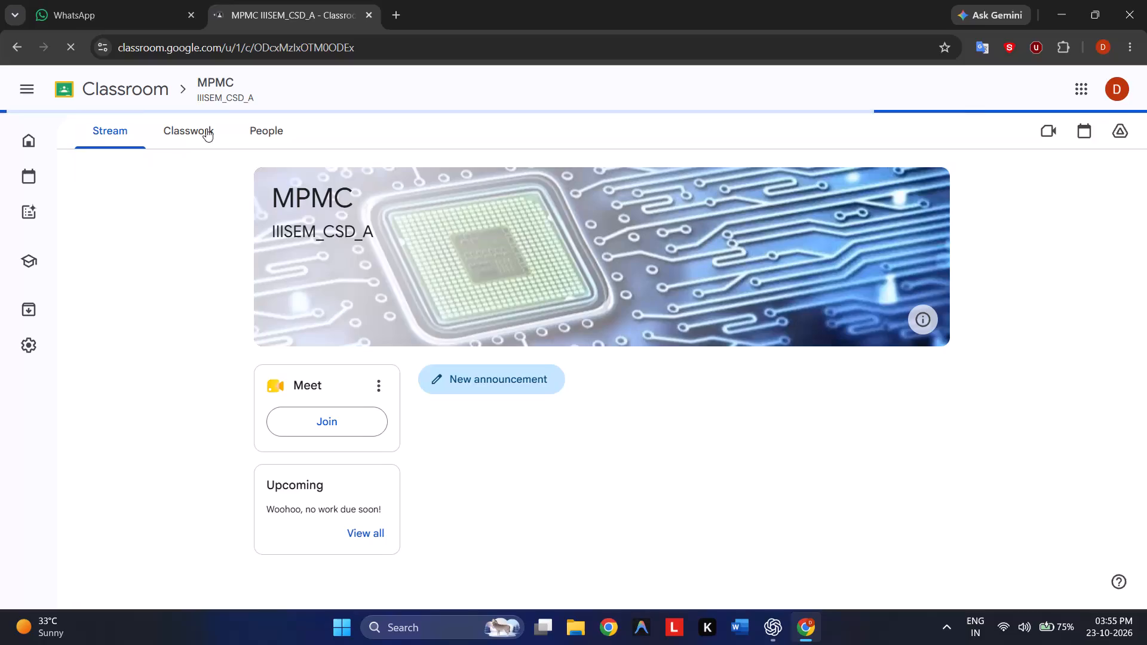
Open microController_main.pdf from the UNIT 4-5 material in the MPMC class's classwork.
scroll(521, 324, down, 4)
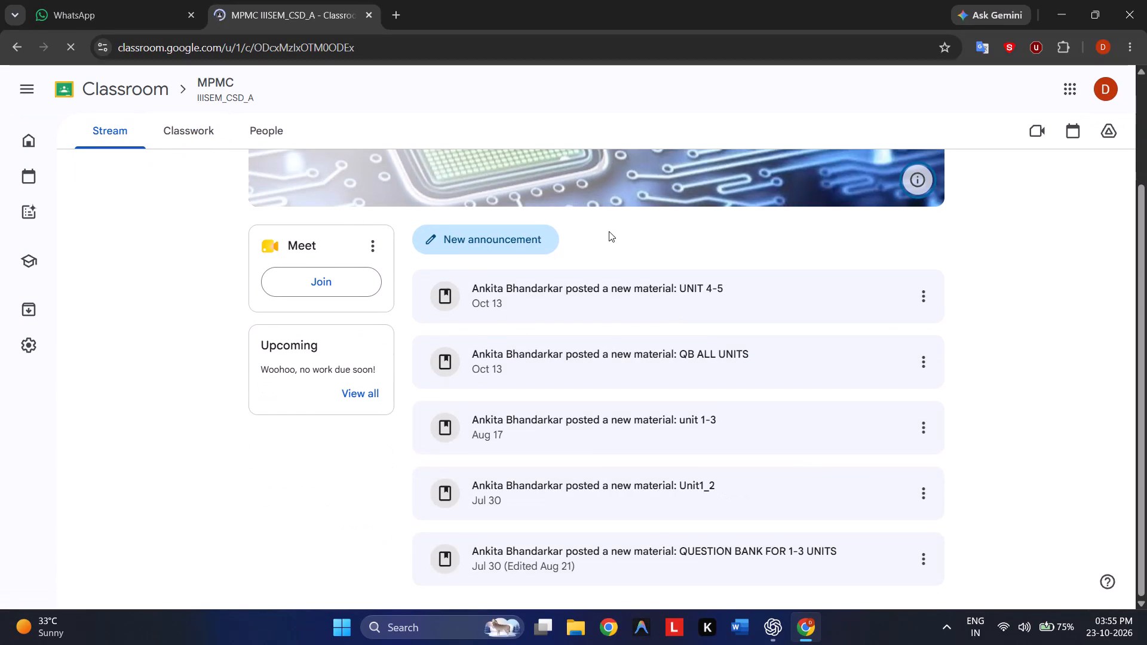
scroll(587, 454, down, 4)
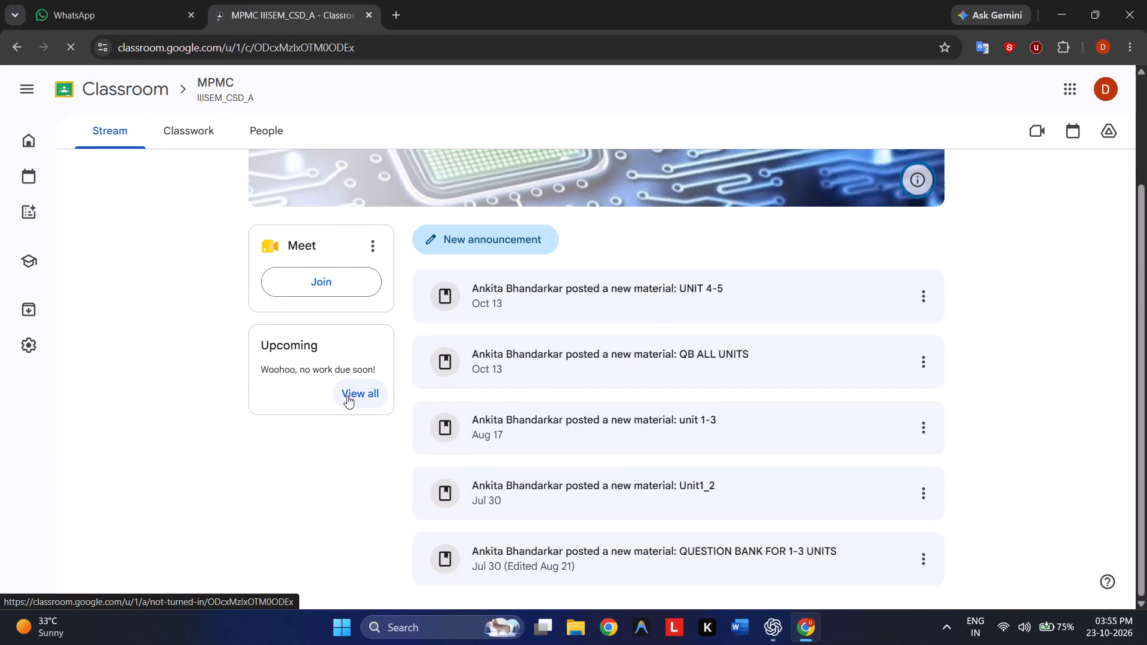
scroll(612, 527, down, 1)
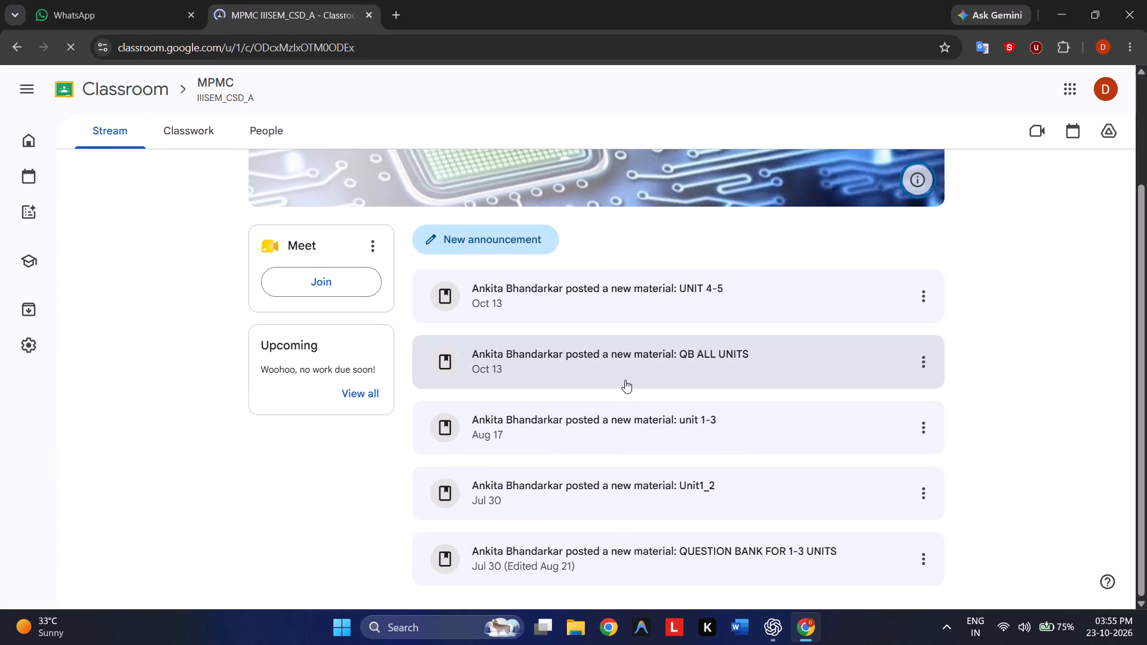
scroll(705, 533, down, 4)
click(189, 134)
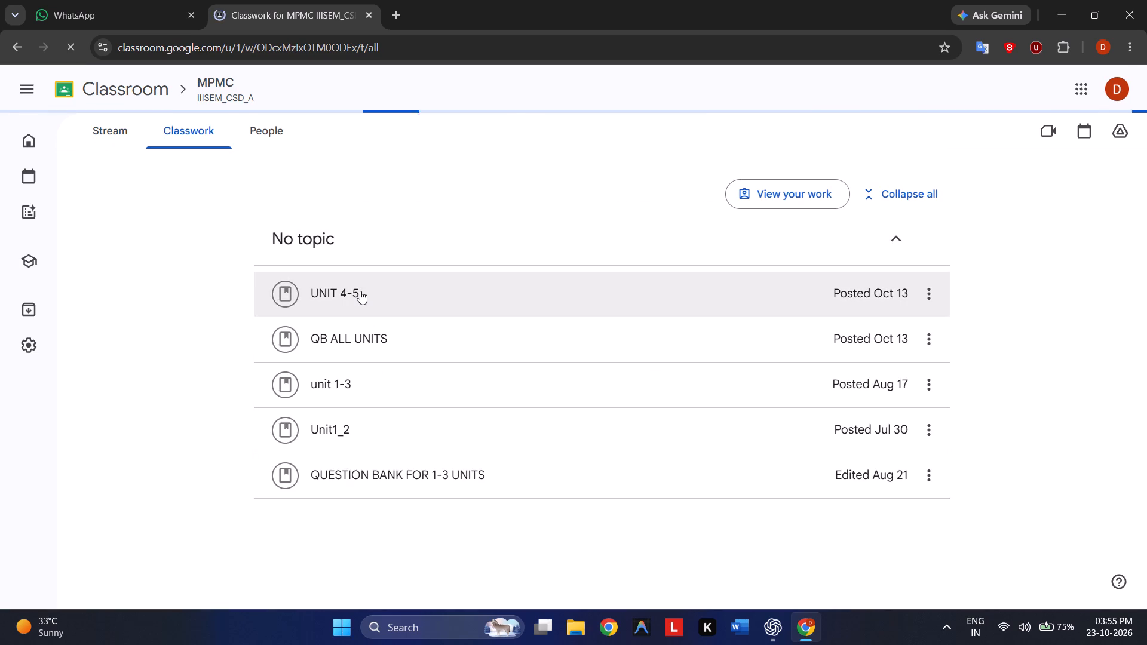
click(360, 291)
scroll(395, 398, down, 4)
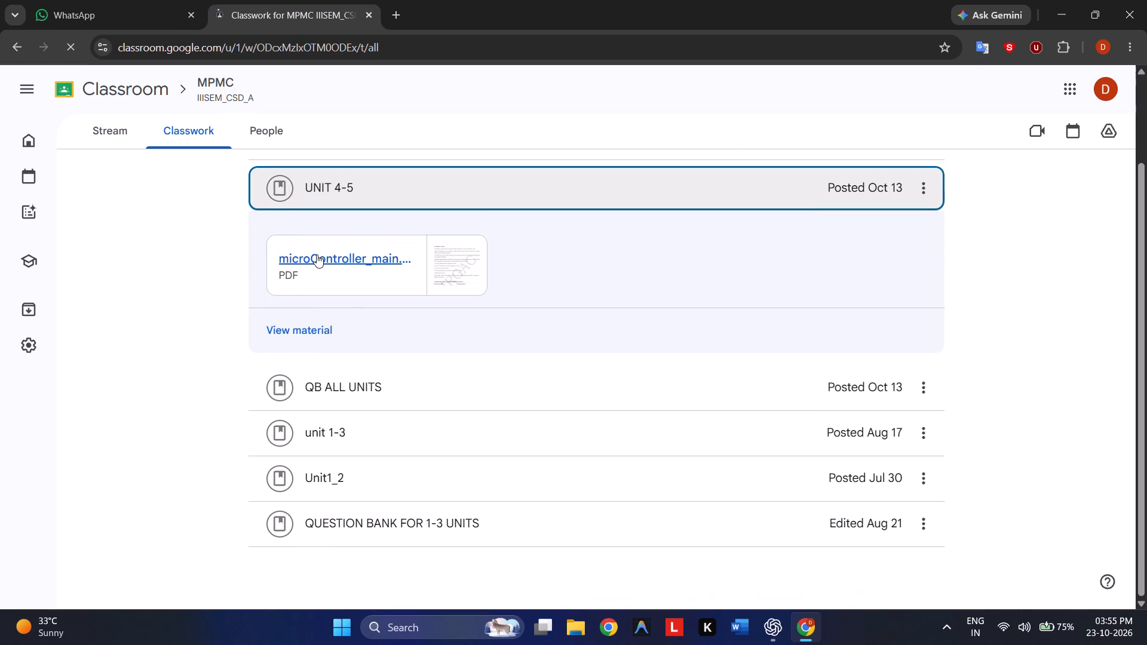
click(310, 332)
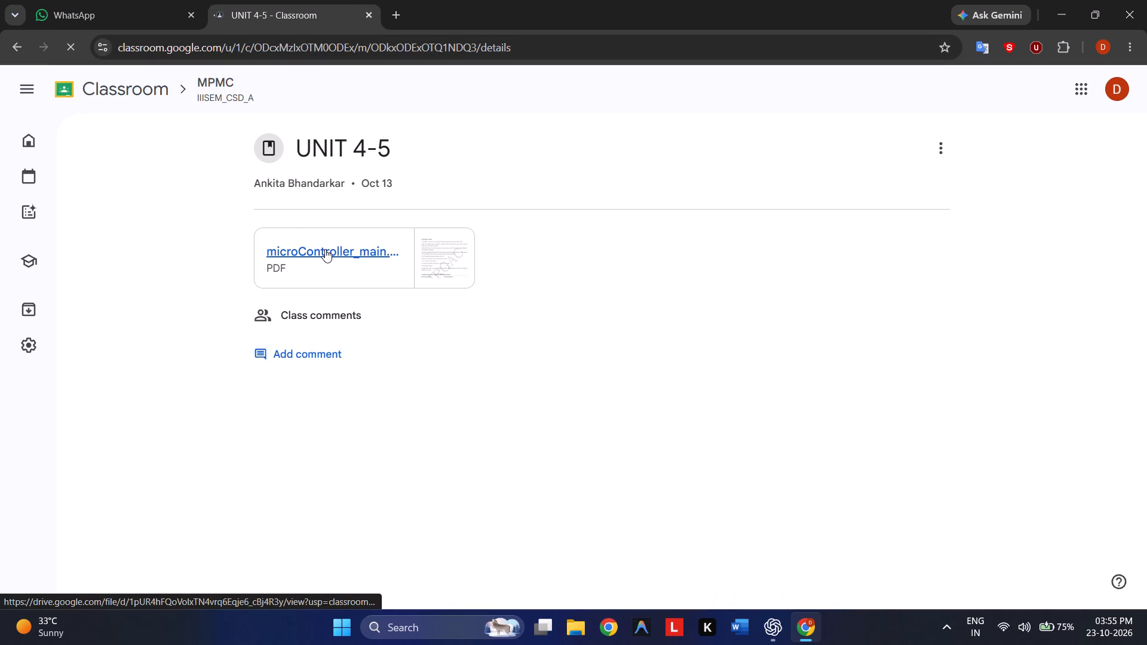
click(20, 53)
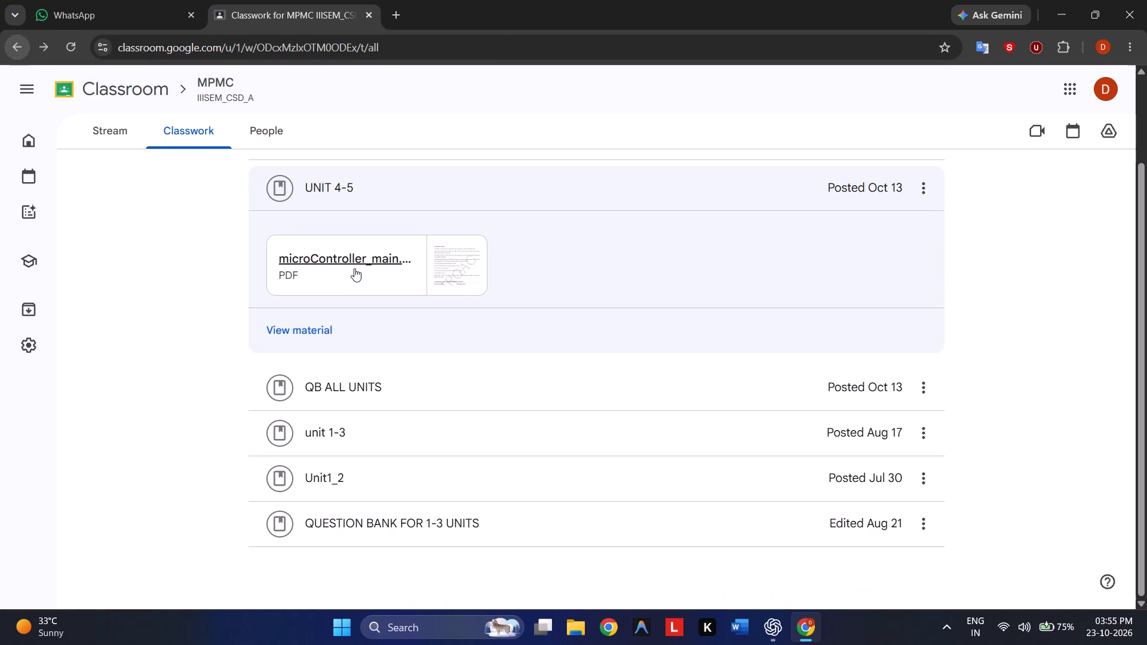
click(358, 256)
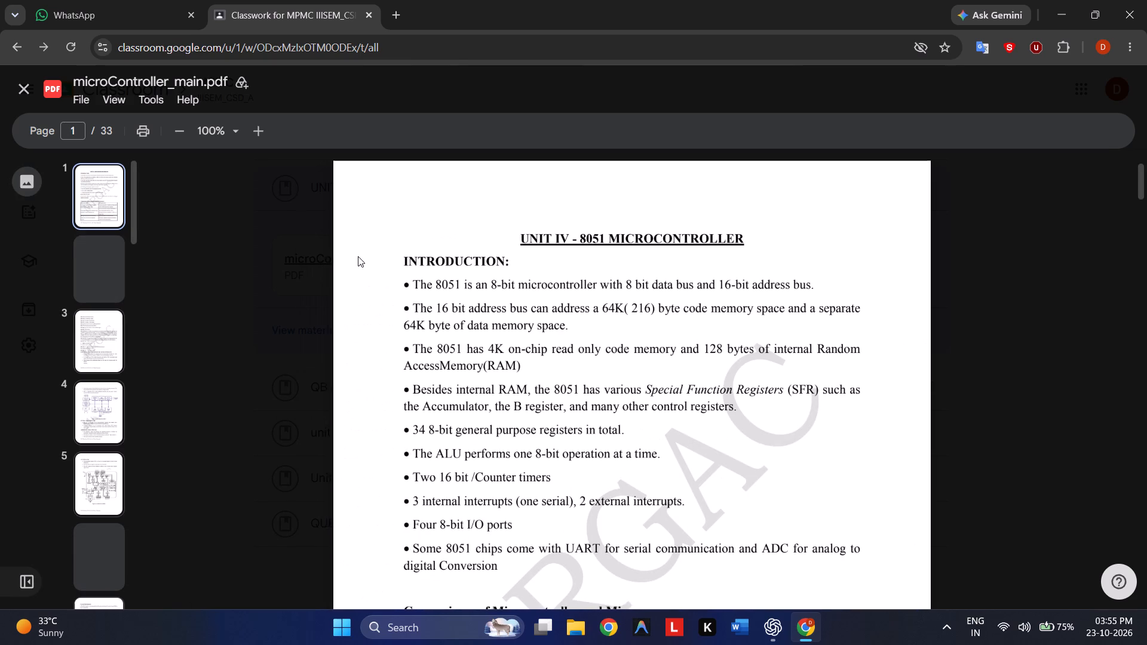
Read the 8051 introduction and the start of the microcontroller and microprocessor comparison on page 1 of the PDF.
scroll(358, 256, down, 1)
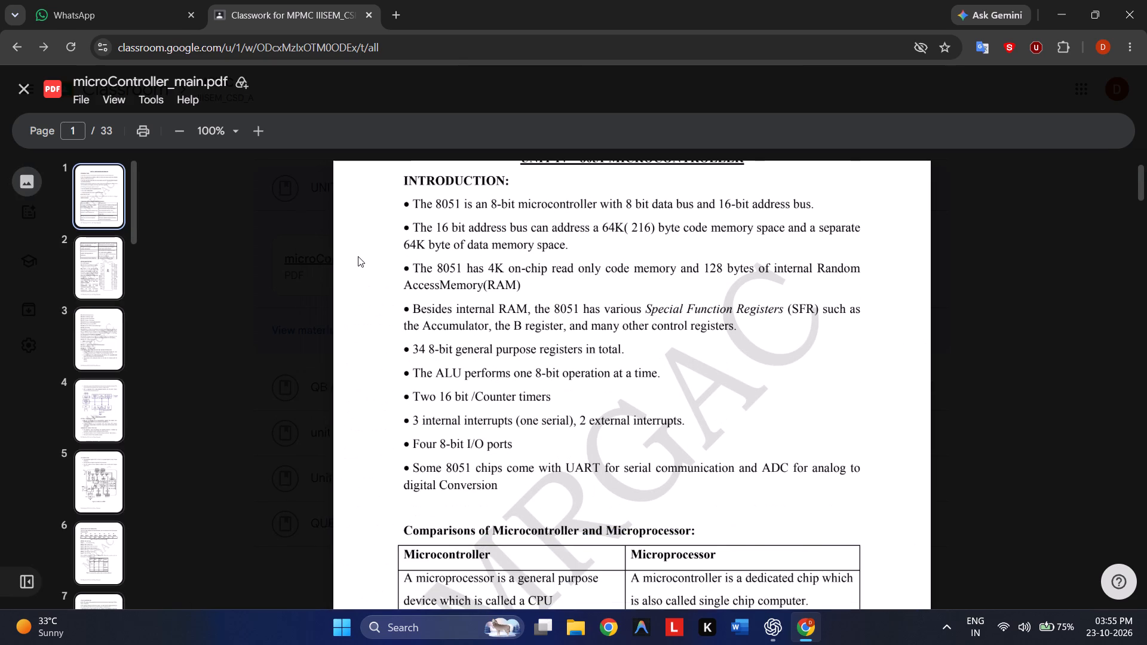
scroll(358, 256, down, 4)
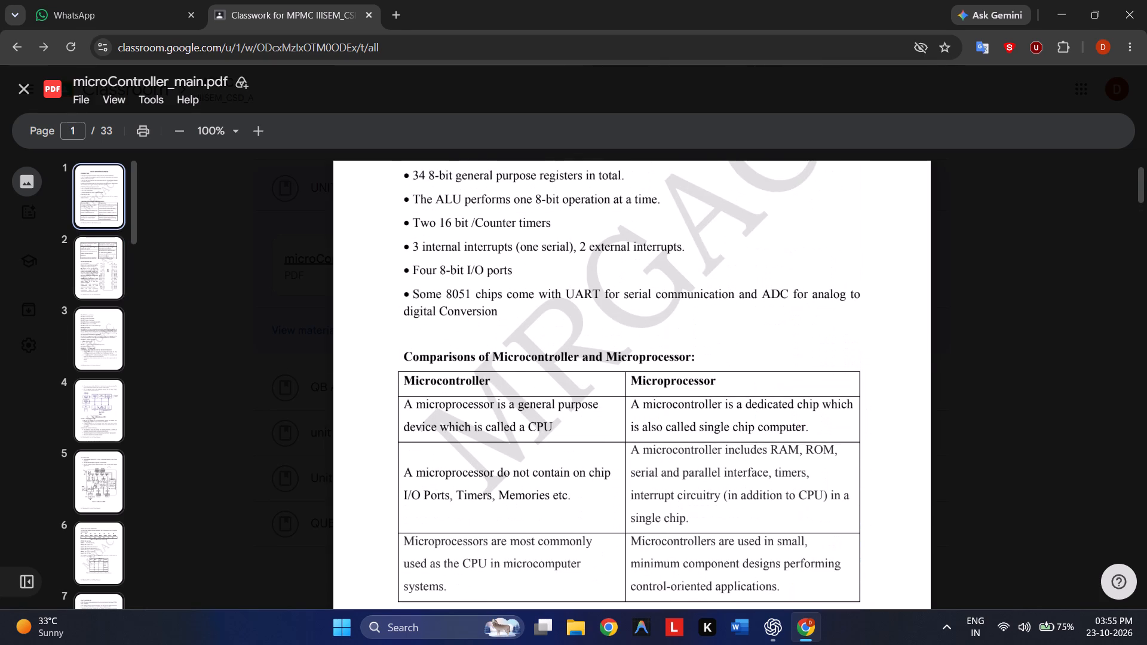
scroll(504, 337, up, 1)
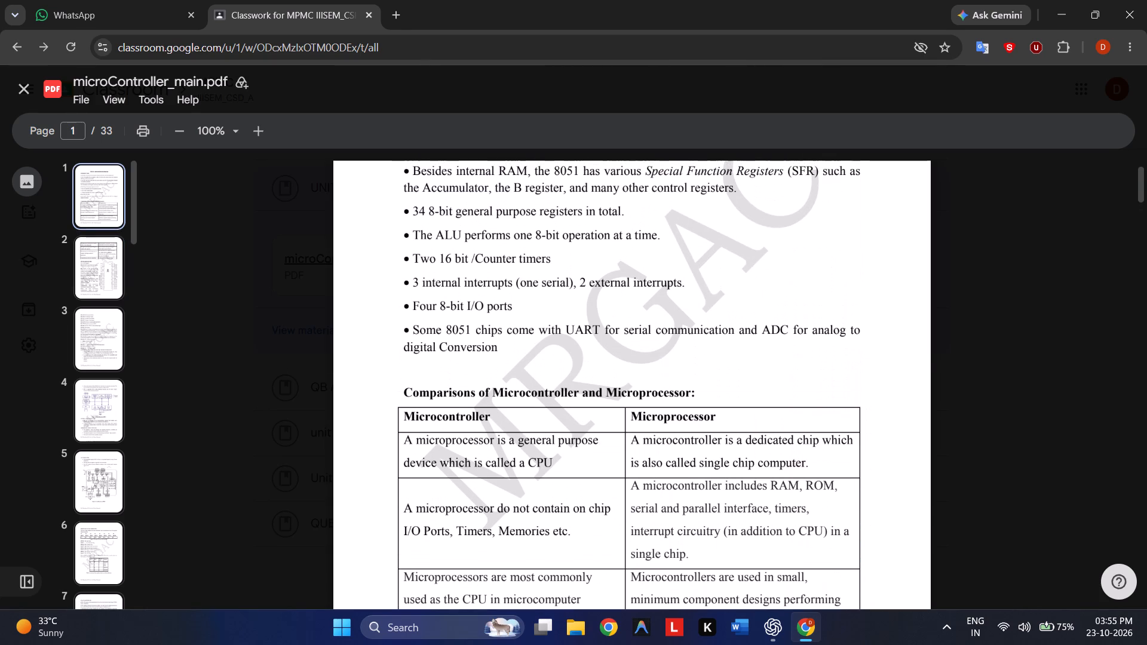
scroll(504, 337, up, 1)
scroll(625, 367, down, 1)
scroll(625, 367, up, 4)
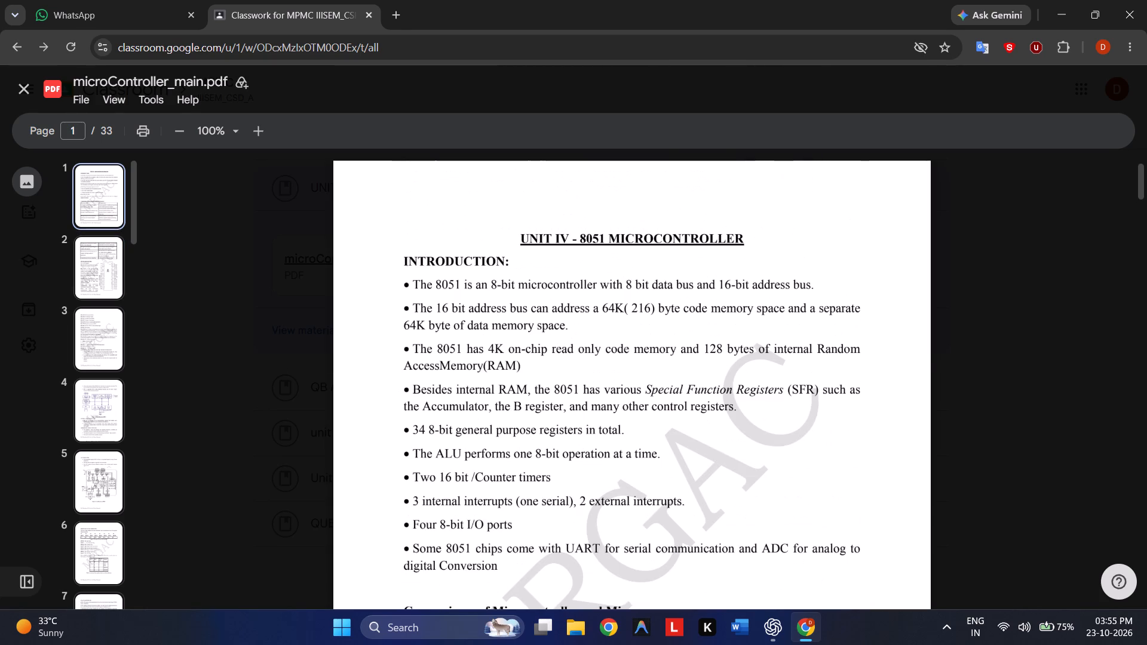
scroll(625, 367, down, 2)
triple_click(603, 472)
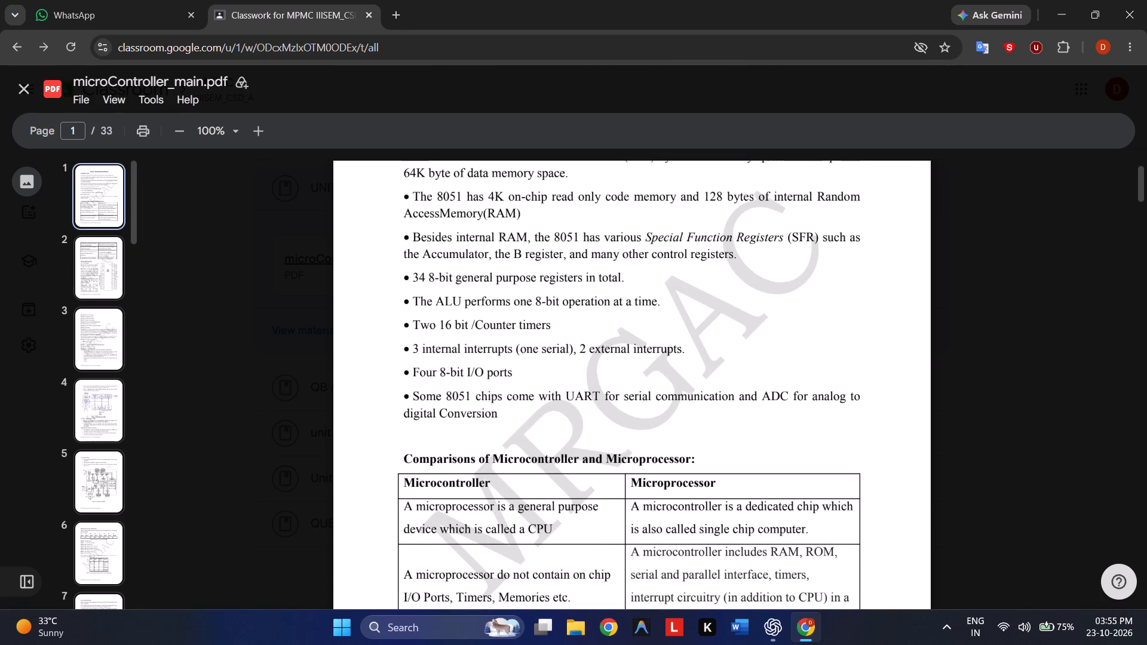
scroll(603, 472, down, 2)
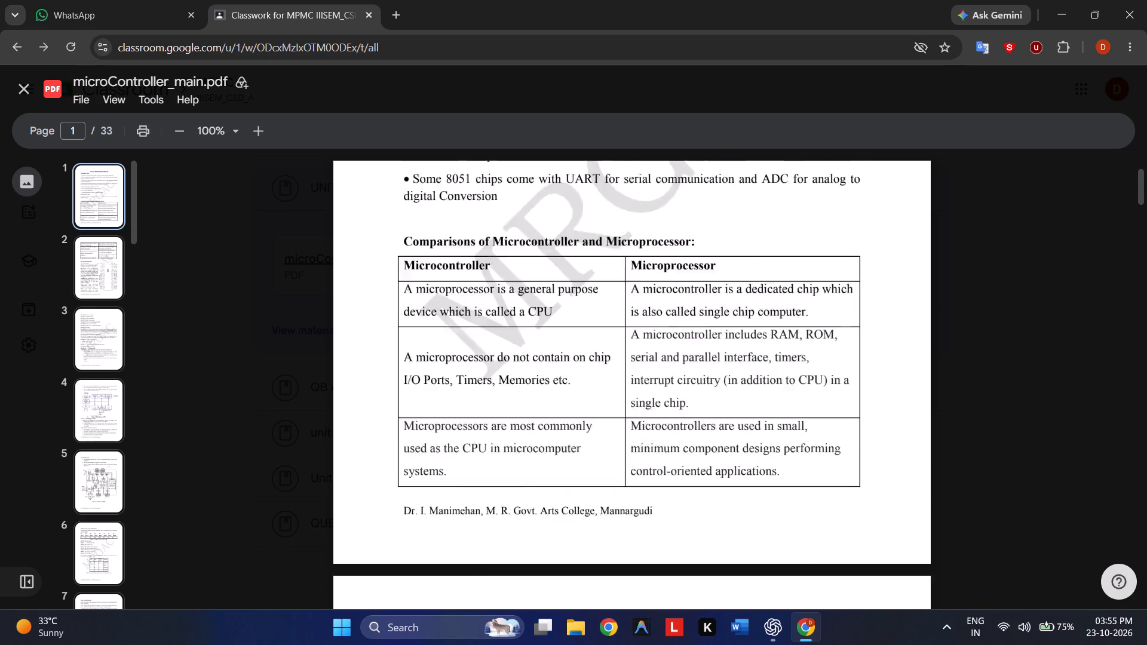
scroll(603, 472, down, 3)
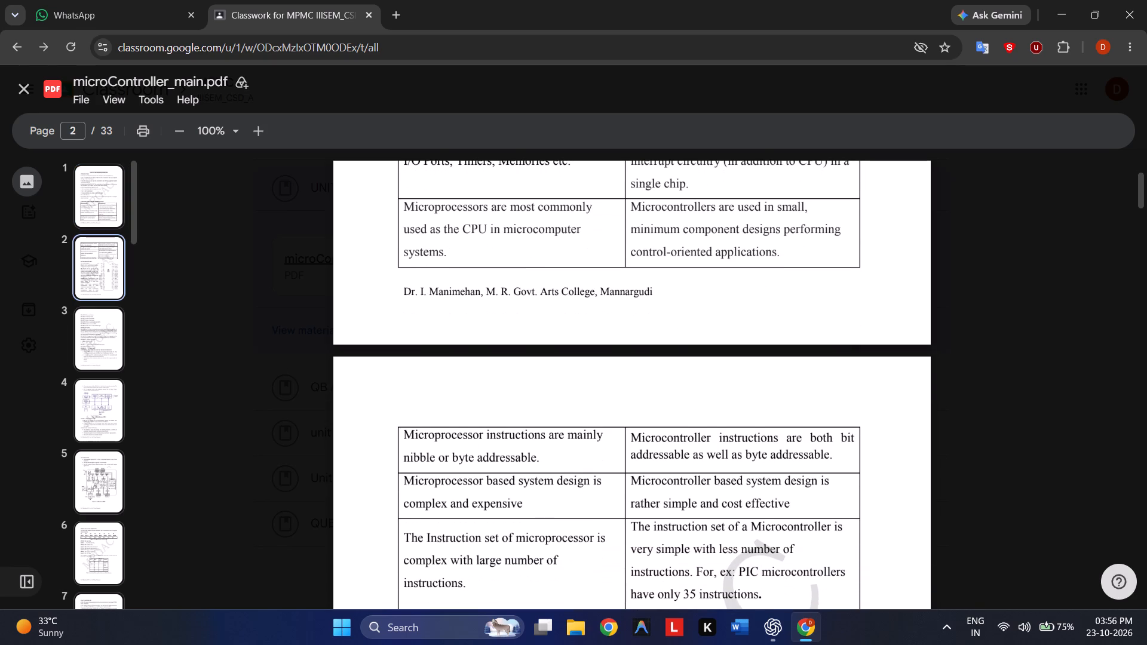
Examine the footer line at the end of page 1, highlighting individual words in it.
triple_click(440, 297)
double_click(532, 293)
triple_click(625, 299)
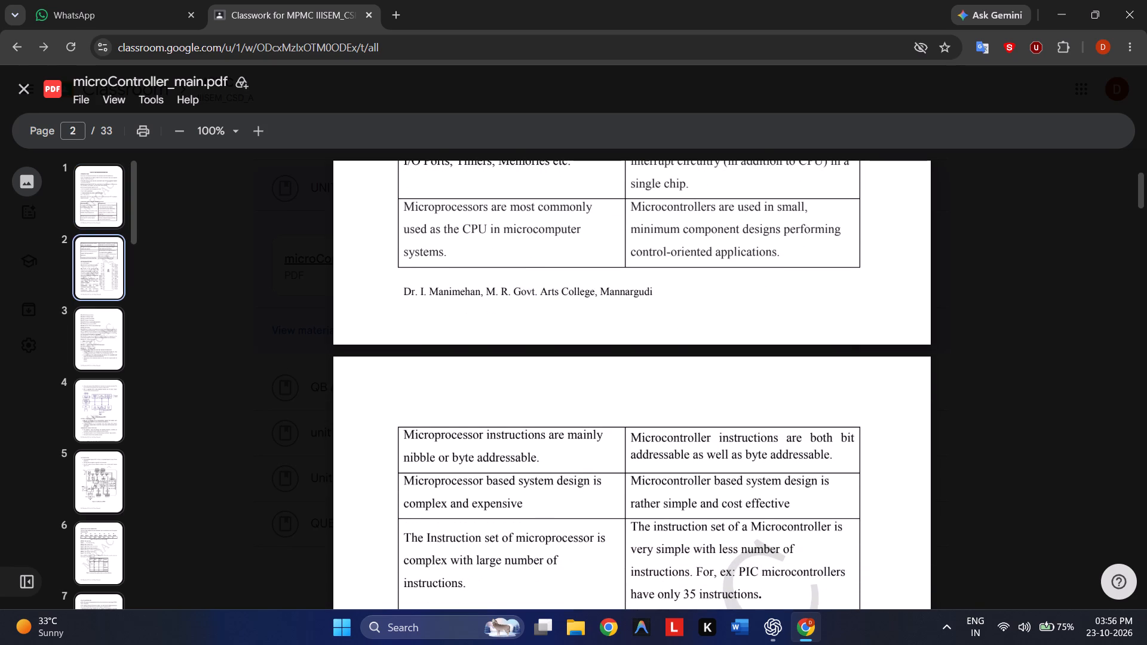
double_click(516, 281)
double_click(593, 292)
double_click(624, 292)
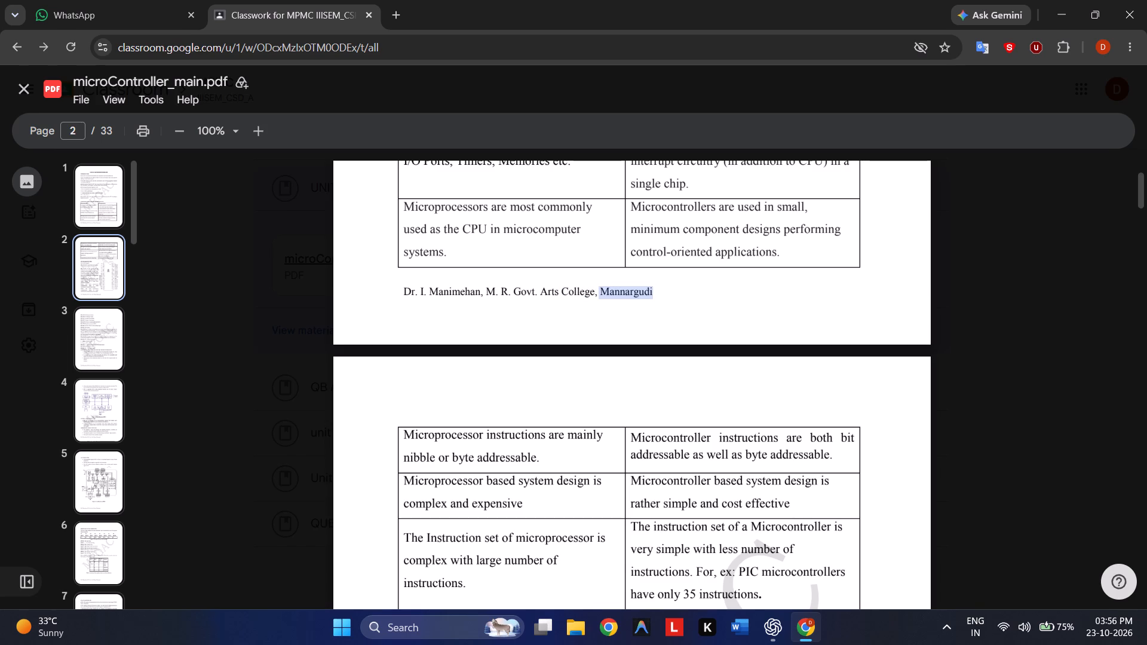
click(615, 318)
Skim page 2, go back to page 1, and review the introduction and the microcontroller versus microprocessor comparison table.
scroll(615, 318, down, 3)
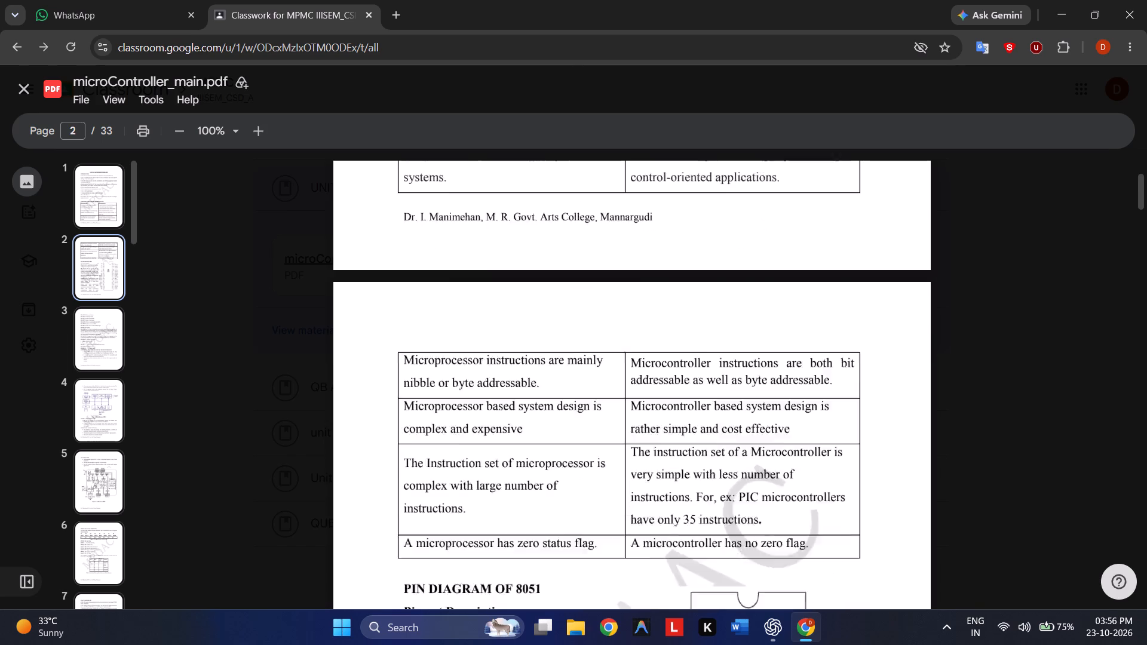
scroll(615, 318, down, 3)
scroll(615, 318, up, 5)
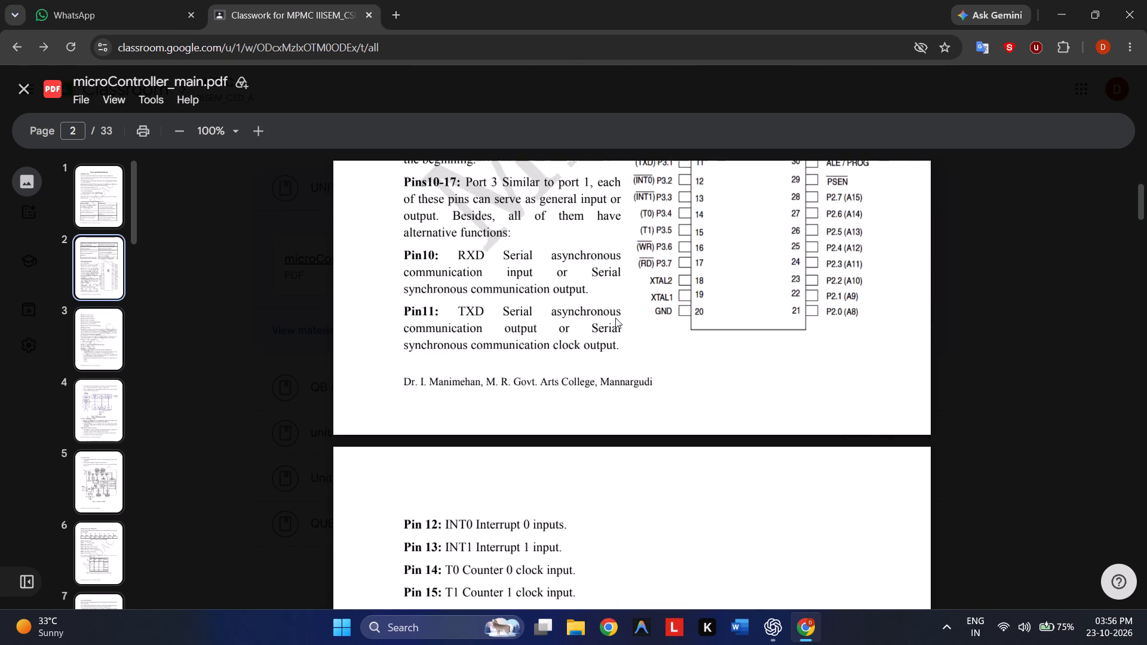
scroll(615, 318, up, 2)
scroll(615, 318, down, 1)
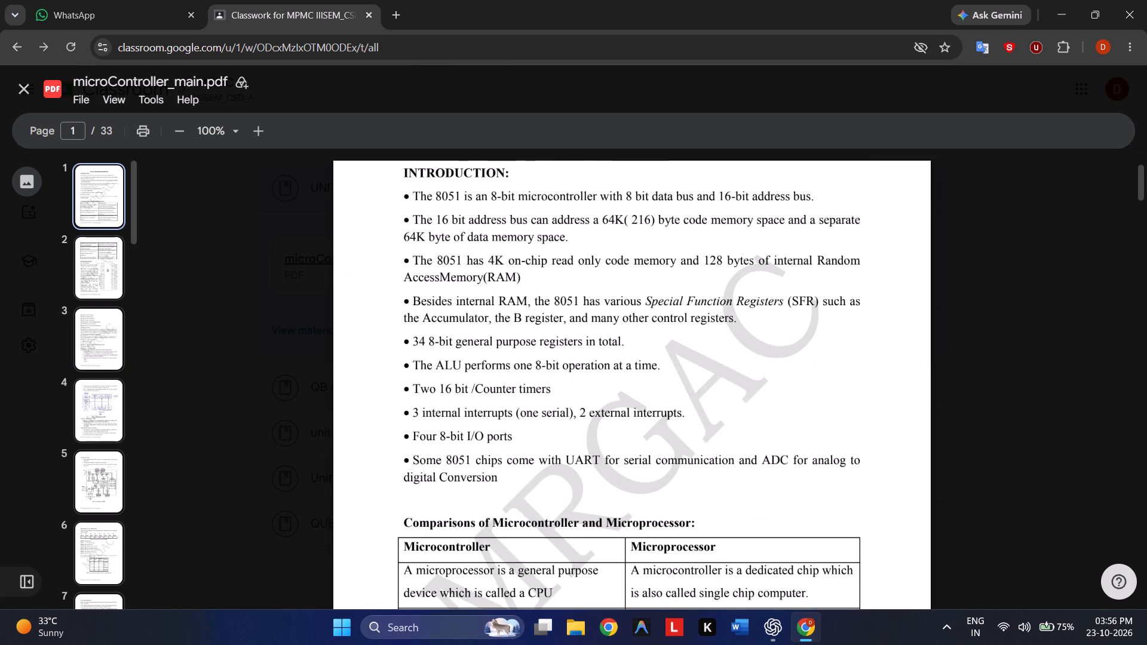
scroll(602, 410, down, 4)
scroll(602, 410, up, 1)
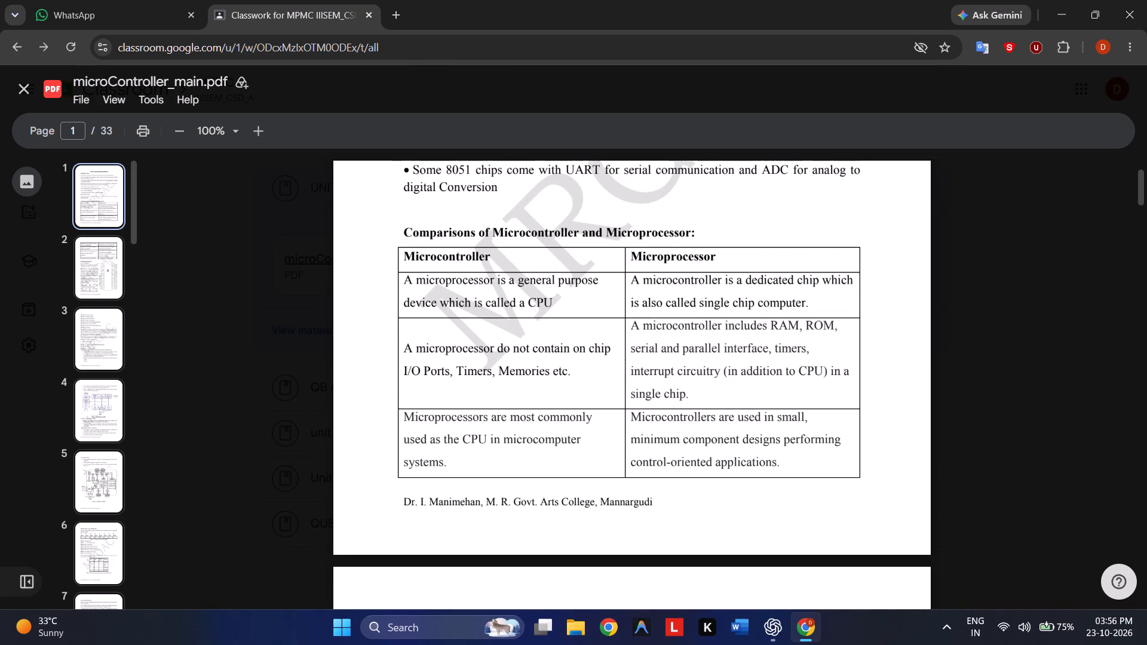
triple_click(550, 245)
triple_click(585, 337)
Read the rest of the comparison table, the 8051 pin diagram and the pin descriptions on pages 2 and 3.
scroll(585, 337, down, 4)
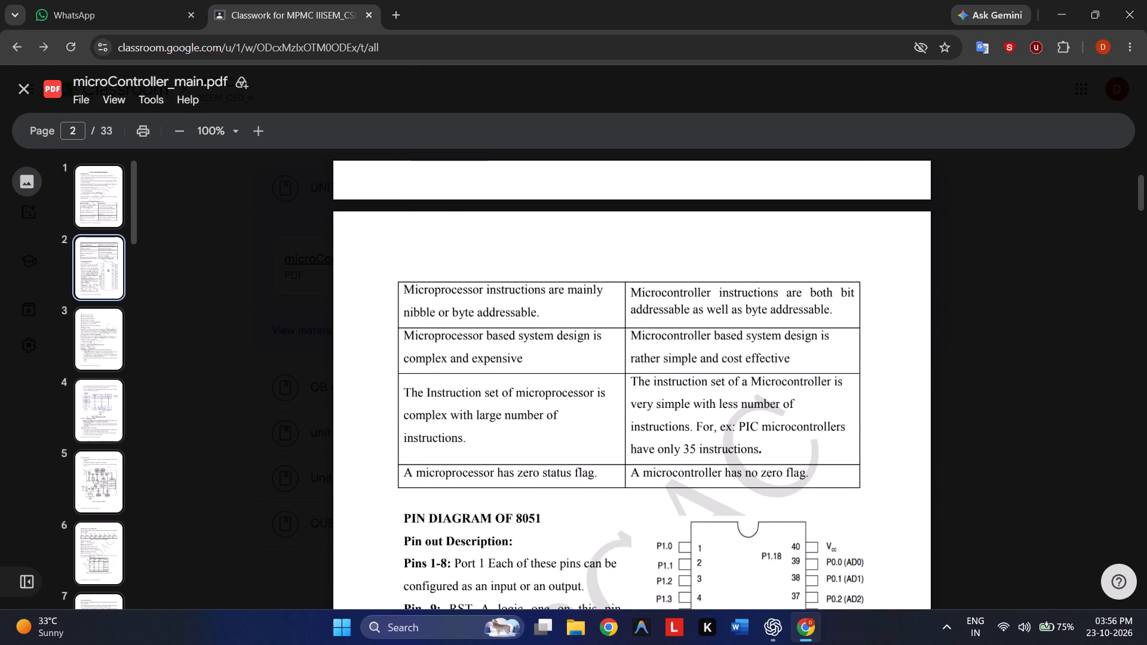
scroll(585, 337, down, 4)
scroll(585, 337, up, 2)
scroll(585, 337, down, 1)
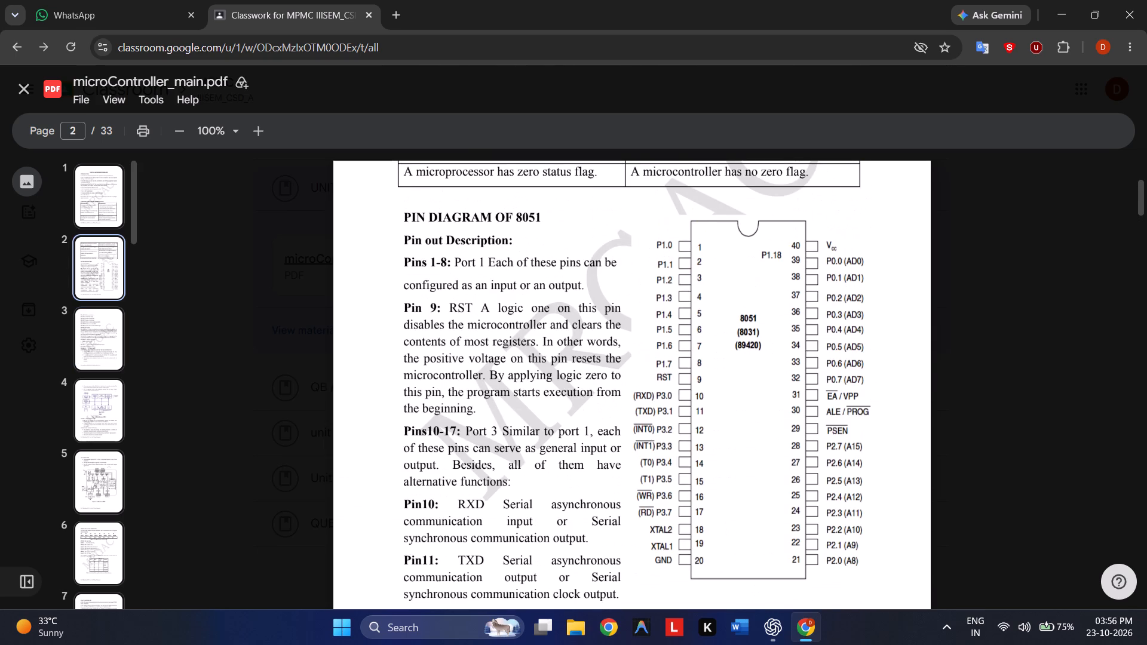
scroll(585, 337, down, 2)
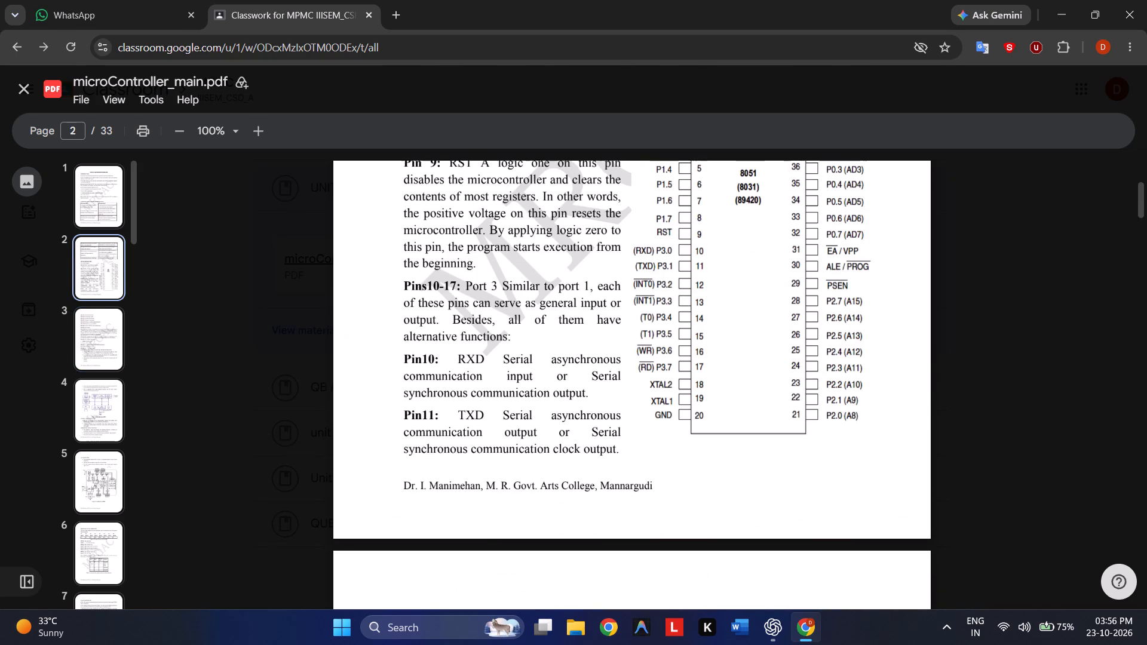
scroll(585, 337, down, 7)
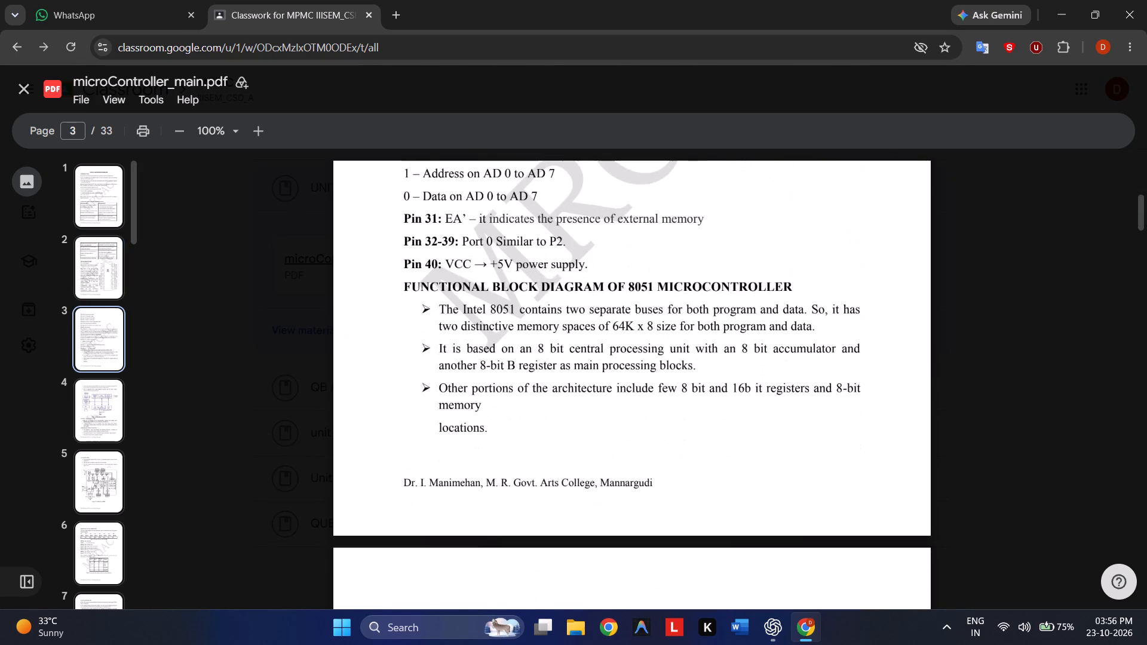
Study the 8051 functional block diagram section and the central processing unit and ALU descriptions on pages 3 and 4.
scroll(585, 337, down, 1)
triple_click(588, 202)
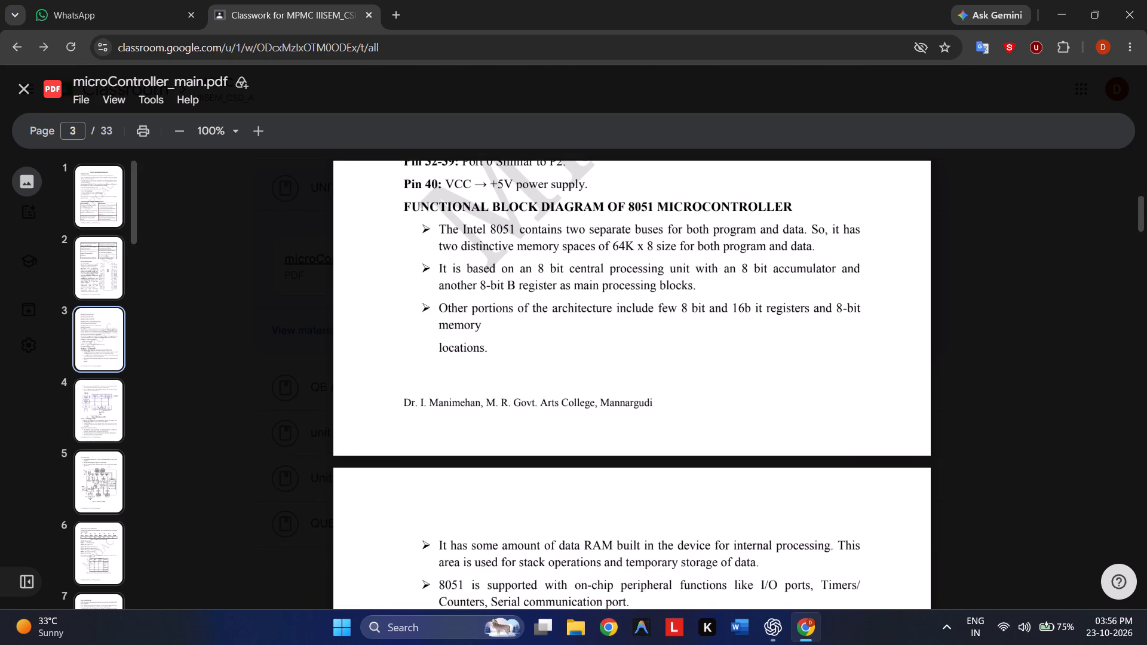
click(588, 202)
triple_click(578, 242)
click(578, 242)
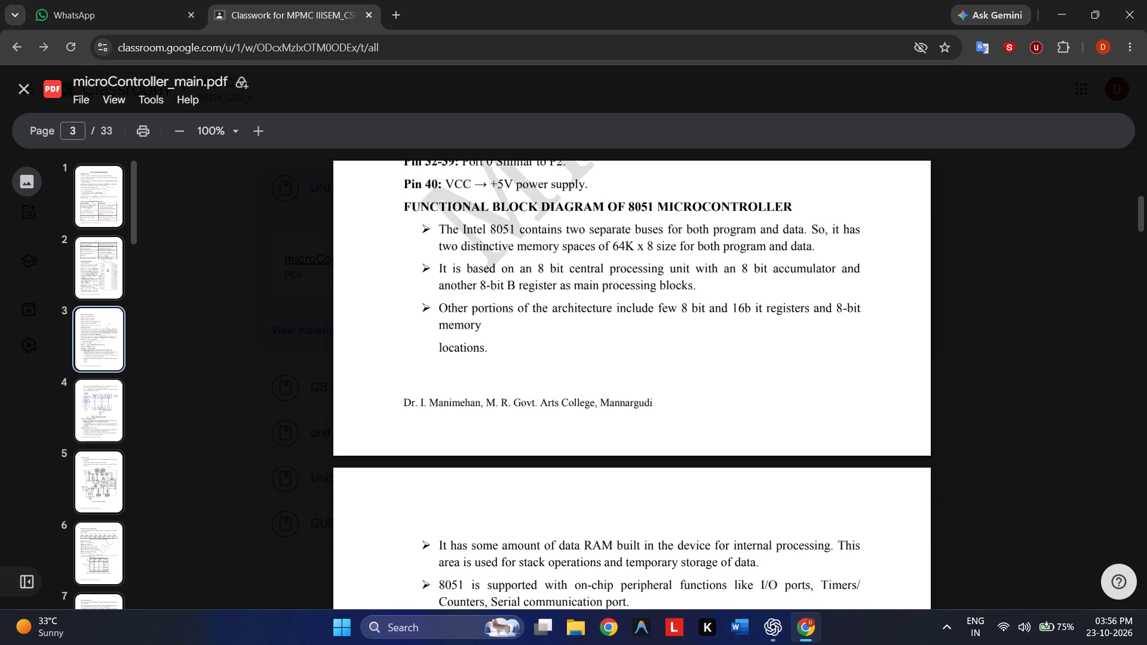
click(590, 305)
scroll(590, 305, down, 4)
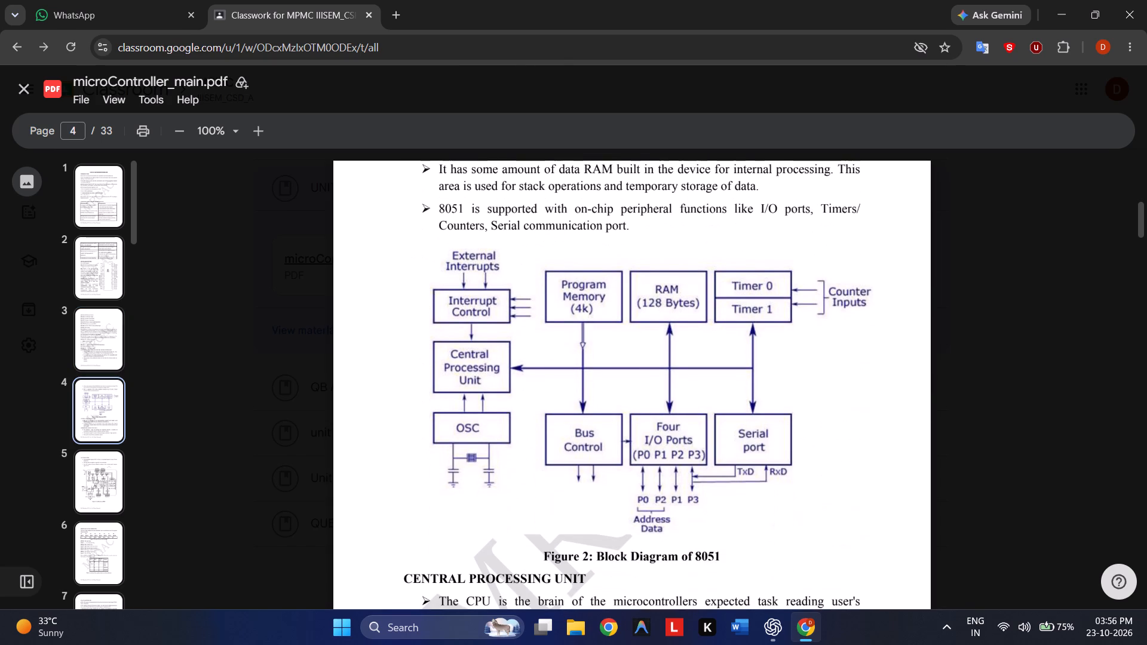
scroll(590, 305, down, 5)
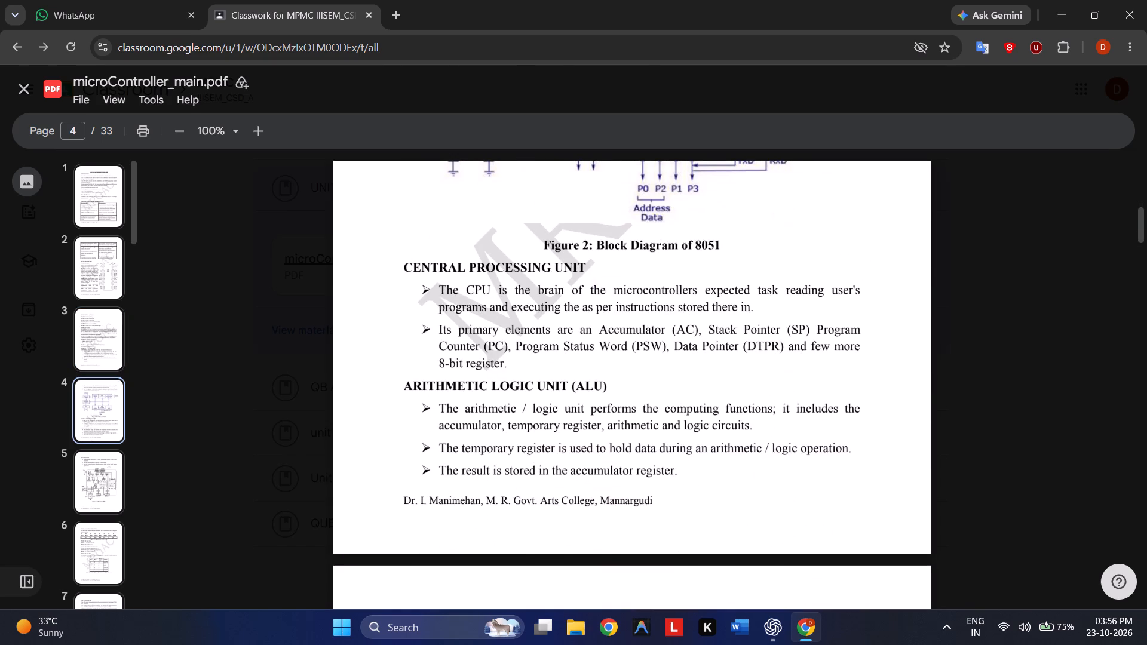
triple_click(712, 285)
click(712, 285)
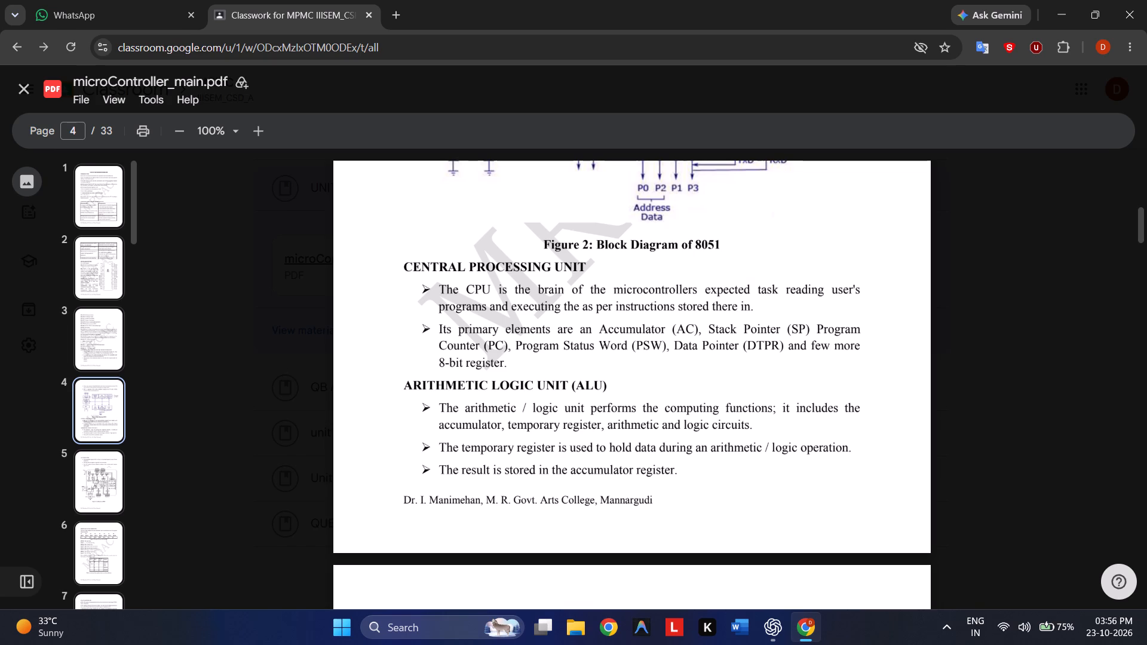
Read pages 5 to 9, covering the accumulator, internal architecture diagram, program status word, port latches, serial data buffer and SFR bank.
scroll(752, 418, down, 5)
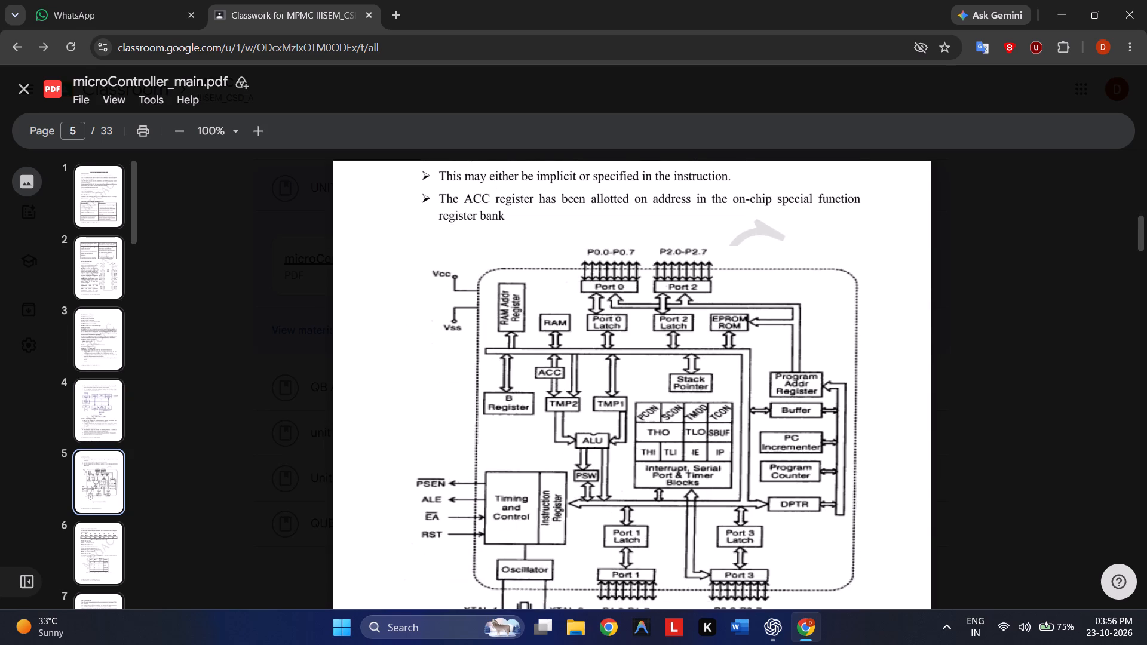
scroll(752, 418, down, 3)
scroll(752, 418, up, 2)
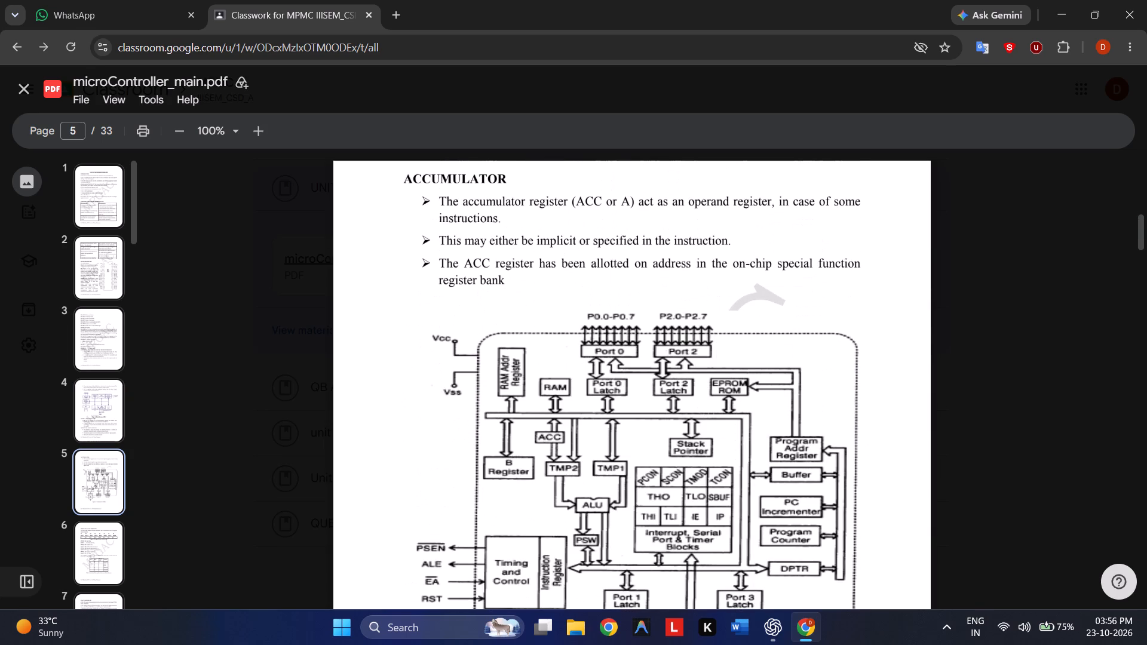
scroll(752, 418, down, 3)
scroll(655, 500, down, 3)
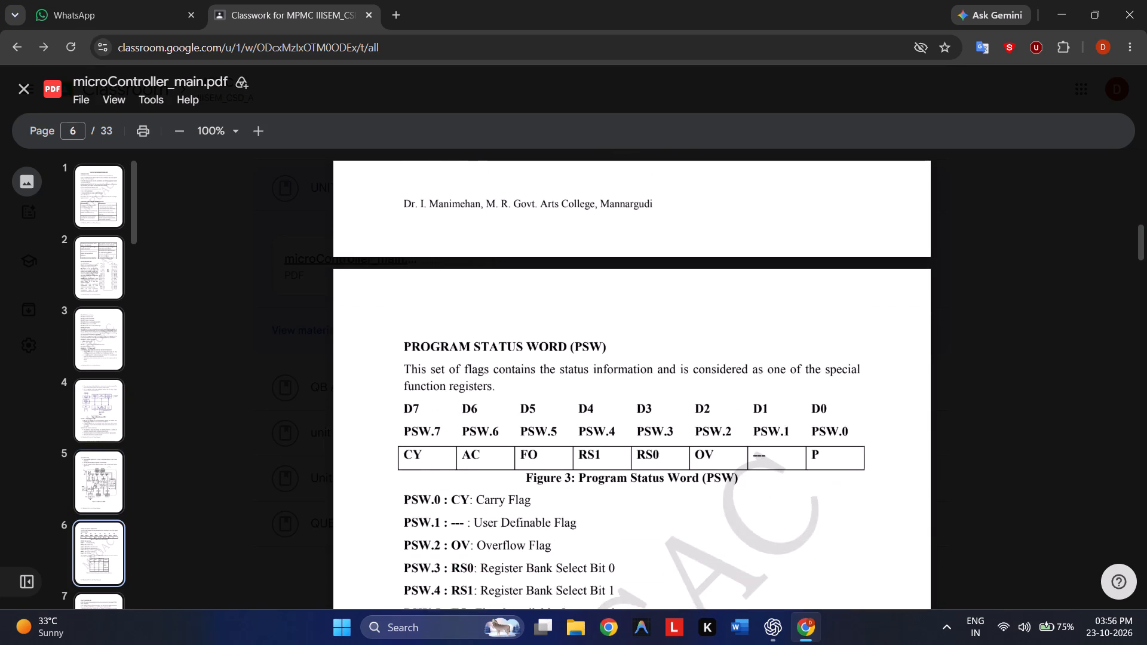
scroll(655, 500, down, 11)
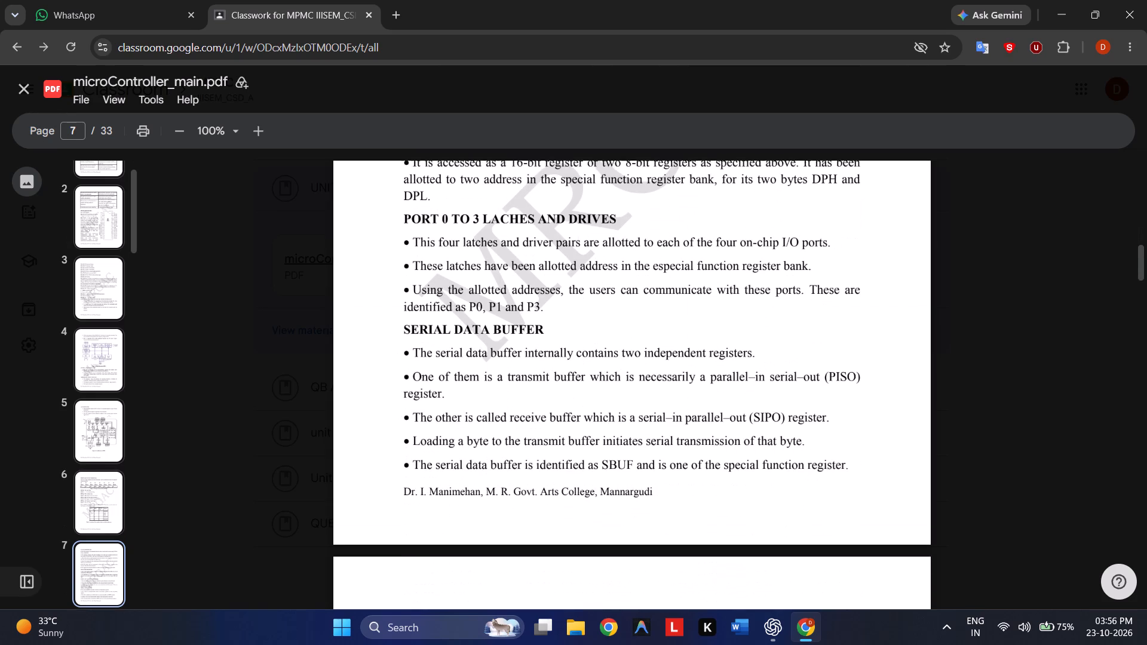
scroll(553, 490, down, 8)
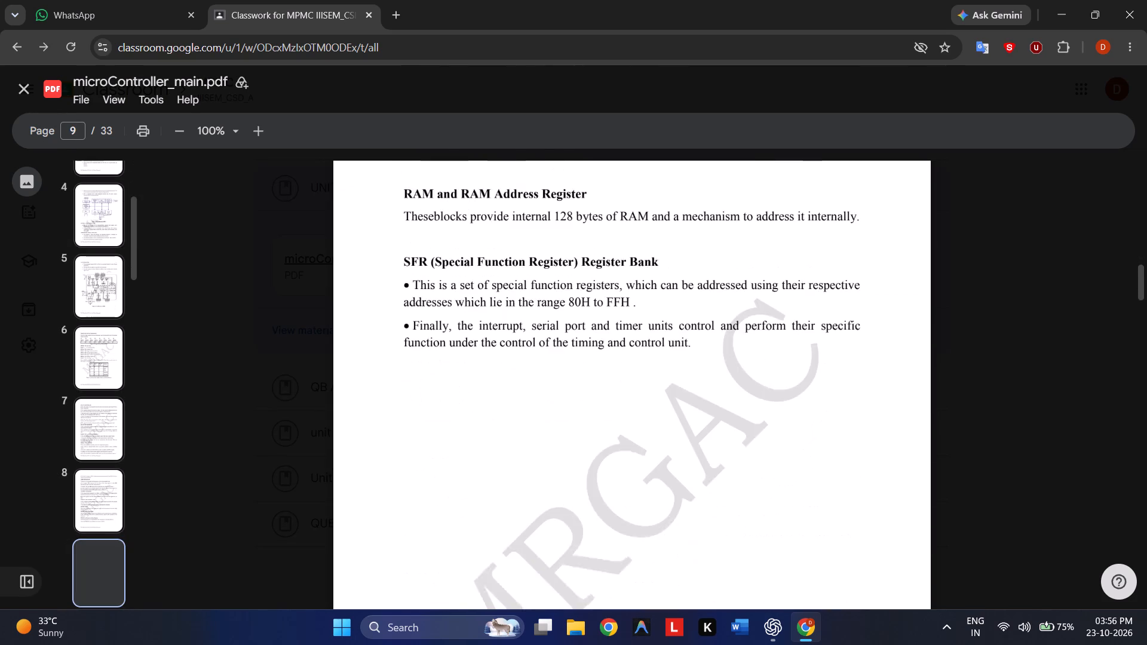
Skim ahead through pages 9 to 21, checking the internal RAM map and the SFR register layout figures.
scroll(553, 490, down, 19)
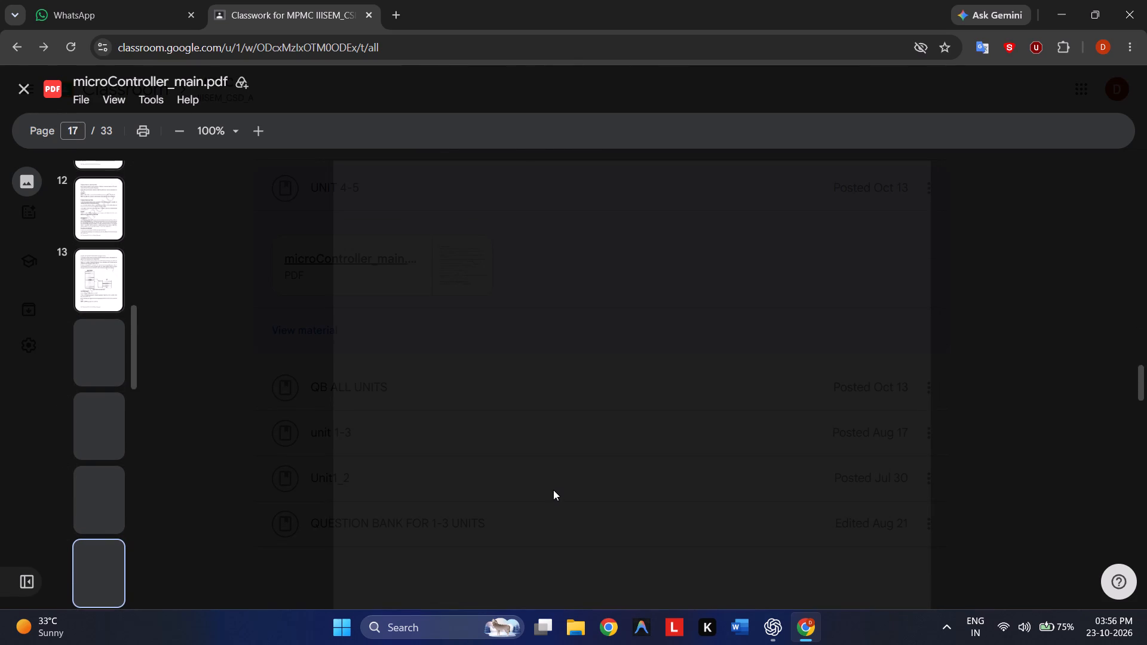
scroll(645, 515, down, 6)
scroll(645, 515, up, 2)
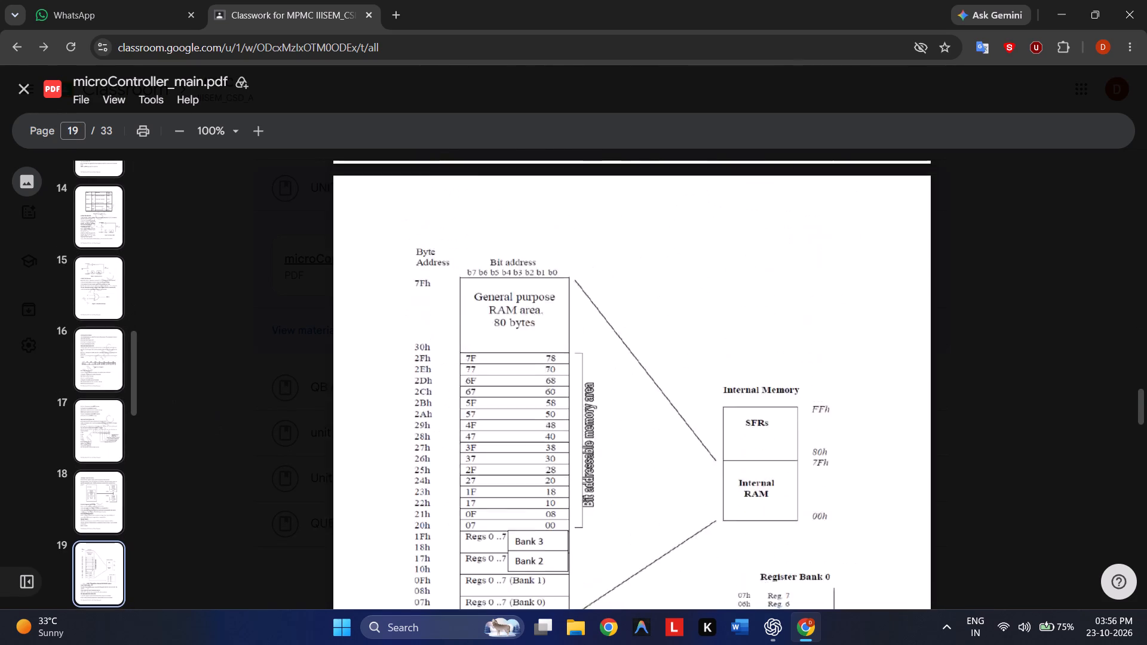
scroll(645, 515, down, 13)
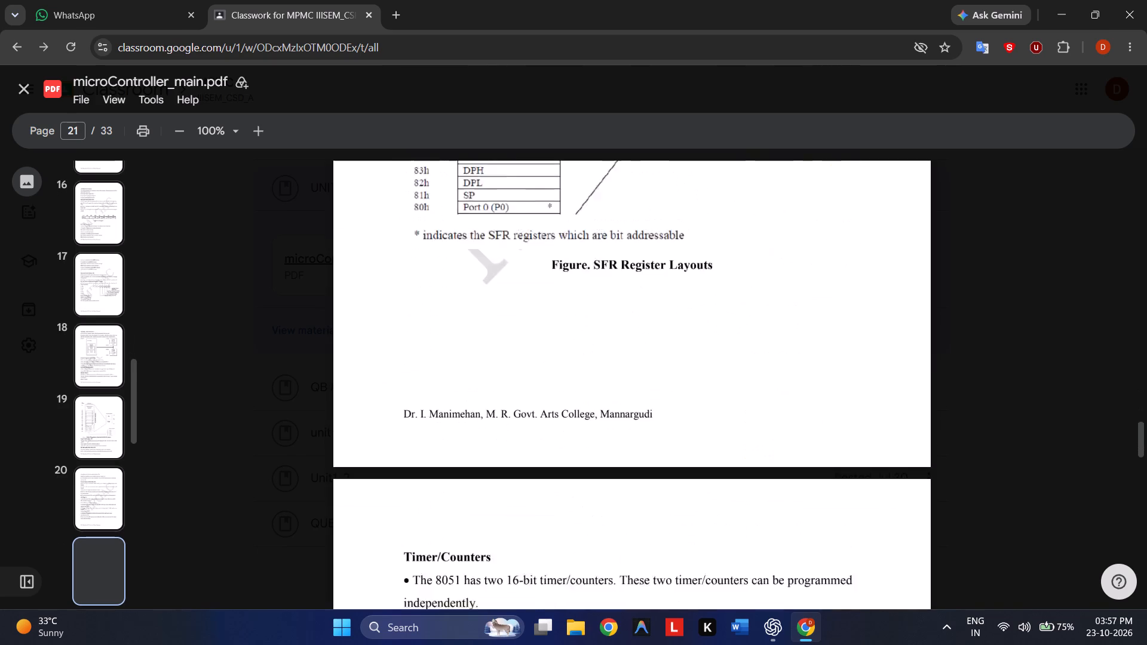
scroll(645, 515, down, 2)
scroll(645, 515, up, 9)
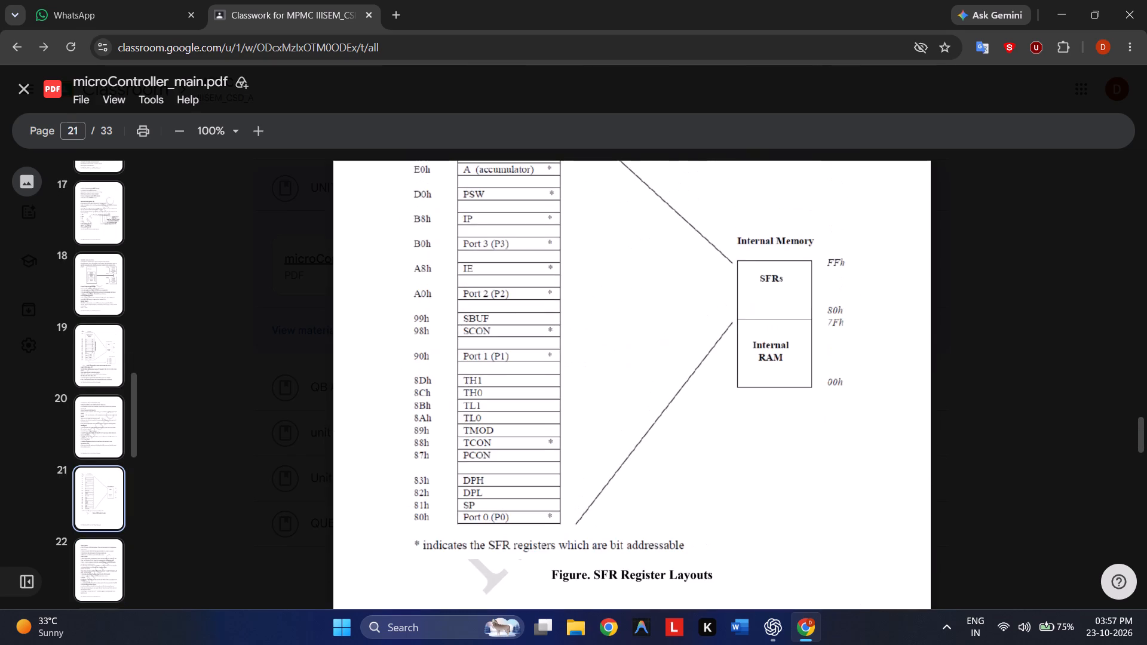
Study the timer/counter modes and the timer control and status register section with the TMOD table on pages 22 to 25.
scroll(645, 515, down, 15)
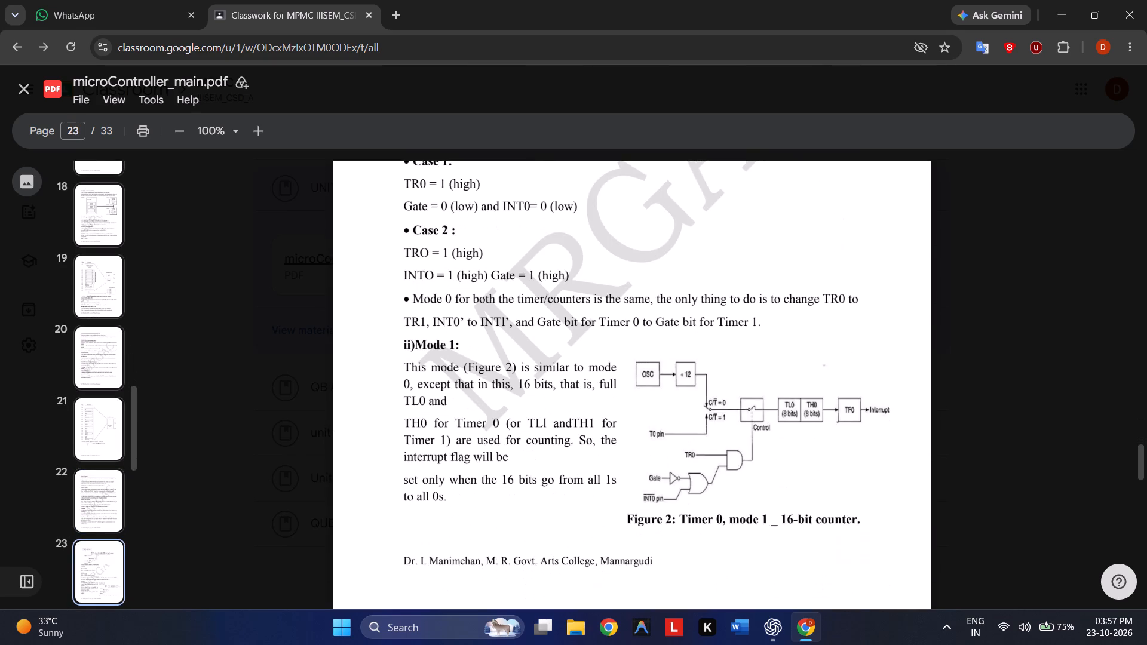
scroll(645, 515, down, 9)
scroll(645, 515, up, 4)
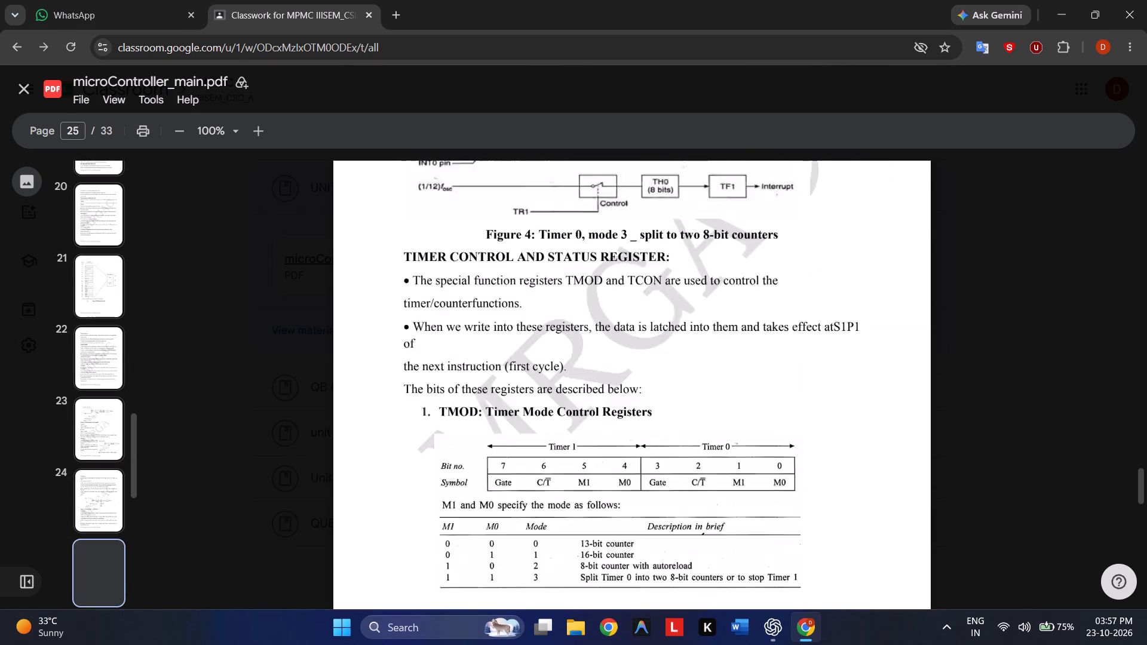
scroll(645, 515, up, 1)
scroll(645, 515, down, 5)
scroll(645, 515, up, 2)
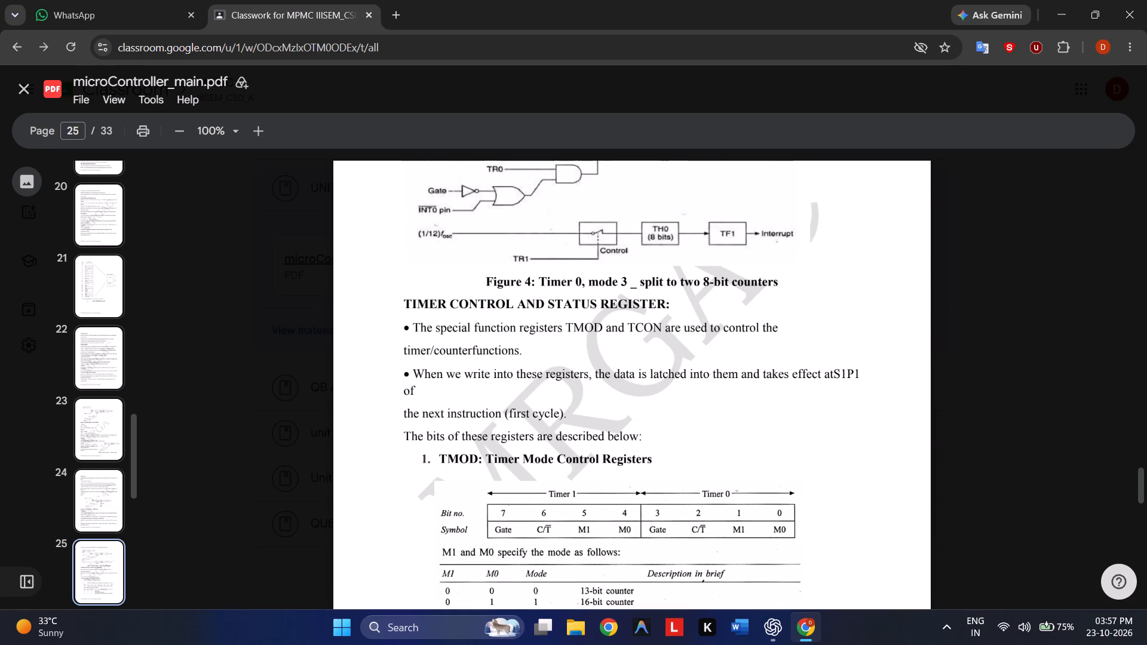
triple_click(502, 308)
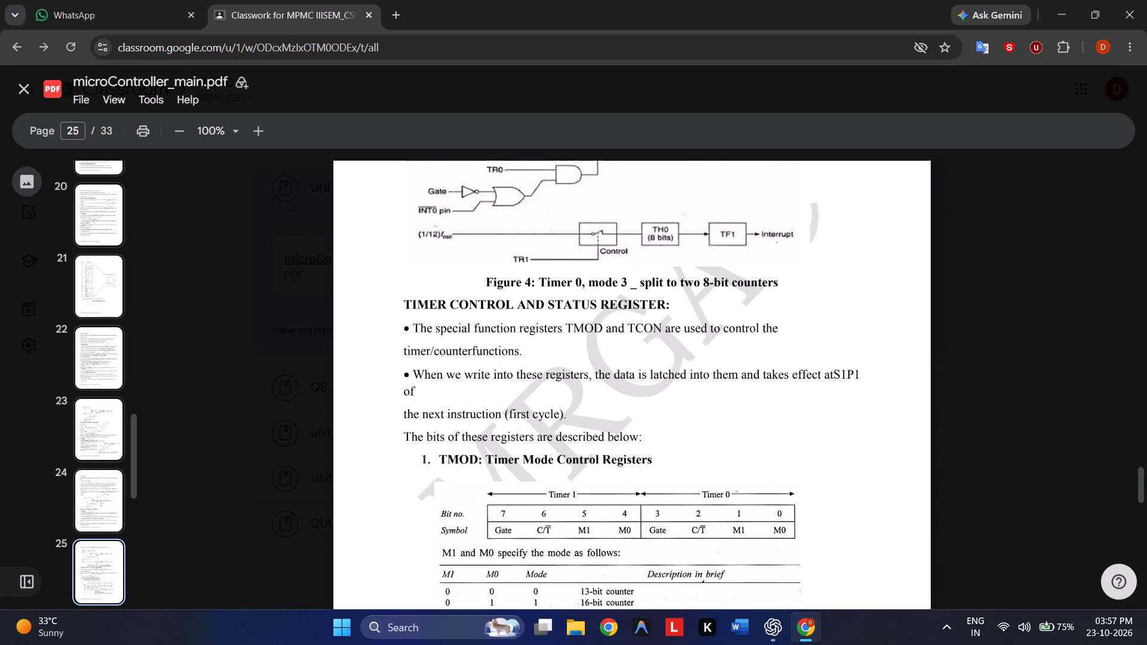
Skim to the last page, review the Port 1, 2 and 3 descriptions on pages 31 to 33, and close the PDF.
scroll(531, 381, down, 16)
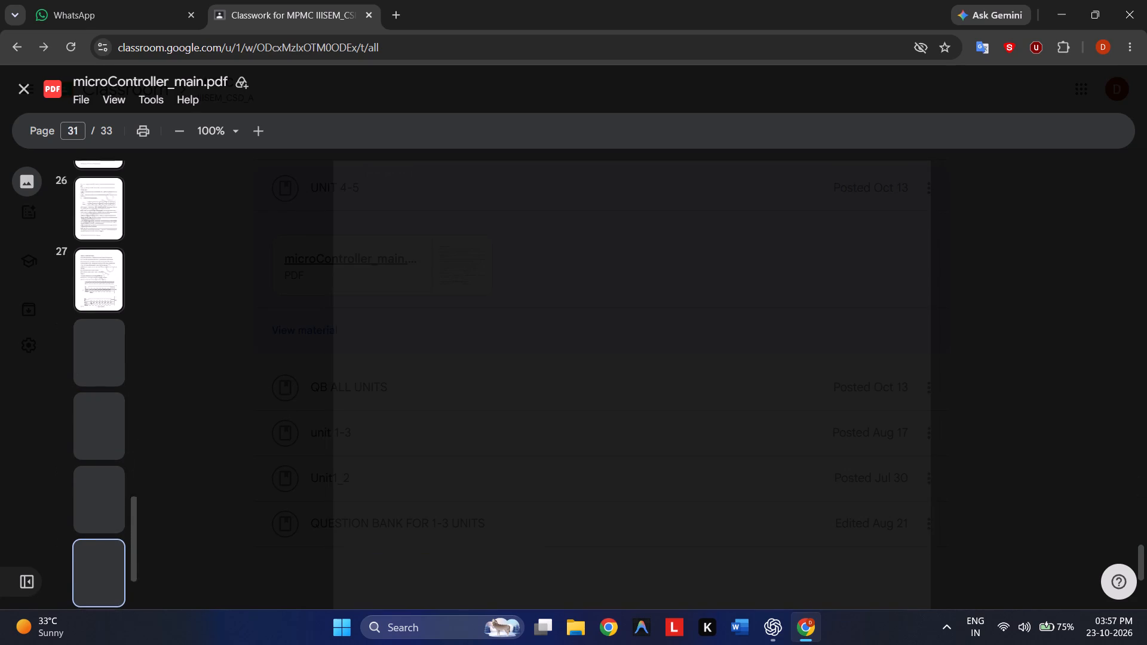
scroll(531, 381, down, 7)
scroll(531, 381, up, 4)
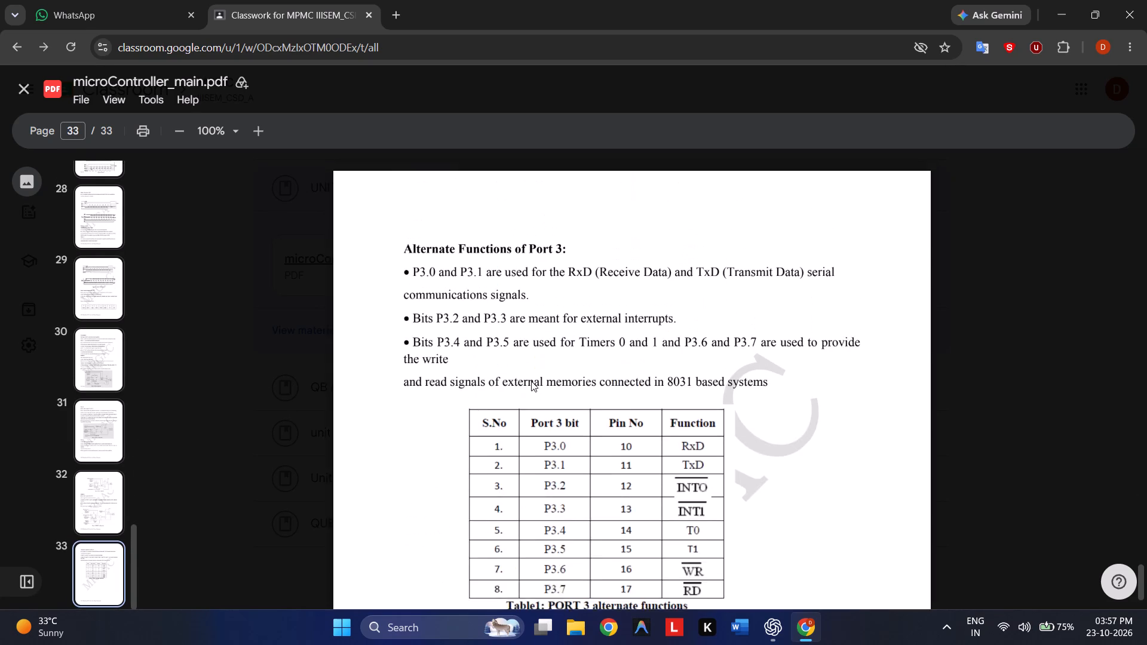
scroll(531, 381, down, 1)
scroll(699, 484, up, 5)
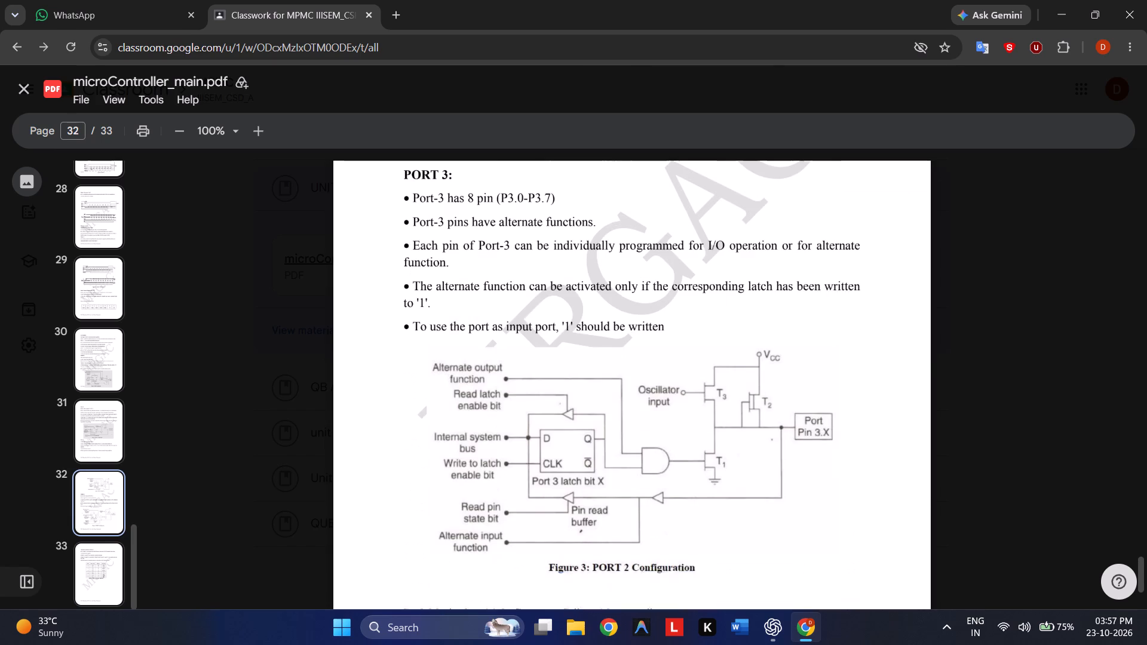
scroll(699, 484, up, 1)
scroll(735, 413, up, 8)
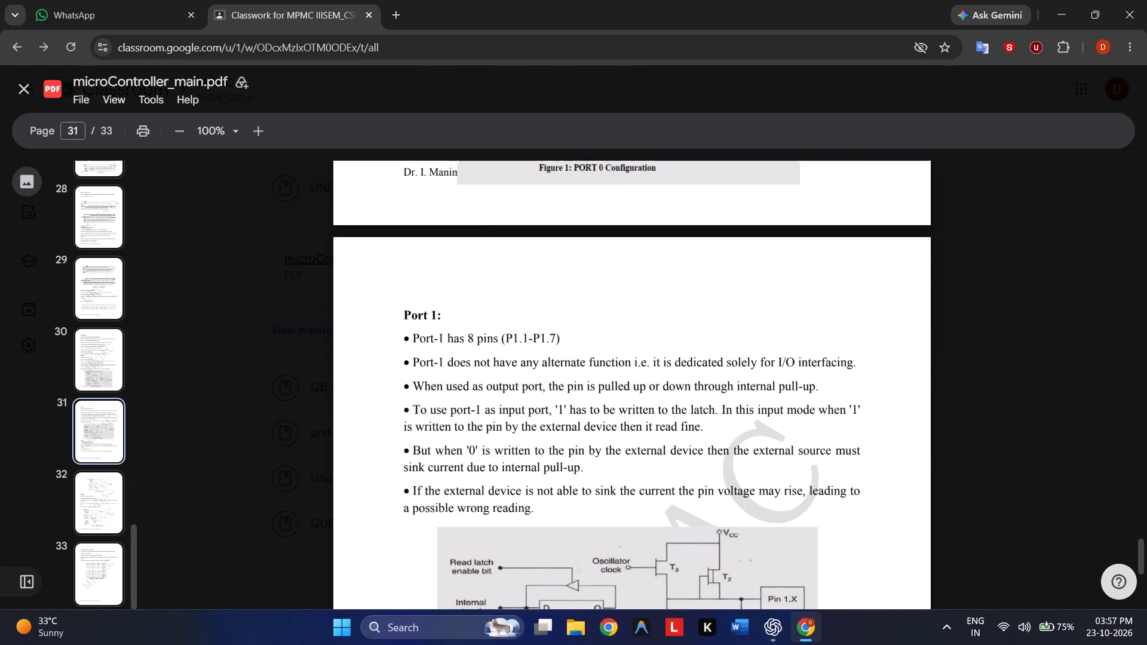
scroll(602, 410, down, 3)
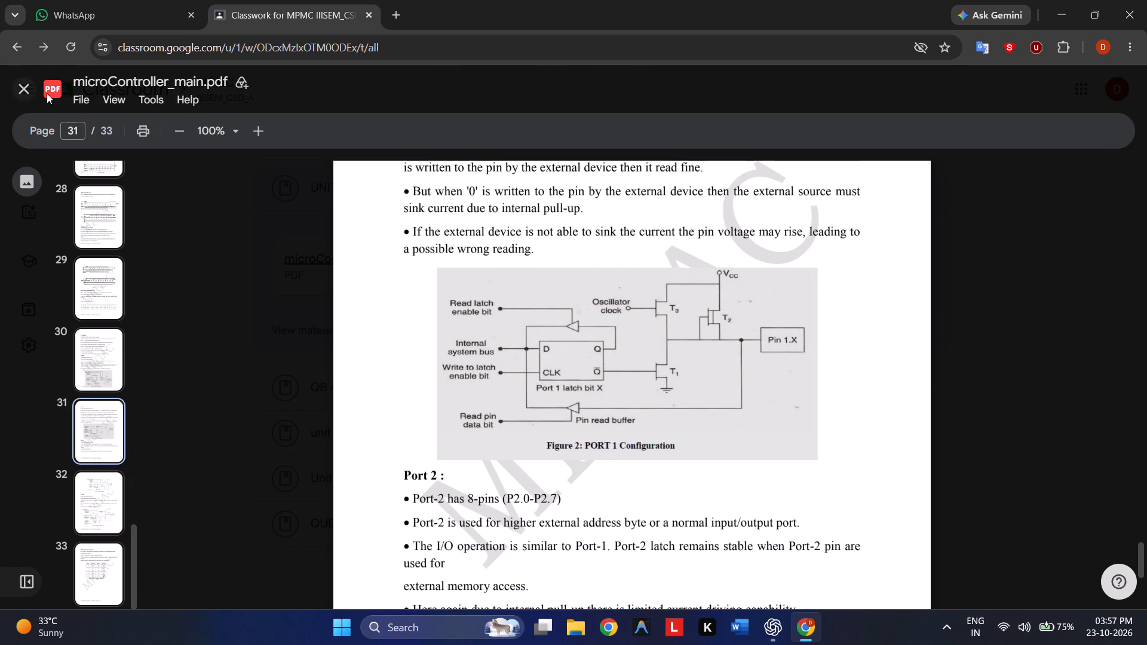
click(29, 88)
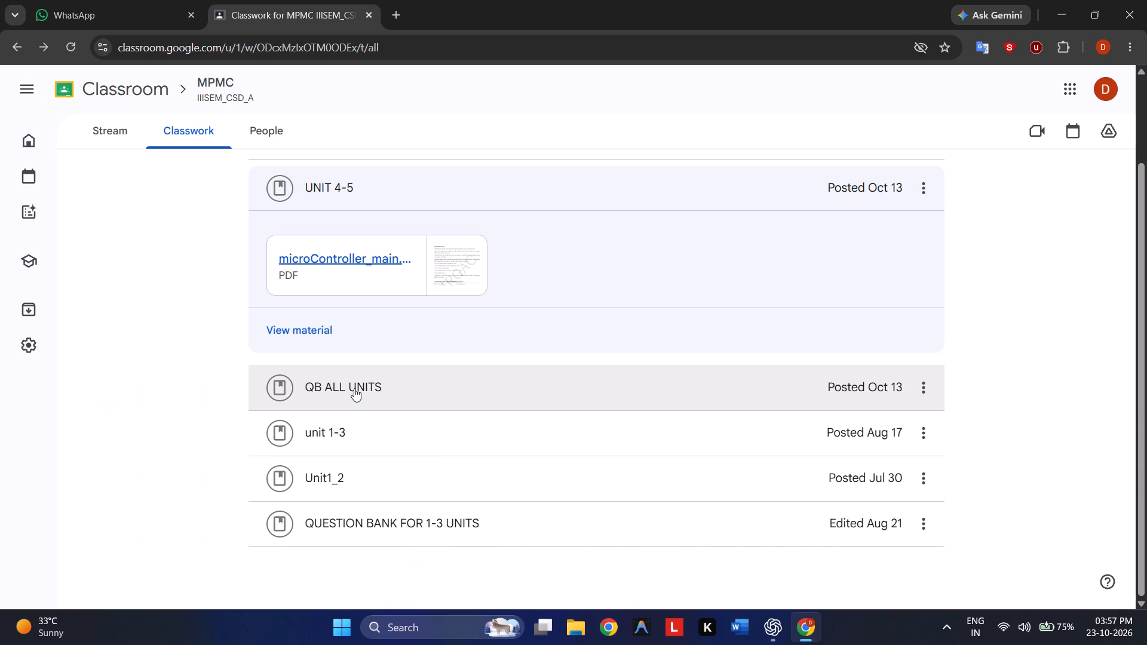
Open FINAL MPMCQB.docx from the QB ALL UNITS material in the class's classwork list.
scroll(354, 388, up, 3)
scroll(394, 477, down, 1)
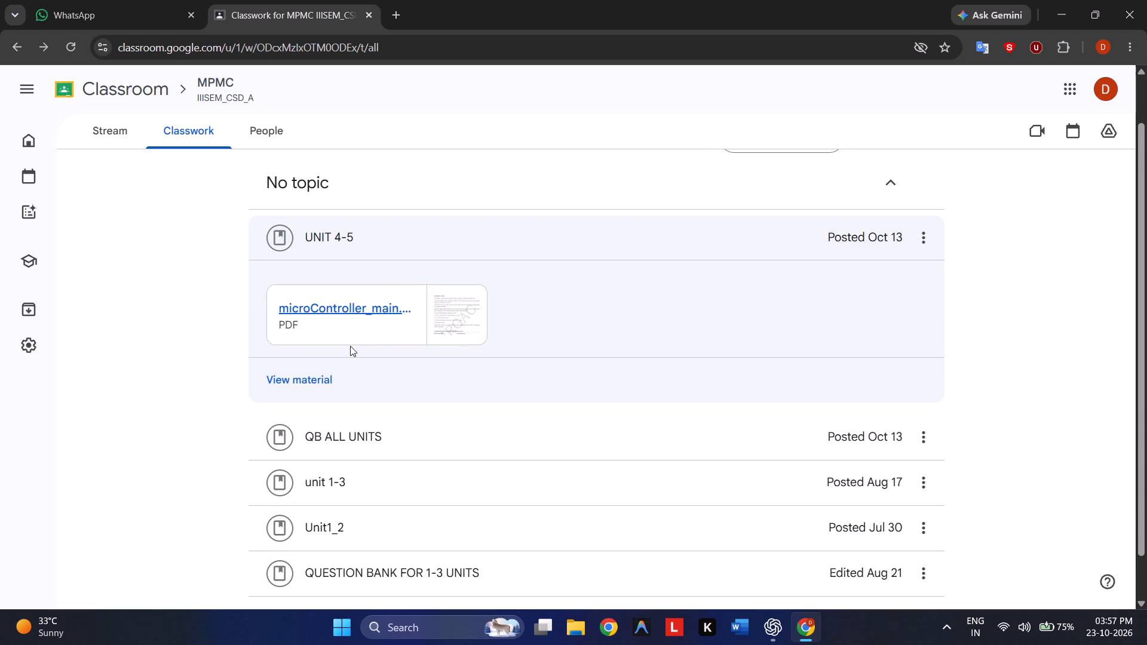
scroll(364, 435, up, 3)
scroll(364, 435, down, 2)
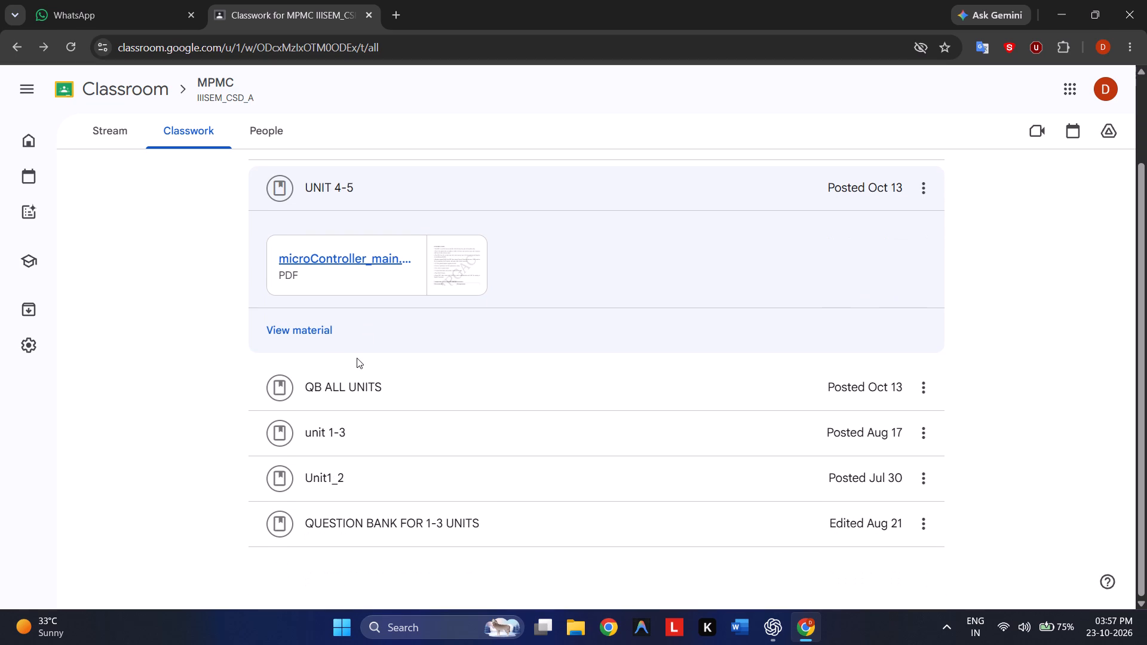
click(339, 396)
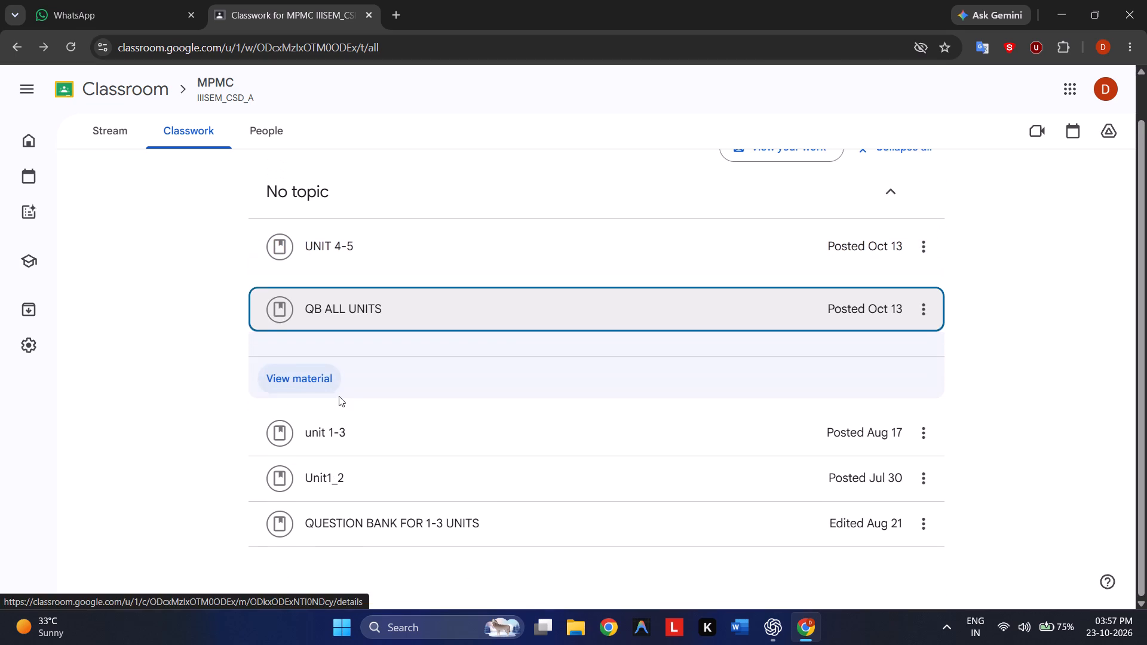
click(308, 380)
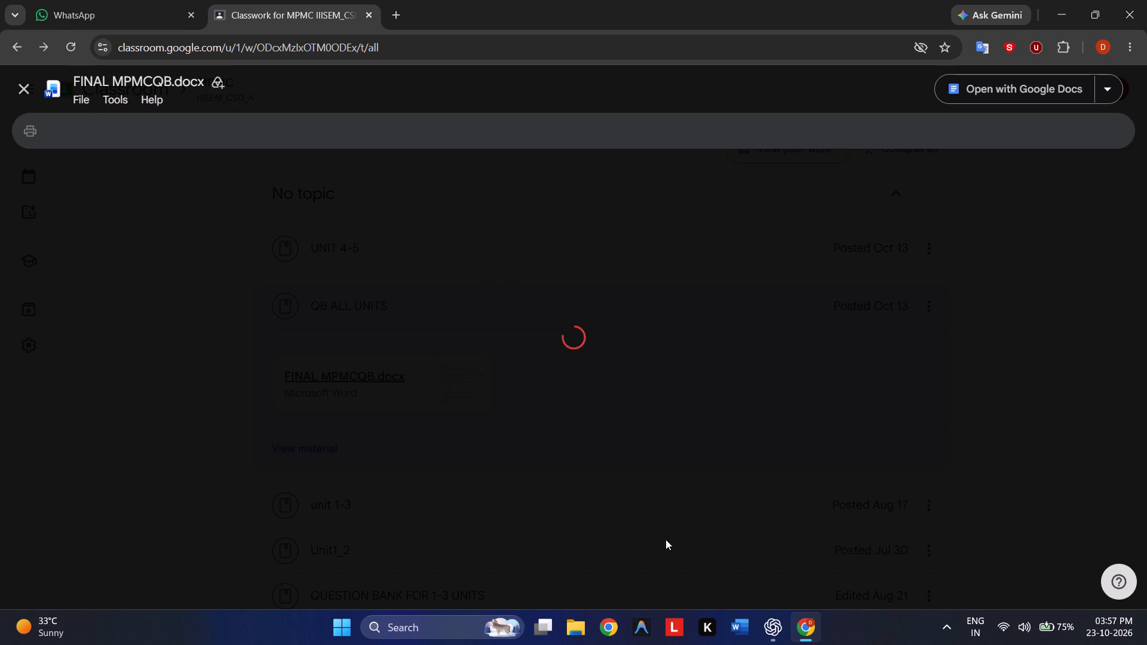
Skim the question bank from the Unit 1 questions on page 1 to the 8051 instruction set questions on page 6.
scroll(505, 397, down, 2)
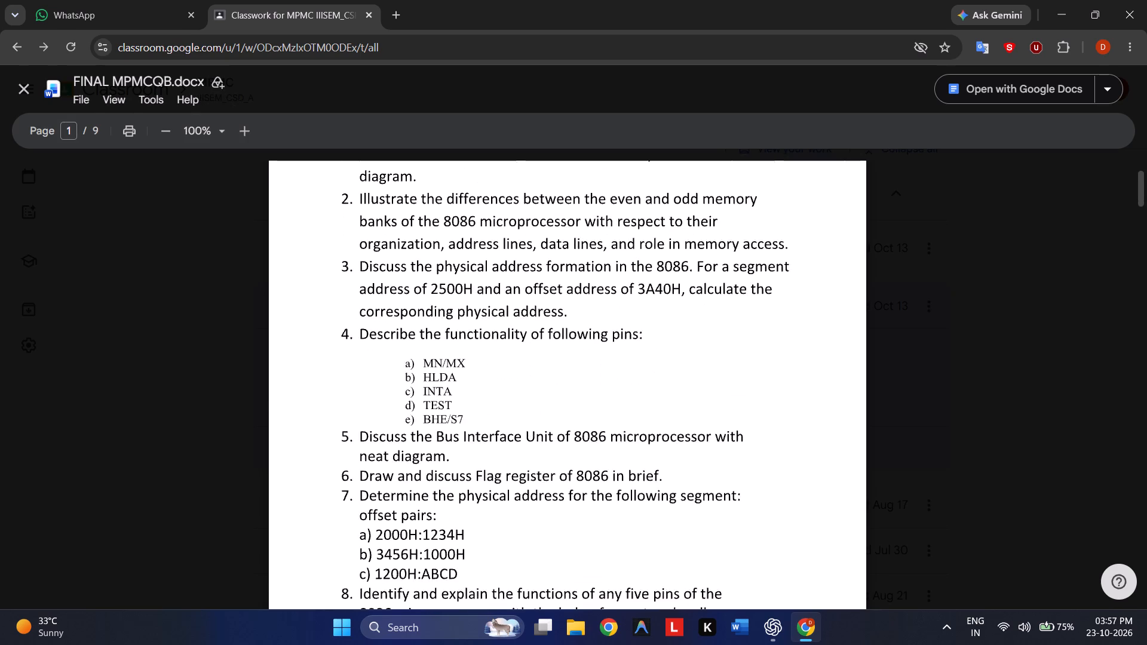
scroll(505, 397, down, 9)
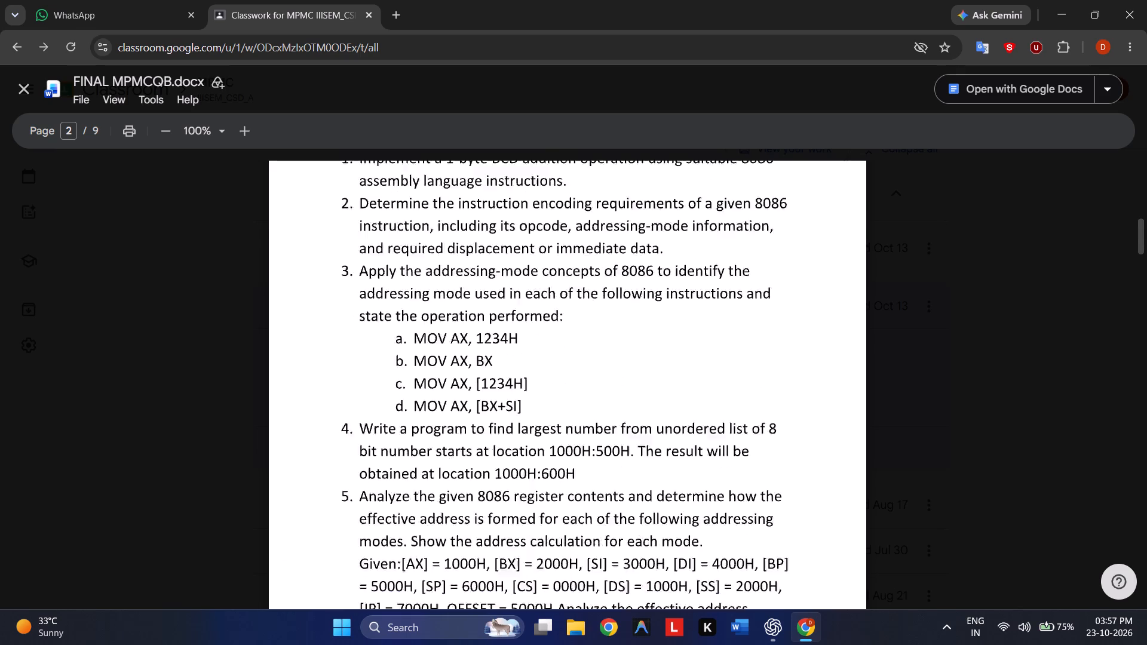
scroll(505, 397, down, 5)
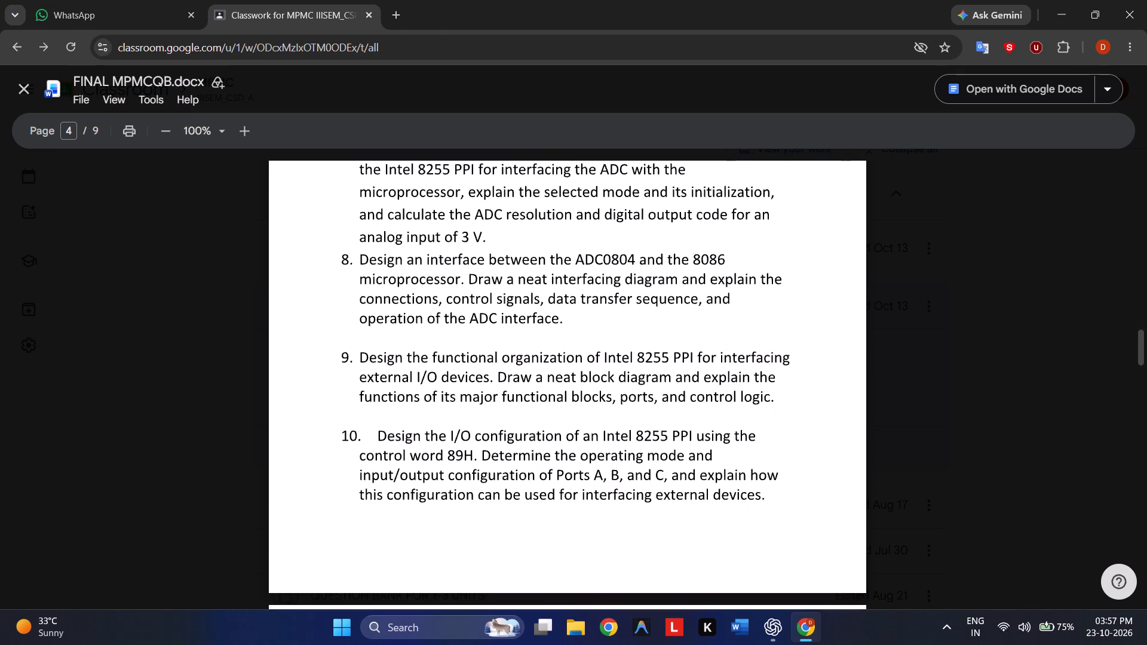
scroll(505, 397, down, 6)
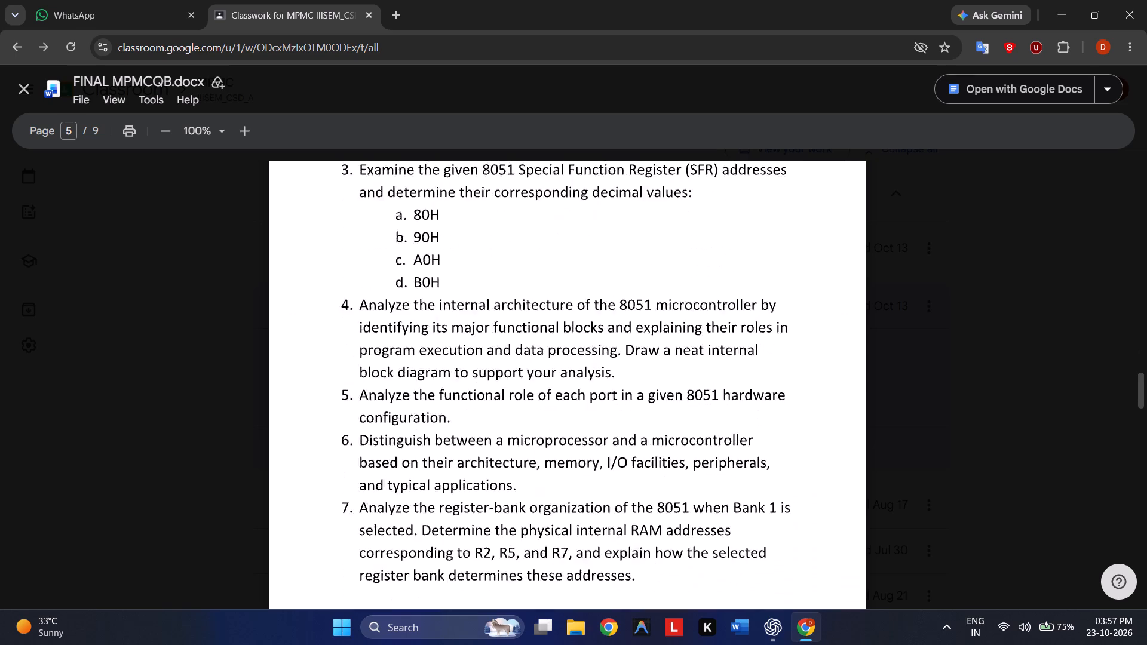
scroll(505, 397, down, 3)
scroll(523, 467, down, 4)
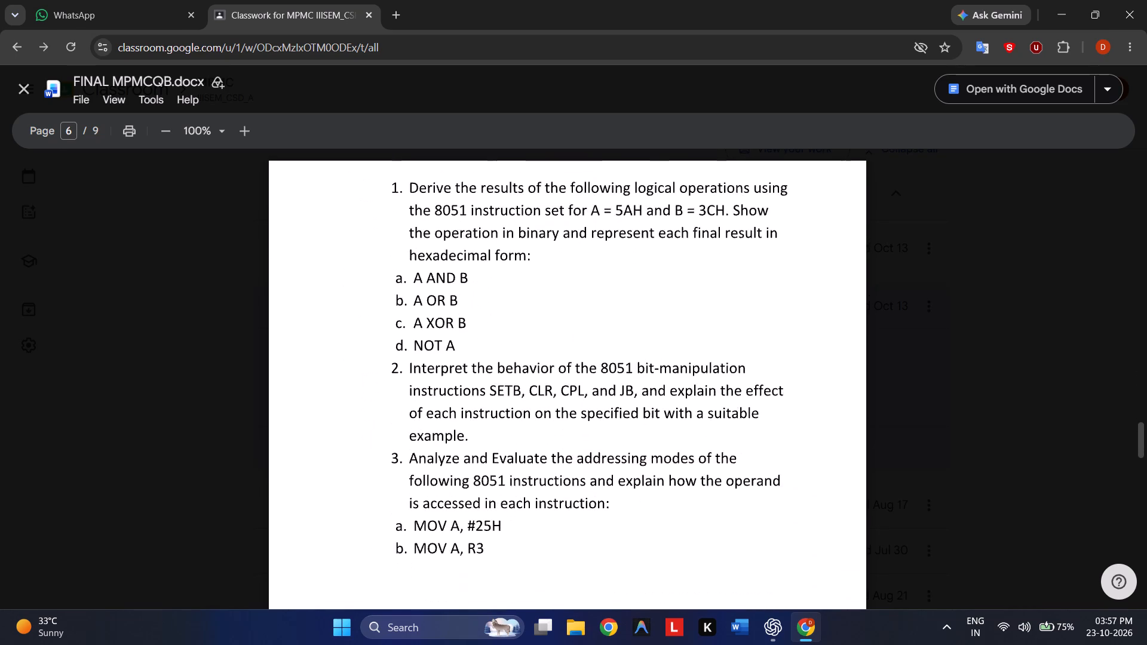
Return to the Unit 1 questions and review the question bank again through the 8255 PPI and 8051 architecture questions on page 5.
scroll(523, 467, up, 12)
scroll(523, 467, down, 1)
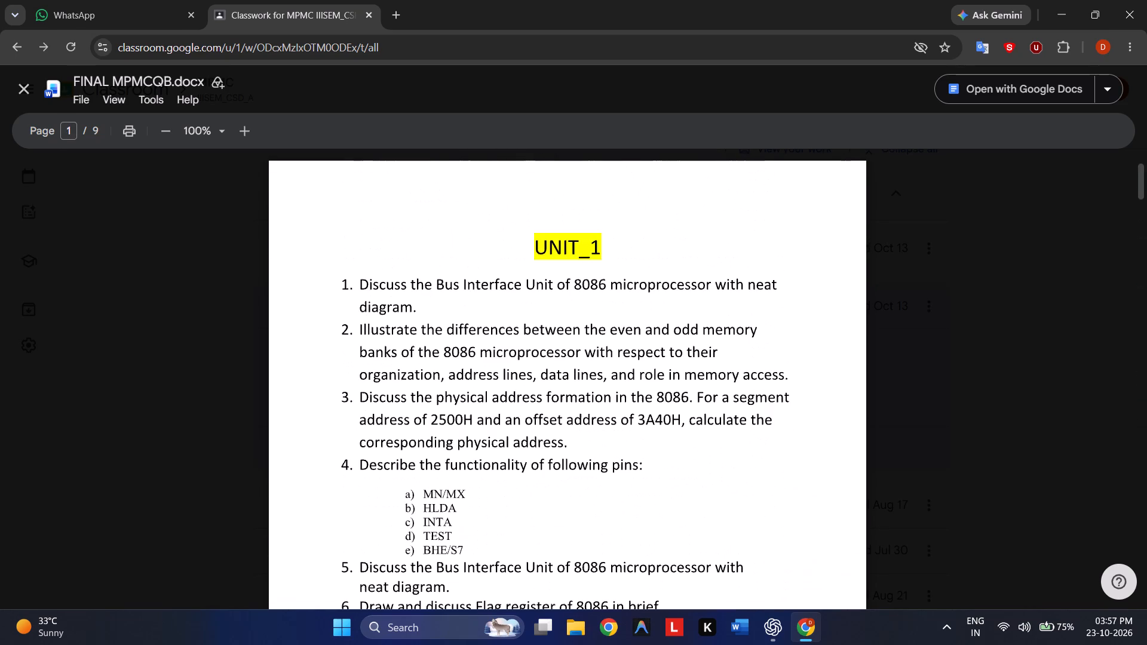
scroll(523, 467, down, 3)
scroll(523, 467, up, 1)
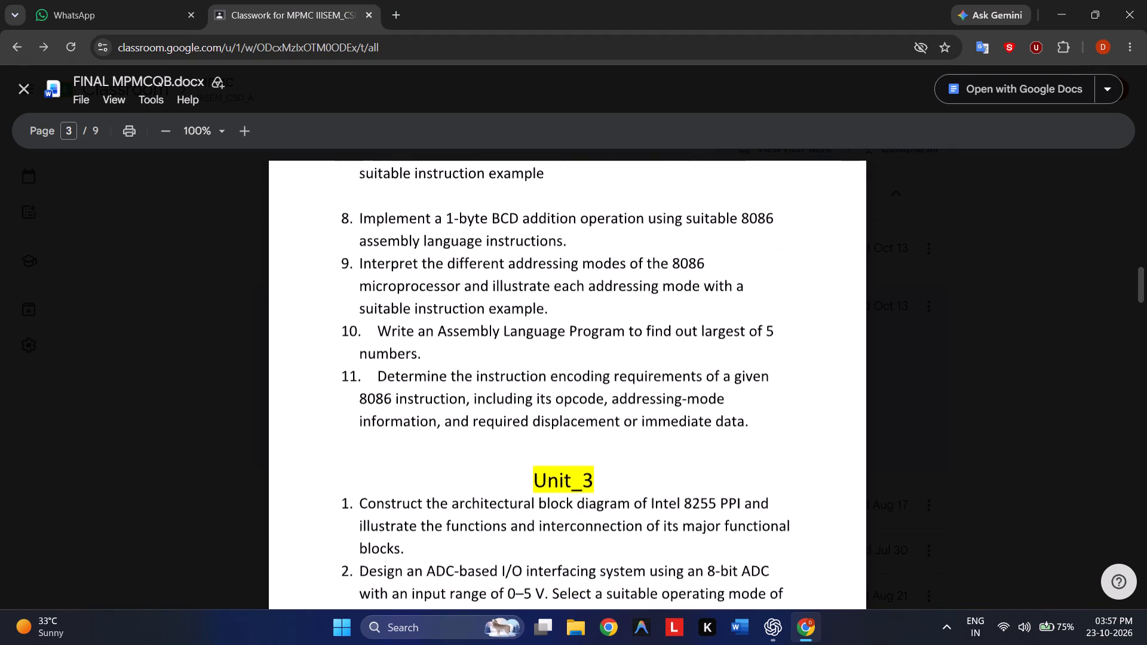
scroll(523, 467, up, 7)
scroll(523, 467, down, 7)
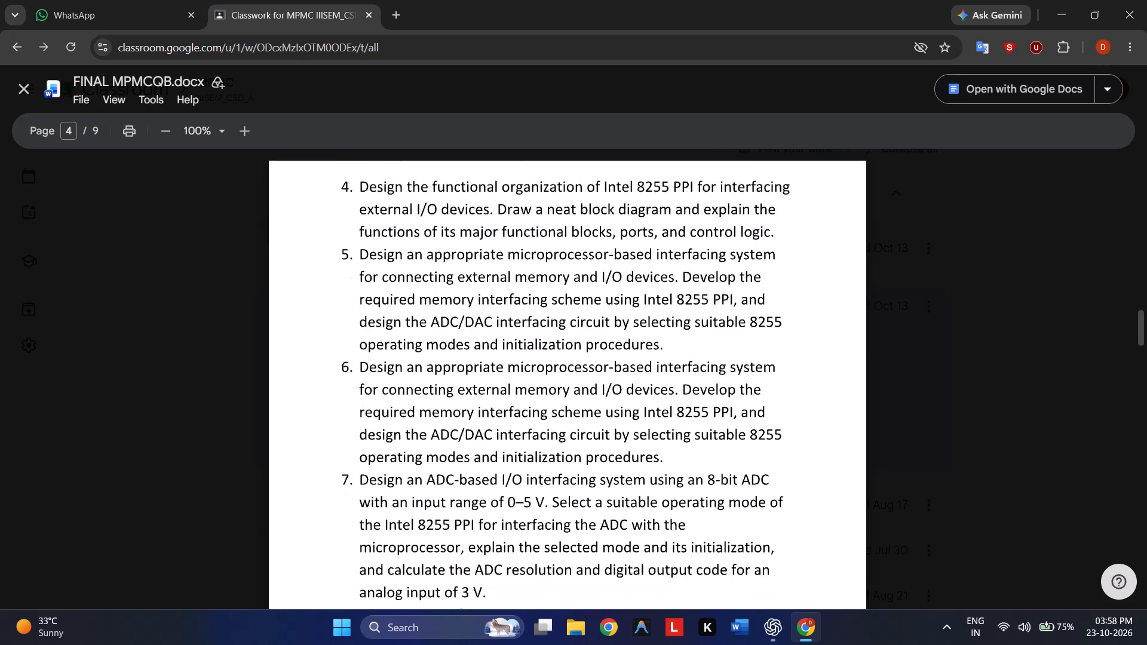
scroll(523, 467, down, 9)
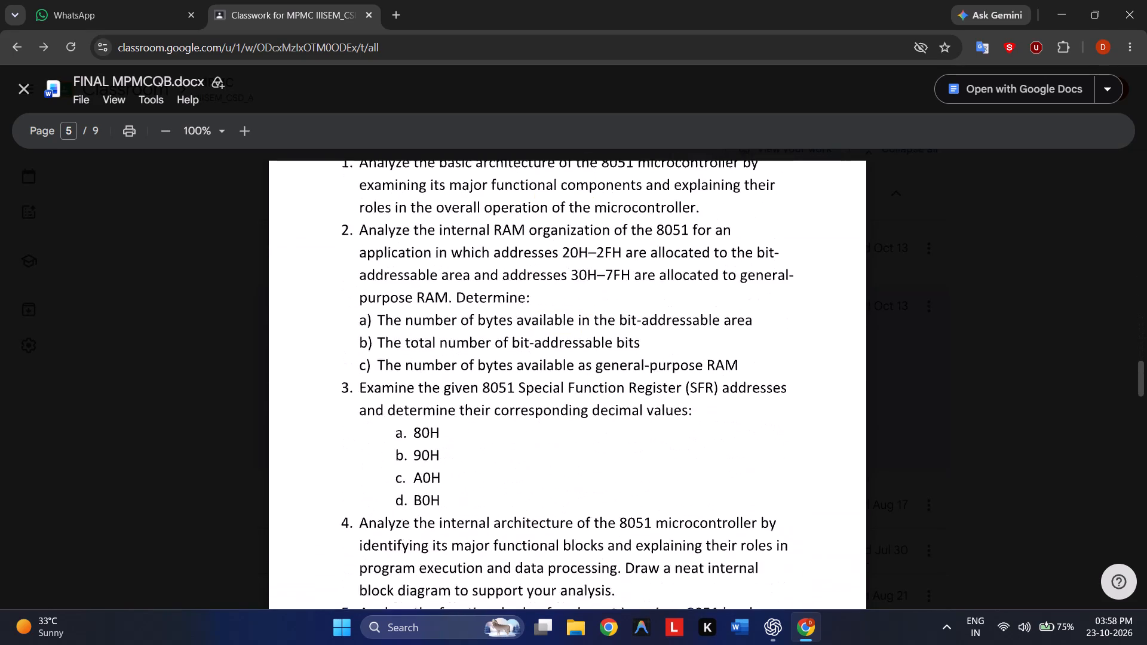
Skim to the end of the question bank and look back over the 8051 questions on pages 8 and 7.
scroll(523, 467, down, 11)
scroll(523, 467, up, 1)
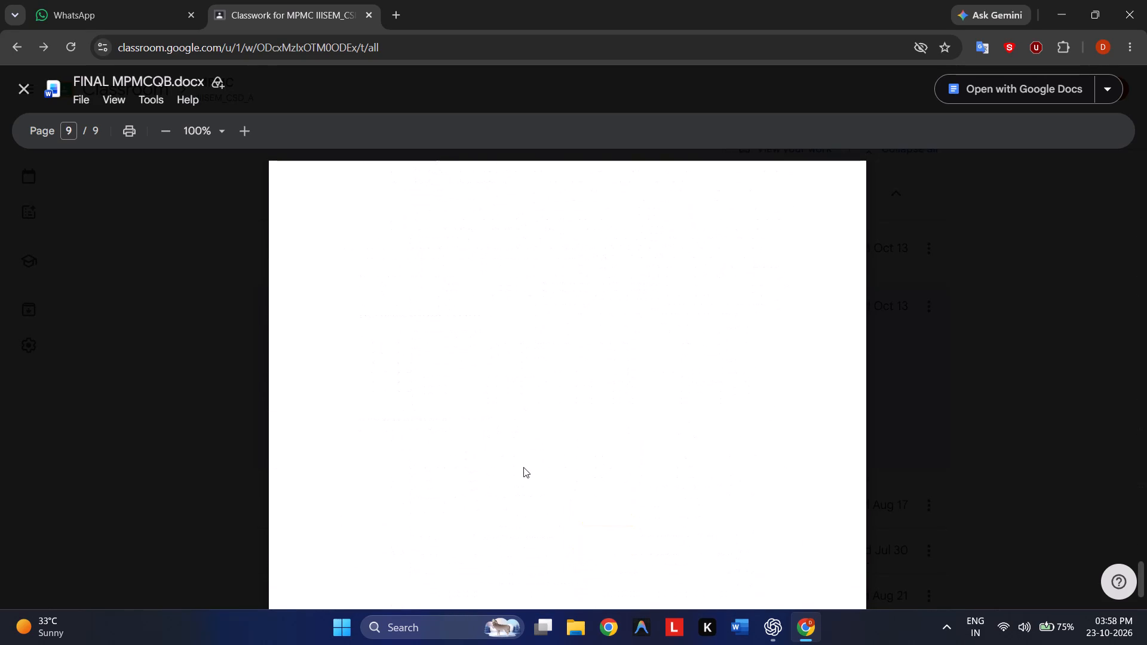
scroll(523, 467, up, 8)
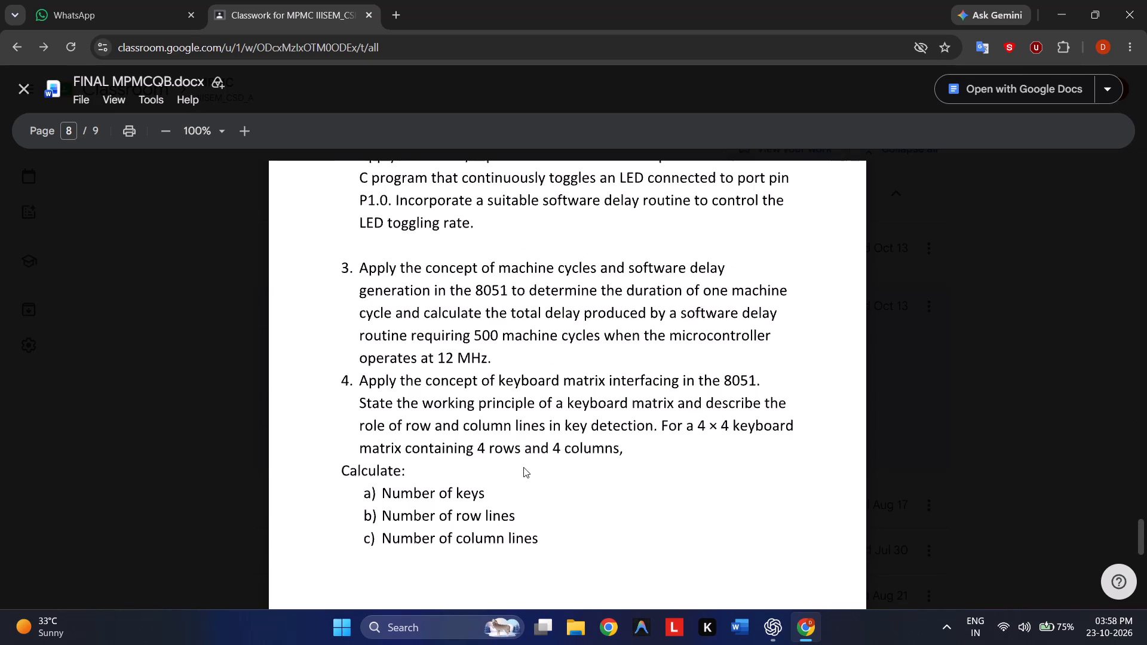
scroll(523, 467, up, 7)
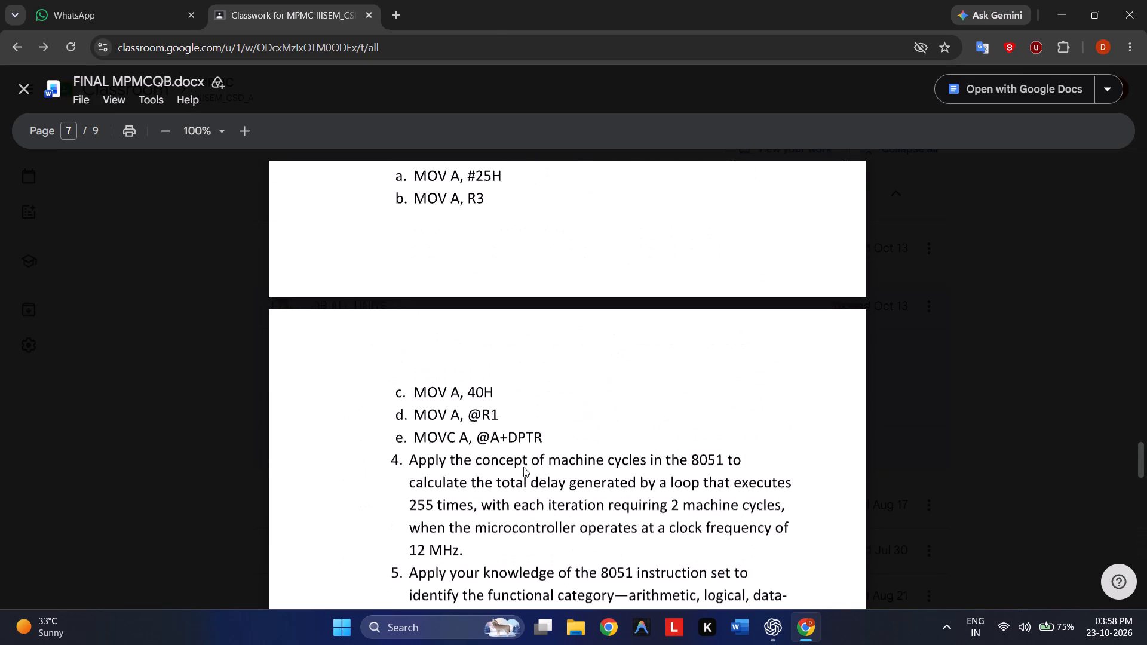
Copy the question bank text from the Unit_4 heading on page 5 through the last Unit 6 question on page 9.
scroll(523, 467, down, 6)
scroll(523, 467, up, 3)
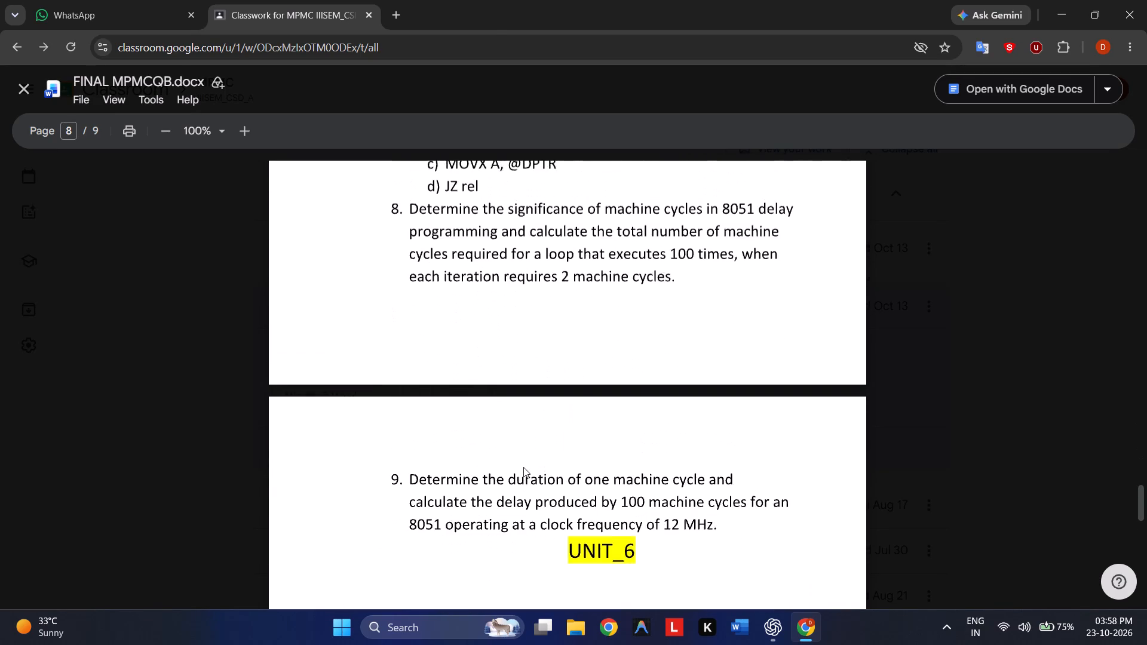
scroll(523, 467, up, 8)
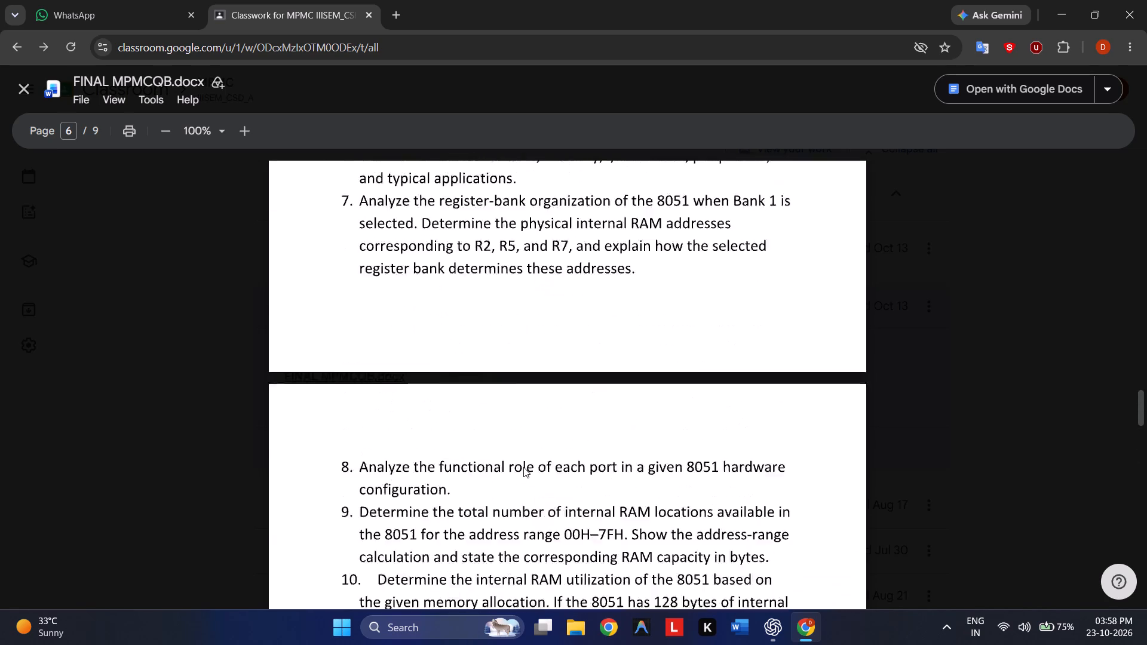
scroll(523, 467, up, 9)
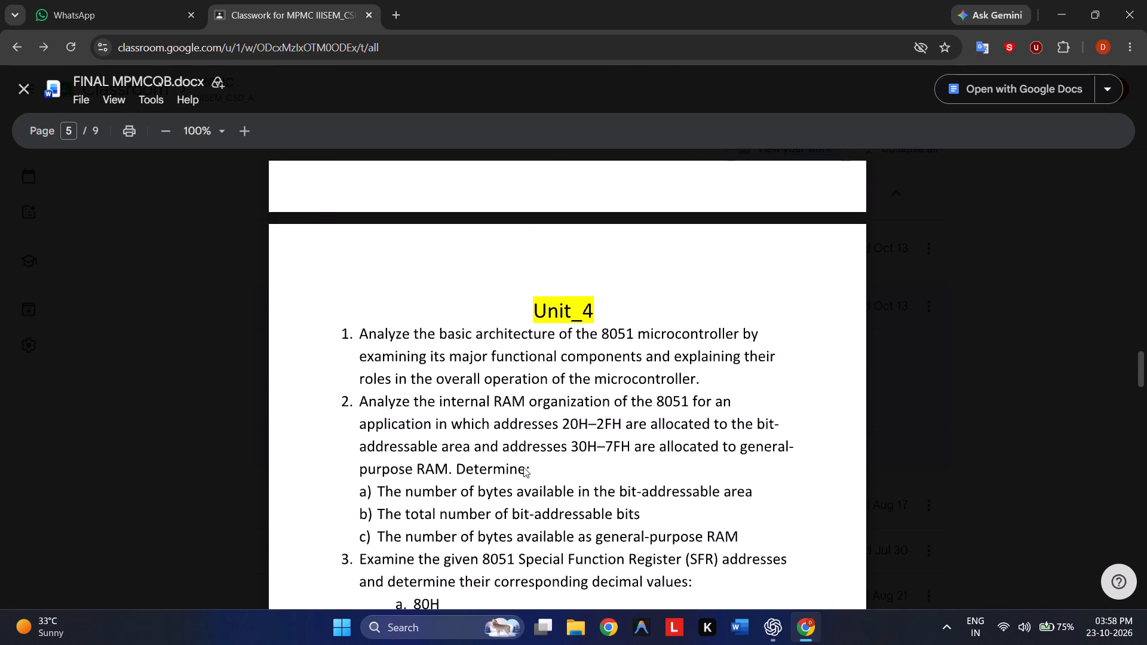
drag(530, 317, 600, 644)
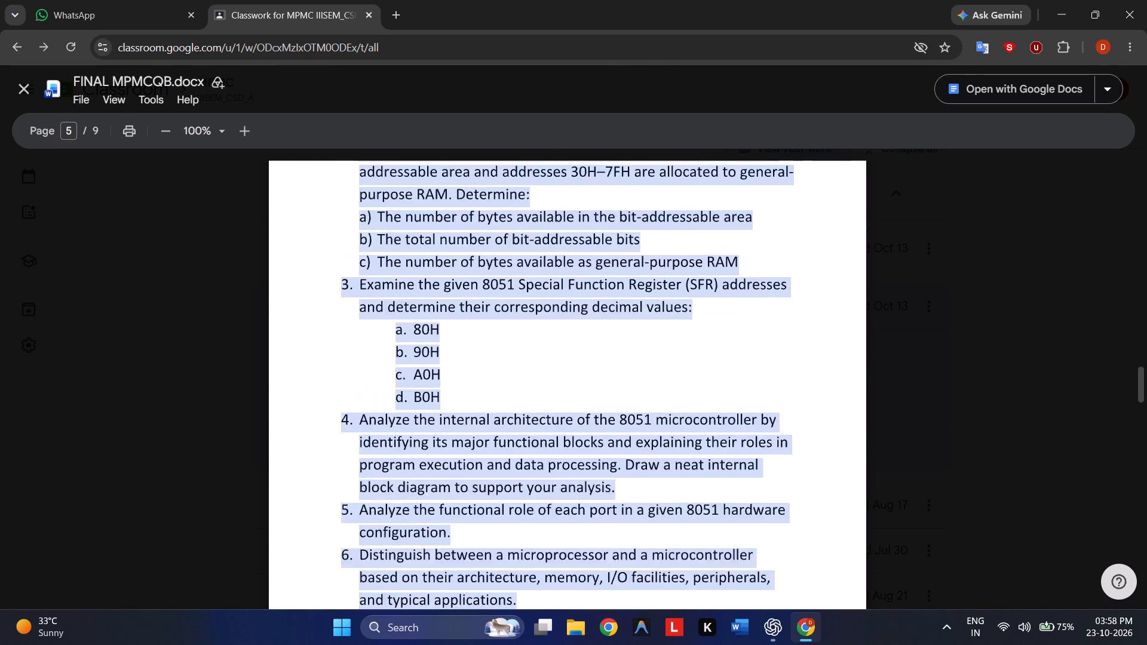
drag(600, 644, 588, 643)
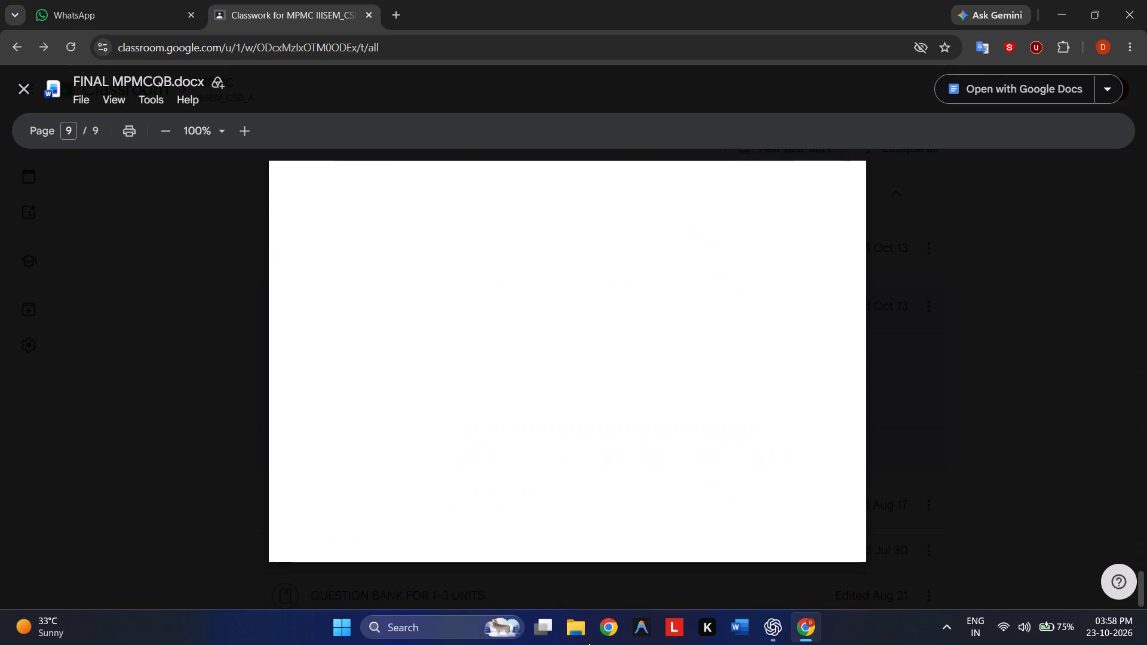
drag(588, 643, 585, 151)
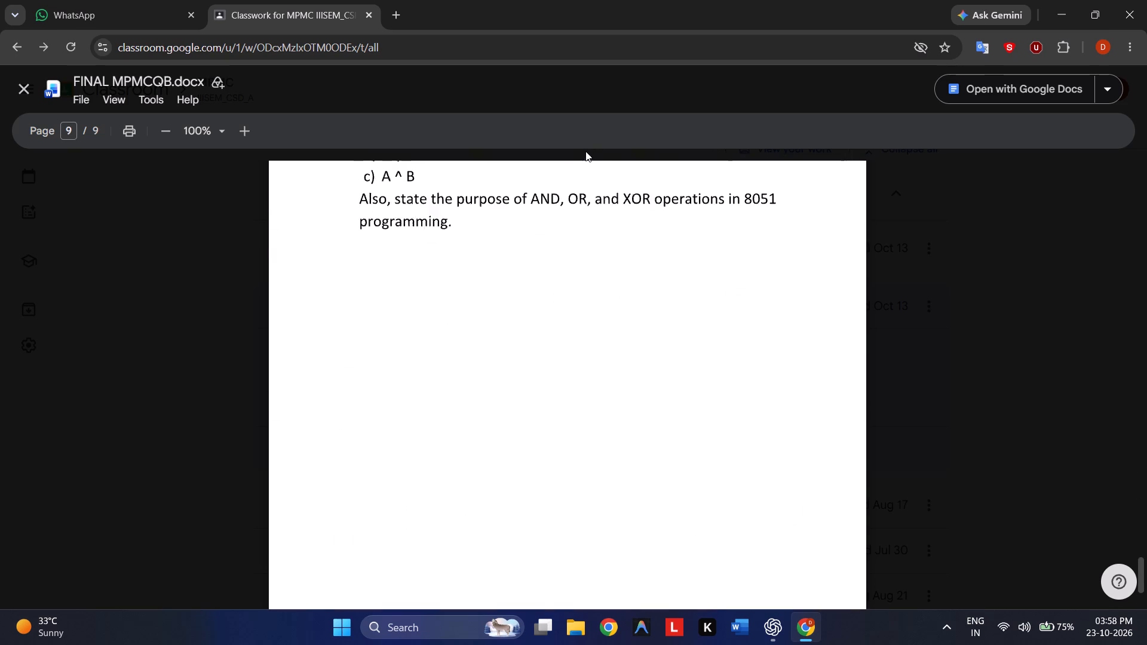
drag(585, 151, 442, 330)
scroll(536, 306, up, 4)
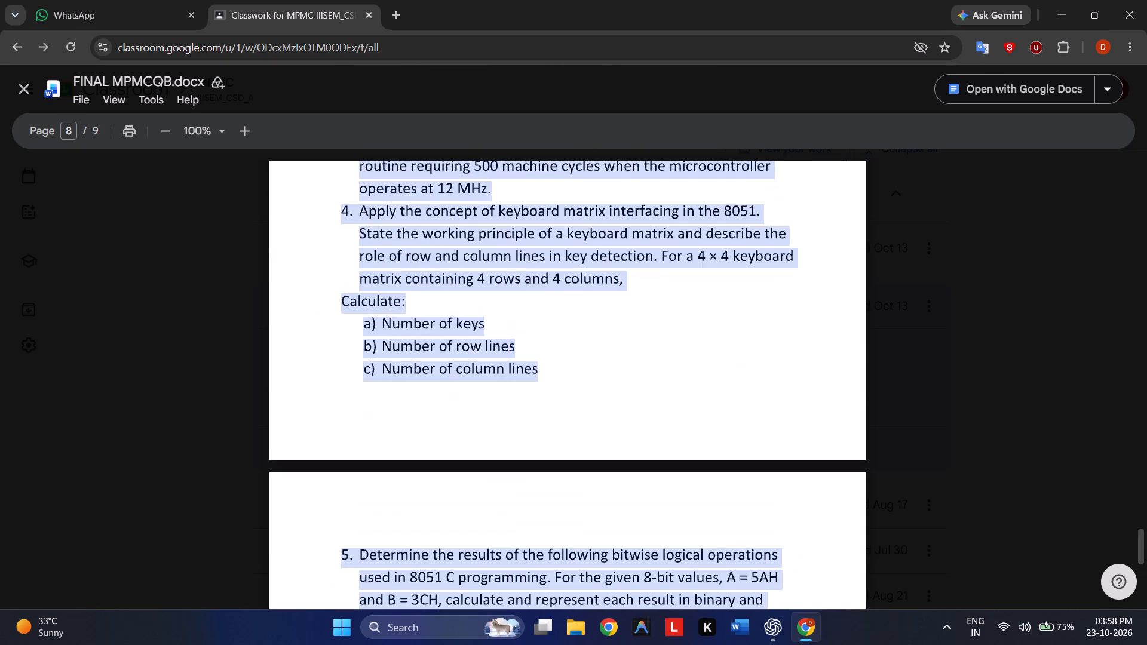
key(ctrl+c)
Switch to Word, create a blank document and paste the copied Unit 4 to 6 questions into it.
click(741, 636)
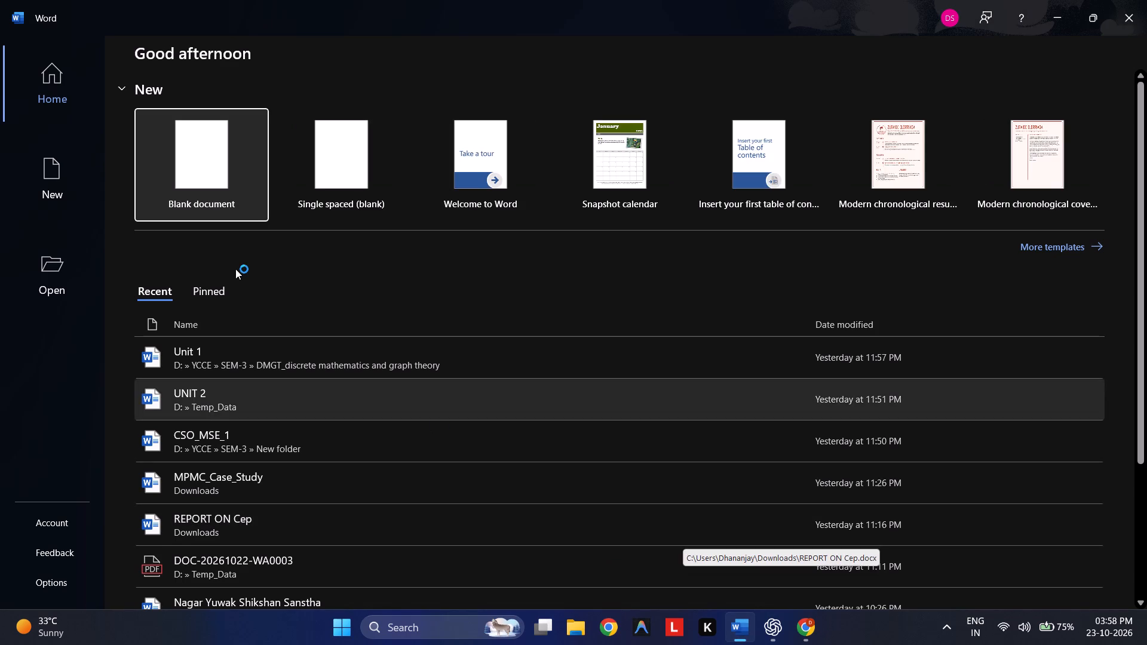
double_click(203, 210)
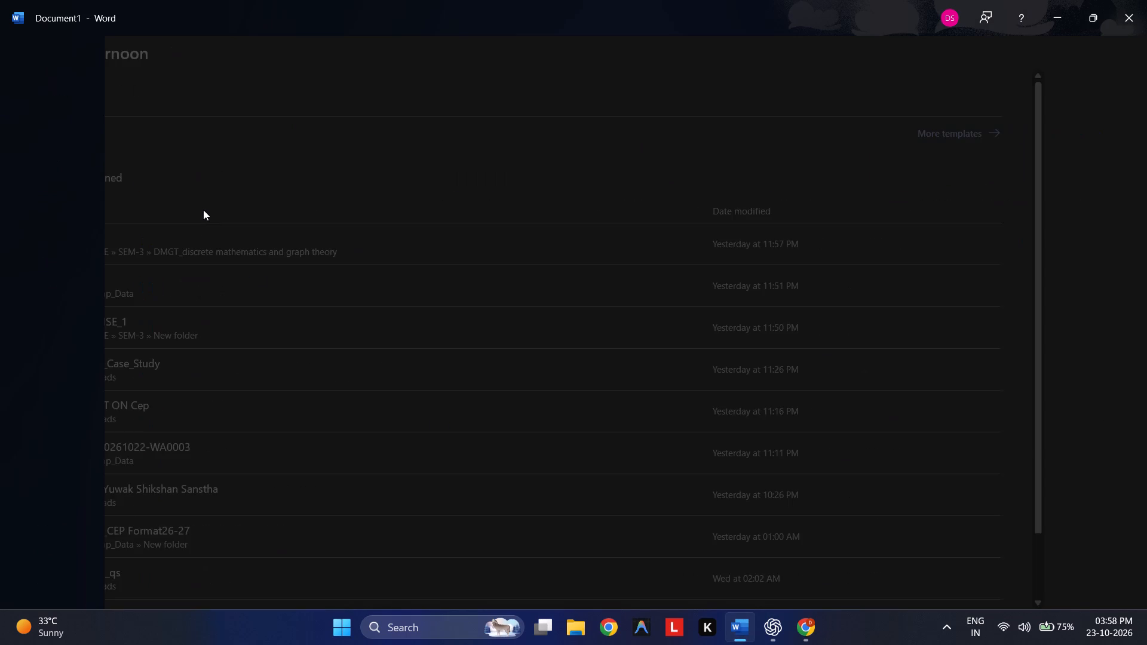
click(372, 350)
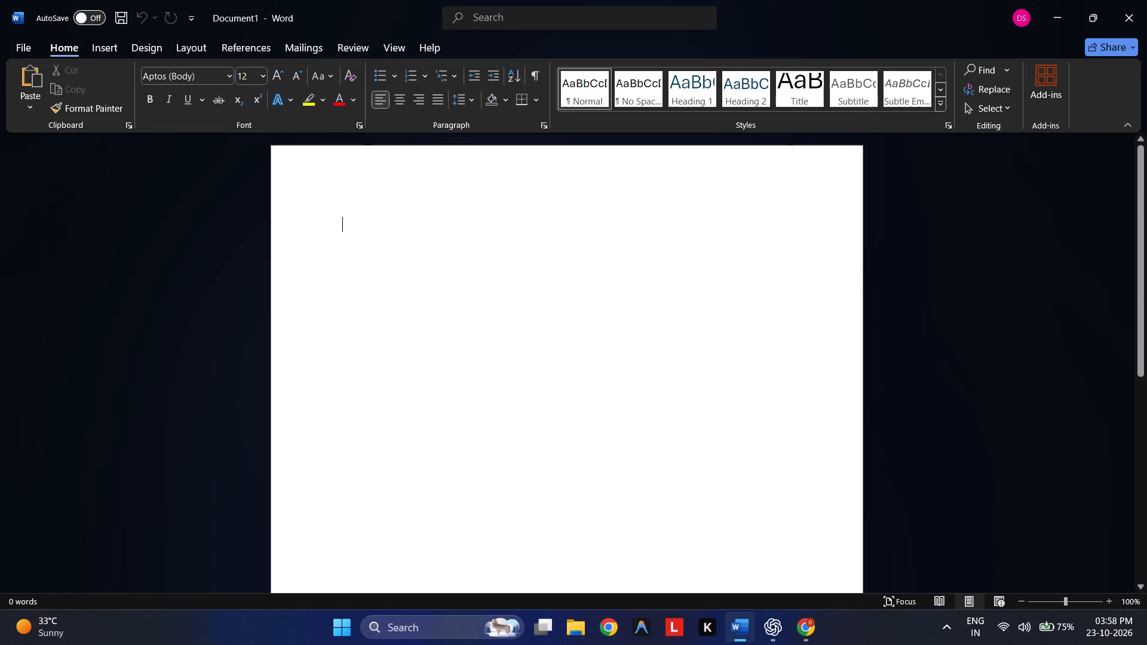
key(ctrl+v)
Copy the entire pasted question text from the new Word document, starting at Unit_4.
scroll(444, 314, up, 17)
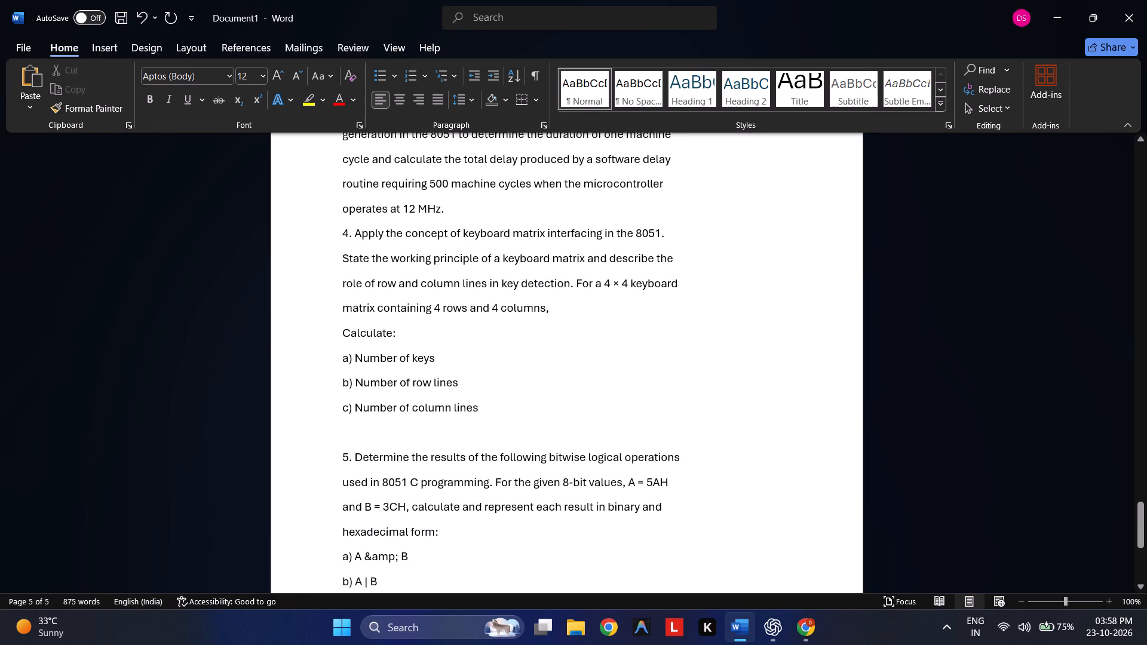
scroll(444, 314, up, 20)
scroll(444, 314, up, 20)
scroll(444, 314, up, 18)
click(379, 247)
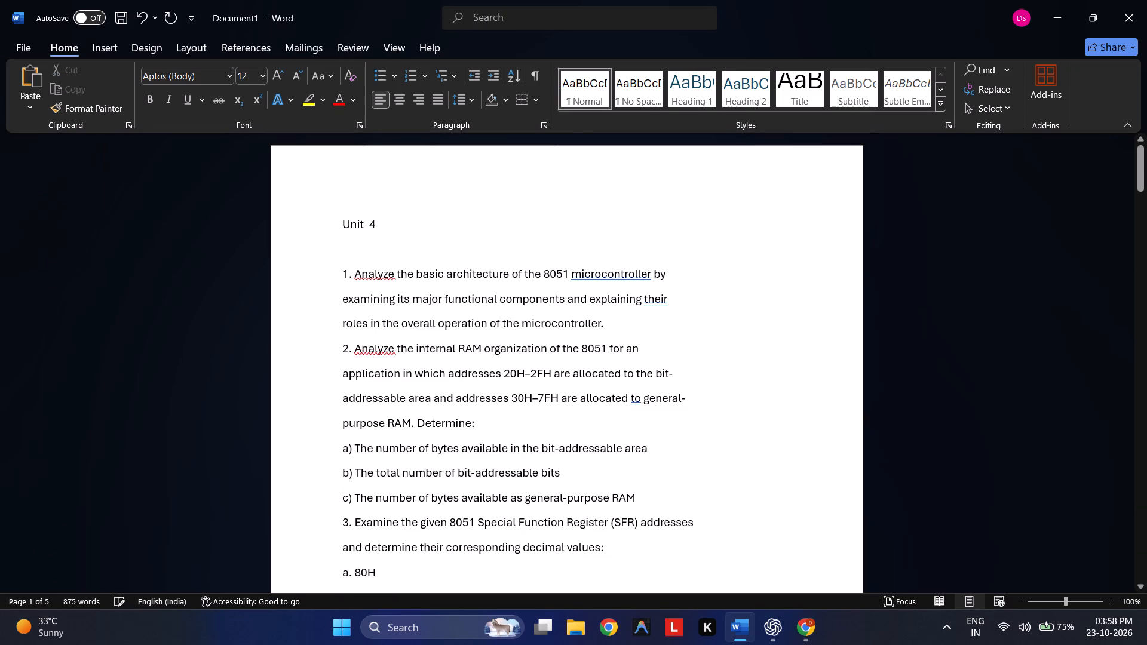
click(380, 252)
key(ctrl+a)
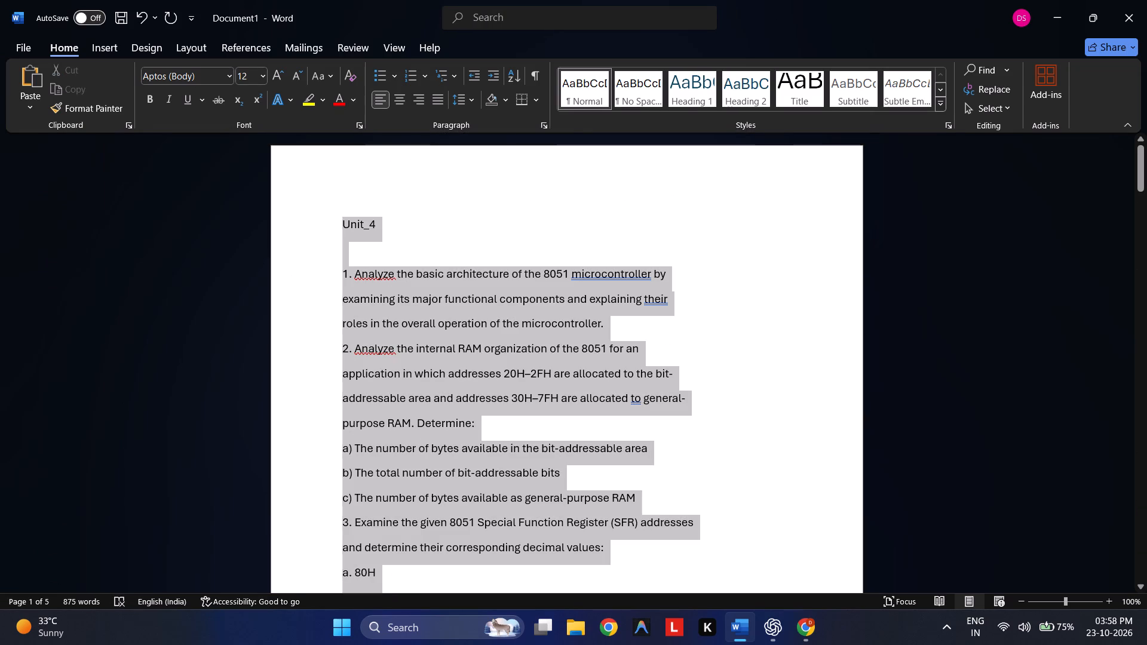
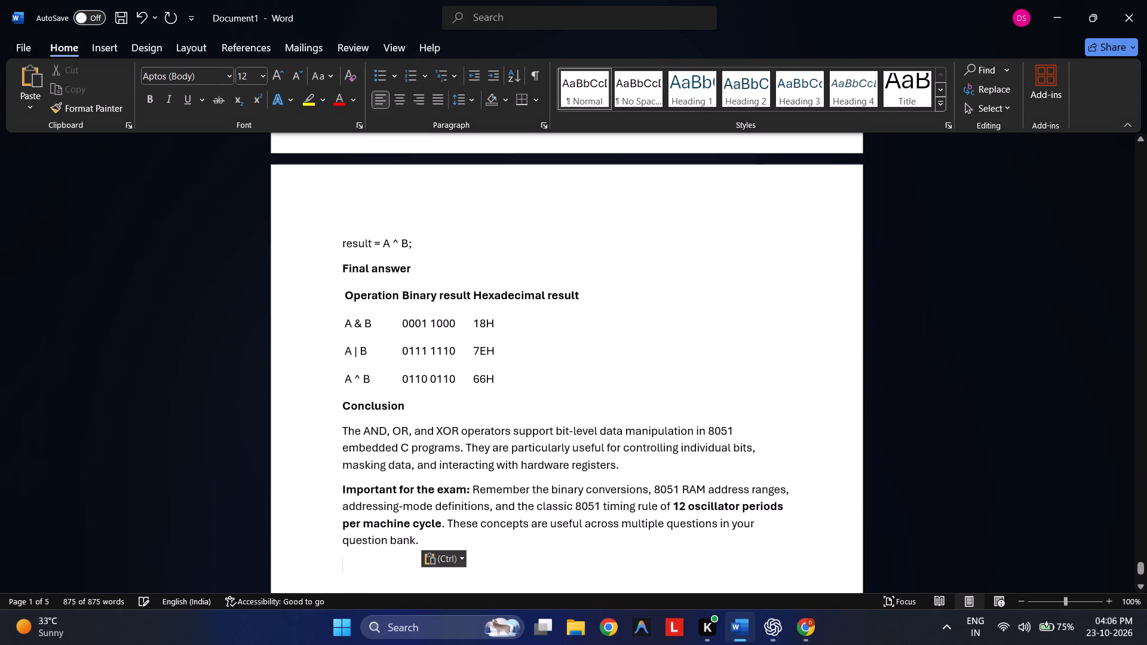
Add Plain Number 3 page numbers at the bottom of the pages and remove the empty footer line beneath the number.
scroll(600, 439, up, 20)
scroll(600, 439, up, 20)
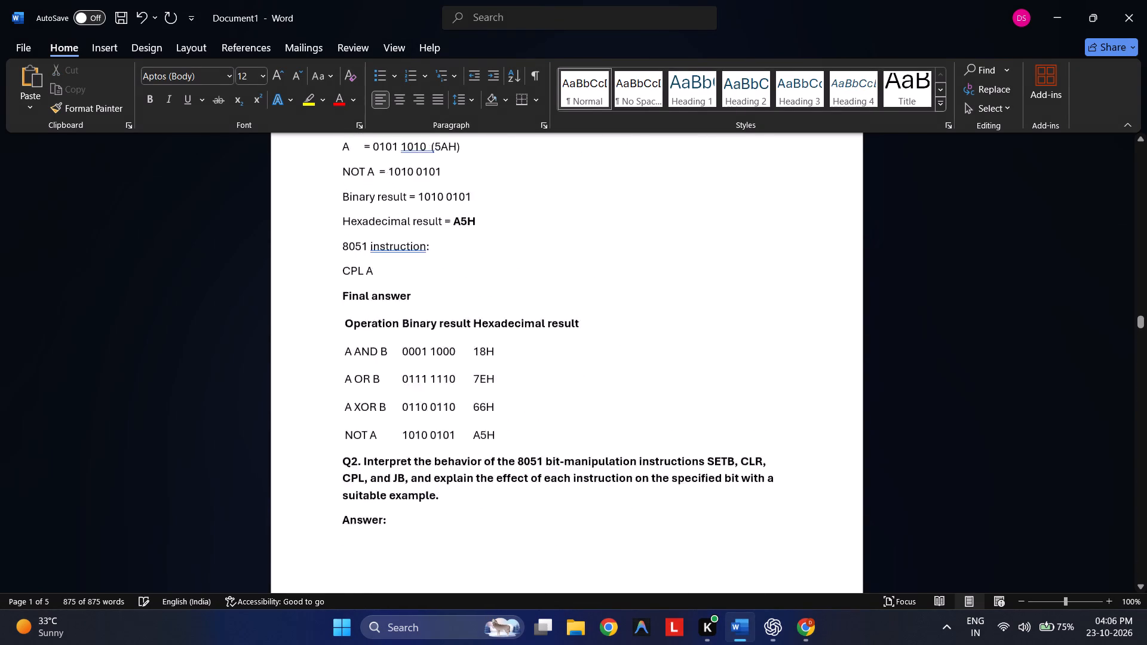
scroll(600, 439, up, 6)
scroll(600, 439, up, 20)
scroll(600, 439, up, 3)
scroll(600, 439, down, 7)
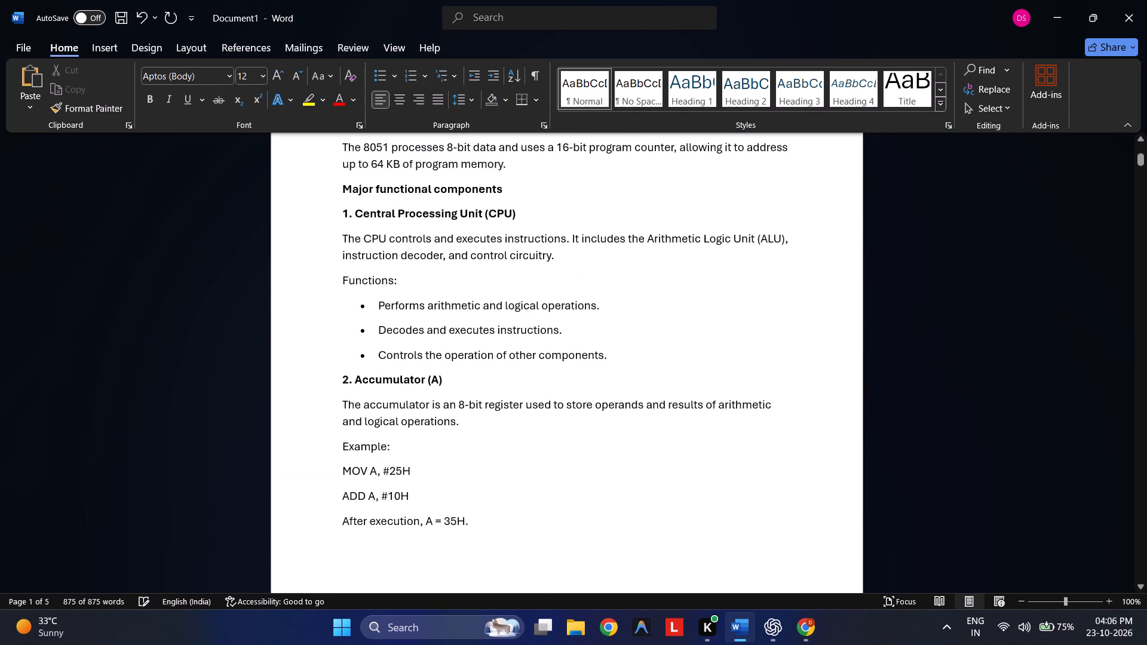
click(109, 45)
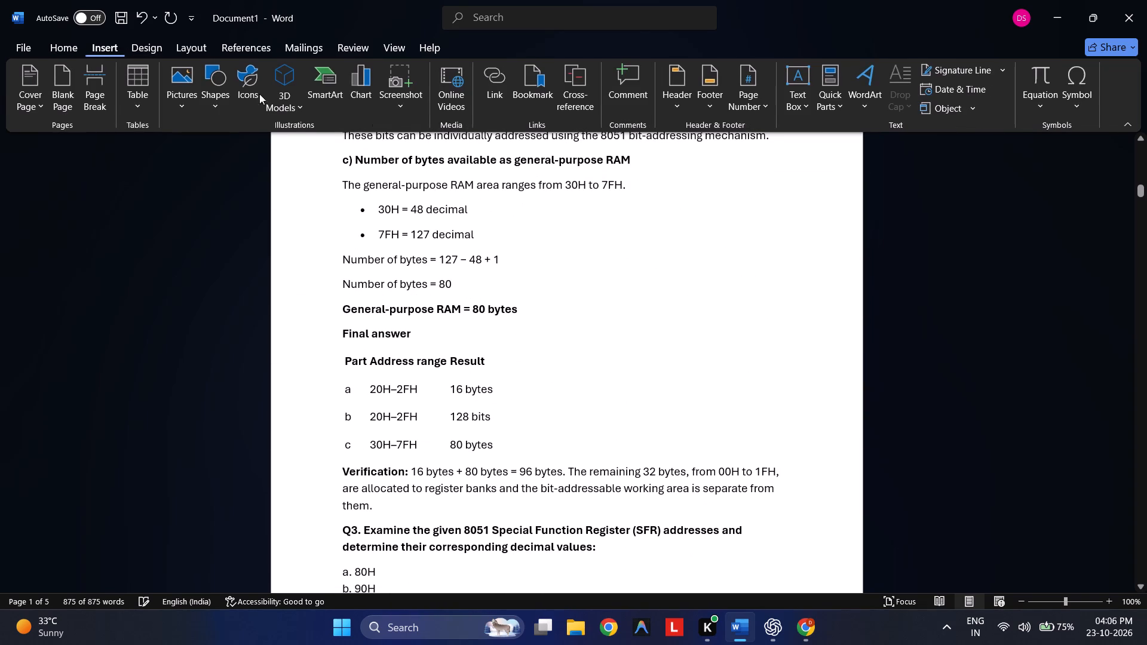
click(762, 80)
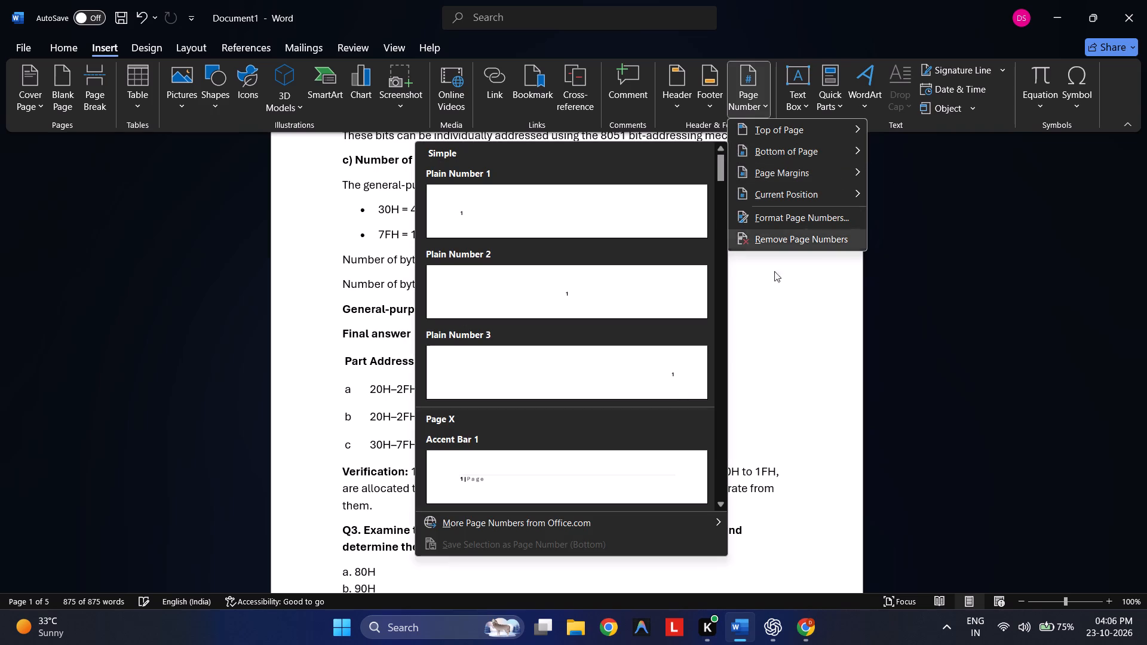
double_click(683, 386)
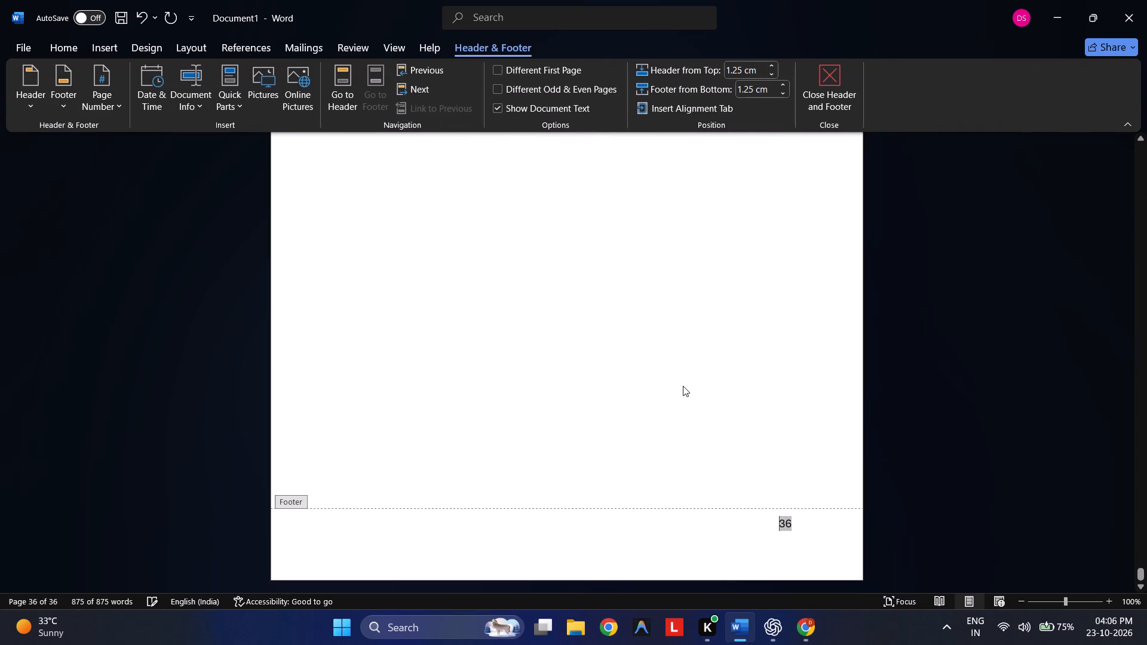
click(776, 560)
key(BackSpace)
double_click(723, 416)
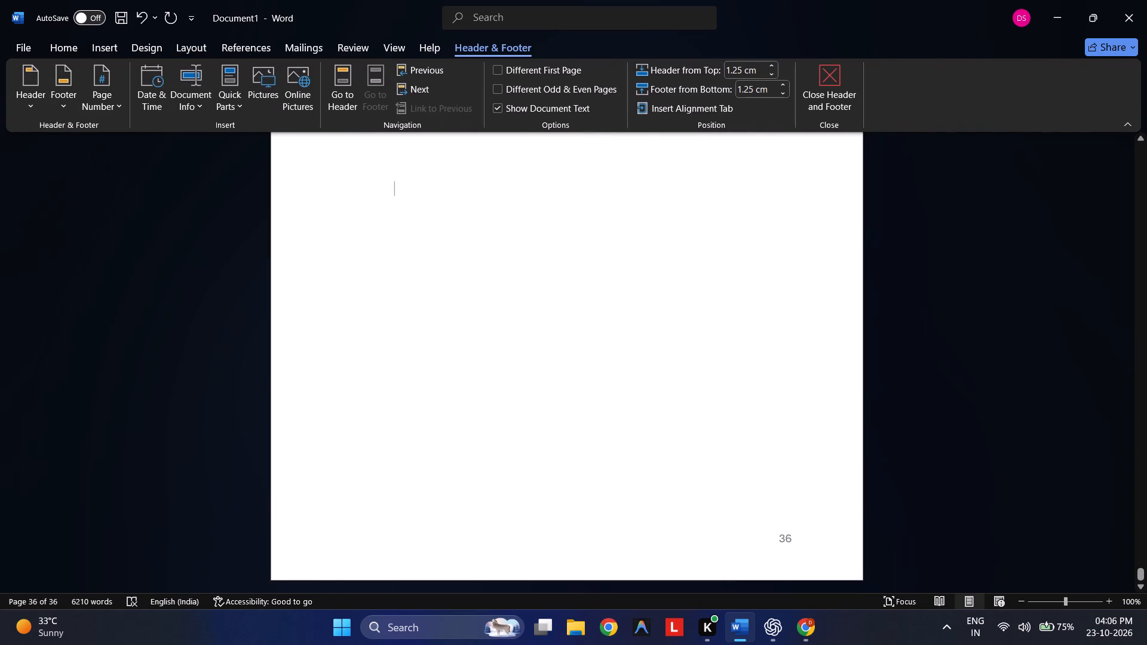
Delete the two introductory paragraphs above the UNIT IV — 8051 Microcontroller heading at the start of the document.
scroll(723, 416, up, 20)
scroll(723, 416, up, 15)
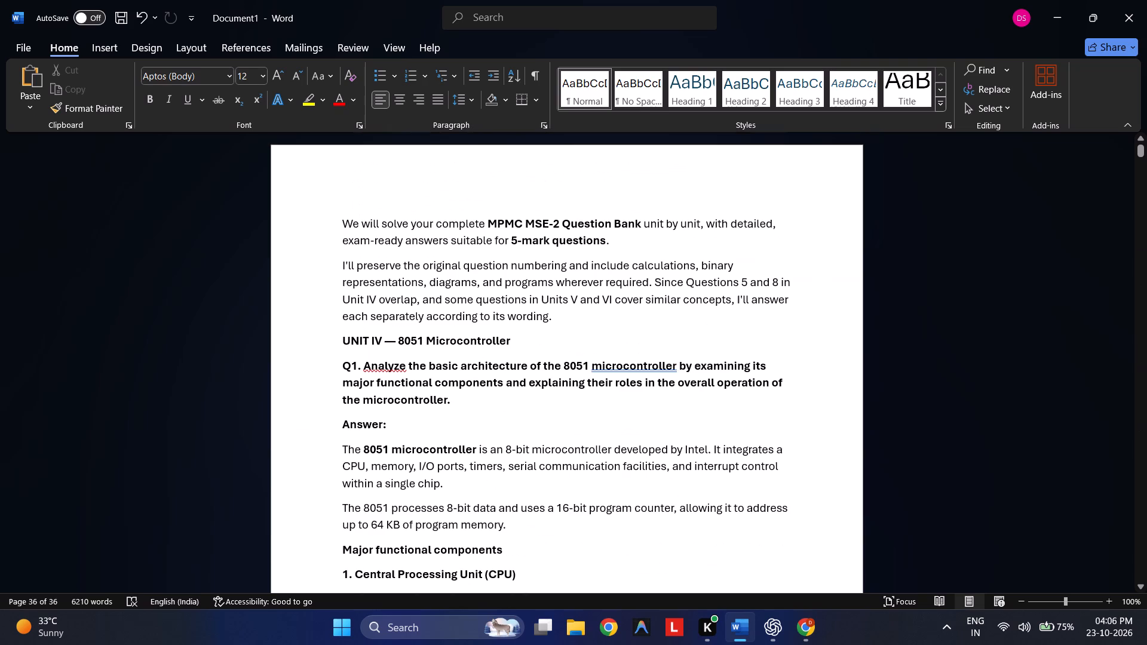
drag(308, 217, 308, 324)
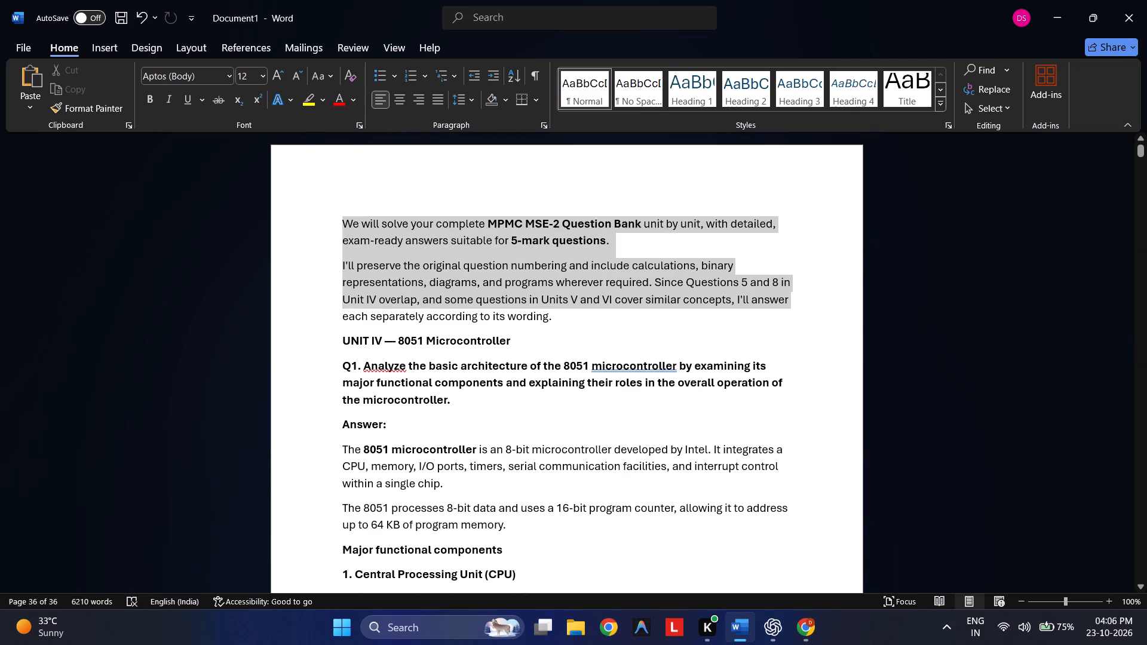
drag(308, 324, 312, 330)
key(BackSpace)
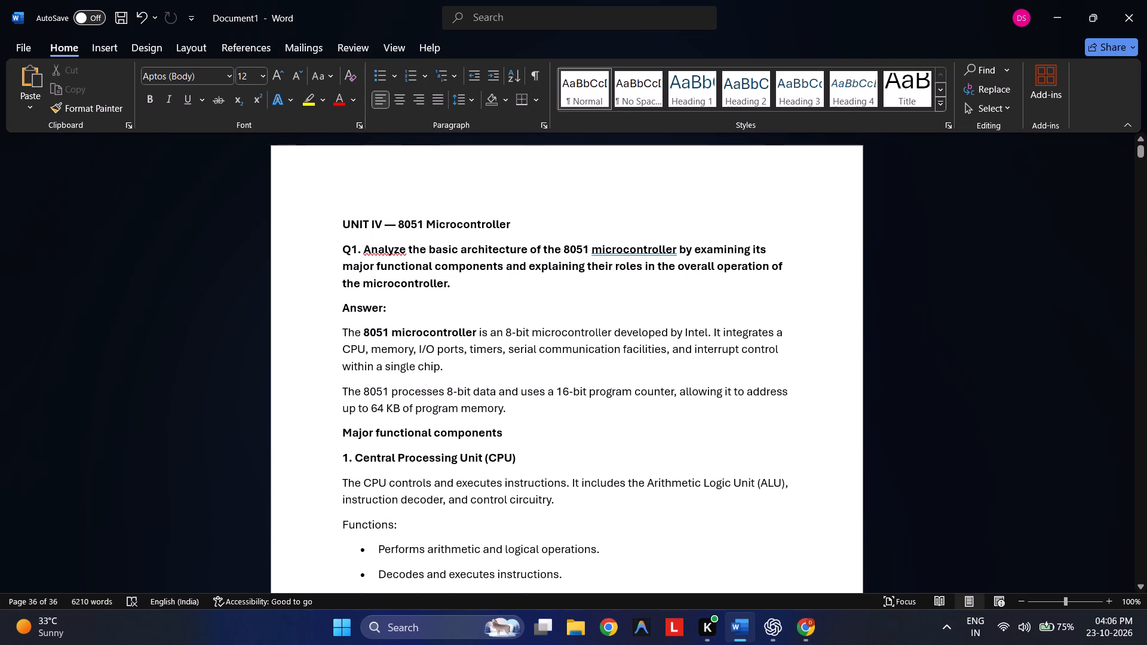
Read the Unit IV Q1 question and the opening of its answer on the 8051 microcontroller's architecture.
click(482, 344)
scroll(482, 344, down, 3)
scroll(482, 344, up, 2)
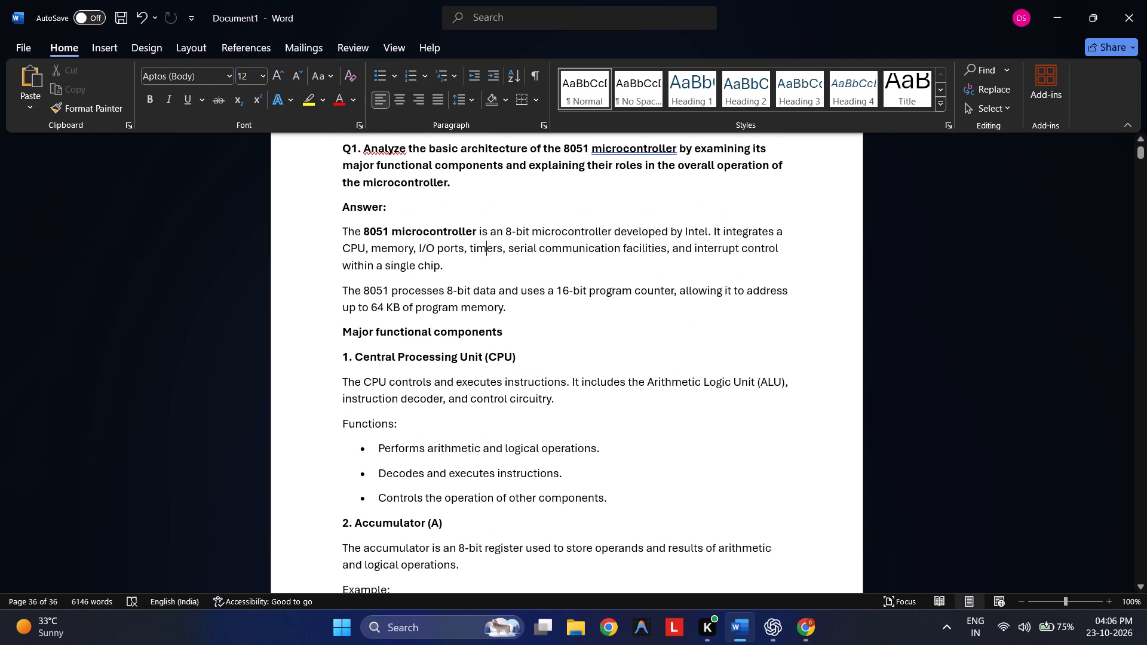
scroll(482, 344, up, 1)
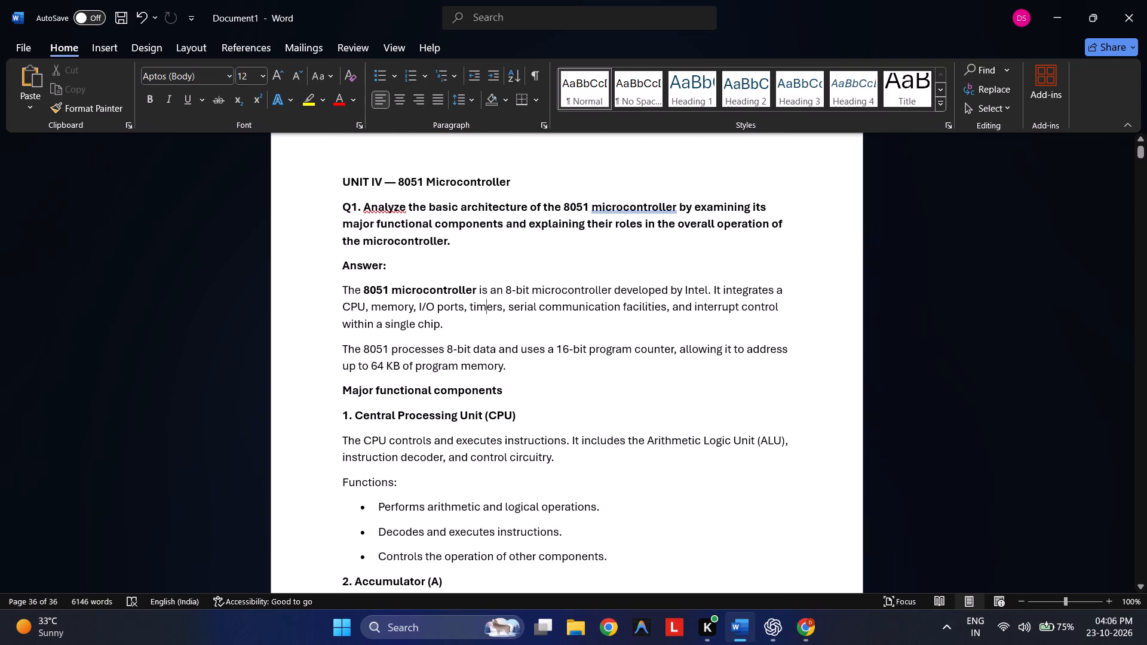
double_click(440, 201)
double_click(502, 220)
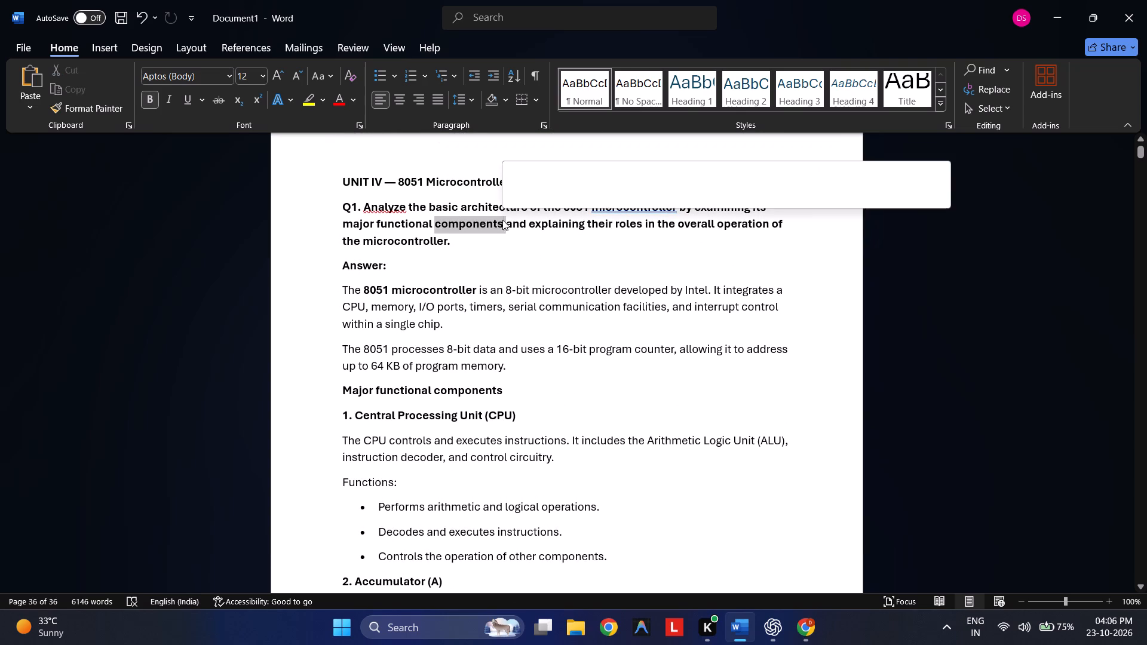
click(563, 243)
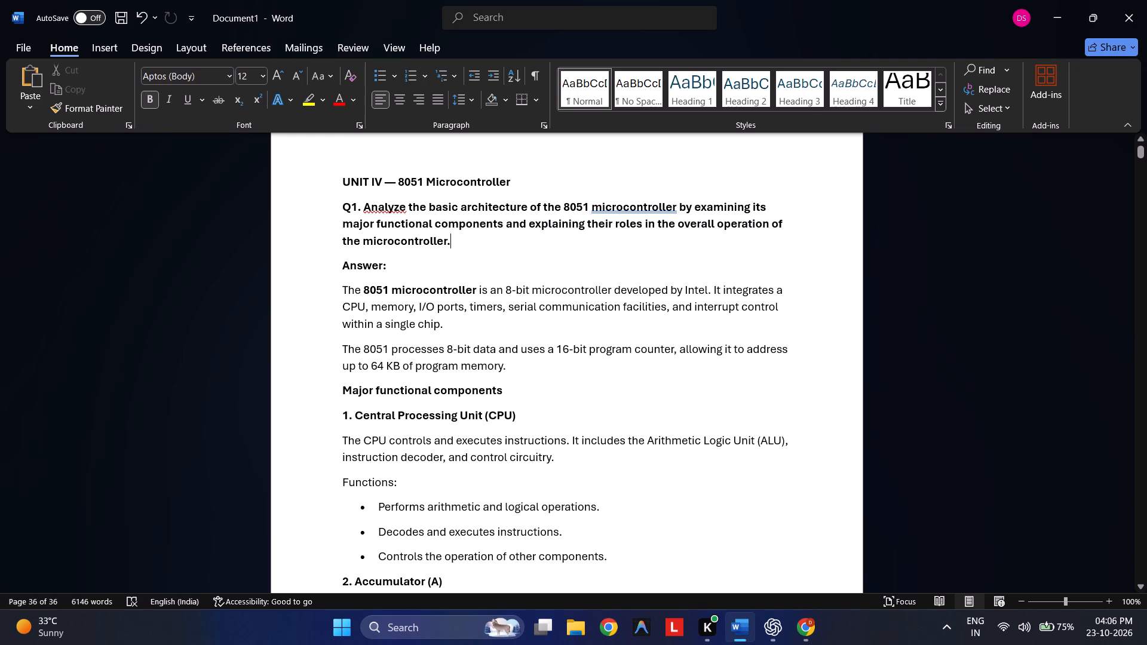
click(449, 231)
double_click(507, 228)
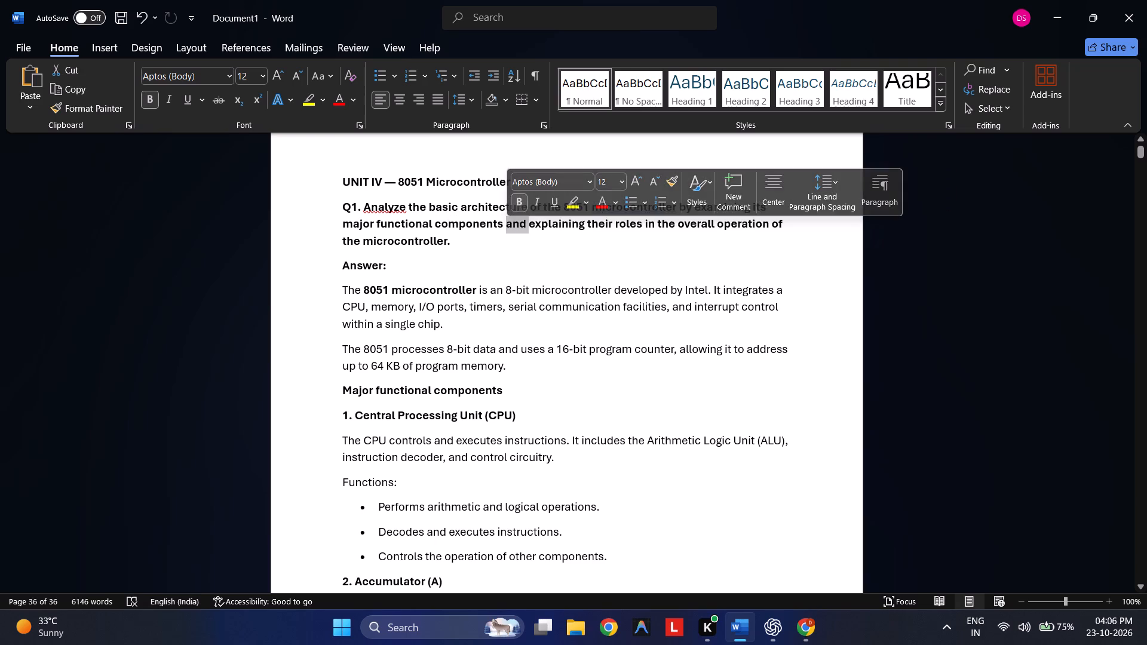
click(573, 238)
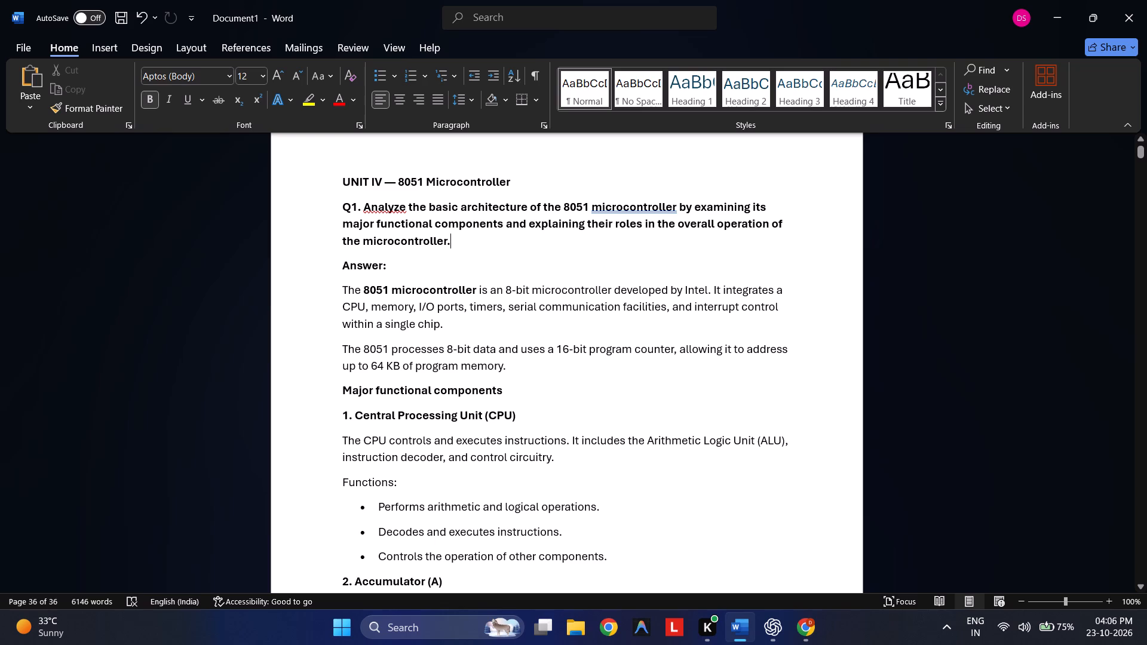
click(486, 254)
scroll(470, 277, down, 1)
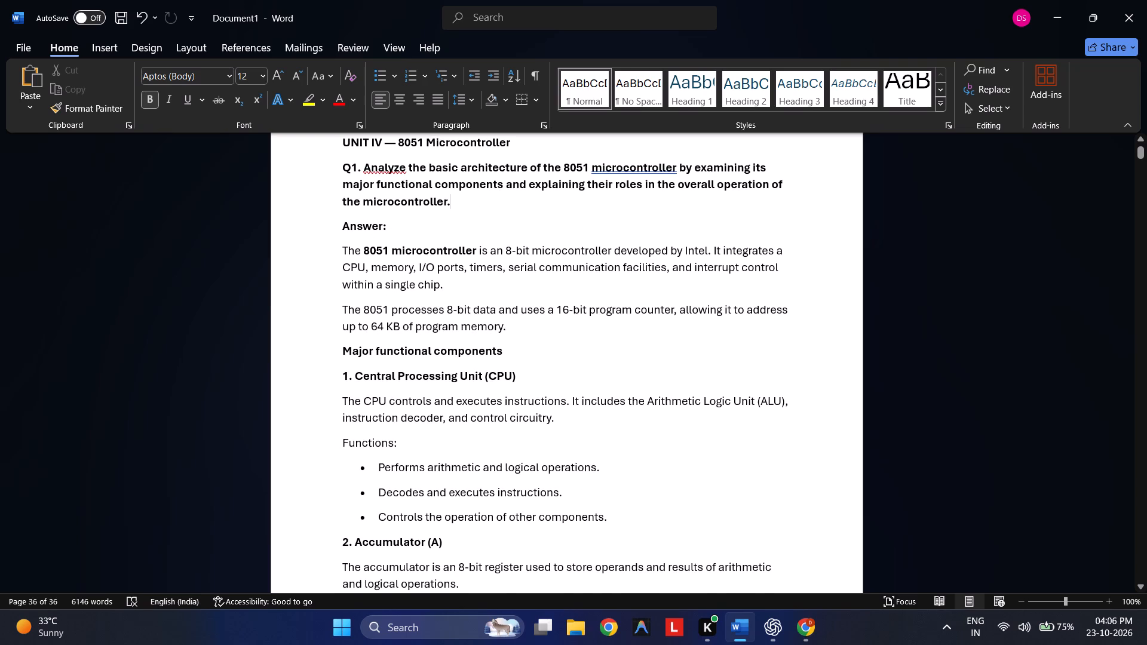
click(737, 256)
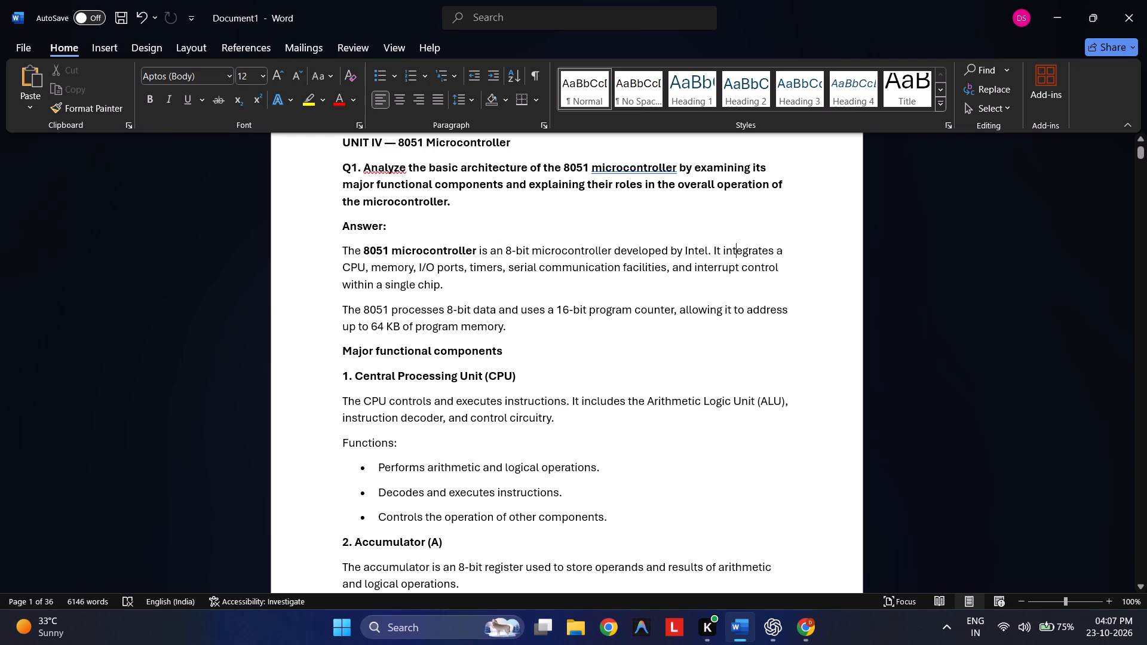
Read the Q1 answer's paragraph on the 8051's 8-bit data processing, 16-bit program counter and addressable program memory.
double_click(382, 324)
click(528, 318)
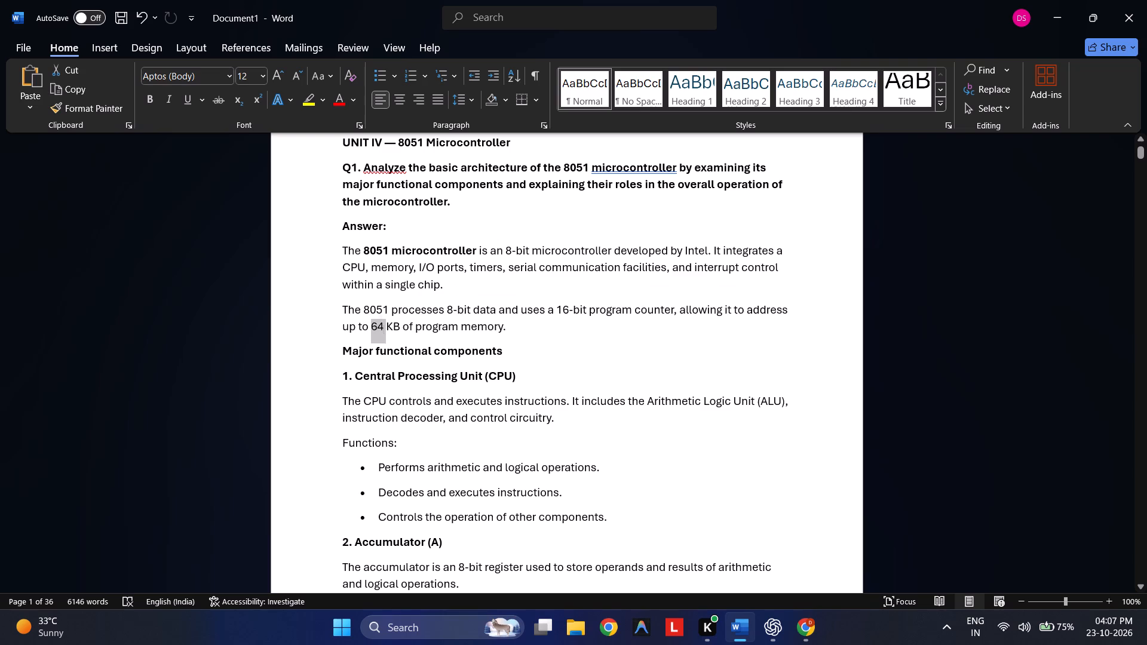
double_click(604, 315)
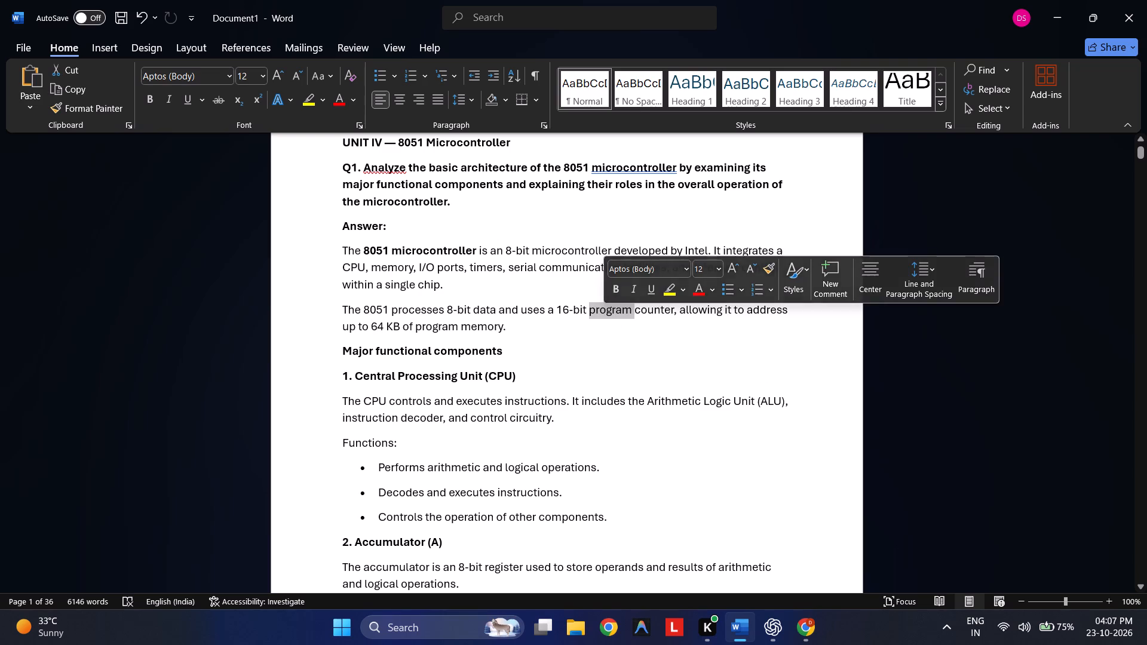
click(641, 318)
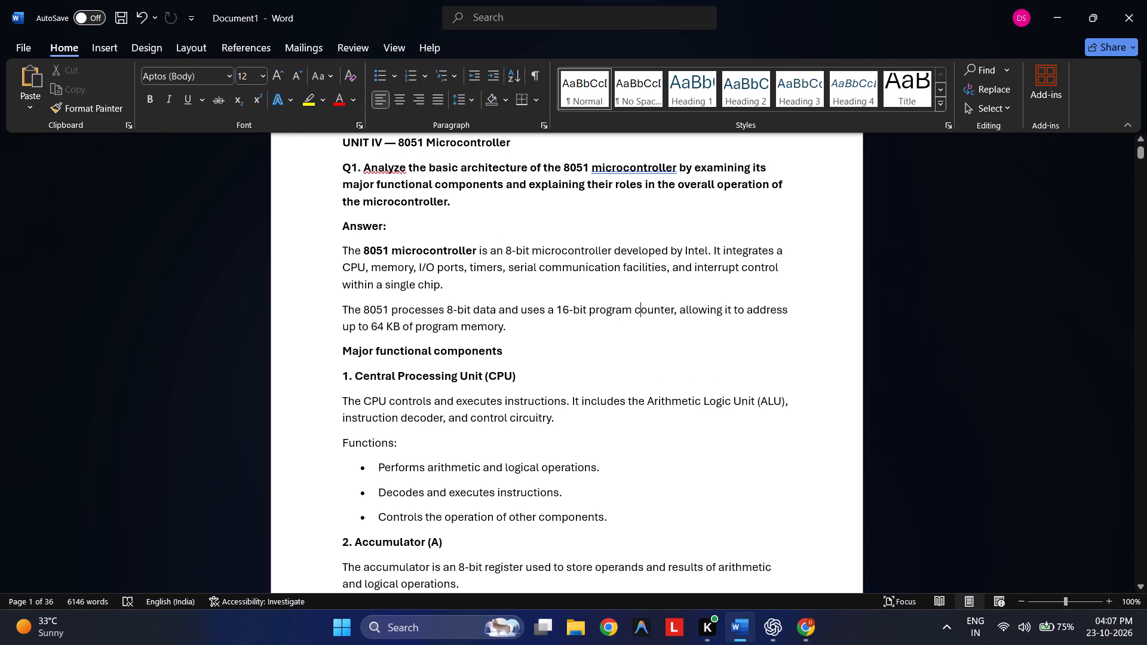
double_click(388, 334)
scroll(388, 334, down, 1)
scroll(464, 281, up, 1)
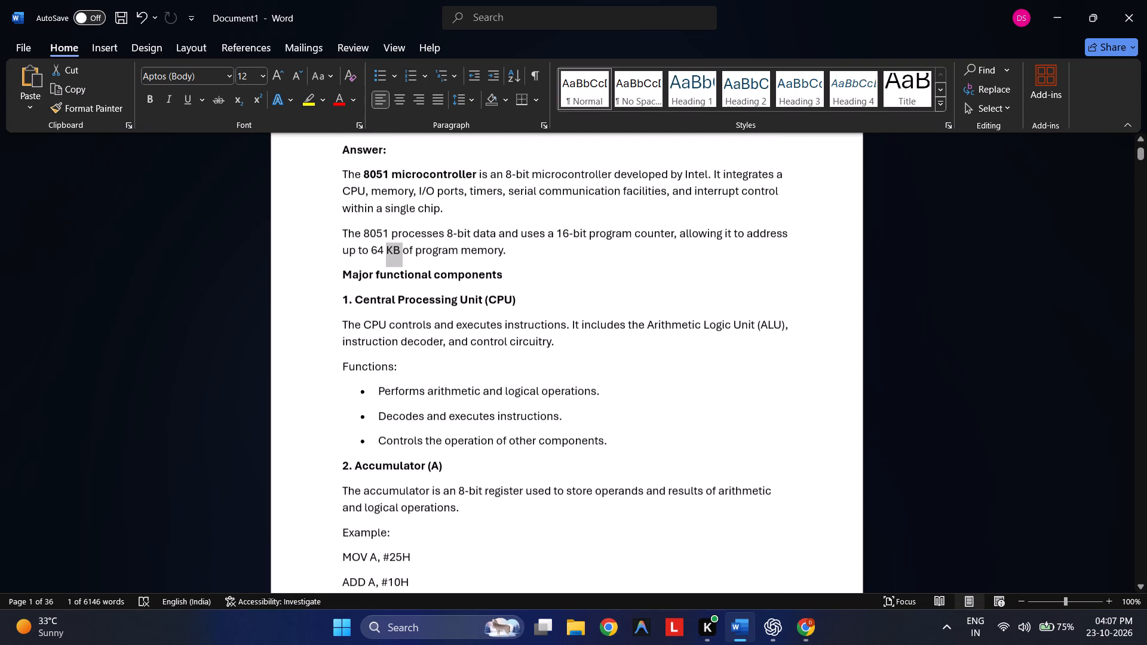
double_click(424, 257)
triple_click(382, 284)
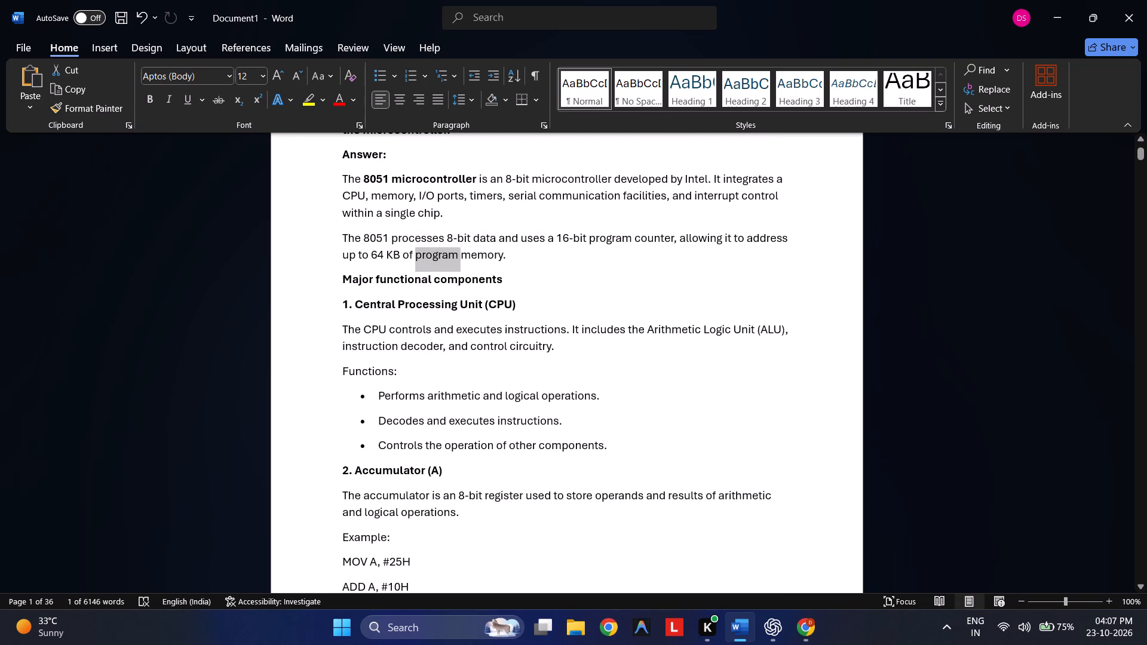
Read the Central Processing Unit (CPU) section of the Q1 answer, including its list of functions.
double_click(400, 302)
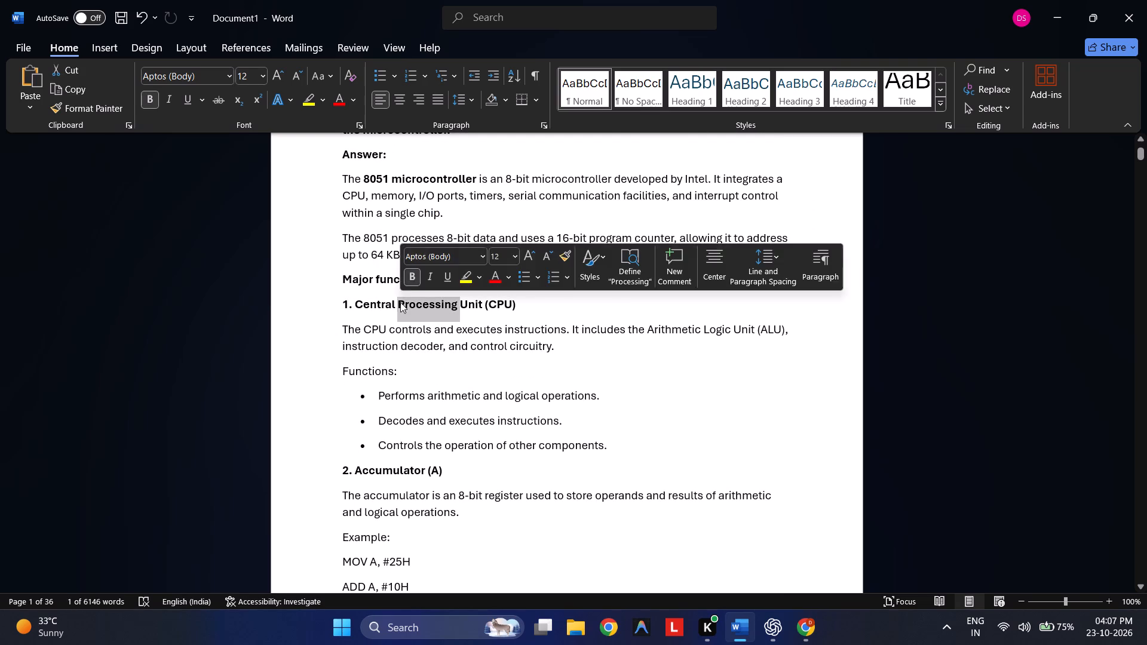
click(432, 351)
scroll(432, 351, down, 1)
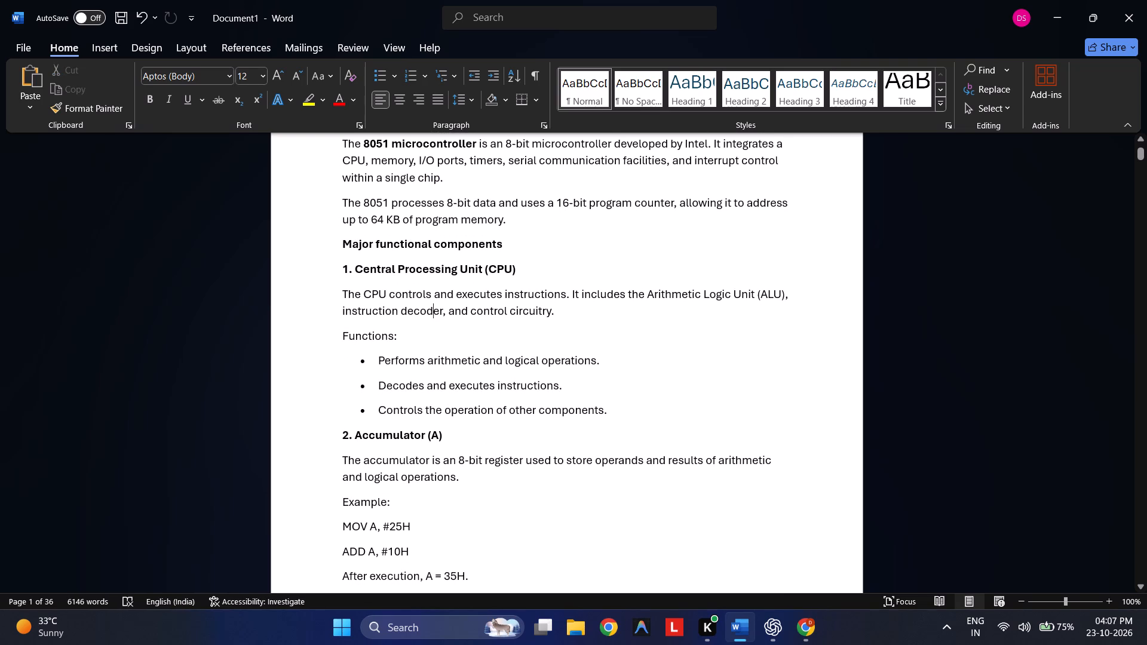
scroll(441, 303, down, 1)
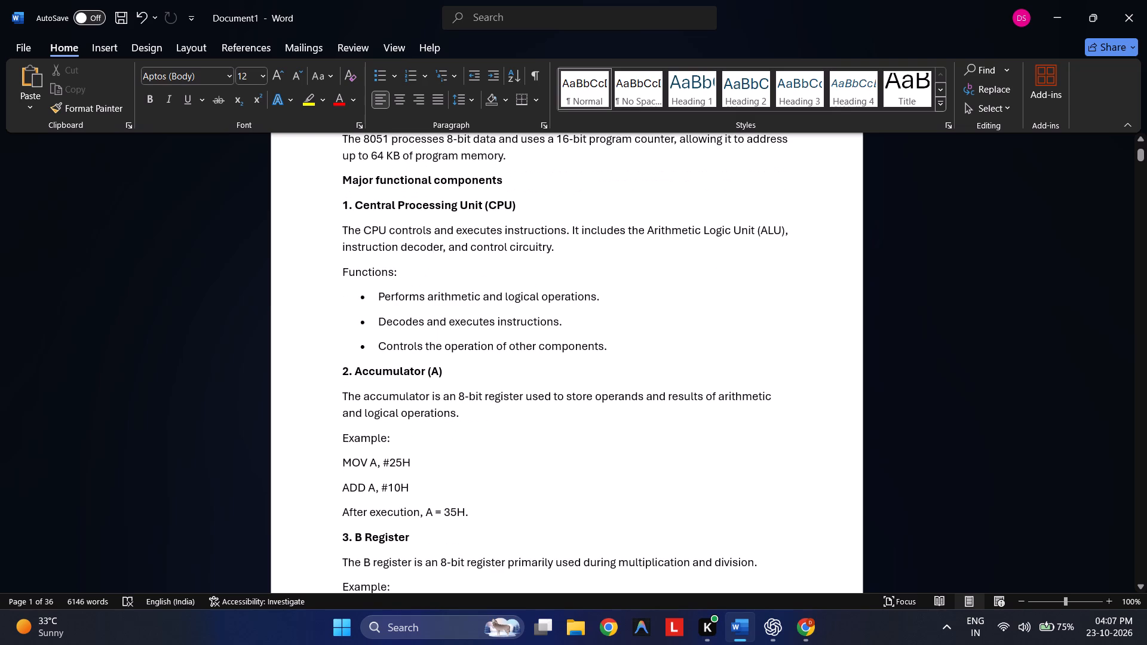
scroll(441, 303, down, 1)
double_click(404, 236)
click(404, 236)
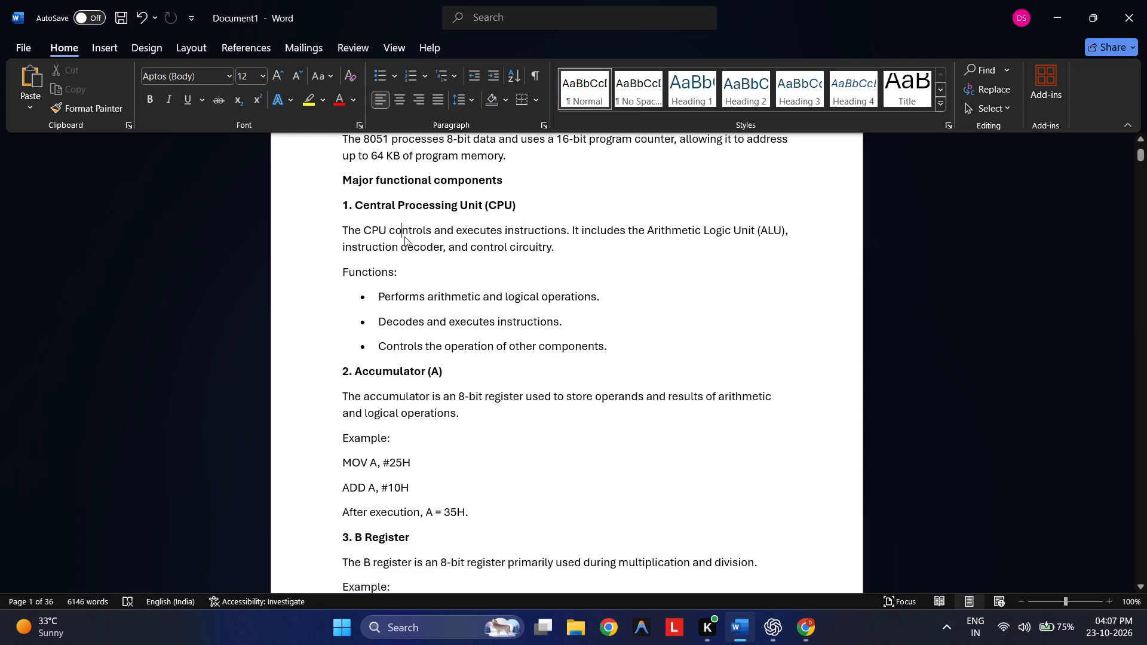
click(404, 236)
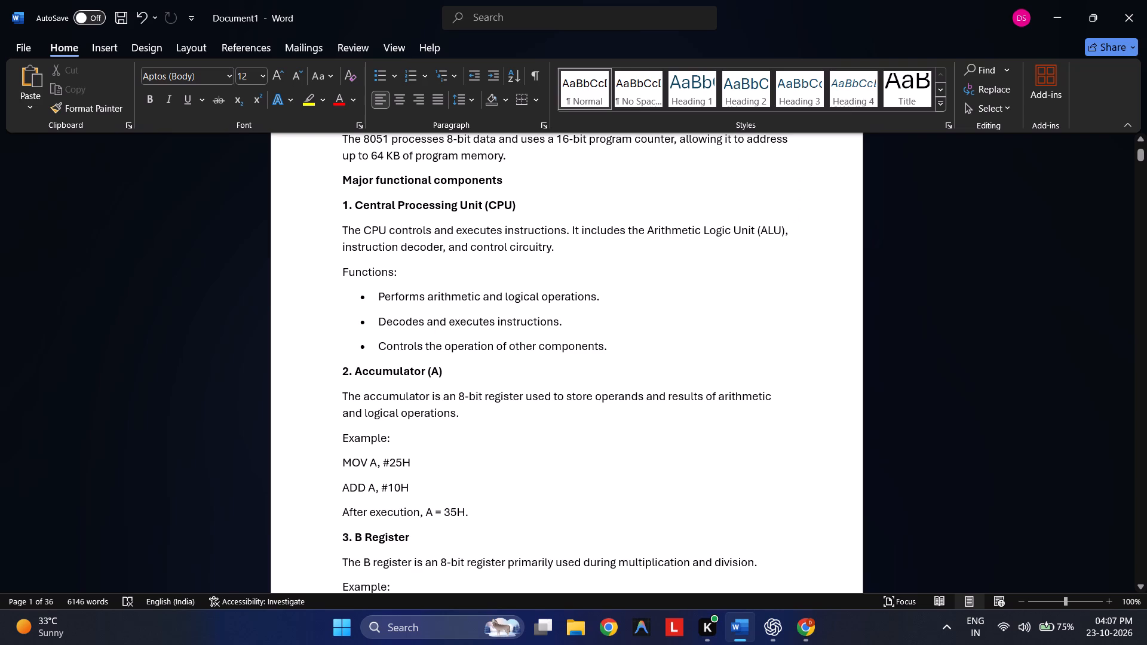
click(489, 229)
click(489, 229)
double_click(397, 255)
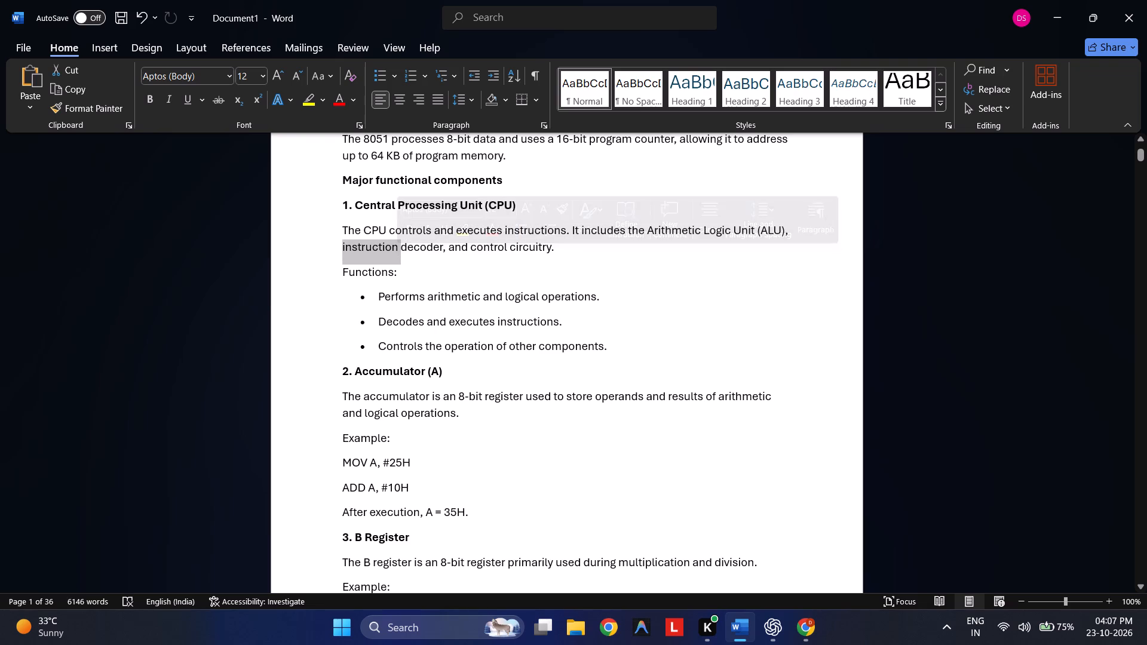
click(409, 301)
double_click(409, 301)
triple_click(407, 322)
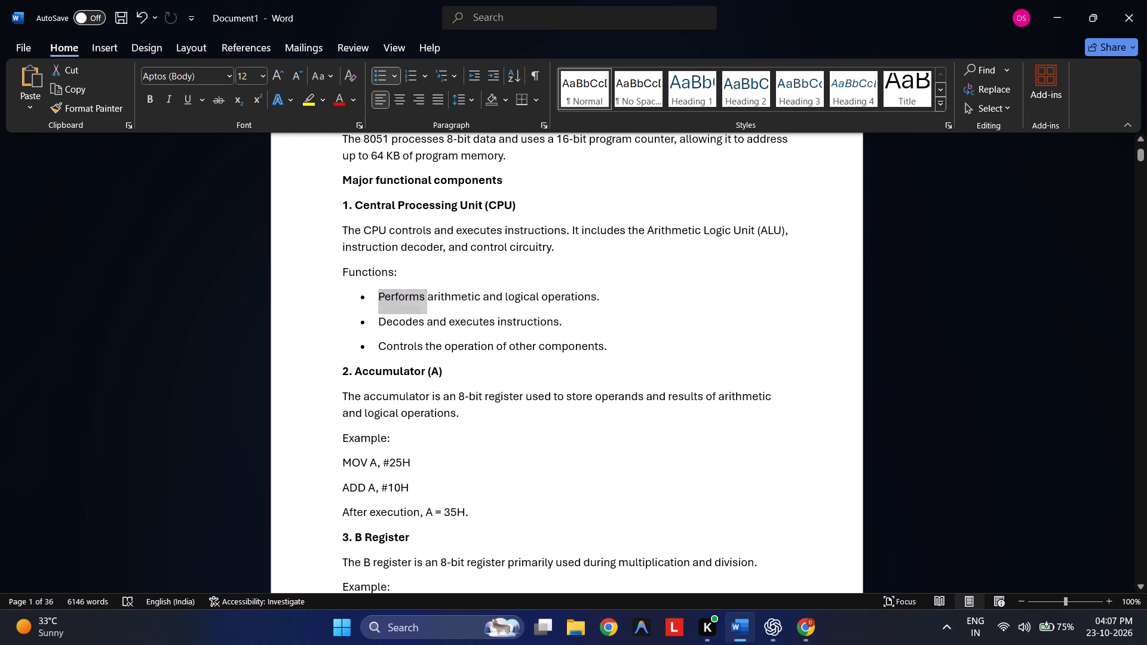
double_click(395, 351)
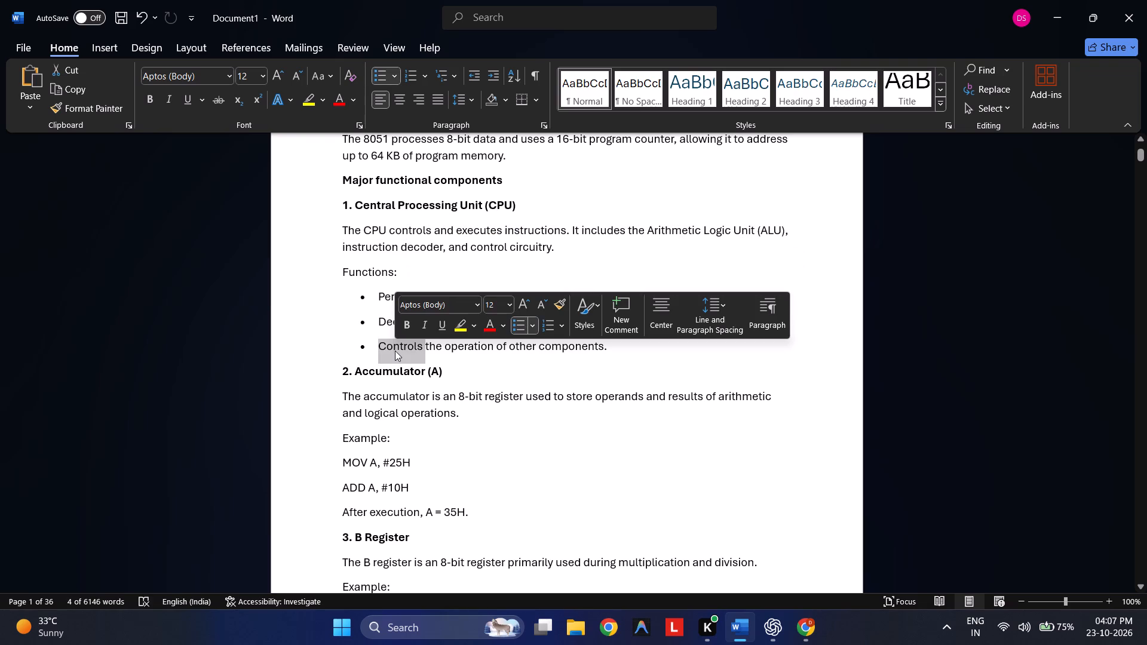
click(453, 408)
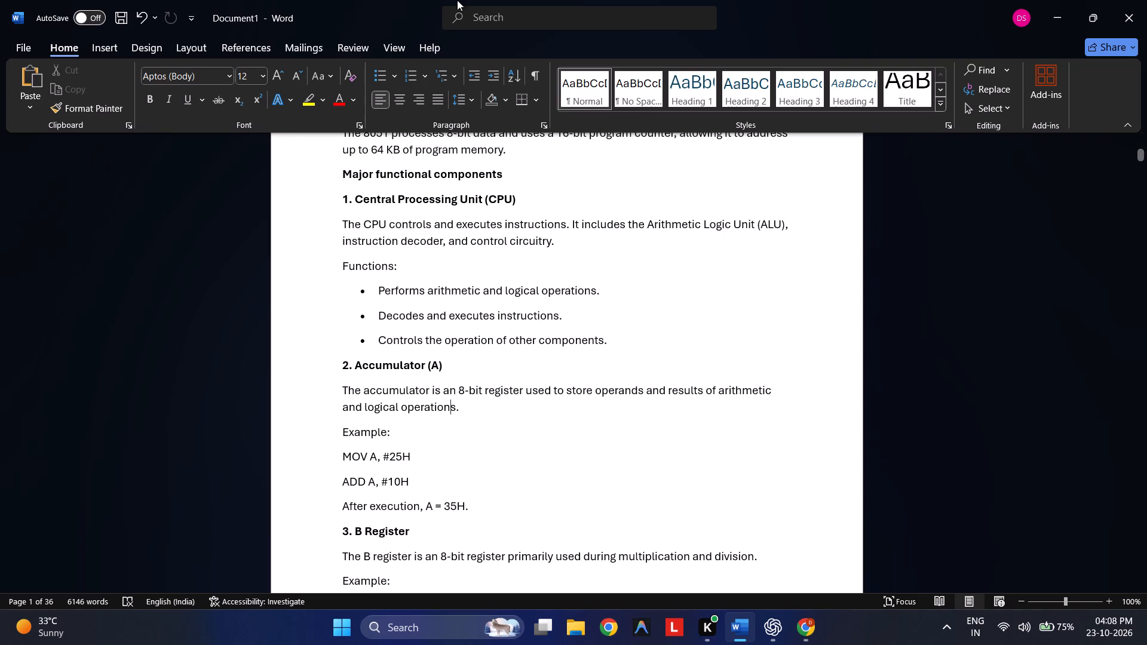
Switch the document page to a dark background for reading.
click(395, 43)
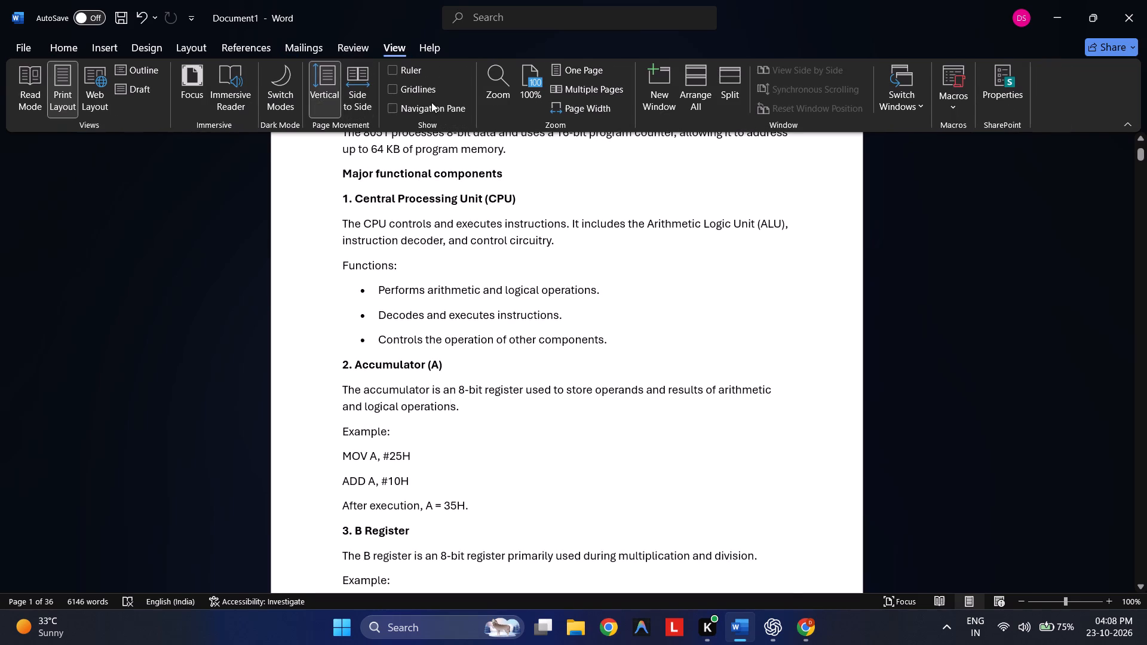
click(282, 85)
click(608, 296)
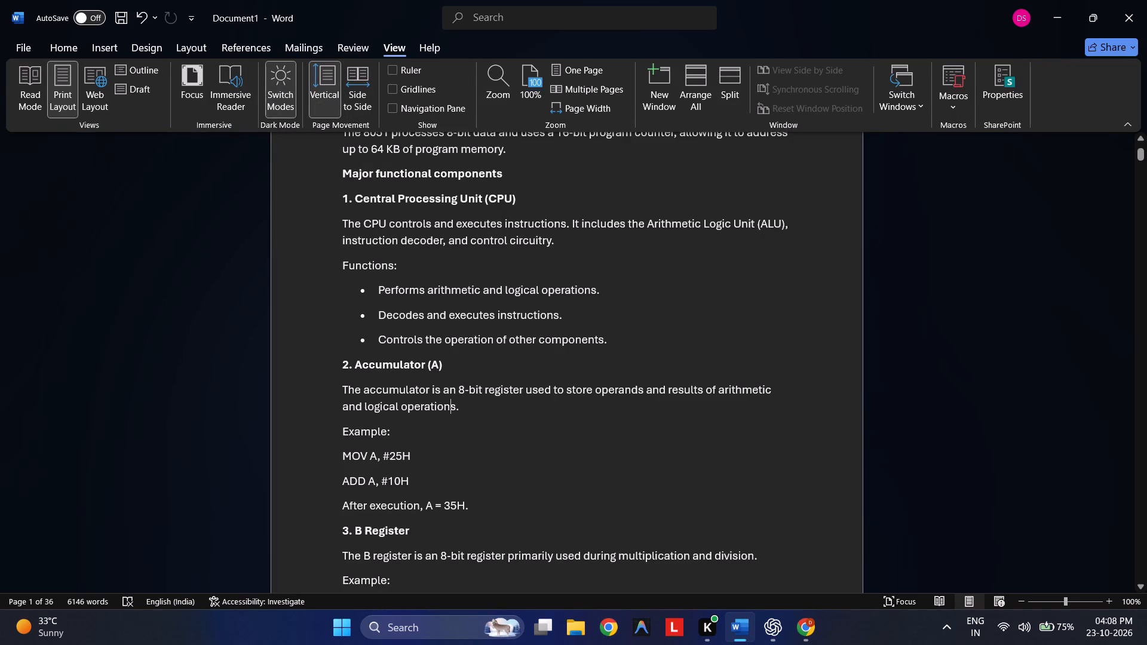
Look over the first page of the Q1 answer, from the UNIT IV heading down to the page number.
scroll(608, 296, up, 1)
scroll(608, 296, down, 1)
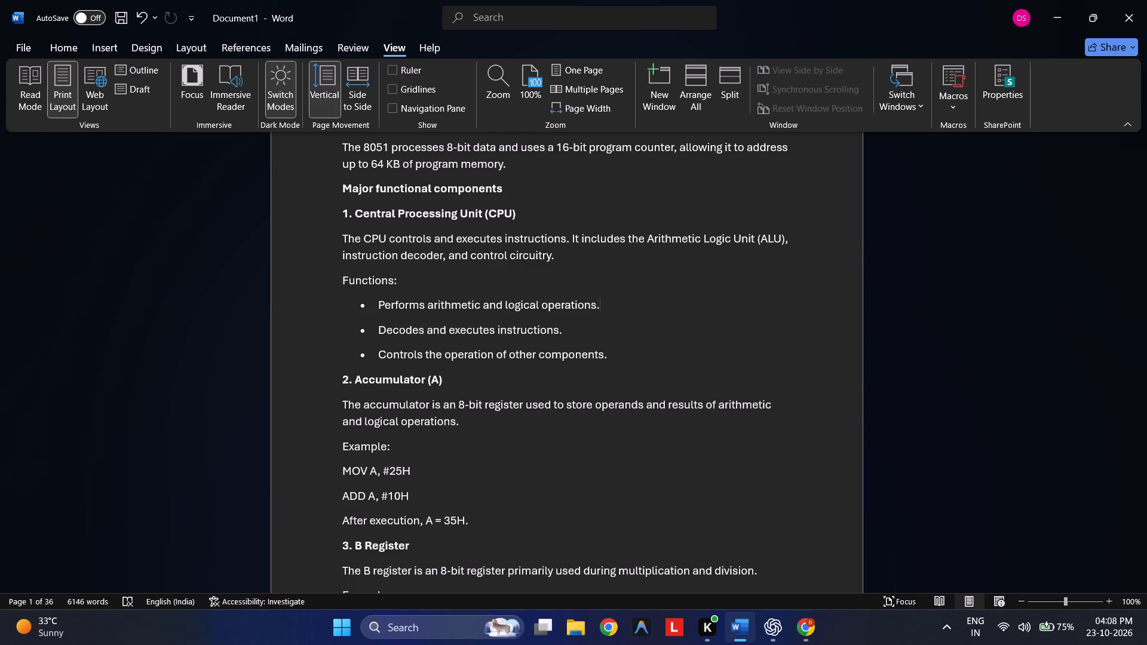
scroll(606, 303, up, 3)
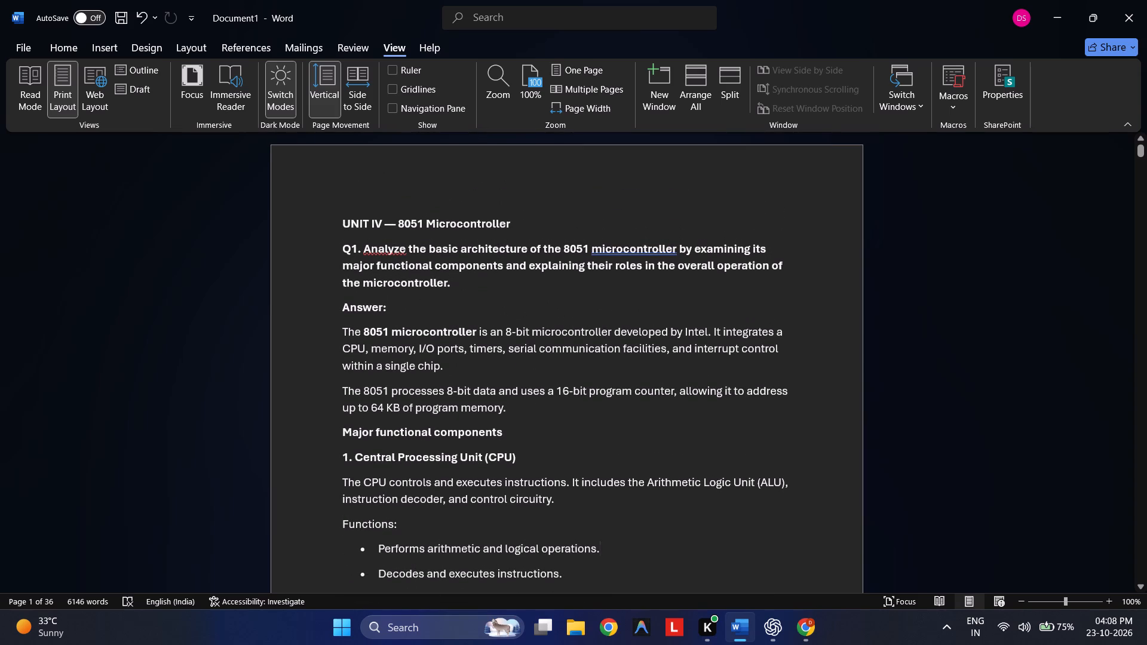
scroll(606, 303, down, 2)
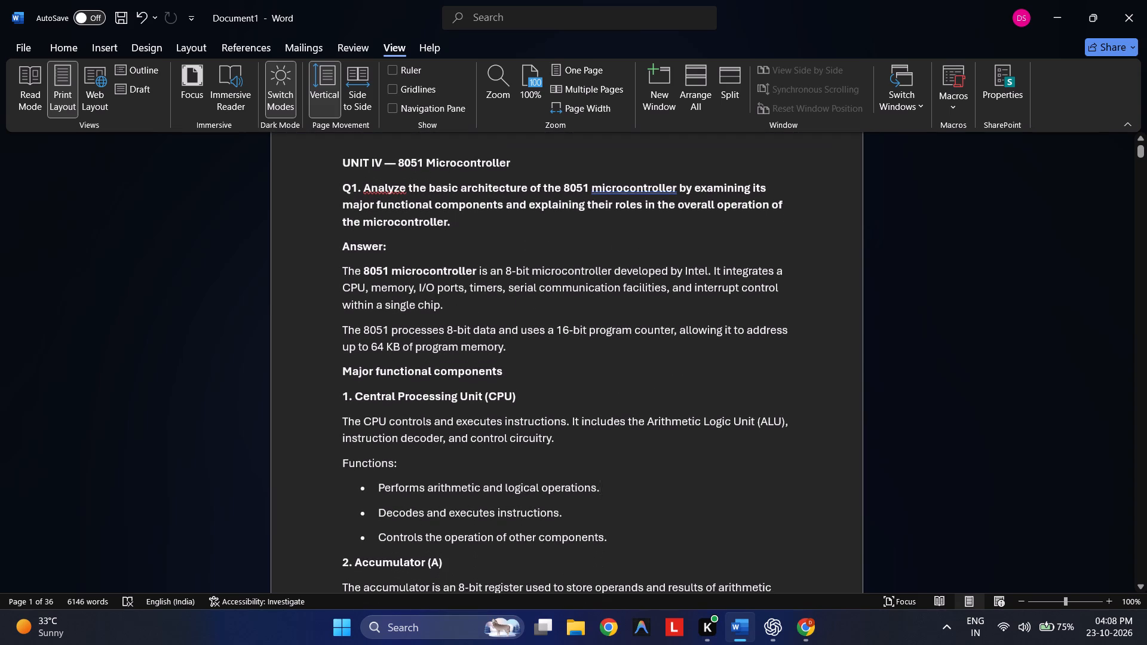
scroll(606, 303, down, 4)
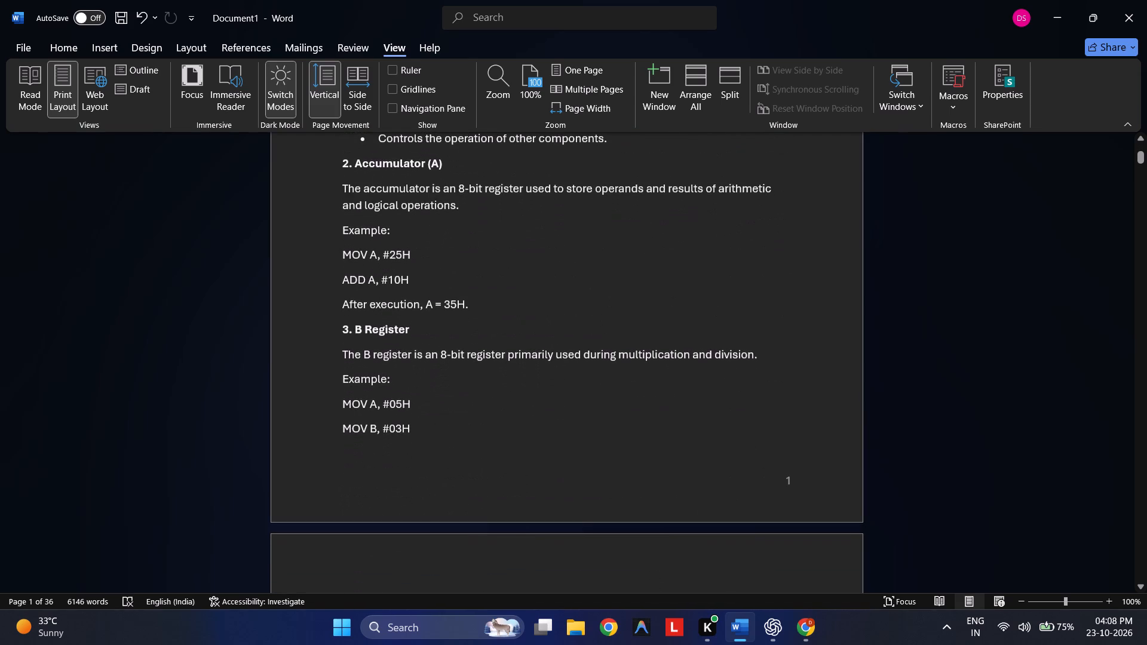
scroll(606, 303, up, 2)
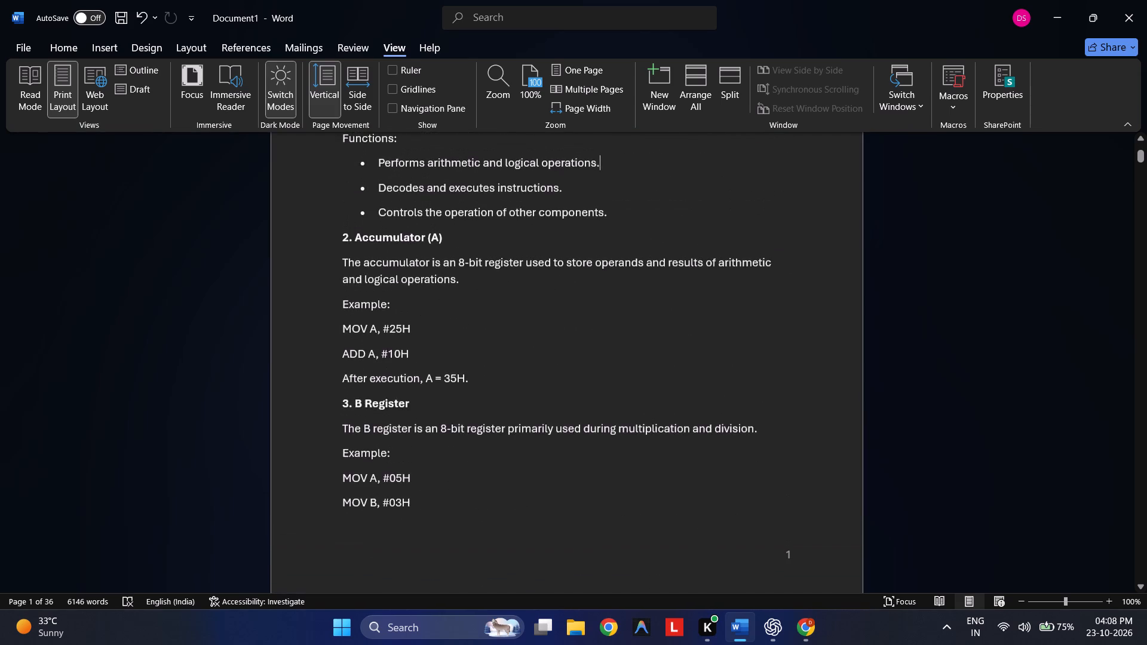
scroll(608, 296, down, 1)
scroll(608, 379, down, 1)
scroll(608, 379, up, 2)
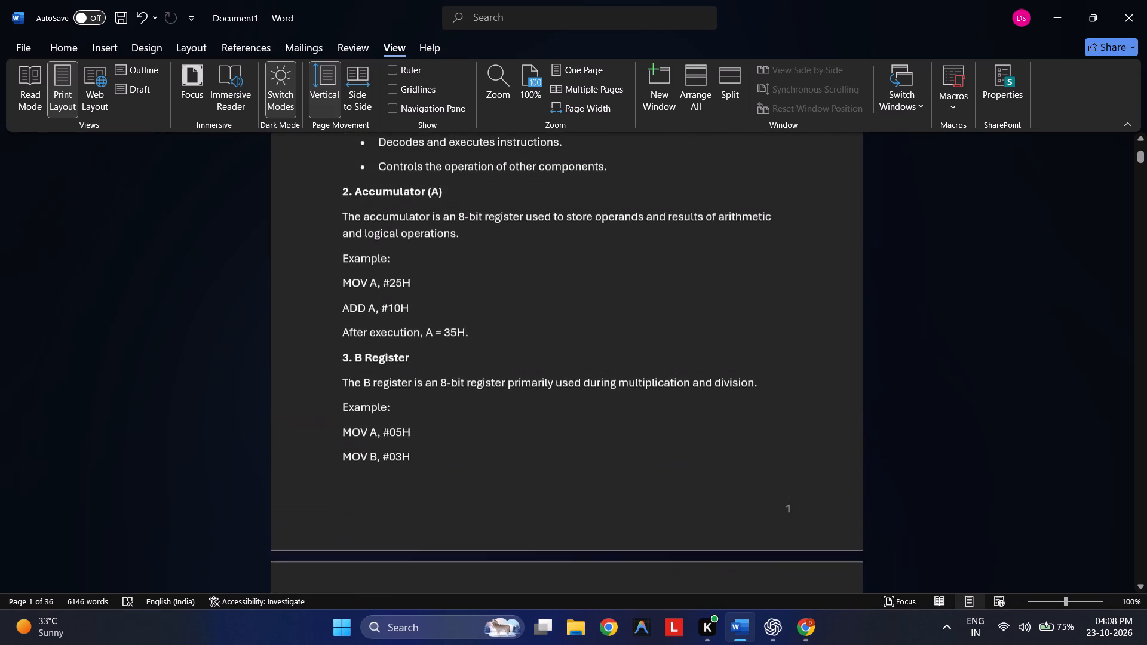
scroll(608, 379, up, 1)
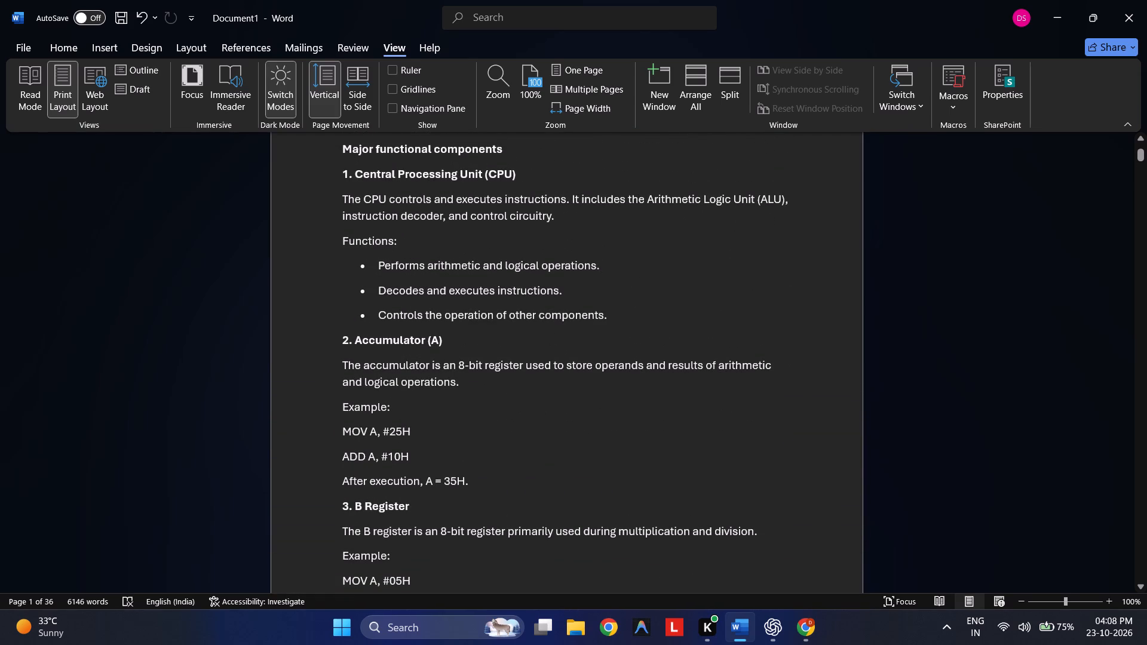
Read the Accumulator (A) and B Register sections of the Q1 answer.
triple_click(456, 359)
double_click(488, 364)
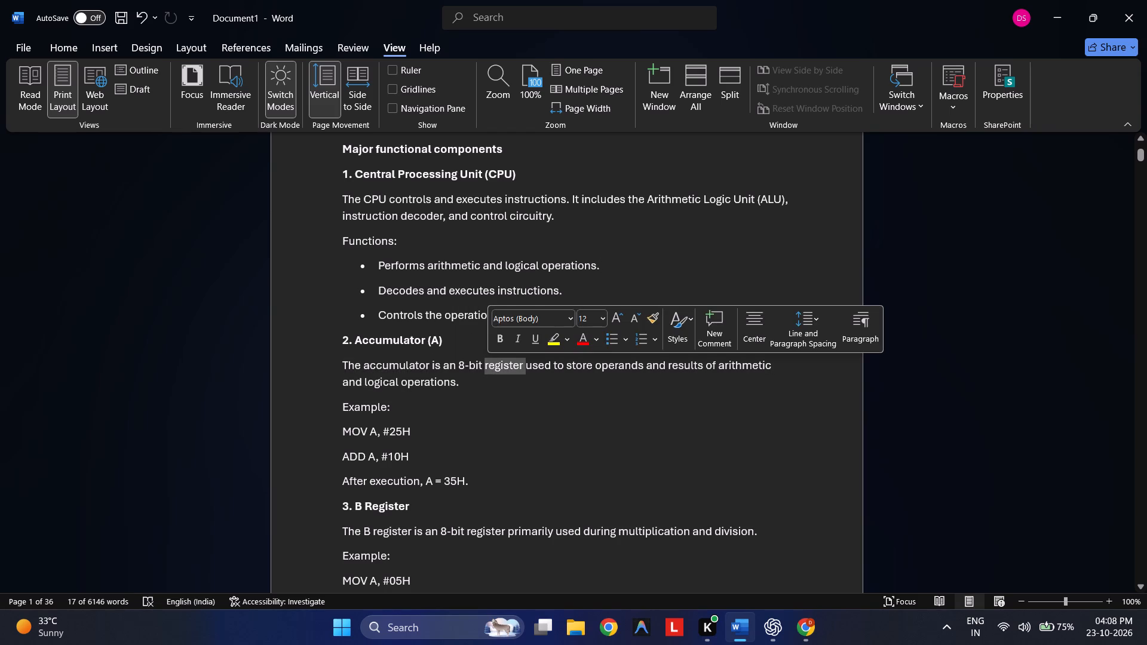
double_click(547, 364)
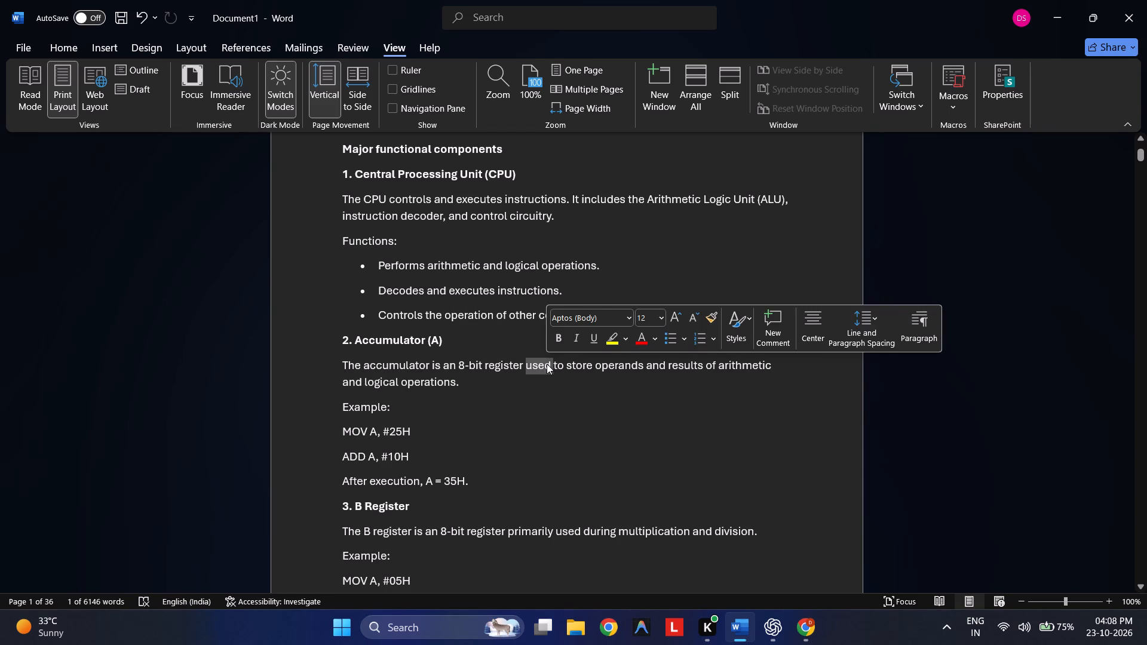
double_click(395, 380)
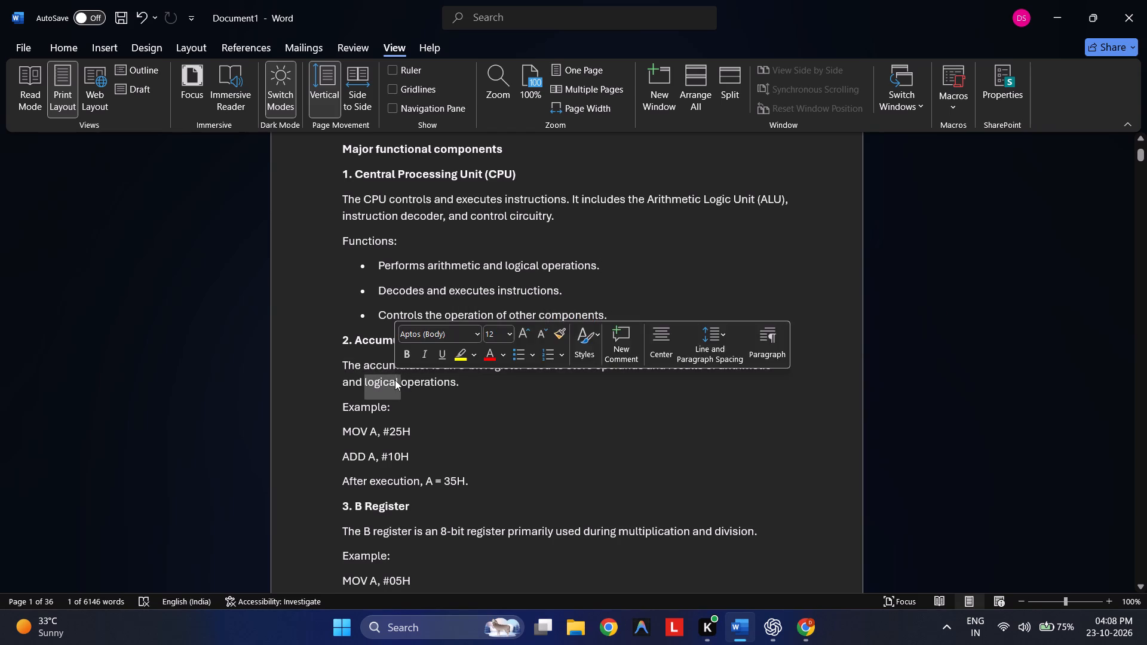
click(404, 408)
scroll(400, 394, down, 1)
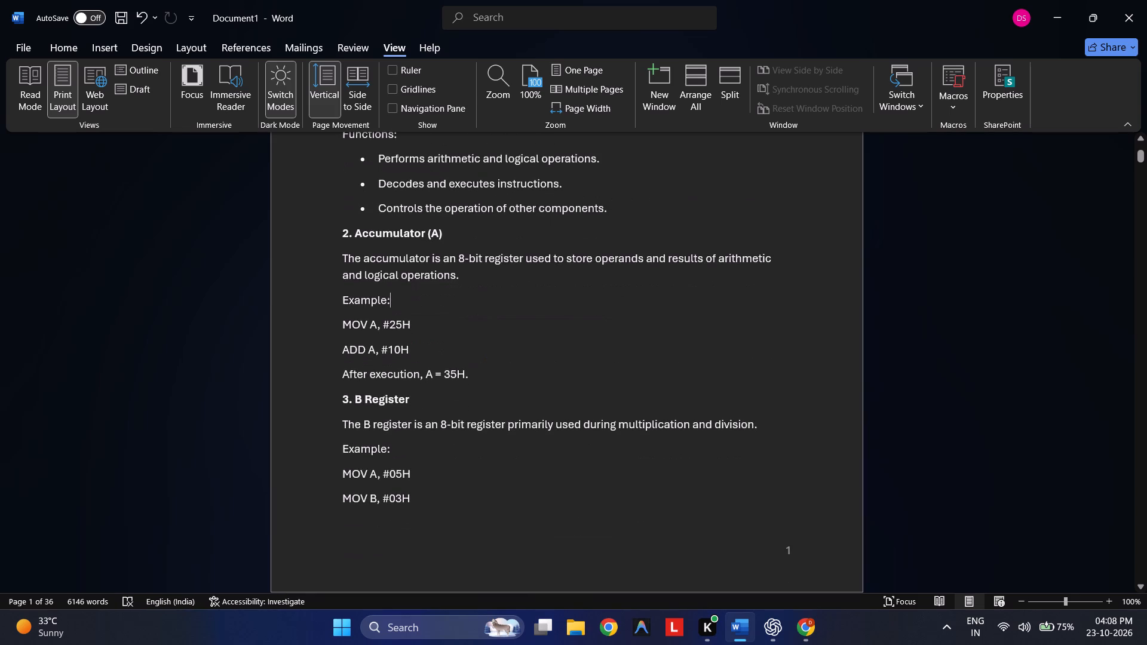
triple_click(470, 408)
click(471, 430)
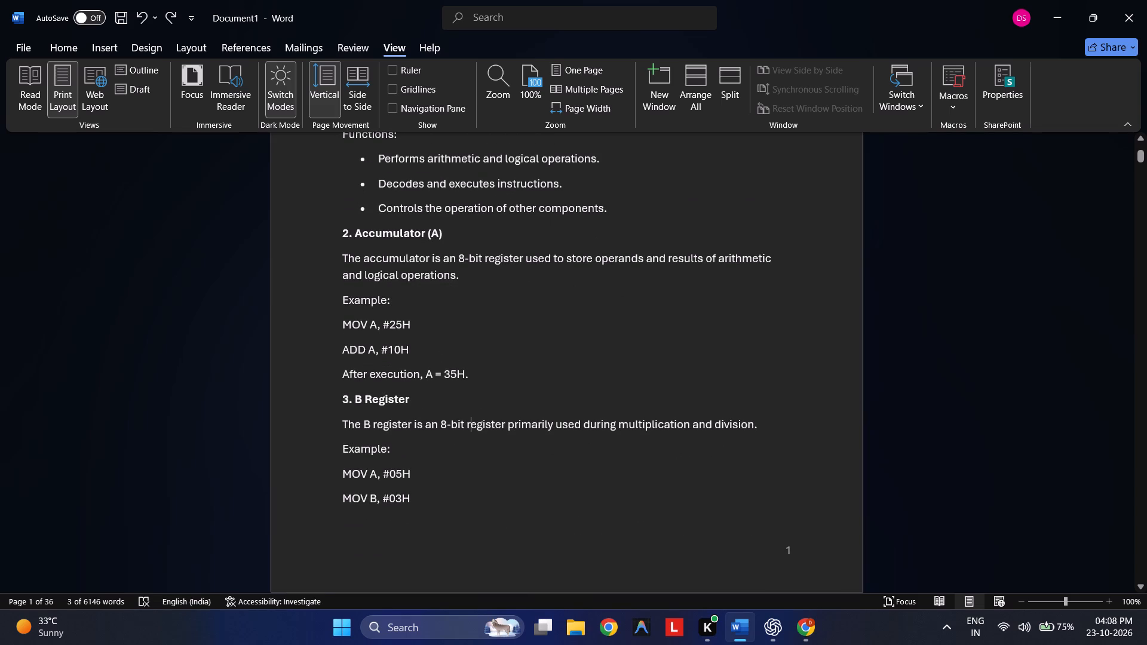
triple_click(471, 430)
click(471, 430)
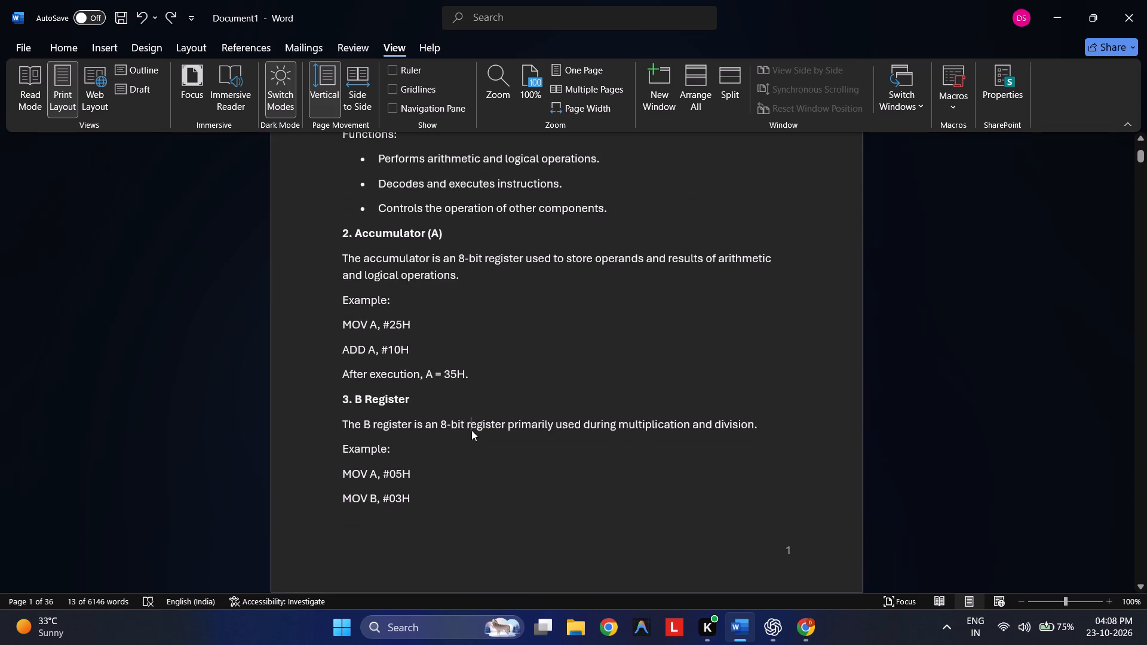
scroll(471, 430, right, 1)
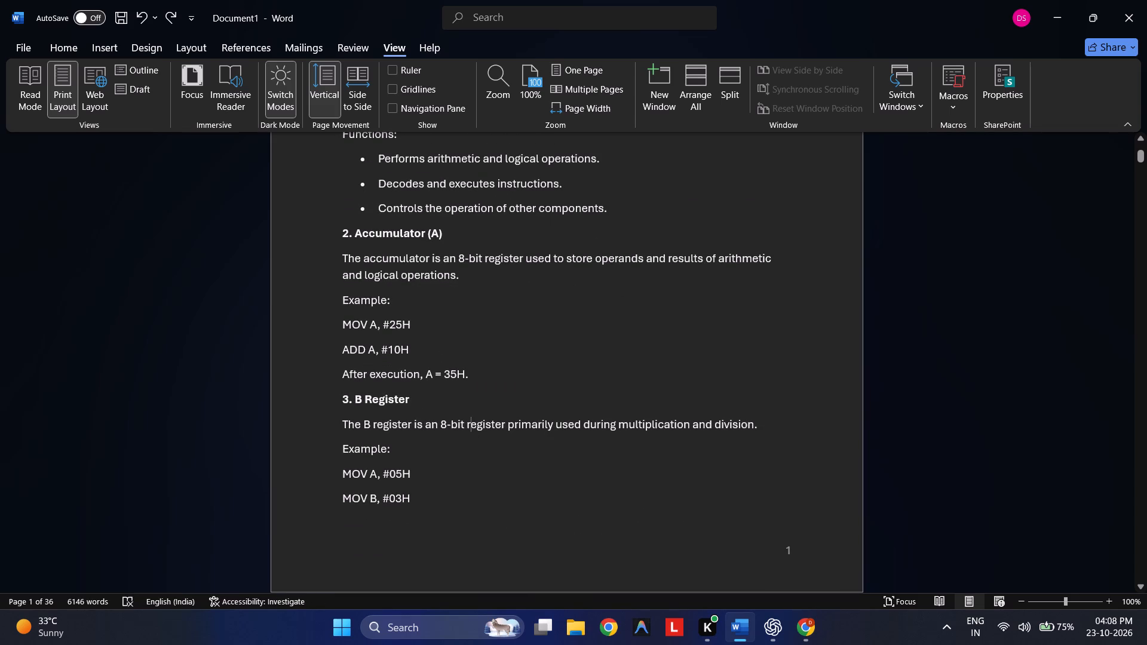
triple_click(365, 420)
double_click(416, 427)
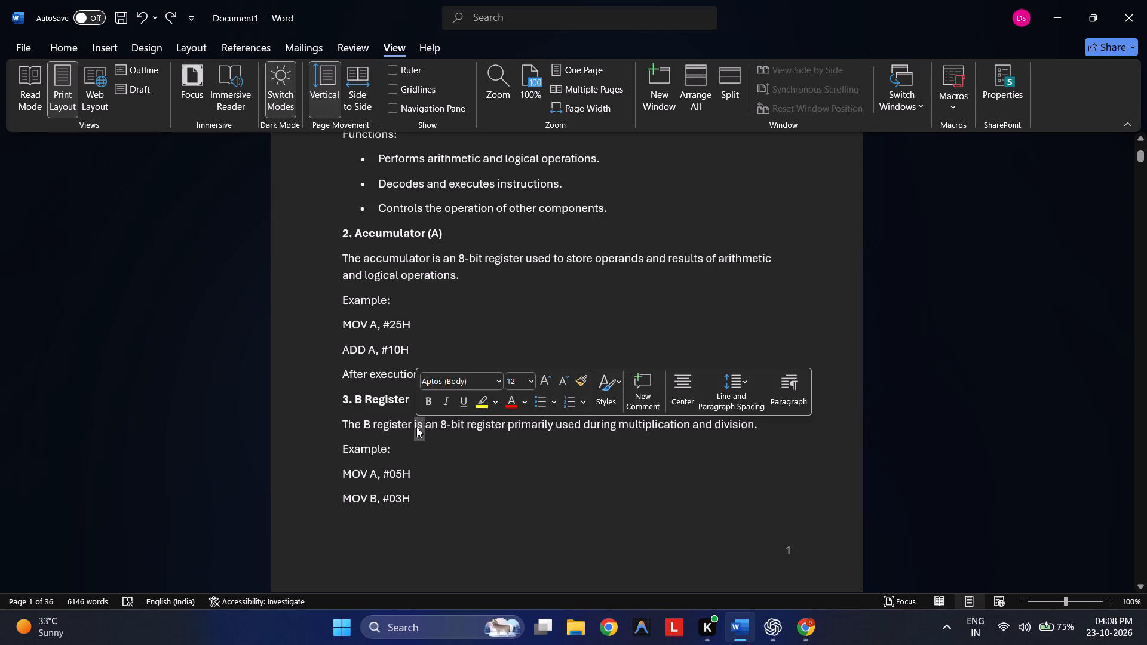
click(381, 423)
click(367, 423)
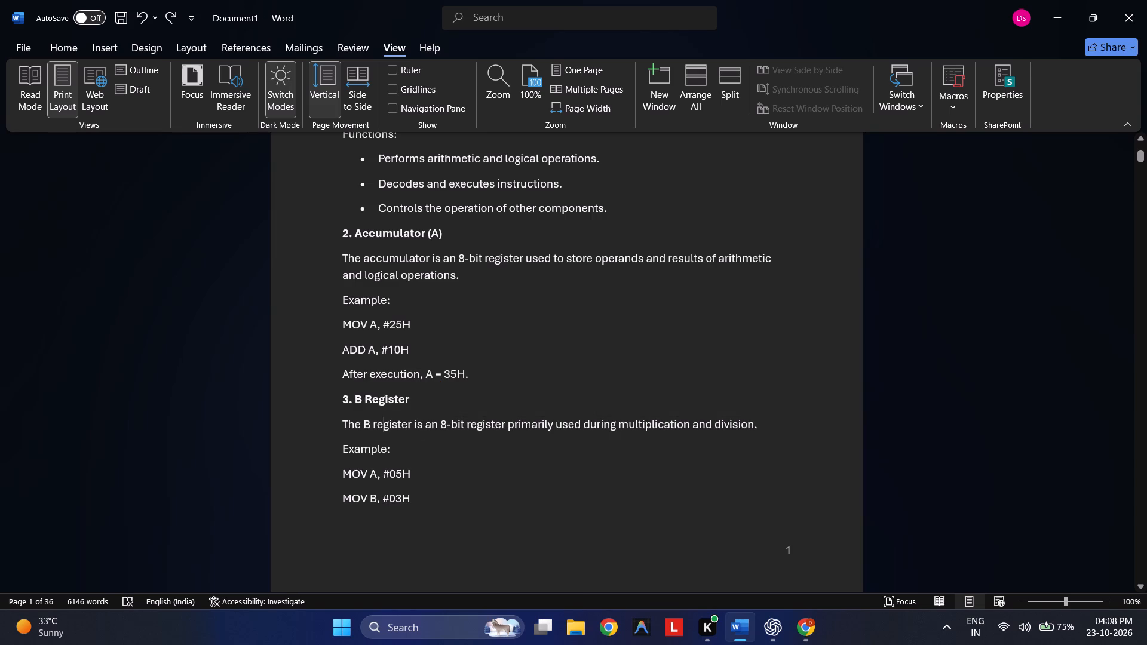
Read the B Register description and the MOV lines of its example in the Q1 answer.
double_click(449, 427)
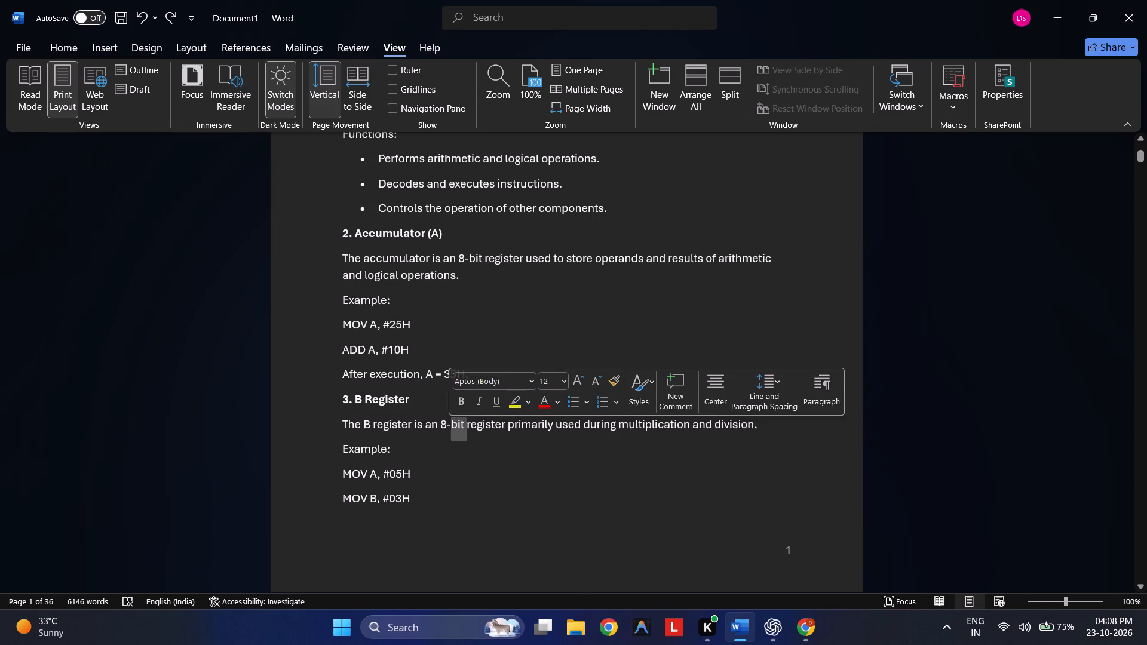
double_click(529, 434)
click(615, 438)
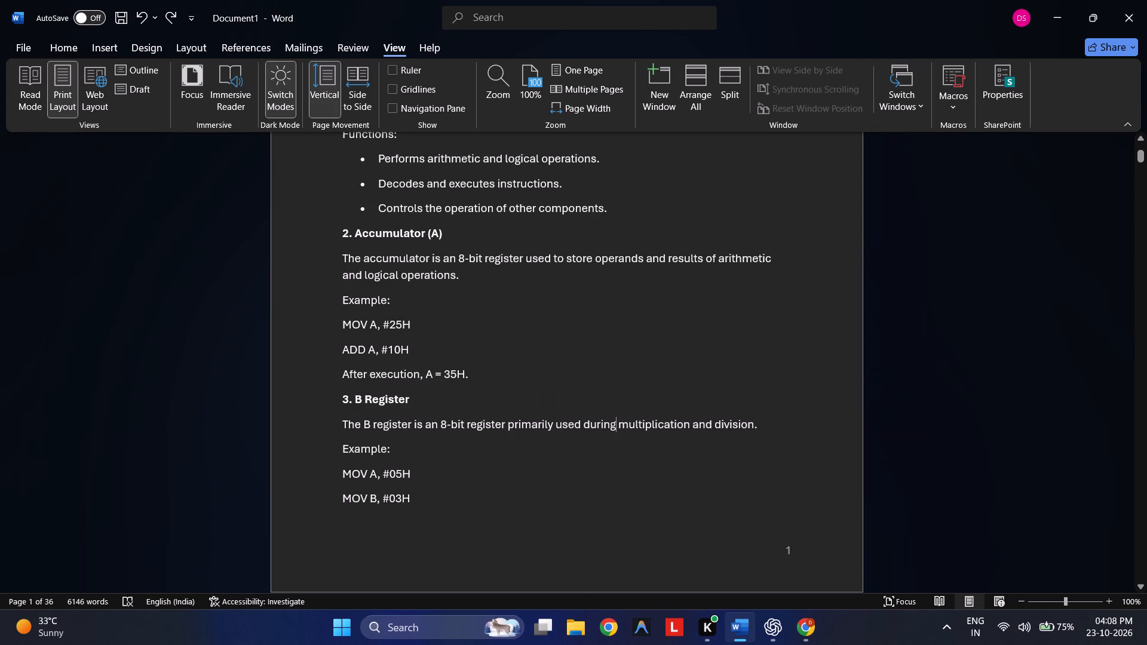
double_click(643, 441)
triple_click(689, 431)
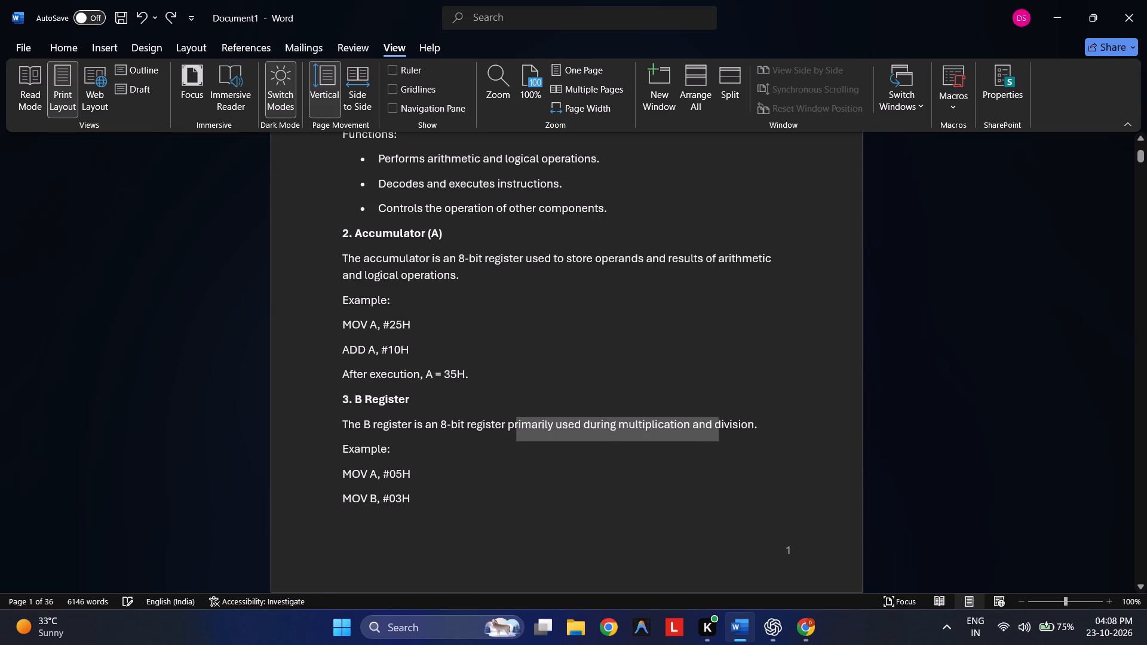
click(518, 451)
scroll(518, 451, down, 1)
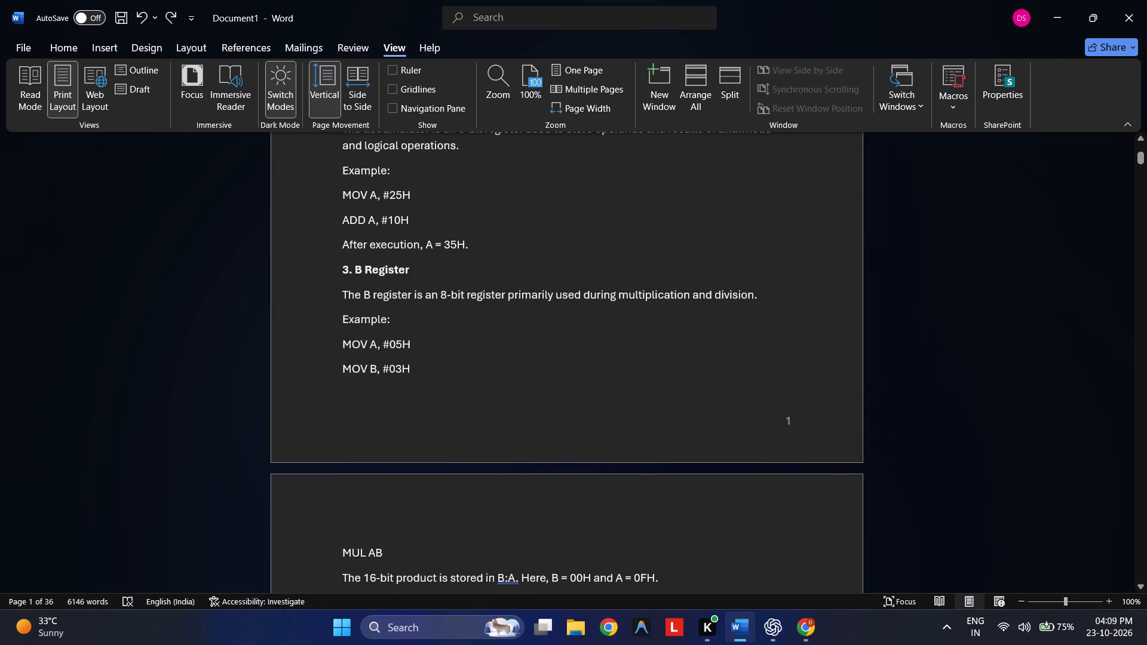
double_click(375, 343)
triple_click(395, 351)
triple_click(387, 367)
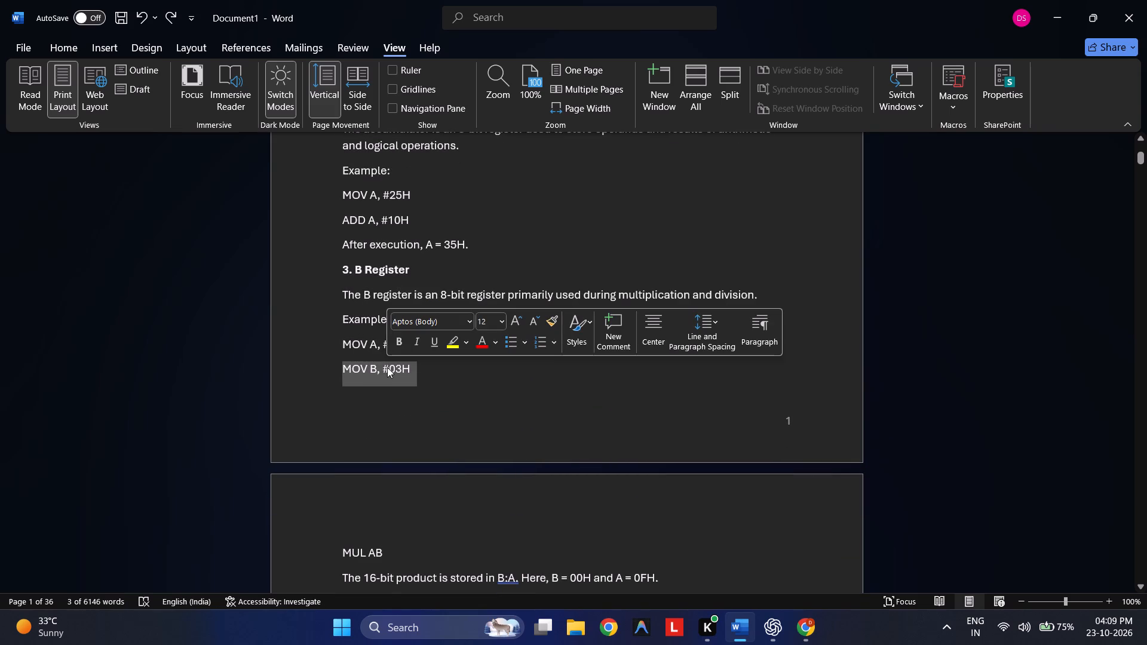
click(375, 247)
Look back over the first page and follow the B Register example across the page break through the MUL AB lines.
scroll(375, 247, right, 1)
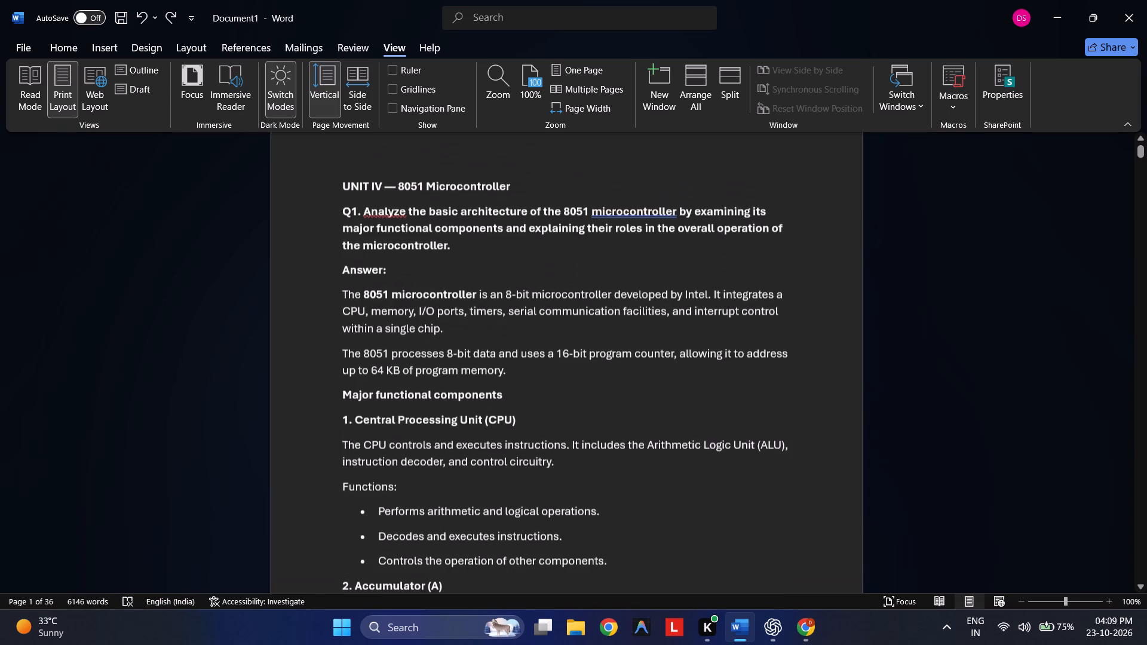
scroll(375, 247, right, 1)
scroll(413, 400, down, 2)
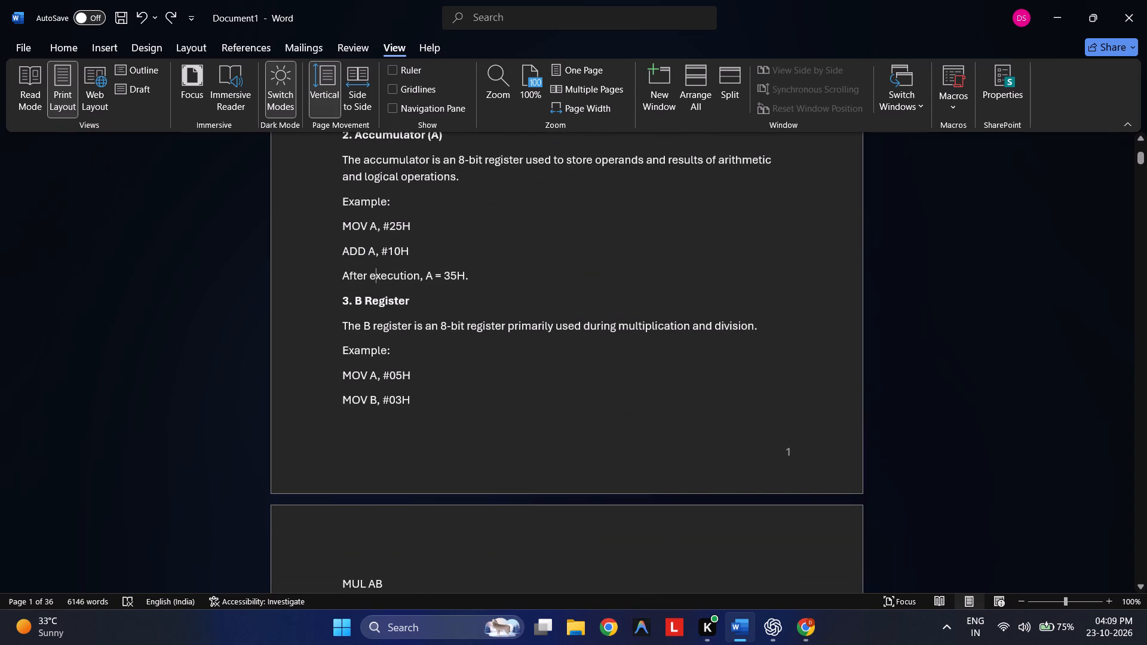
scroll(505, 431, down, 2)
triple_click(390, 399)
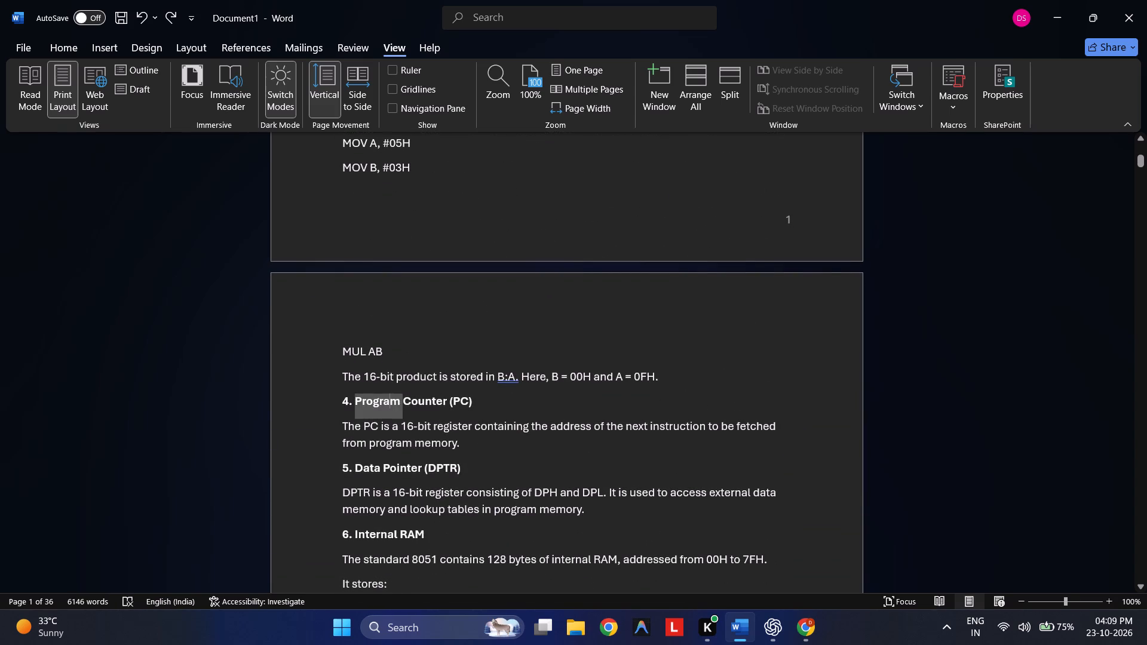
click(441, 449)
scroll(441, 449, up, 1)
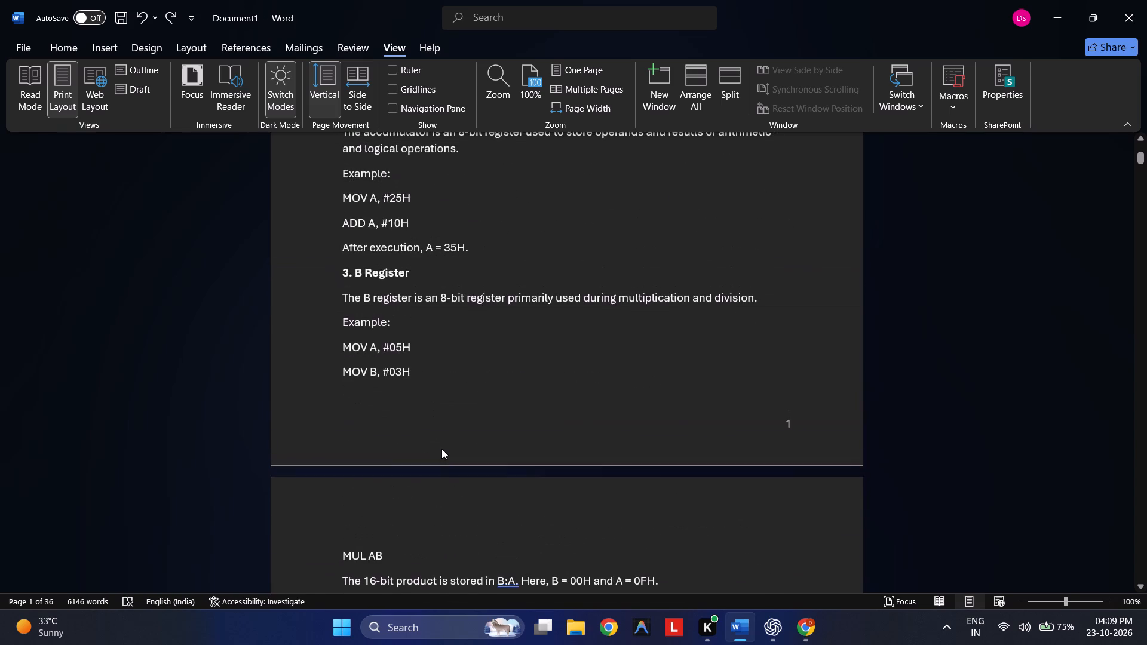
scroll(441, 449, up, 1)
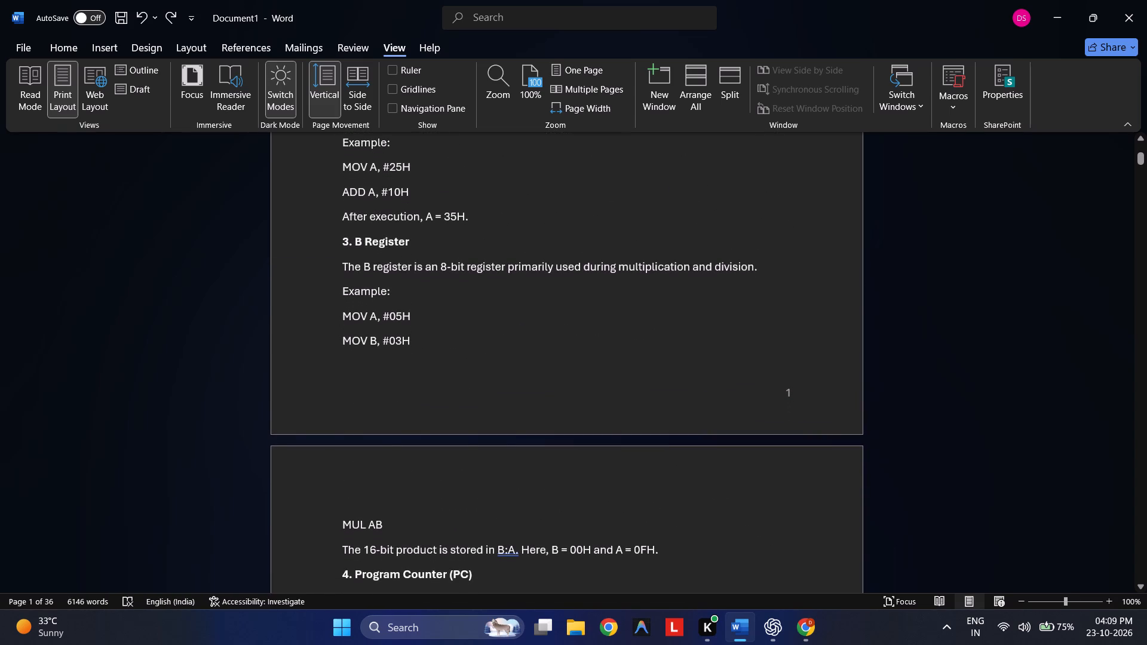
scroll(441, 449, down, 2)
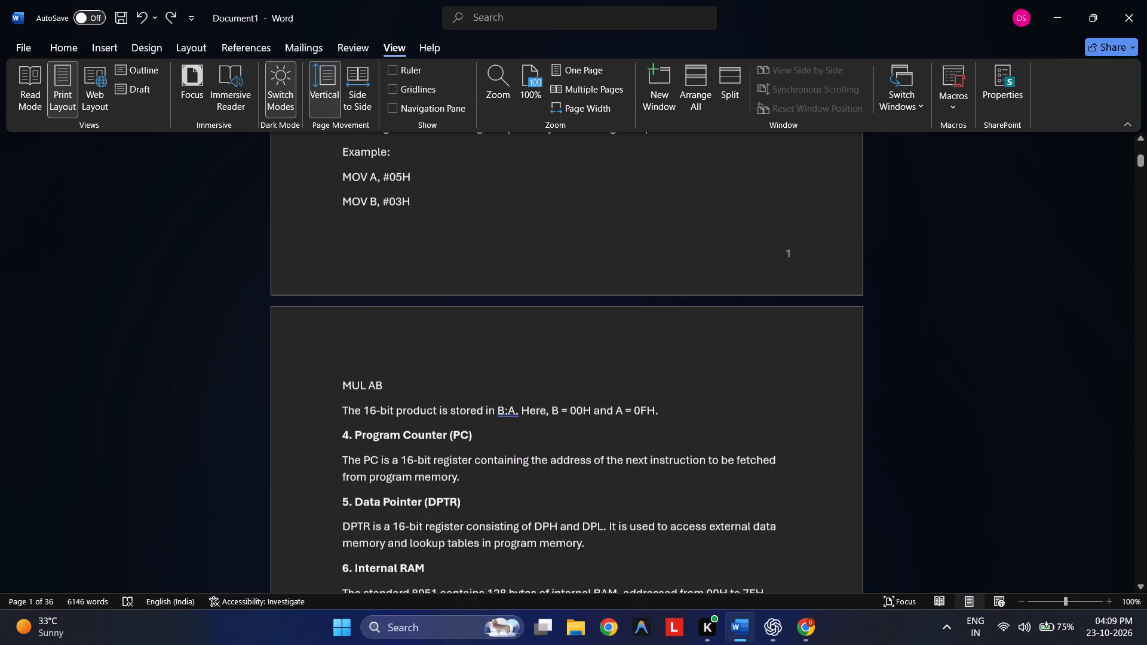
scroll(441, 449, down, 2)
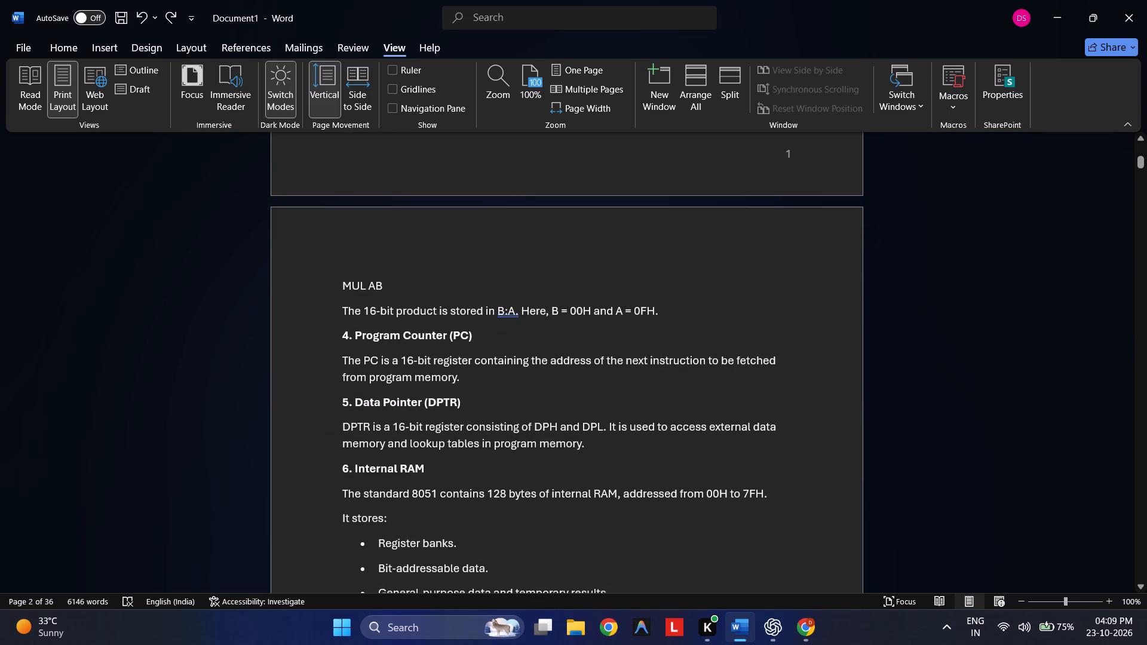
Read the Program Counter (PC) section of the Q1 answer on page 2.
scroll(455, 407, down, 1)
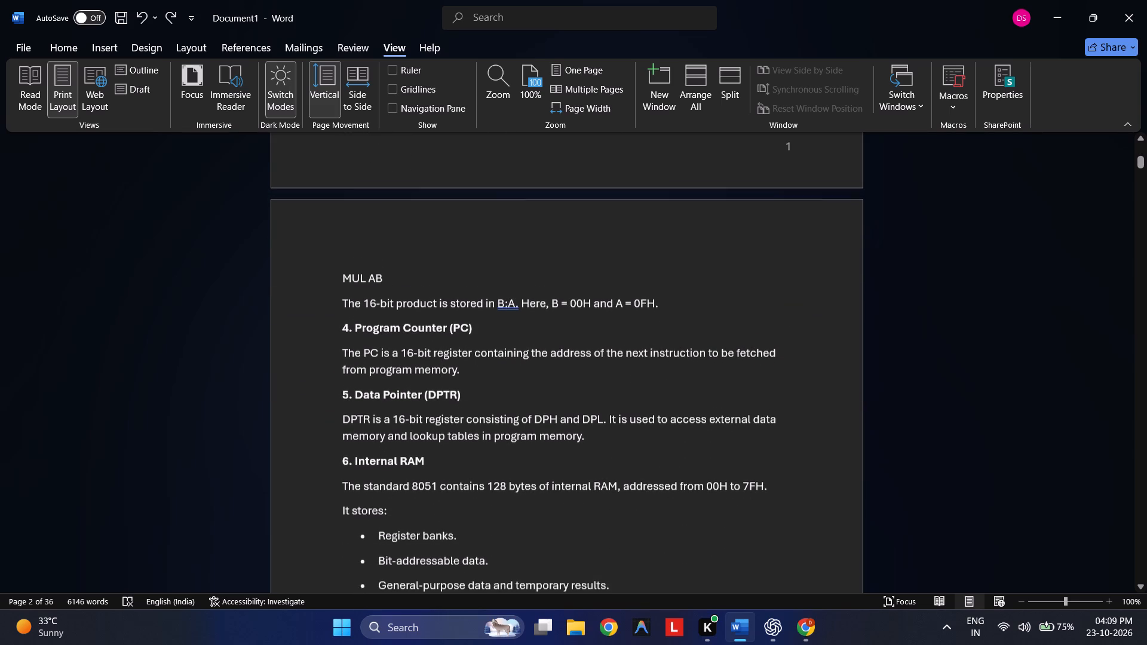
scroll(455, 407, down, 1)
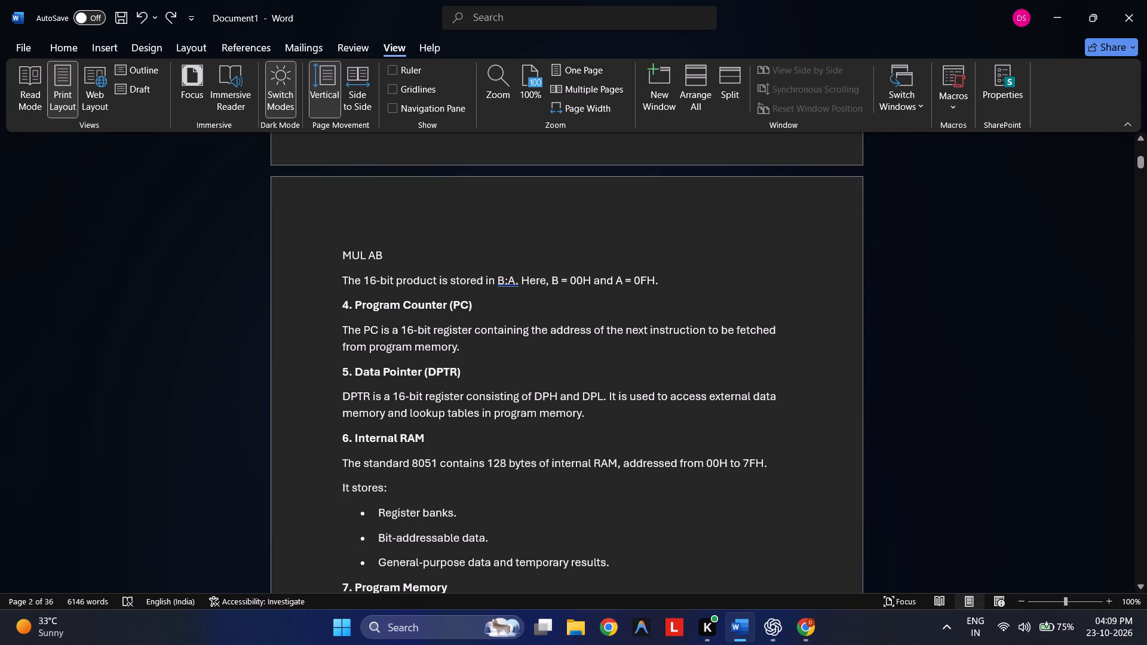
double_click(643, 333)
double_click(703, 331)
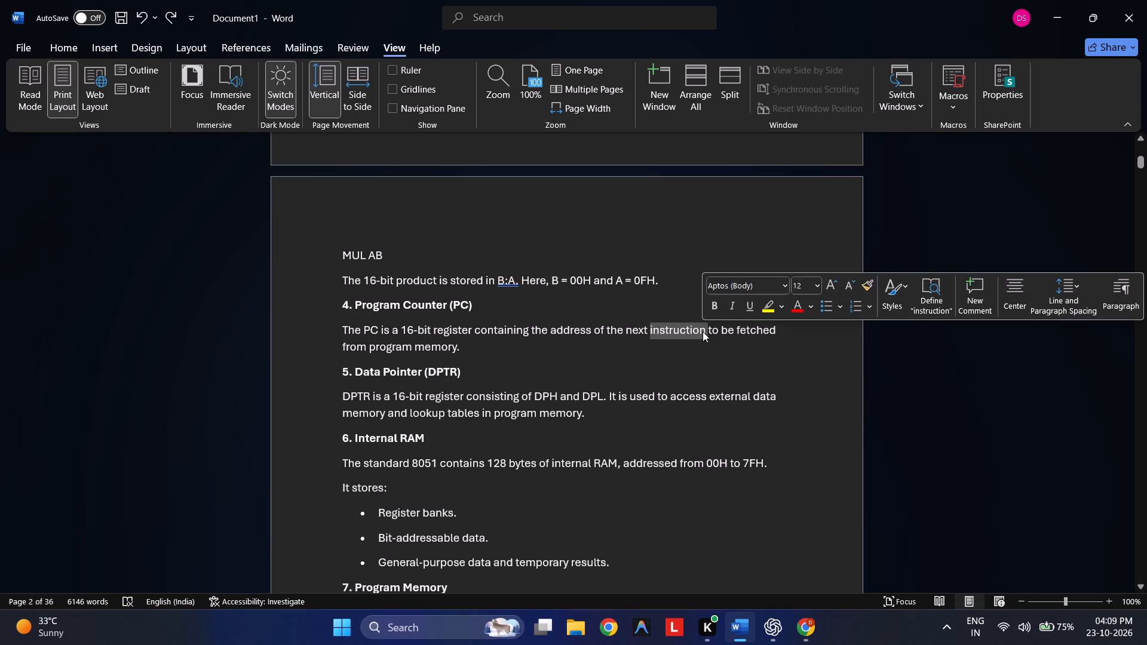
triple_click(442, 334)
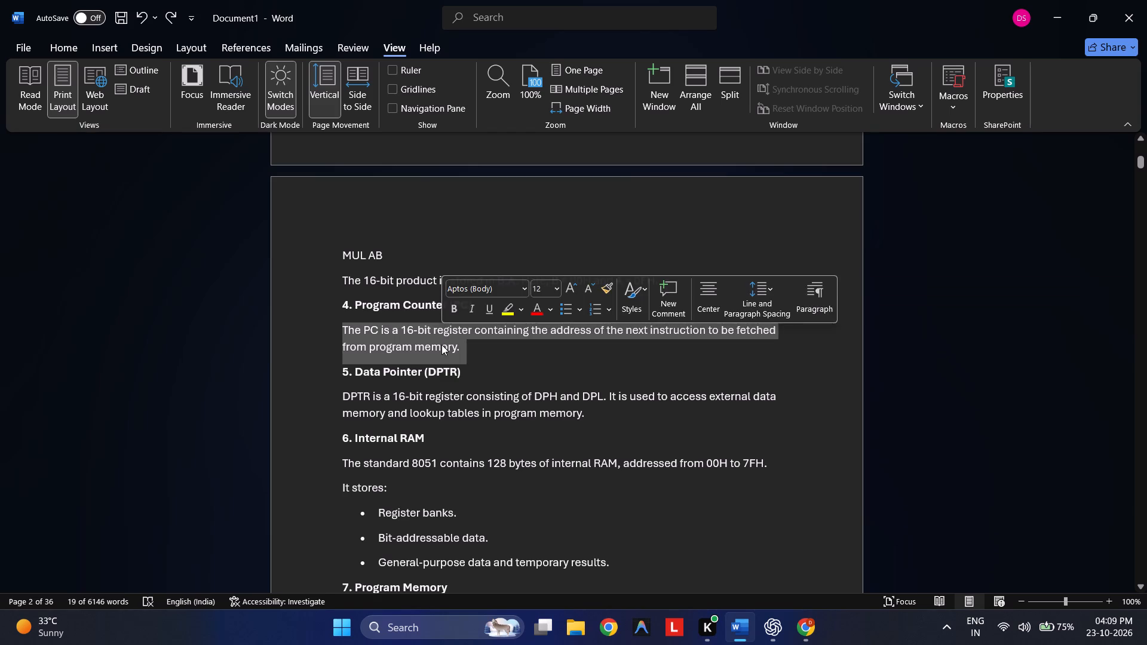
double_click(441, 346)
click(450, 385)
Read the Data Pointer (DPTR) section of the Q1 answer, including its DPH and DPL parts and its uses.
scroll(450, 385, down, 1)
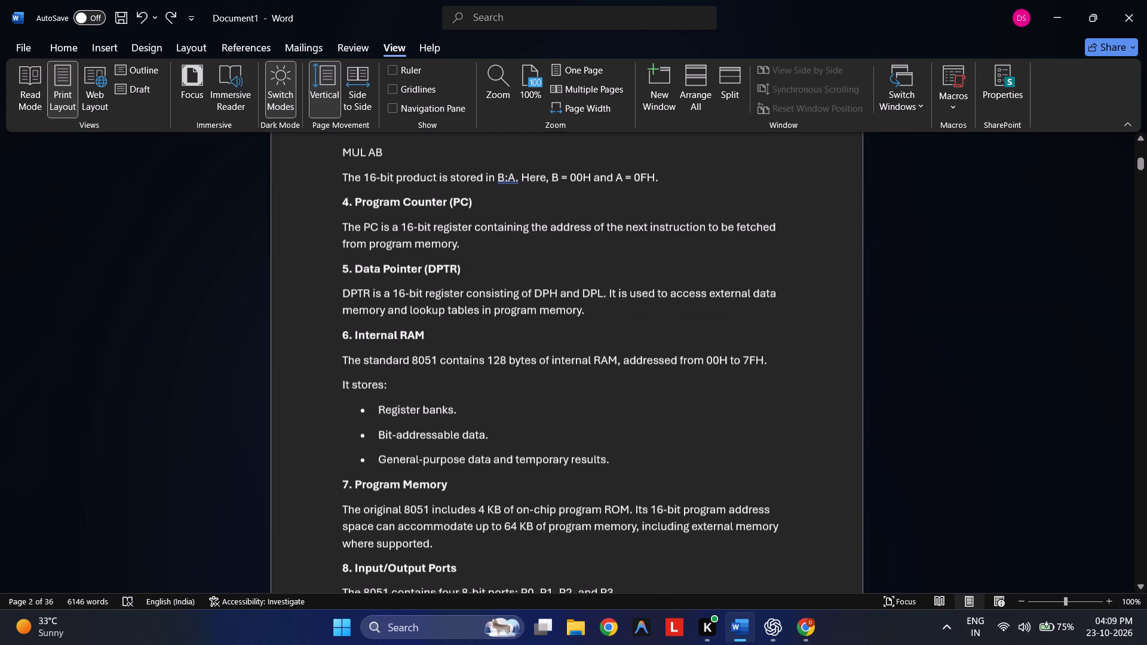
triple_click(389, 265)
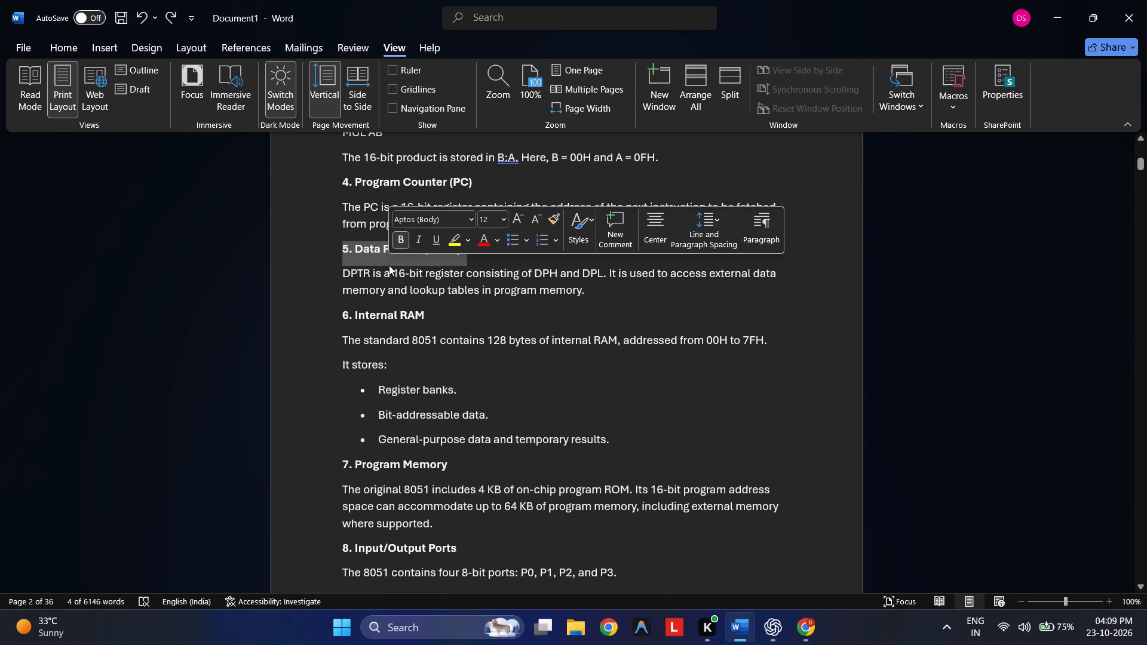
click(389, 281)
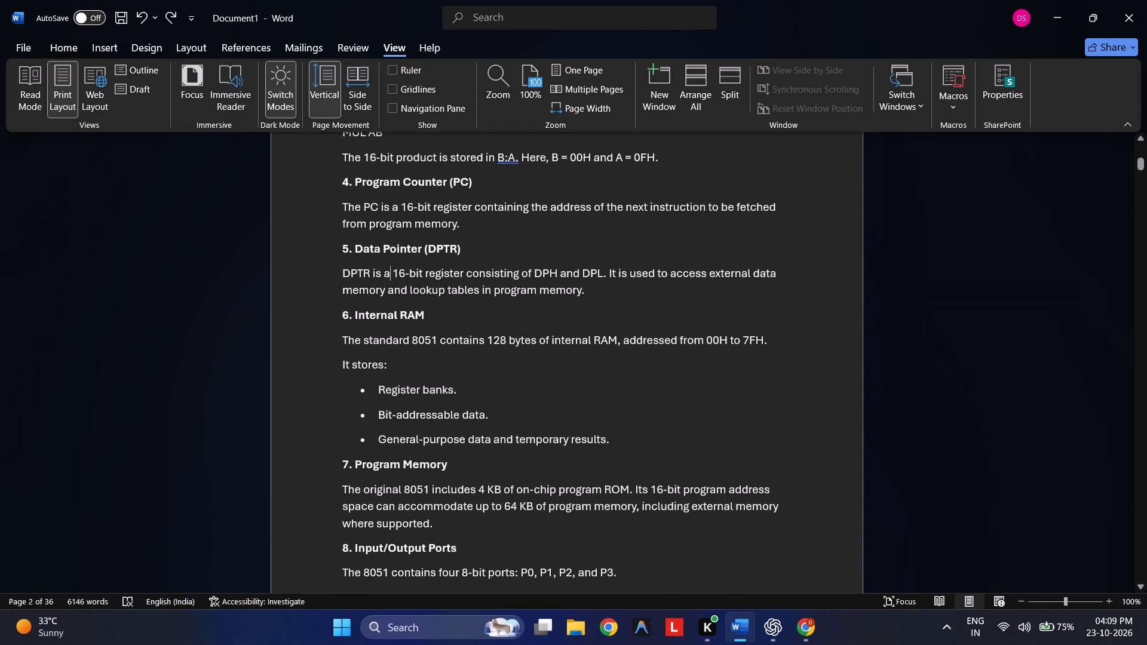
click(453, 278)
double_click(544, 275)
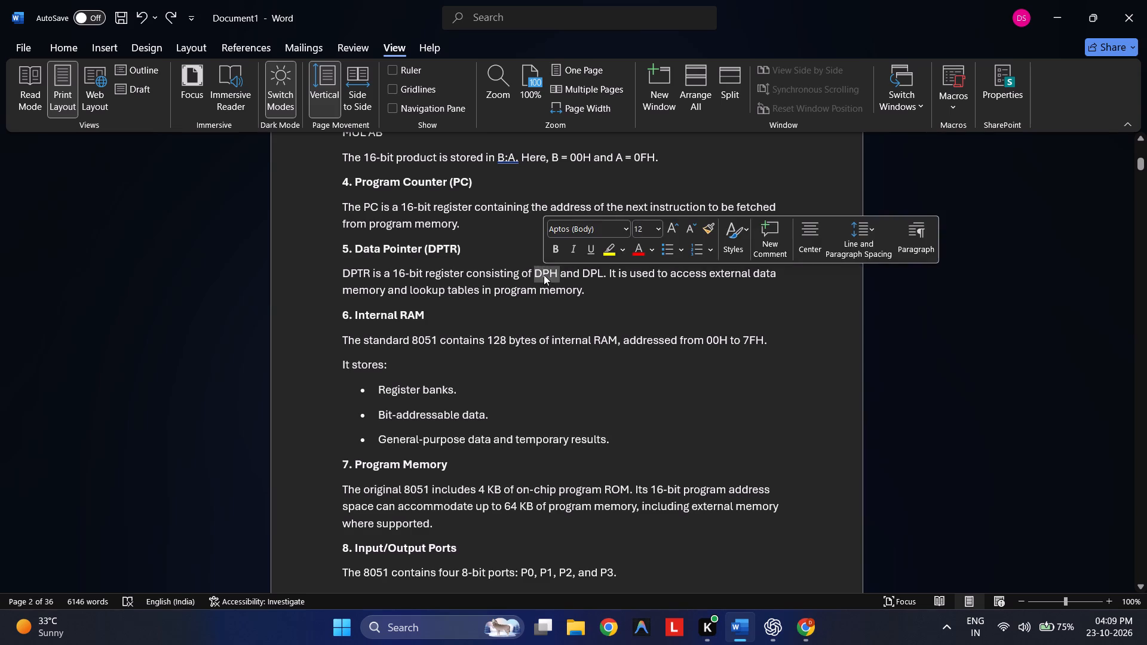
double_click(574, 275)
double_click(598, 276)
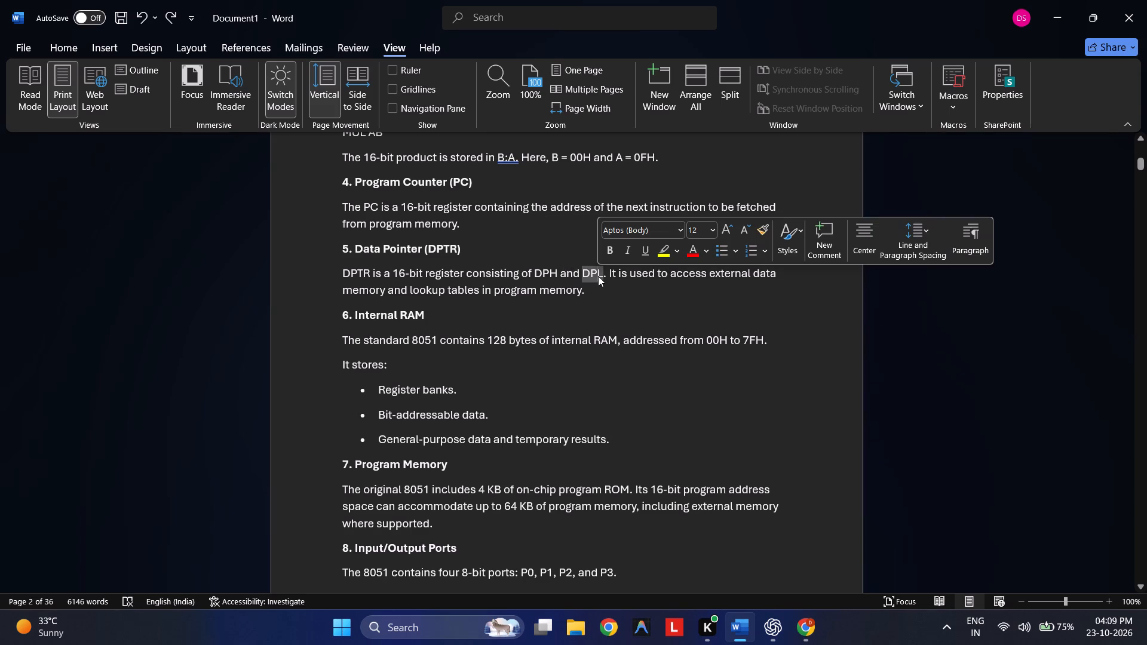
double_click(643, 276)
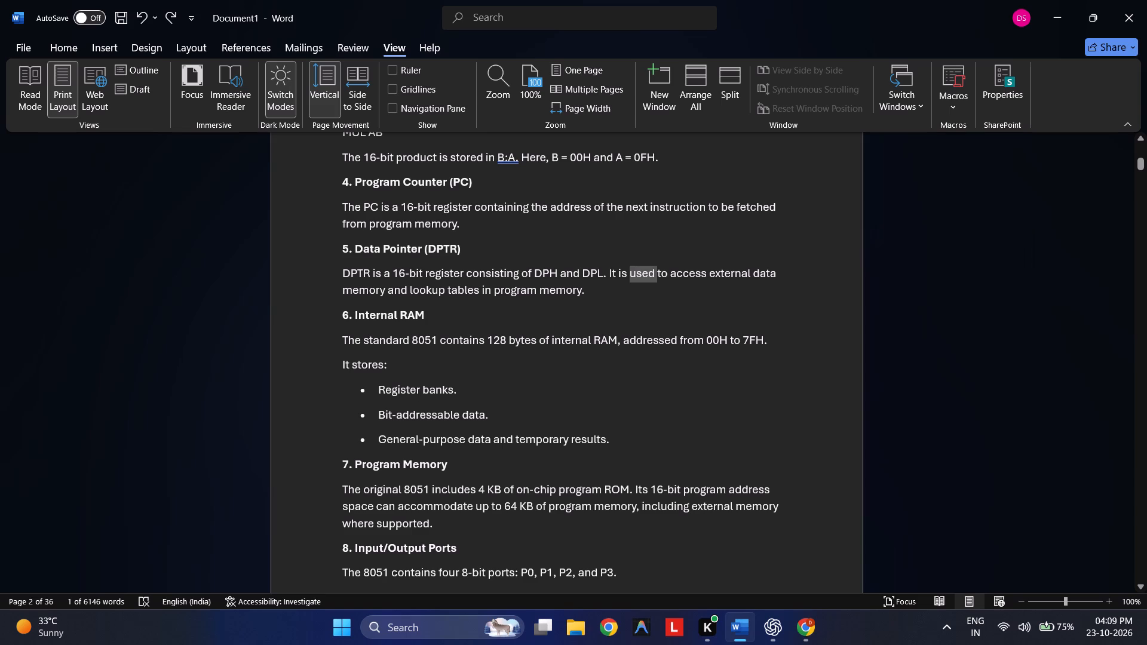
click(349, 287)
triple_click(493, 291)
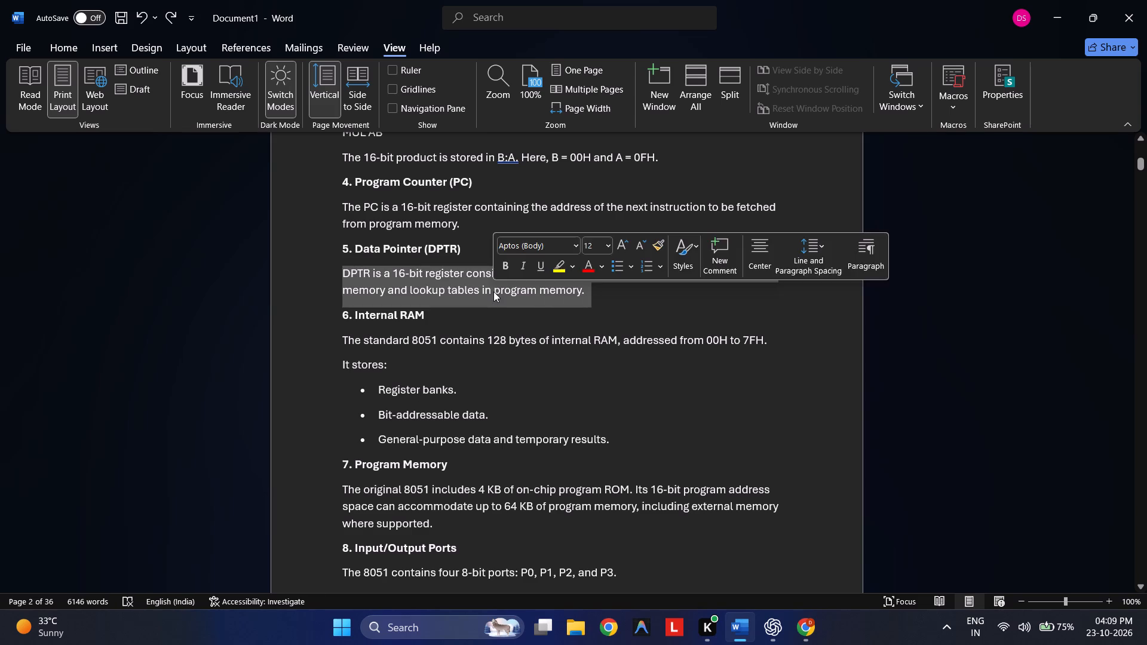
click(533, 299)
double_click(515, 296)
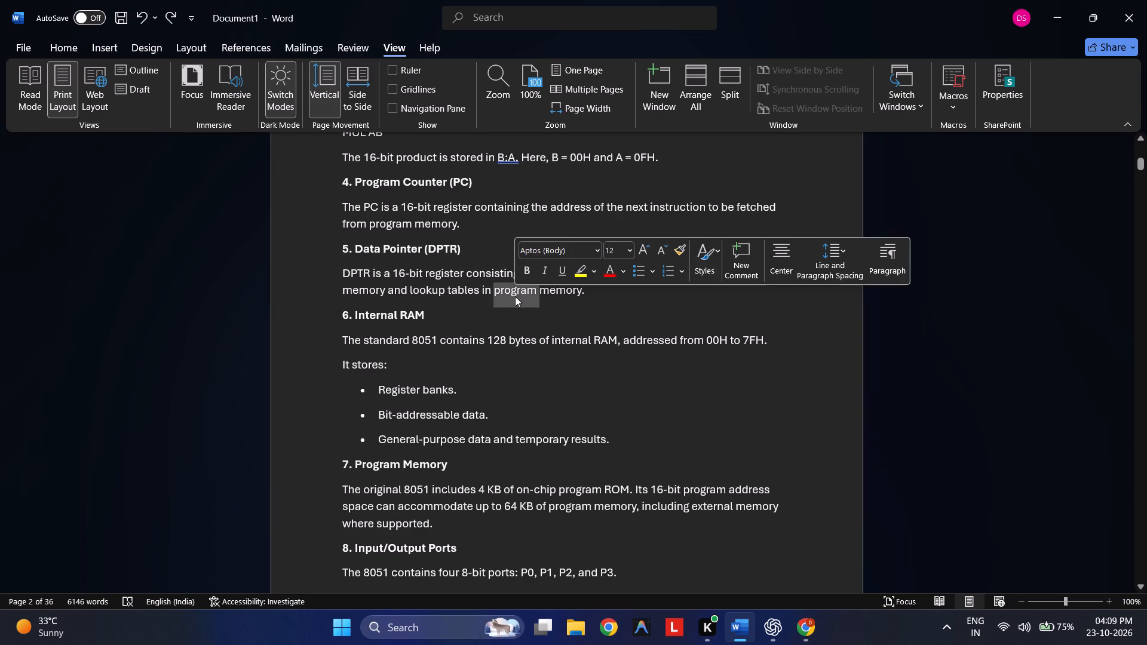
click(418, 328)
Read the Internal RAM section of the Q1 answer, including the list of what it stores.
scroll(418, 328, down, 1)
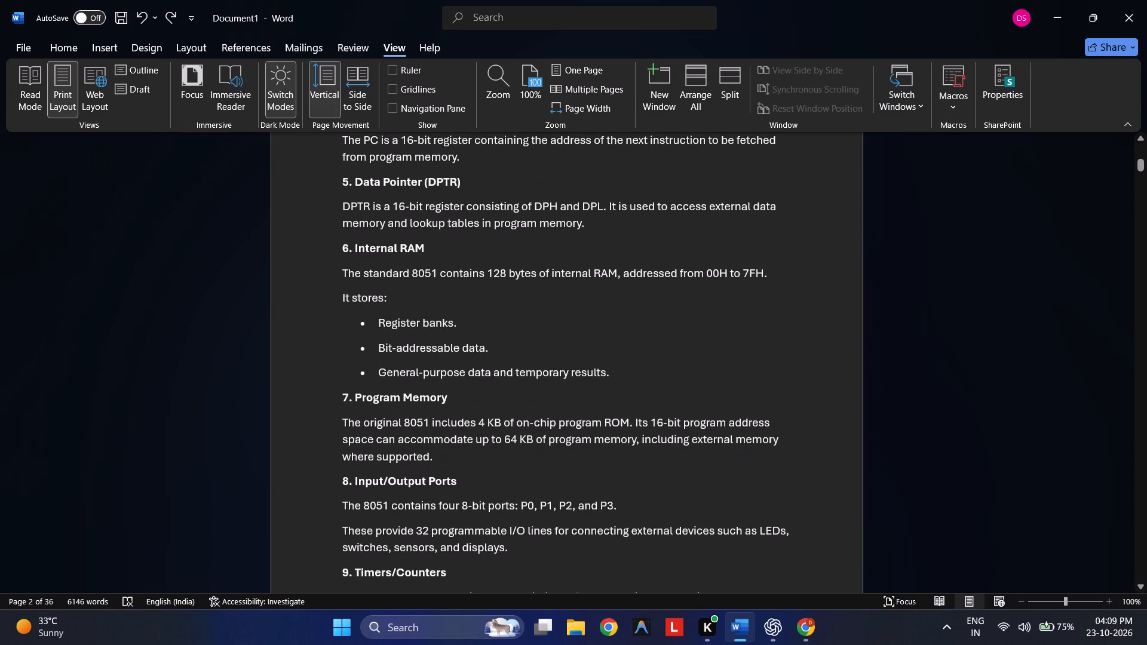
triple_click(390, 251)
double_click(410, 263)
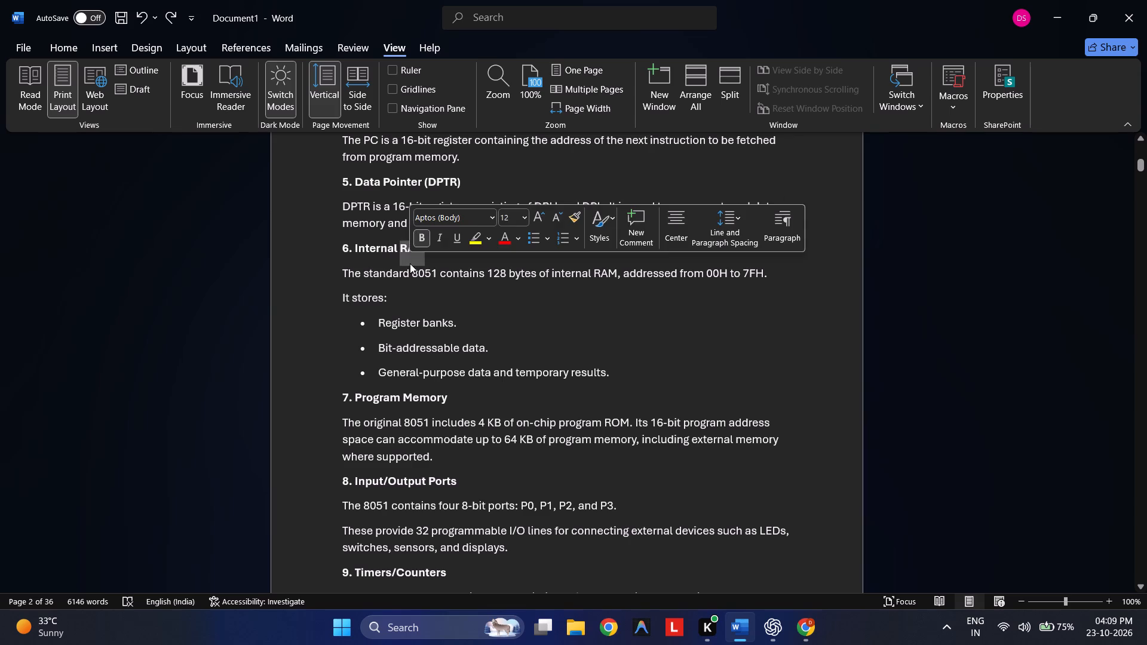
click(480, 276)
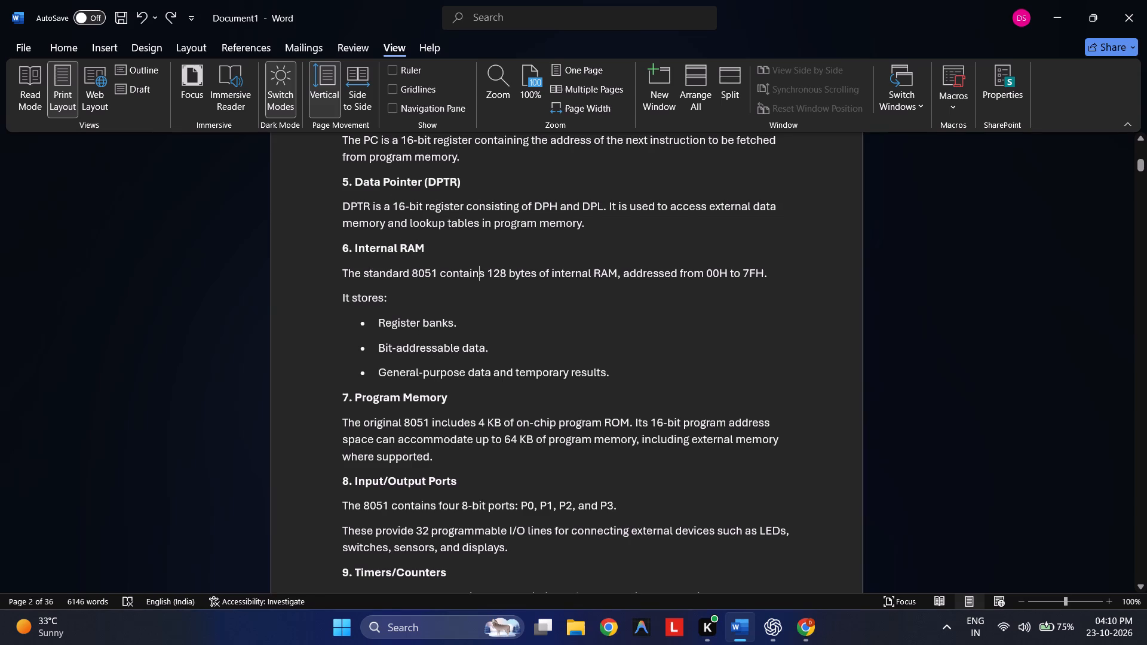
double_click(419, 344)
triple_click(413, 377)
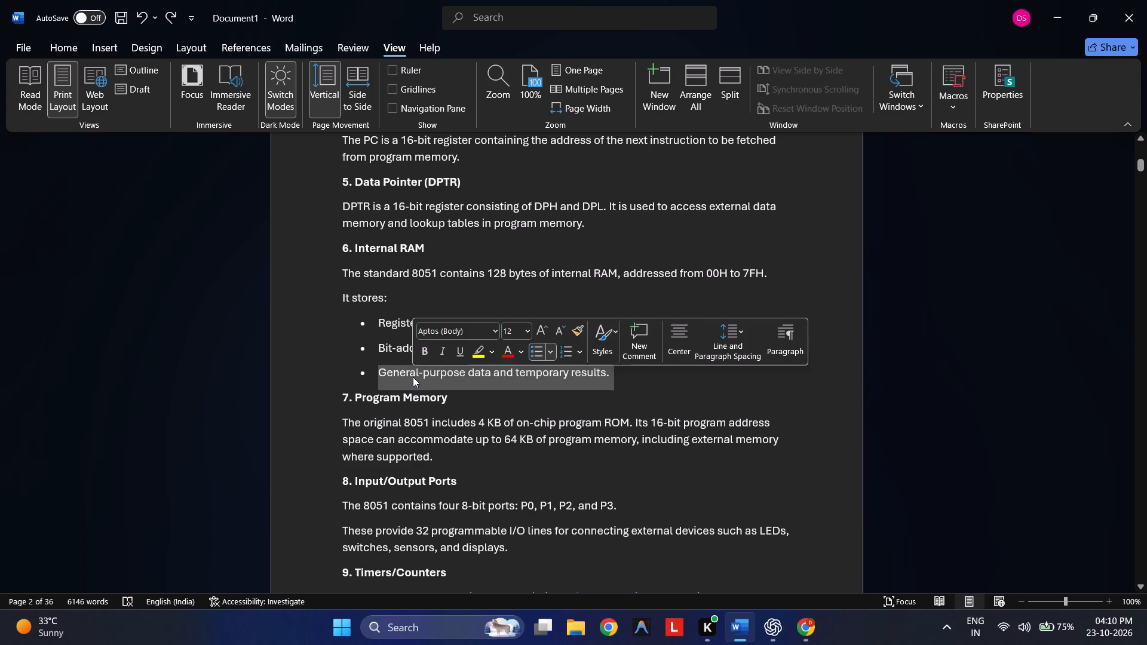
click(459, 403)
Read the Program Memory section of the Q1 answer, covering on-chip ROM and the program address space.
scroll(459, 403, down, 2)
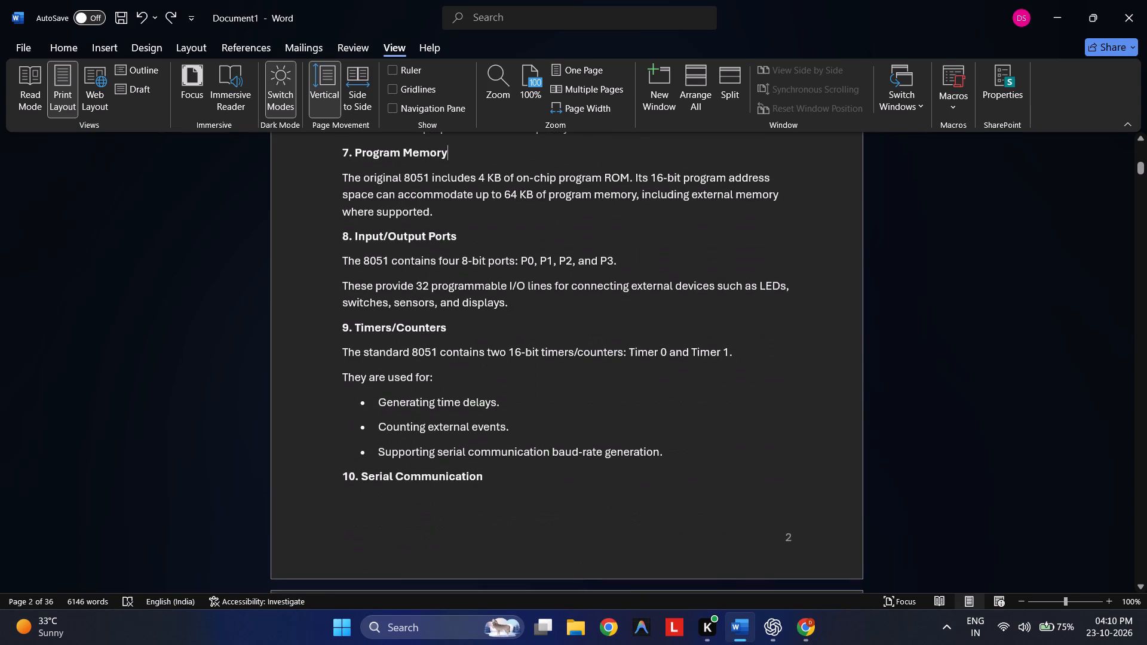
double_click(390, 179)
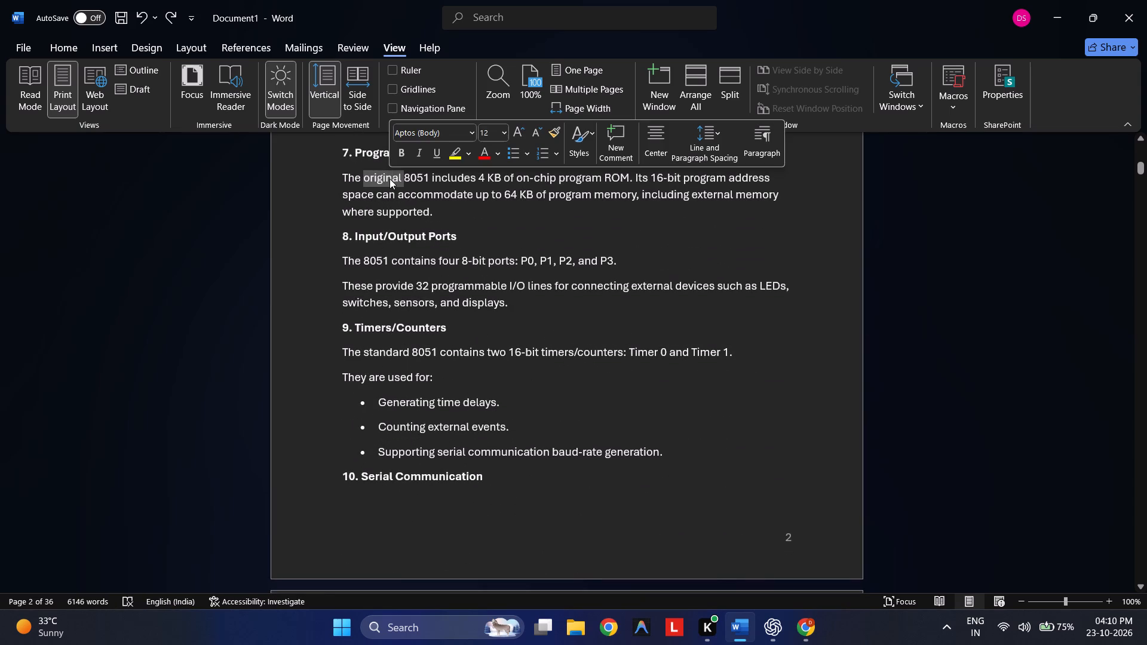
double_click(514, 187)
click(563, 192)
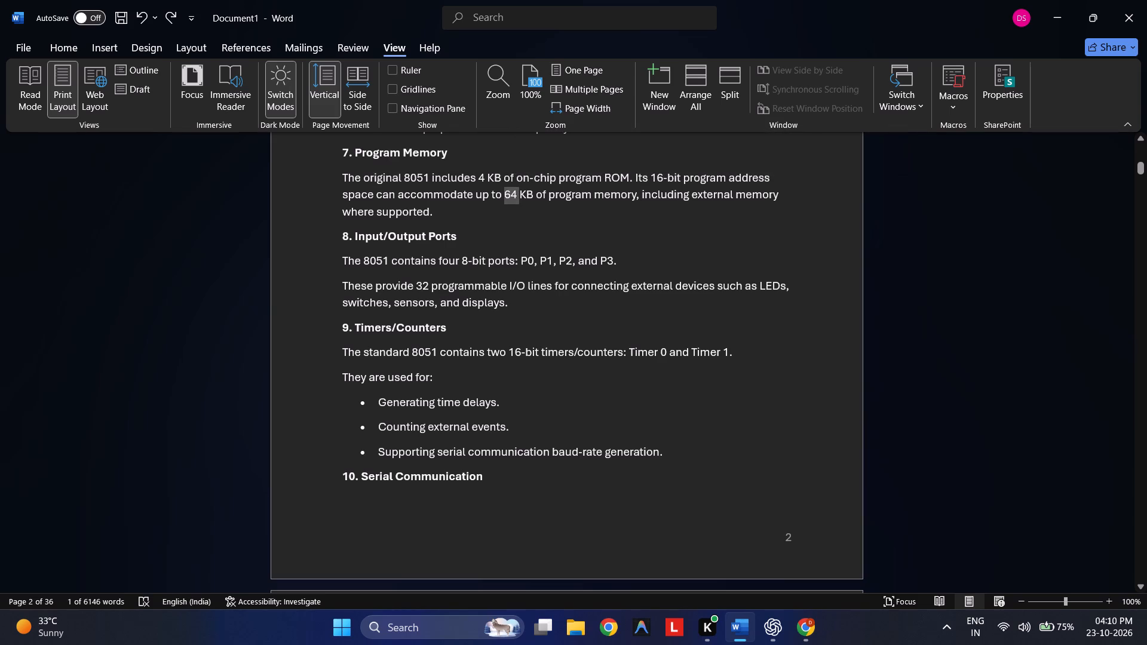
double_click(582, 176)
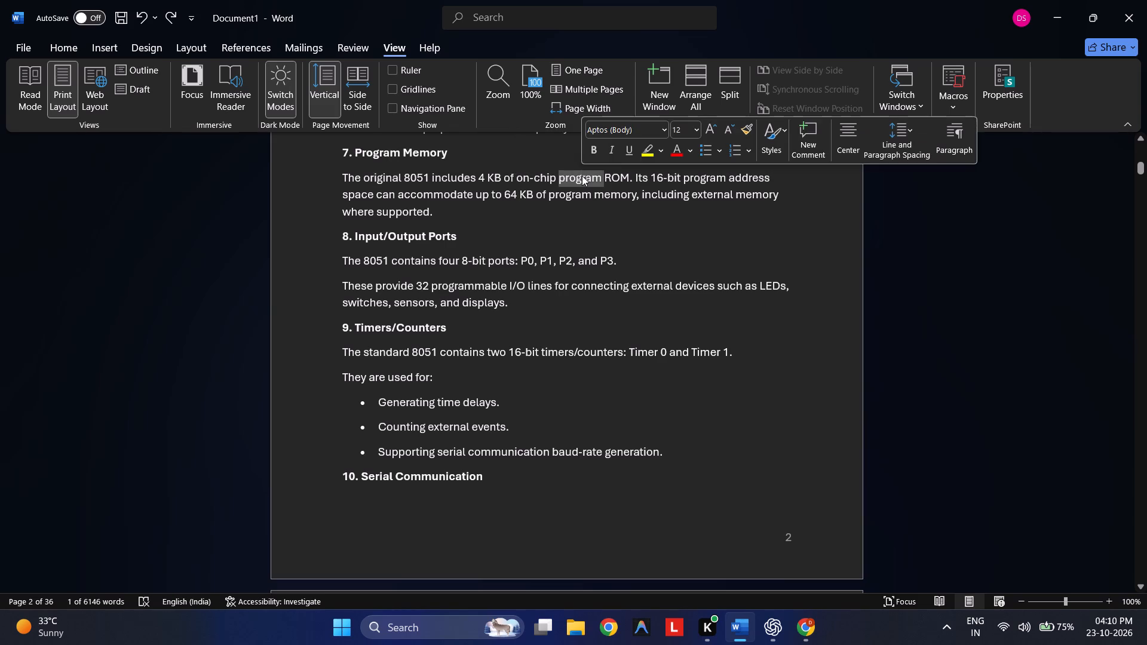
double_click(628, 180)
double_click(673, 179)
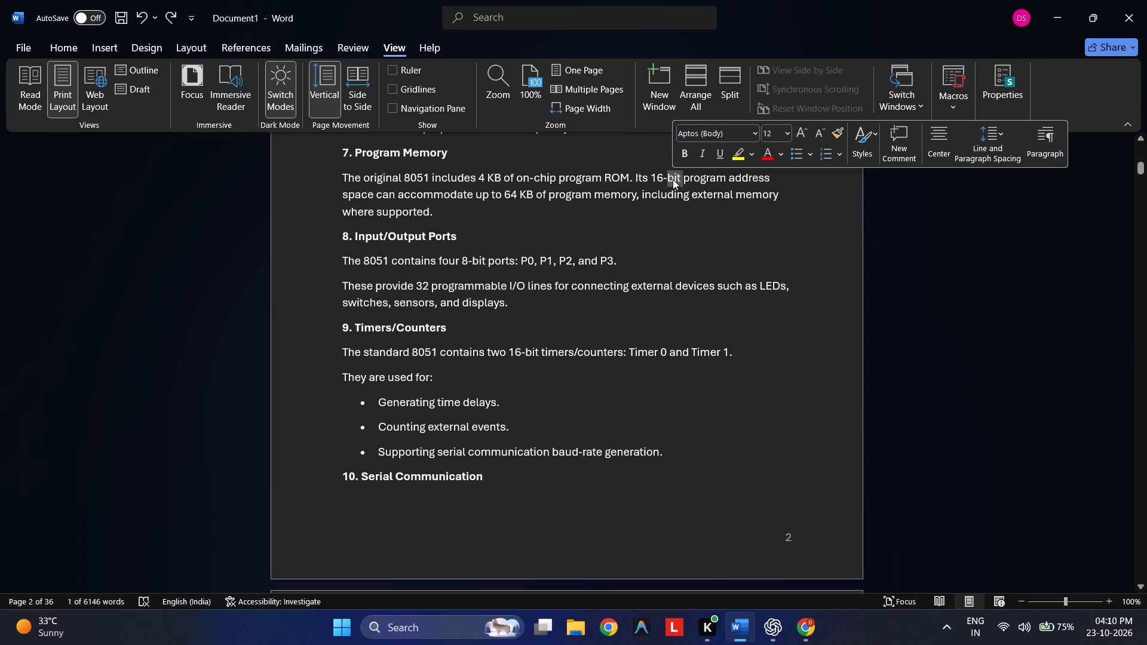
double_click(375, 198)
double_click(430, 194)
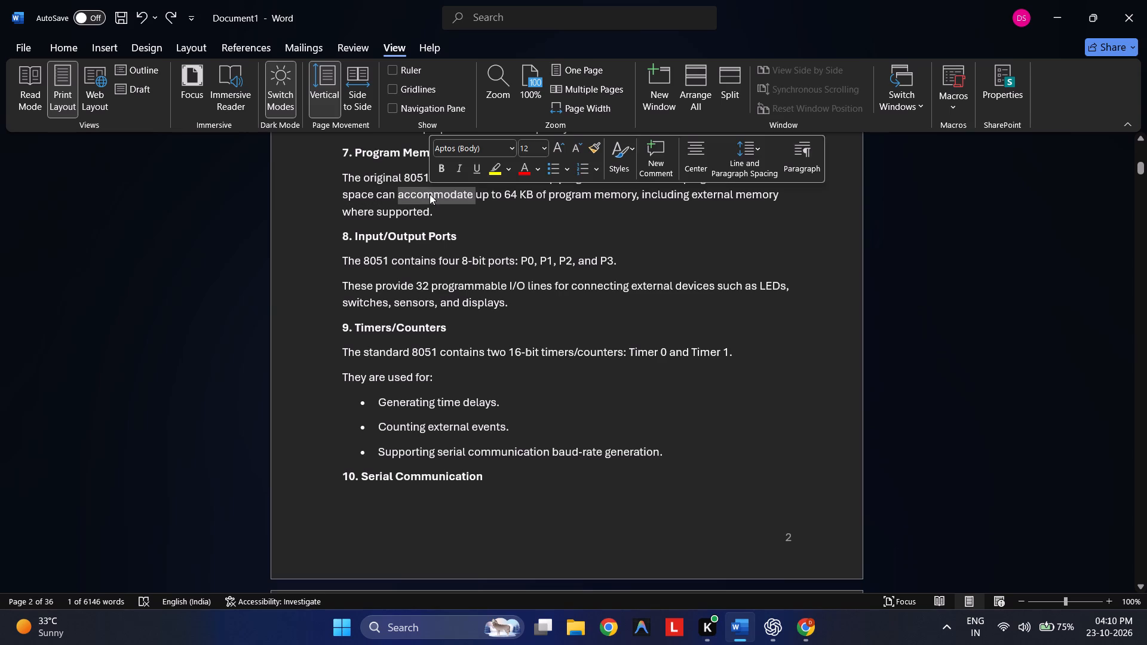
click(520, 189)
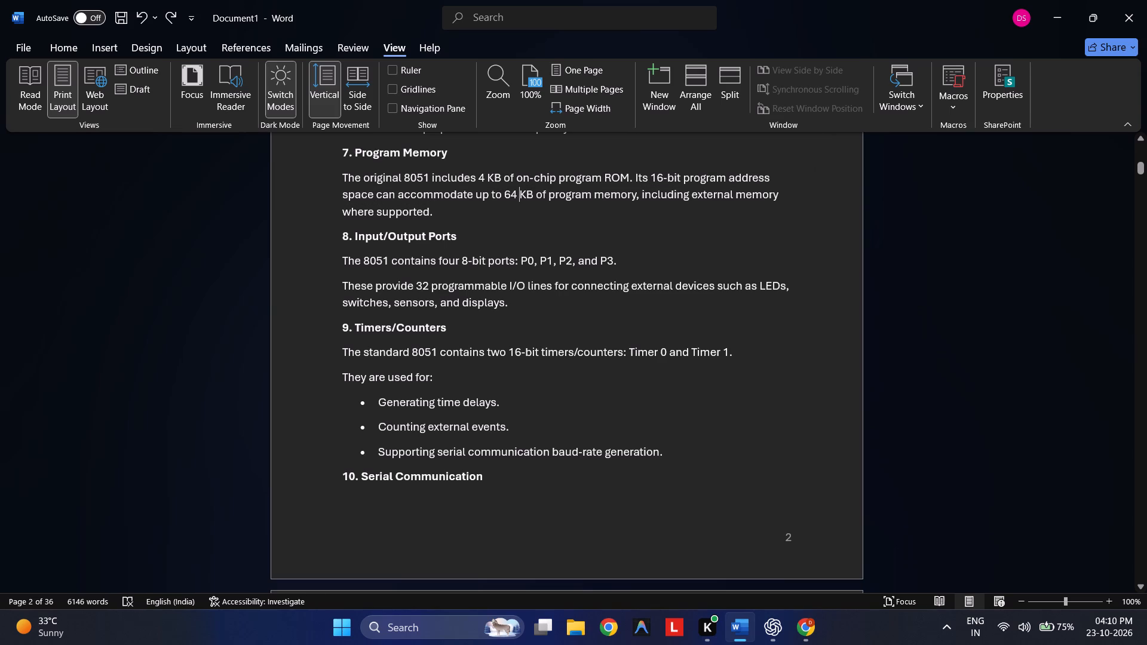
double_click(569, 194)
double_click(677, 195)
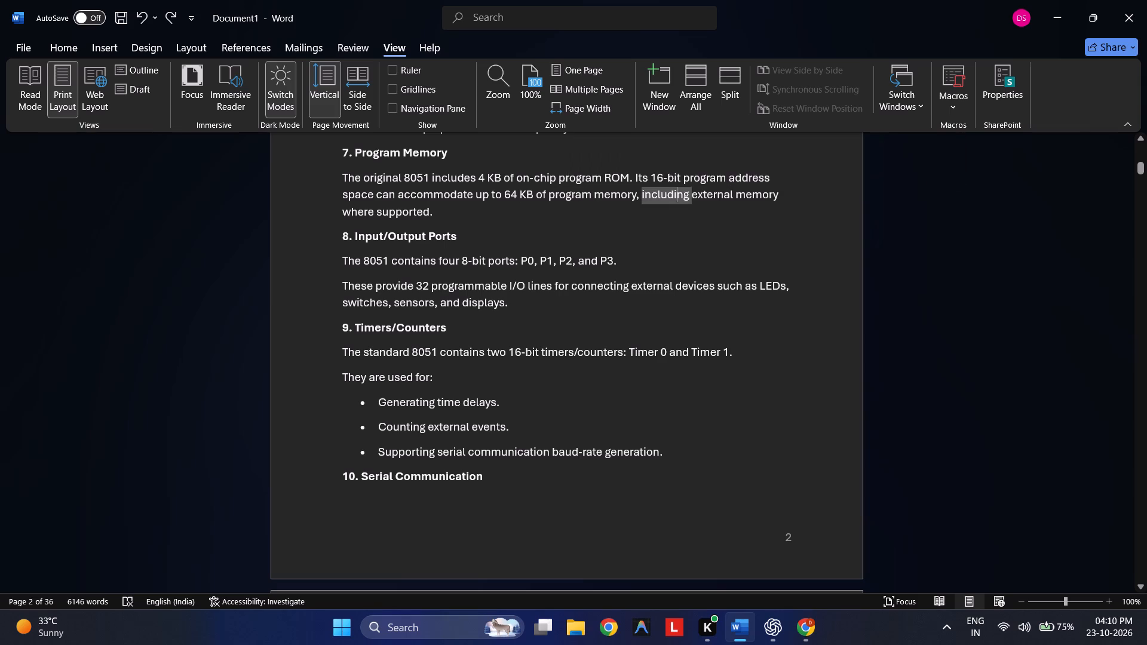
double_click(414, 204)
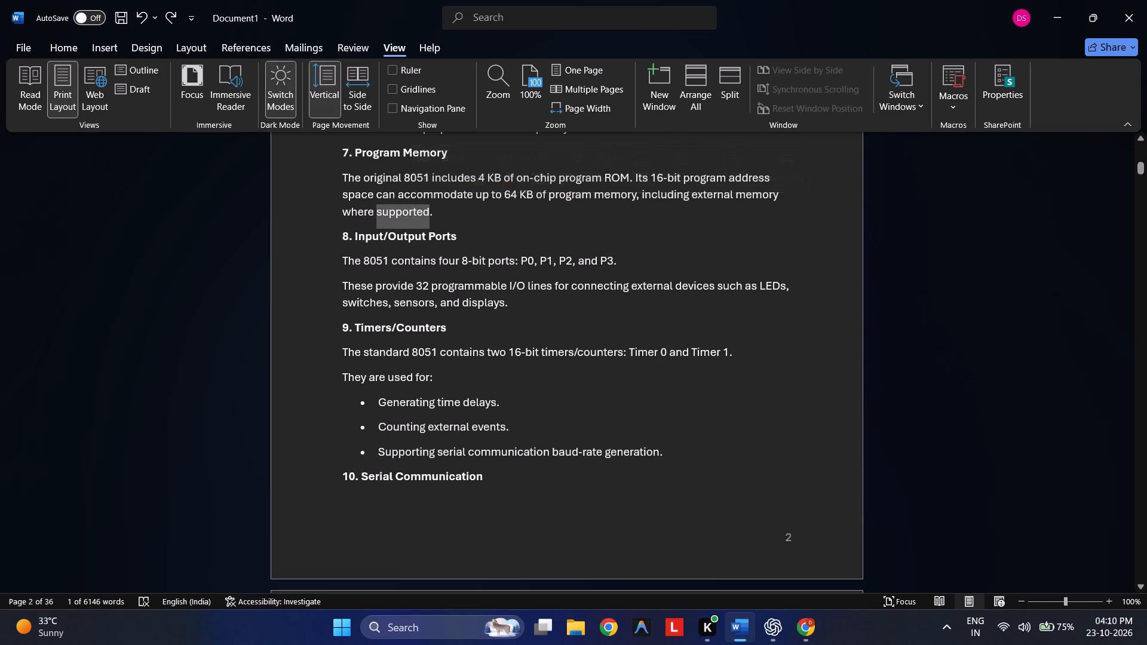
Read the Input/Output Ports section of the Q1 answer, starting with the line on the 8051's ports.
double_click(391, 251)
click(395, 259)
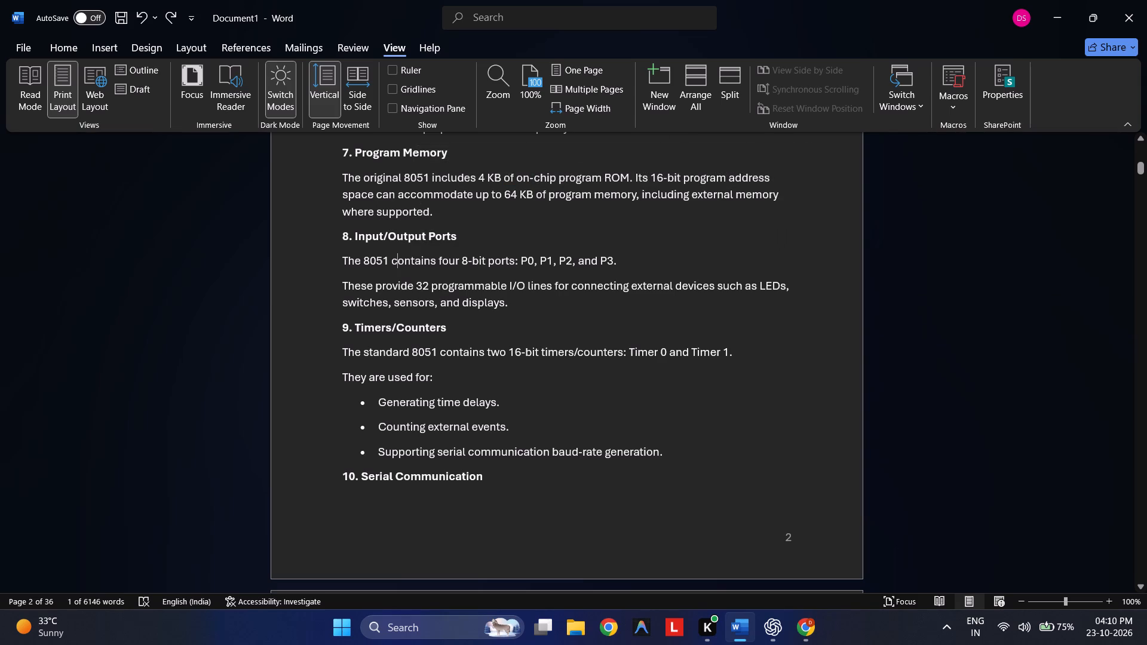
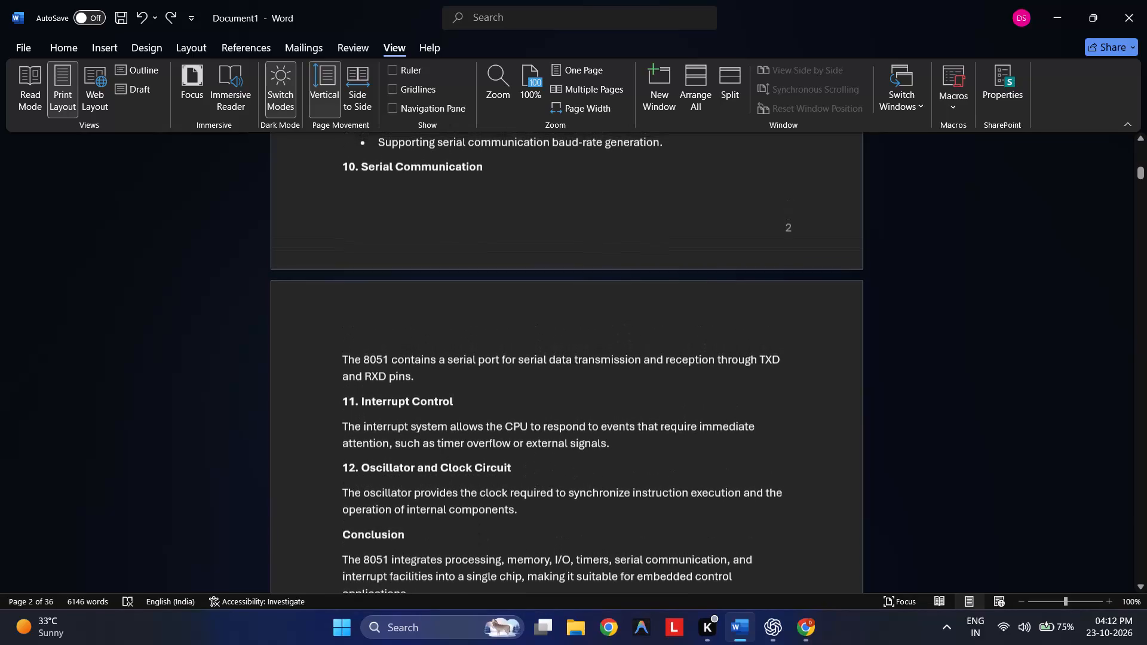
Insert a blank line between the Q1 conclusion paragraph and the Q2 question.
scroll(456, 279, down, 1)
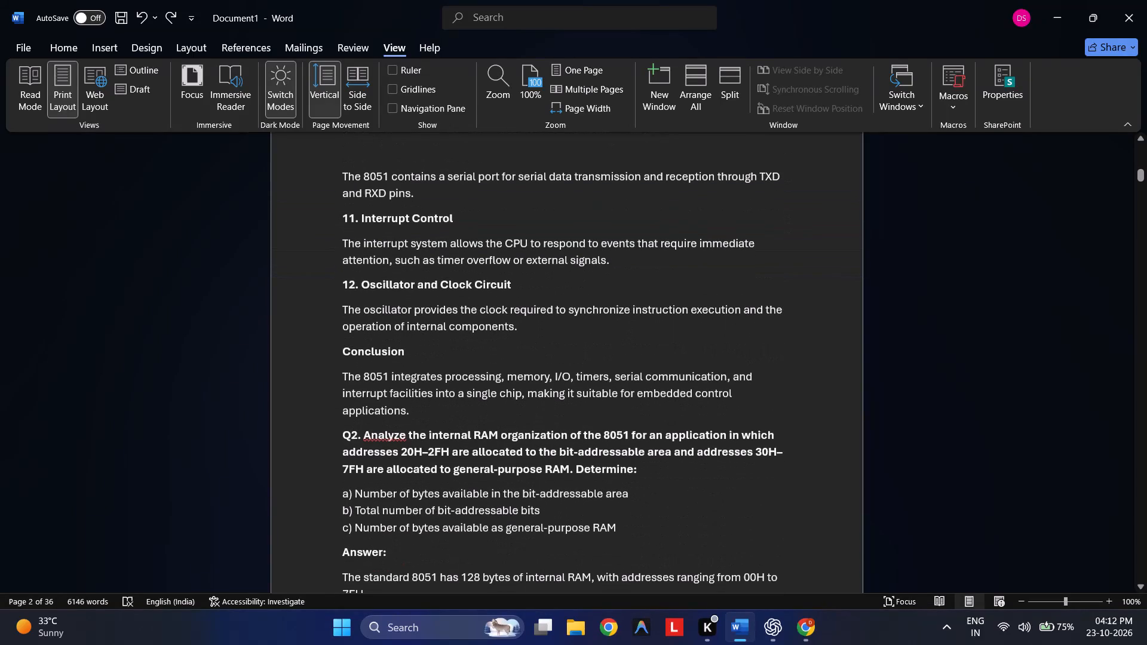
scroll(456, 279, down, 1)
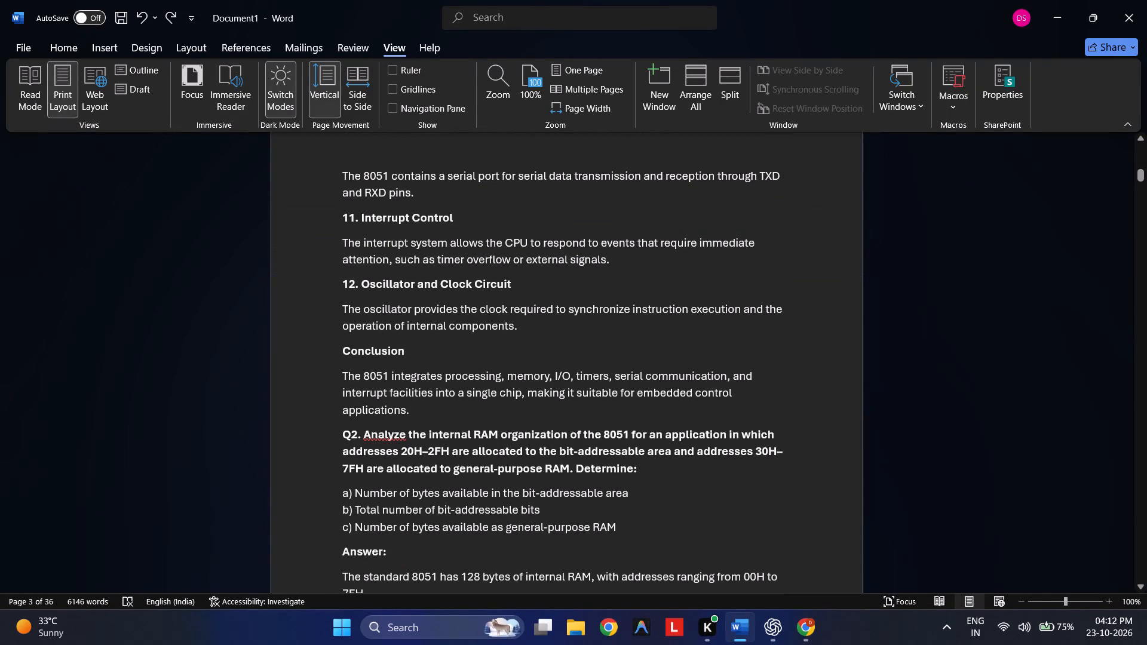
click(436, 411)
key(Return)
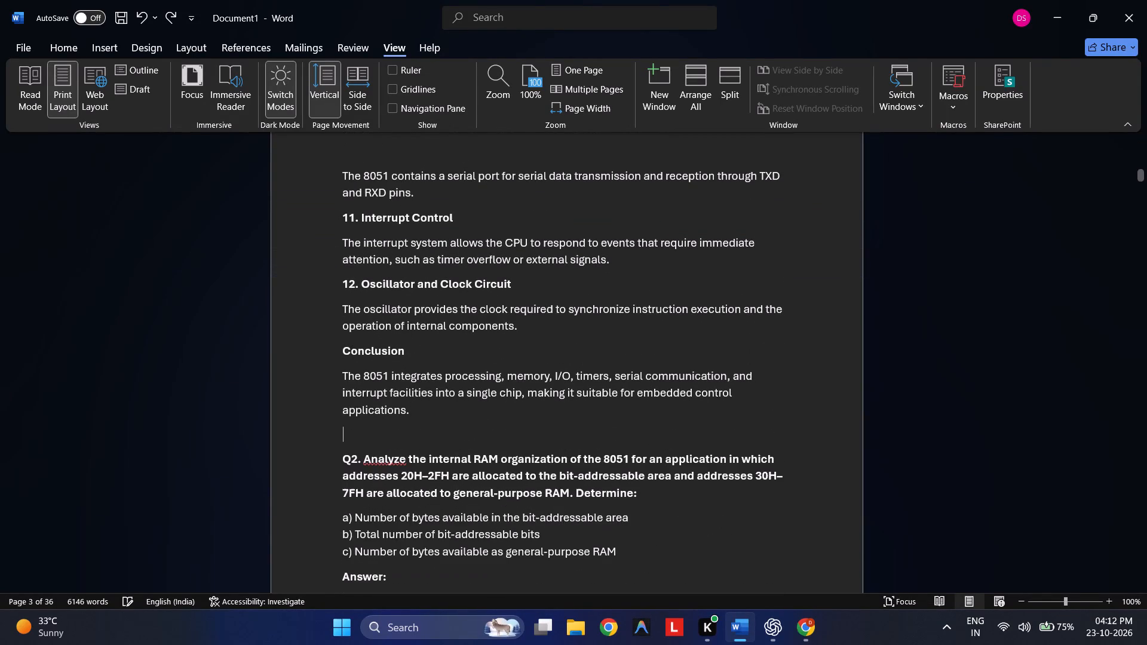
Reread the Q1 question on the basic architecture of the 8051 microcontroller and the opening of its answer.
scroll(436, 411, up, 8)
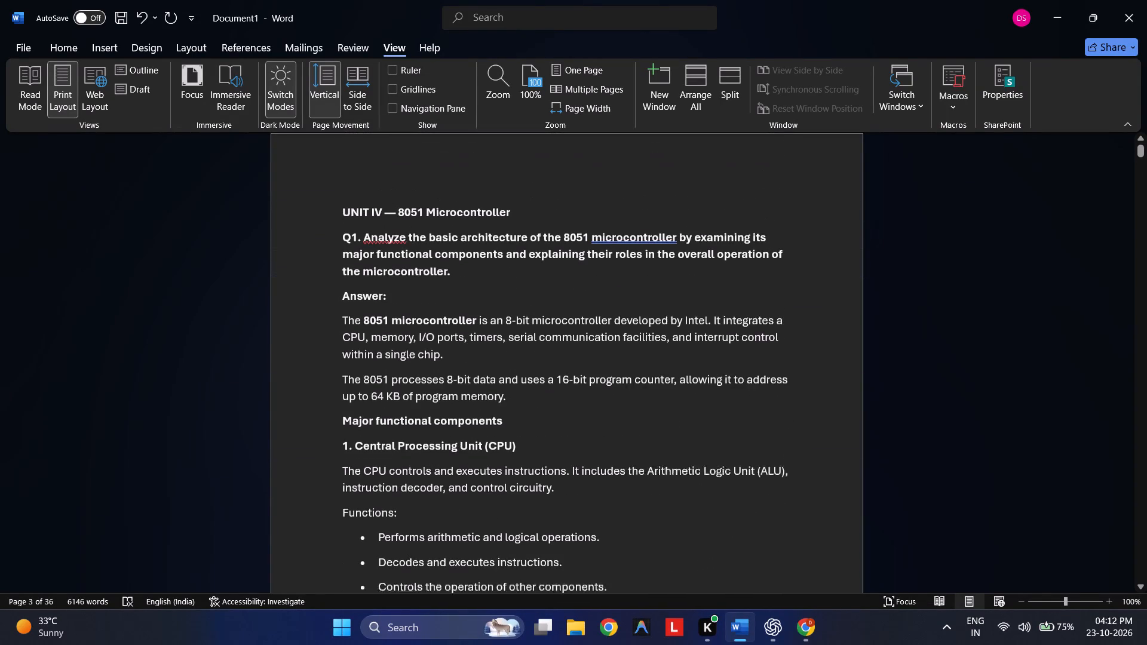
scroll(436, 411, up, 1)
double_click(480, 247)
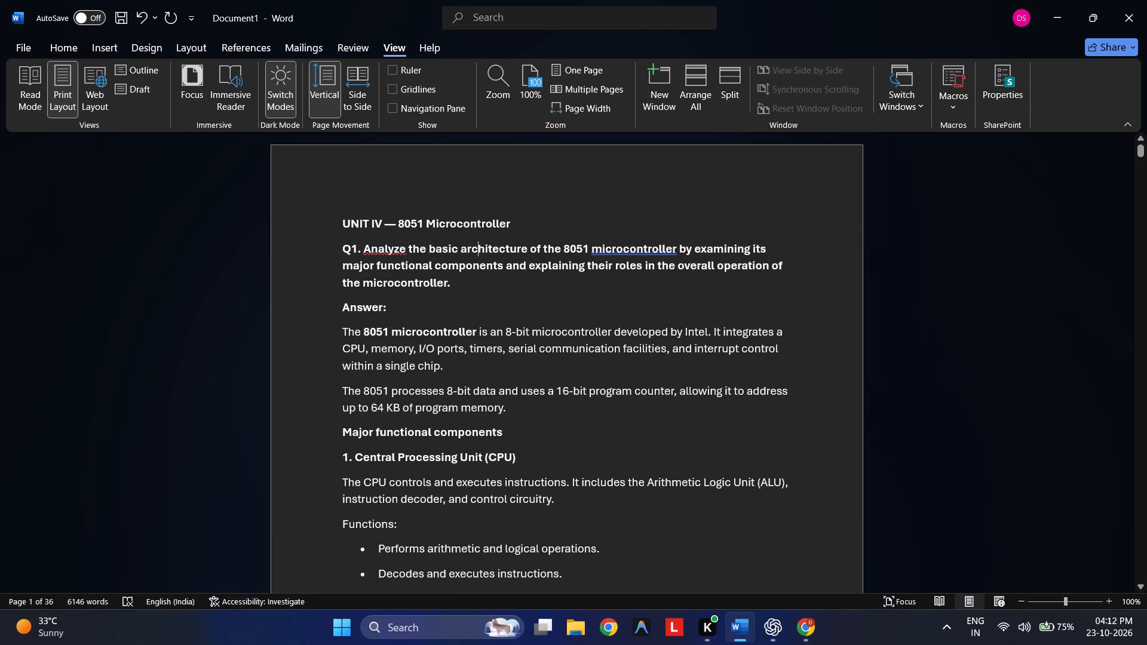
triple_click(516, 249)
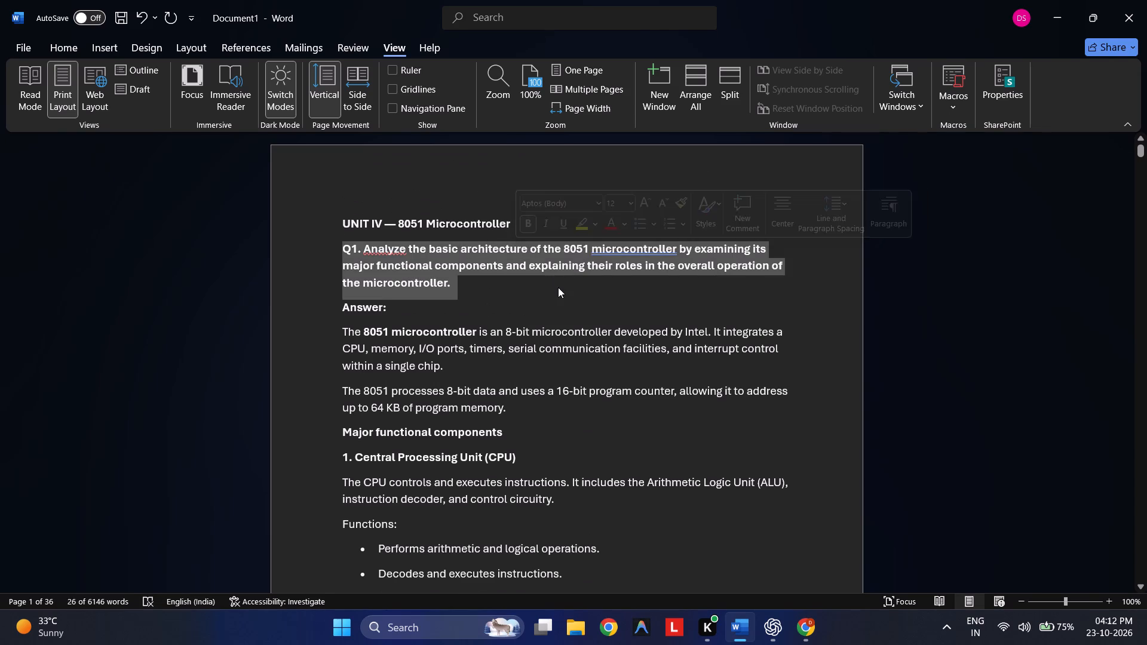
click(558, 287)
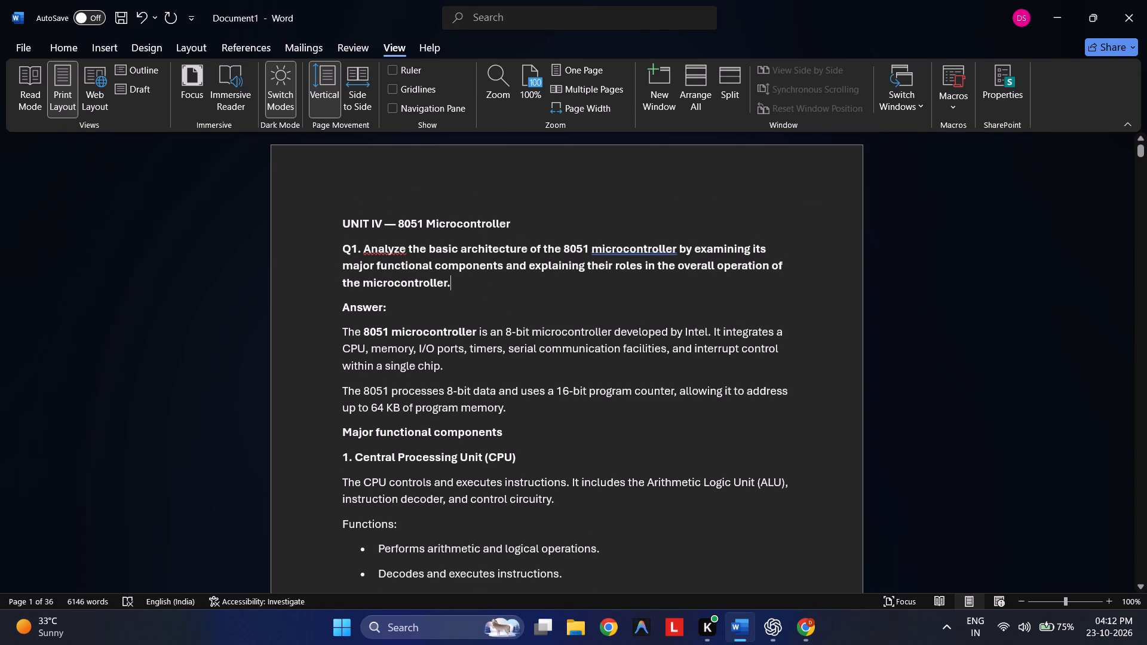
double_click(391, 267)
click(638, 256)
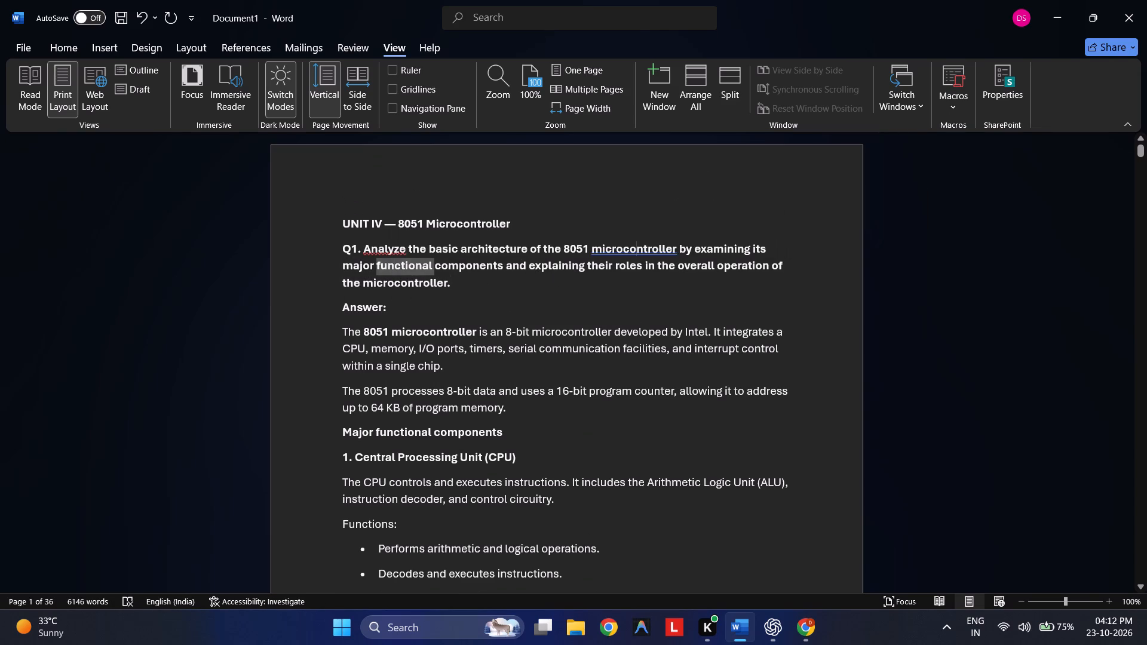
double_click(667, 263)
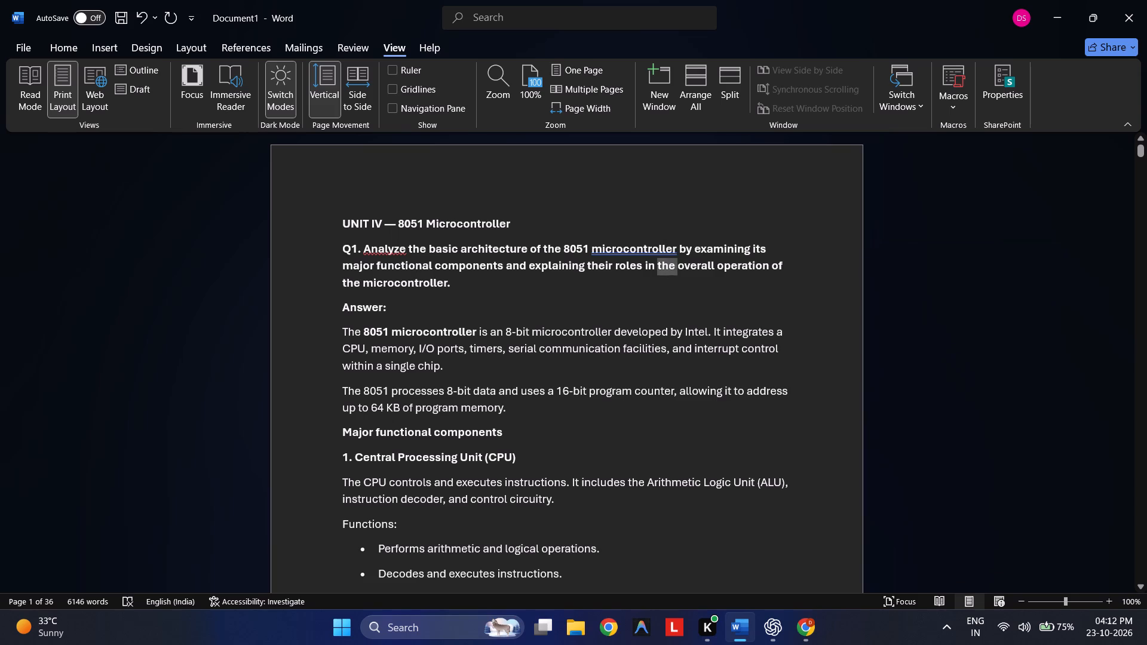
click(622, 313)
click(582, 416)
Skim the whole Q1 answer from the major functional components through to its conclusion.
scroll(582, 416, down, 3)
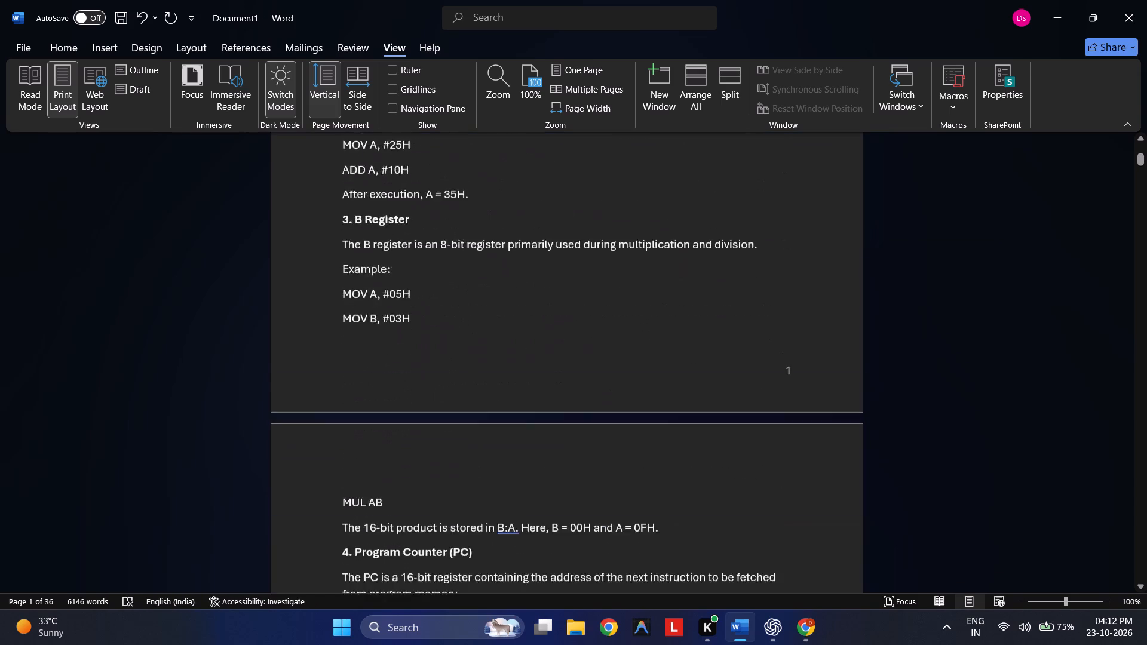
scroll(582, 416, down, 4)
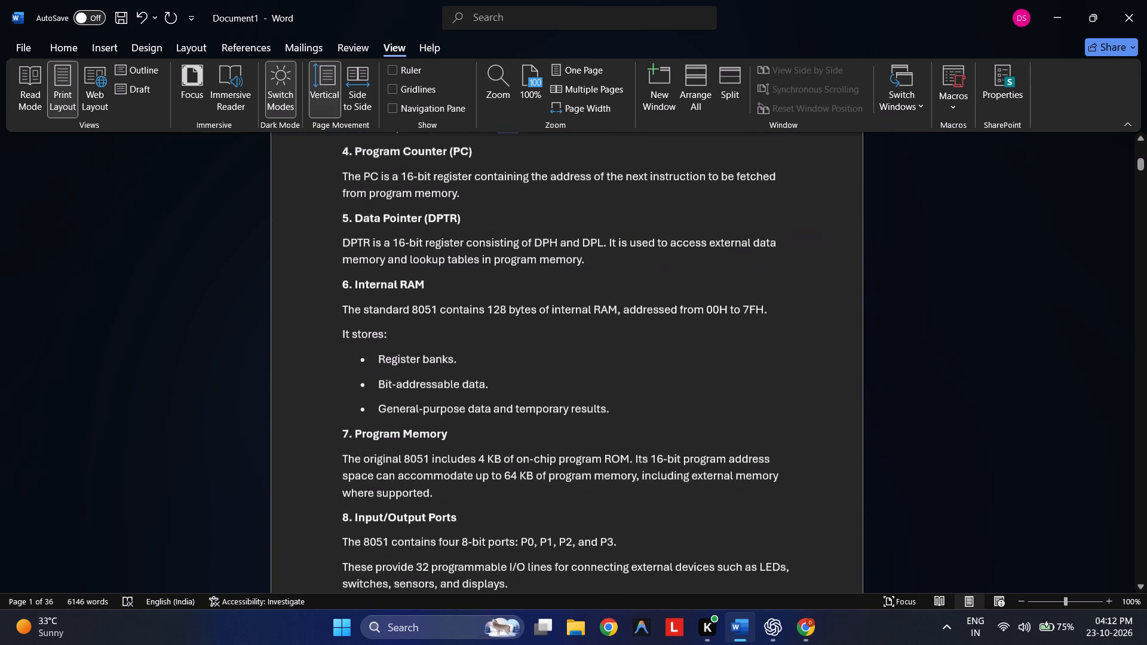
scroll(574, 420, down, 4)
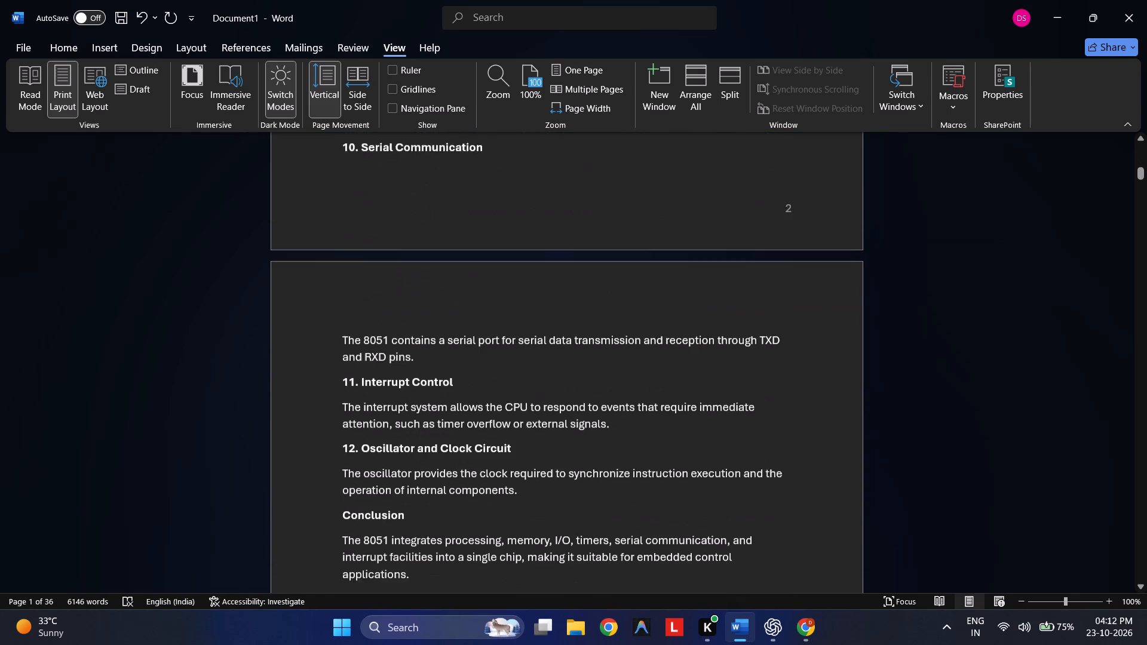
scroll(574, 420, up, 9)
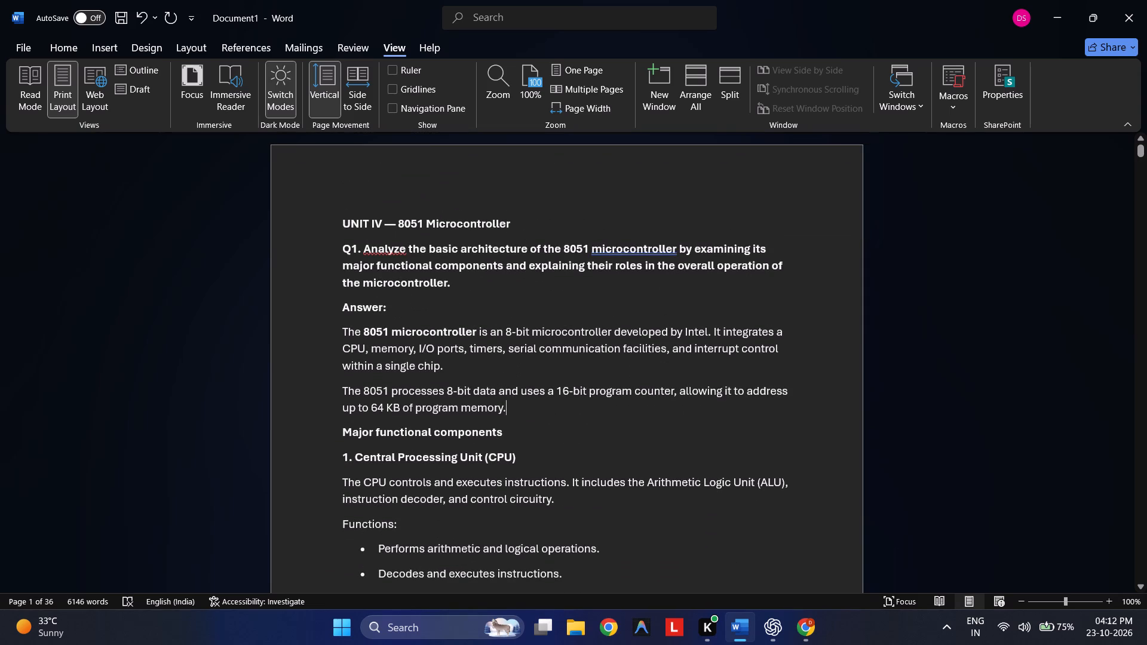
Recheck the architecture wording of the Q1 question and look over its answer from the CPU to the Input/Output Ports section.
double_click(489, 242)
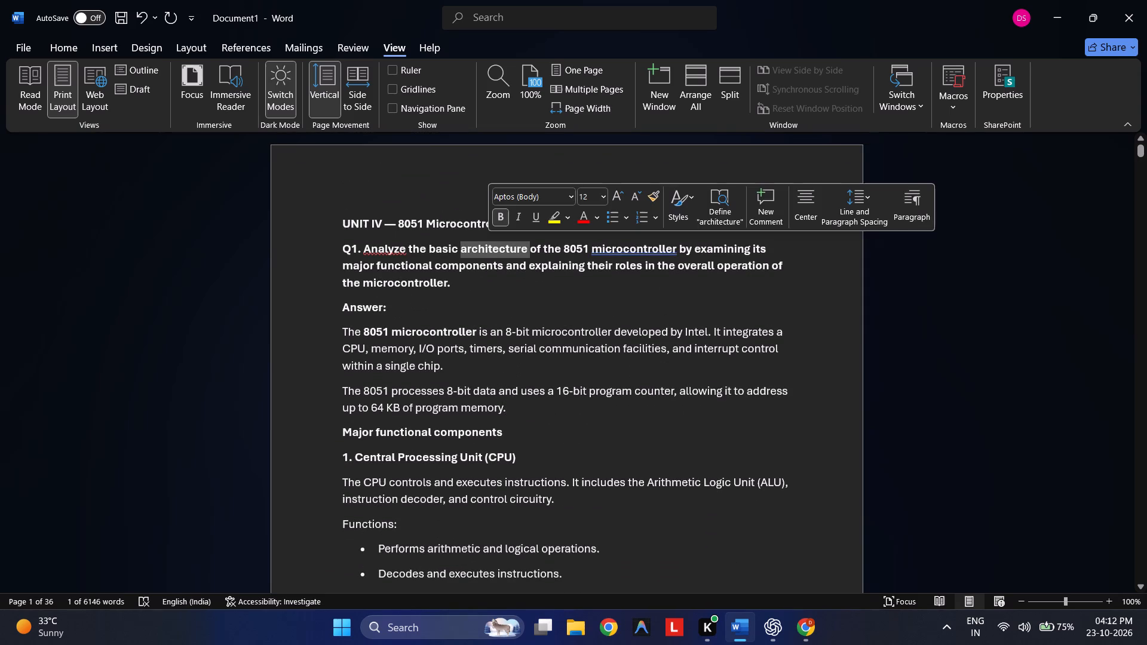
double_click(450, 367)
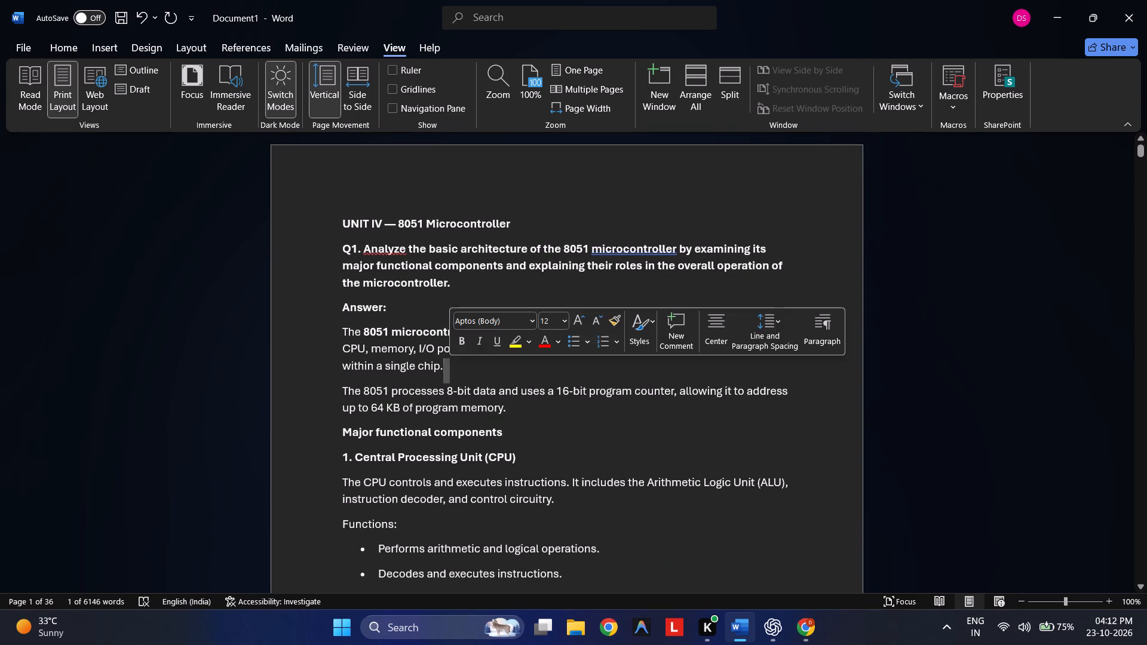
scroll(450, 367, down, 1)
click(484, 407)
scroll(484, 407, down, 1)
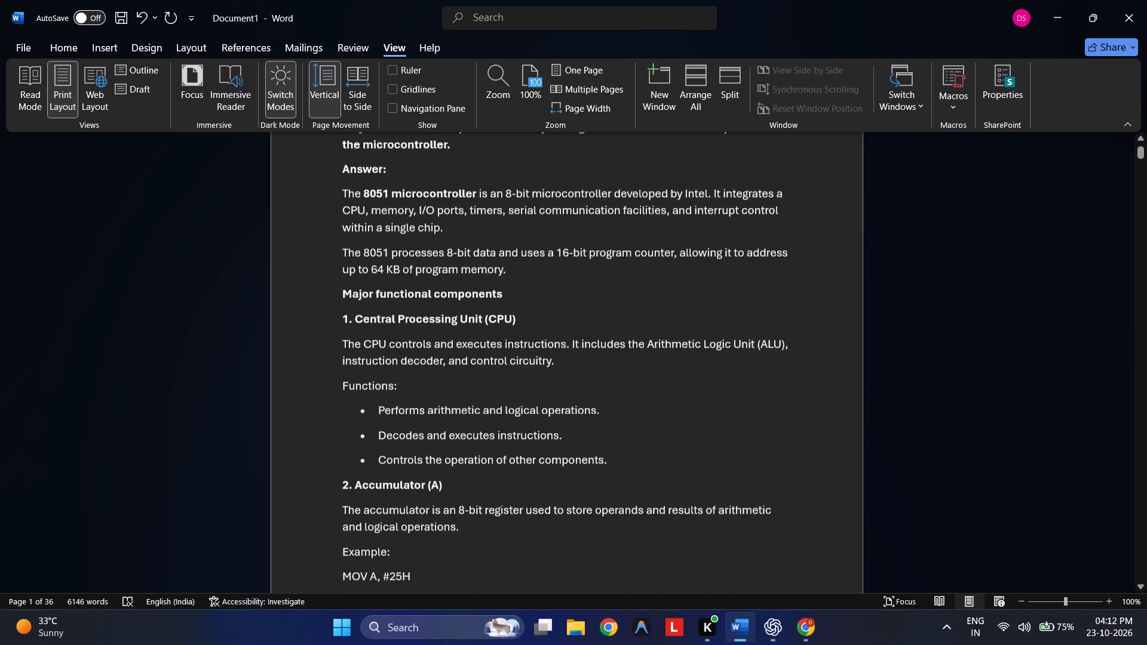
click(484, 411)
scroll(484, 411, down, 4)
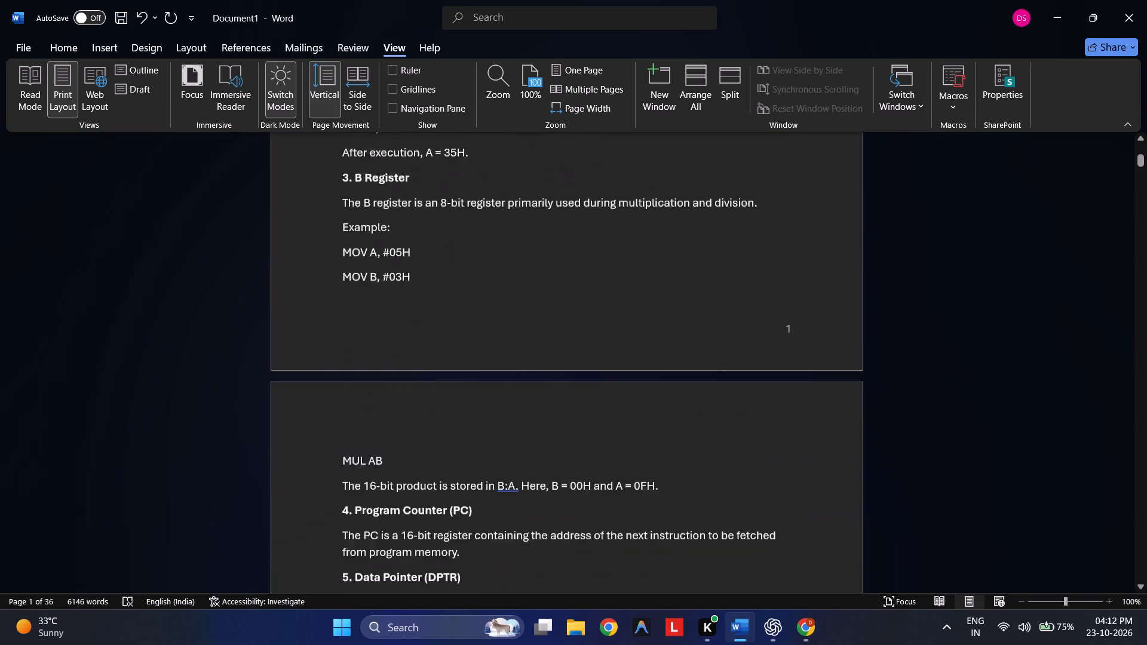
scroll(484, 411, down, 3)
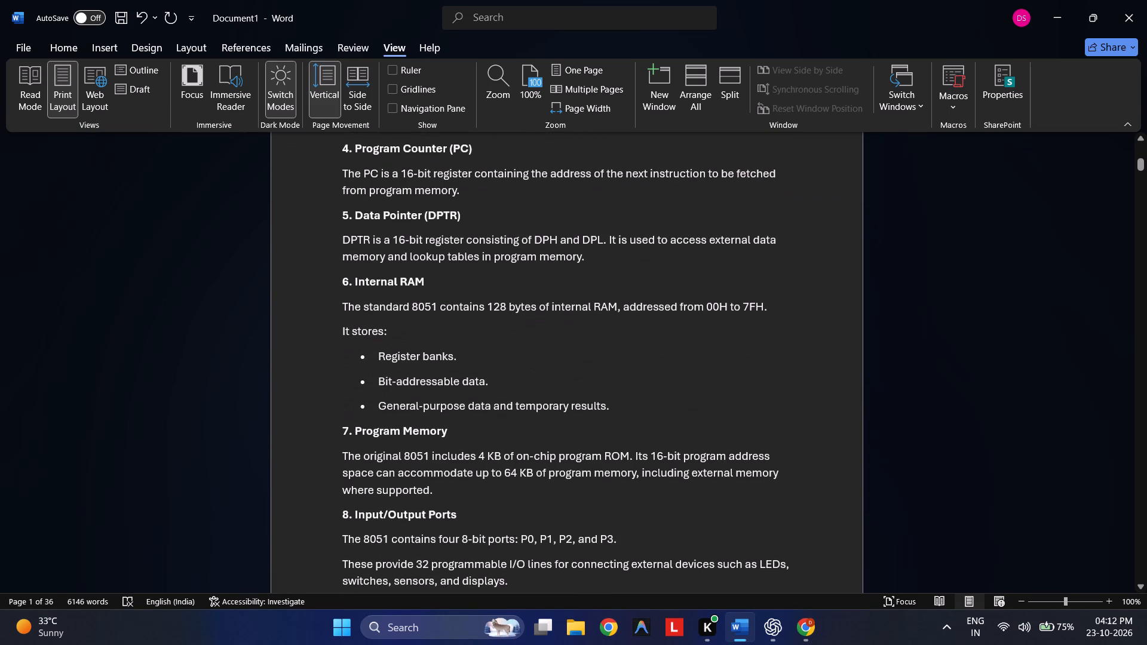
click(484, 411)
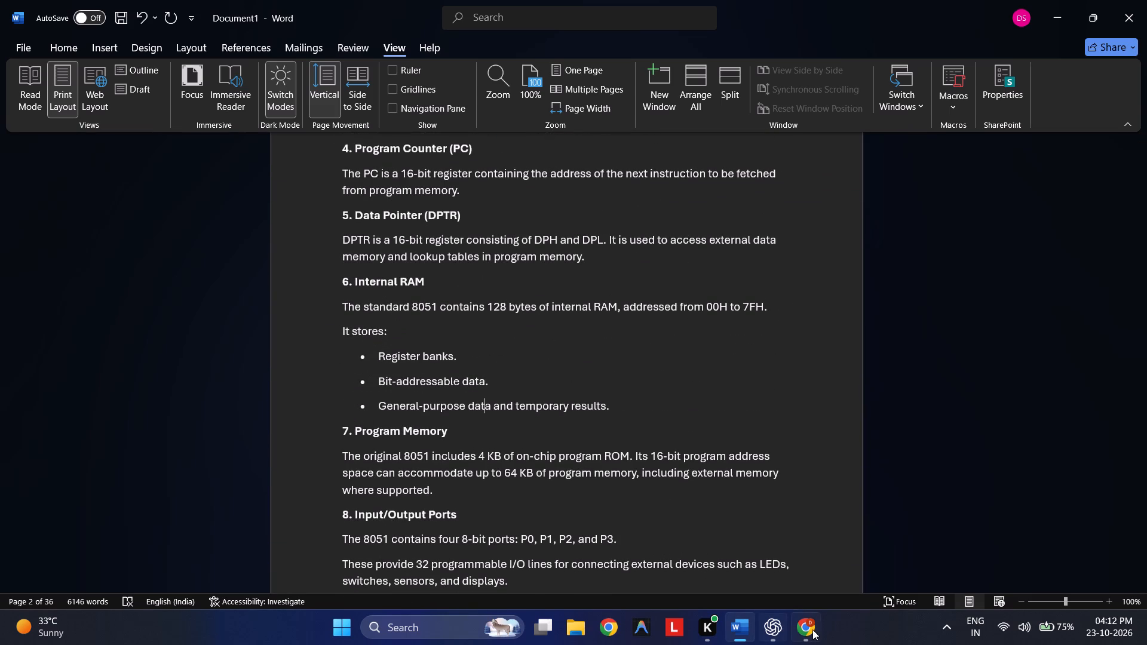
Switch to Chrome and open a new browser tab.
click(817, 629)
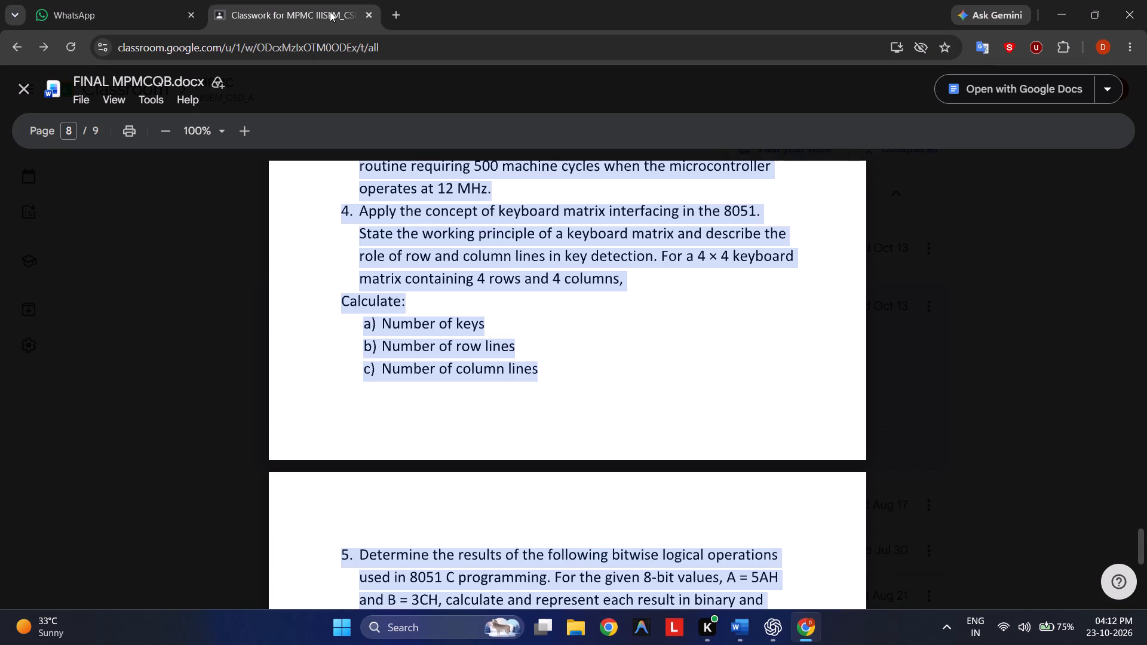
click(398, 13)
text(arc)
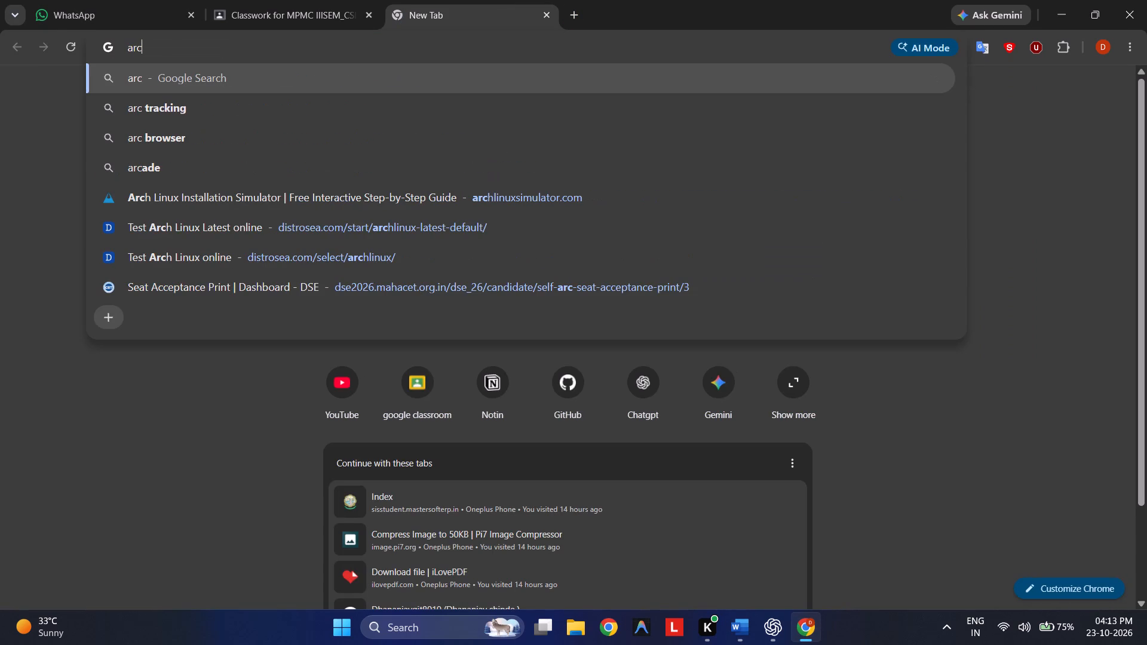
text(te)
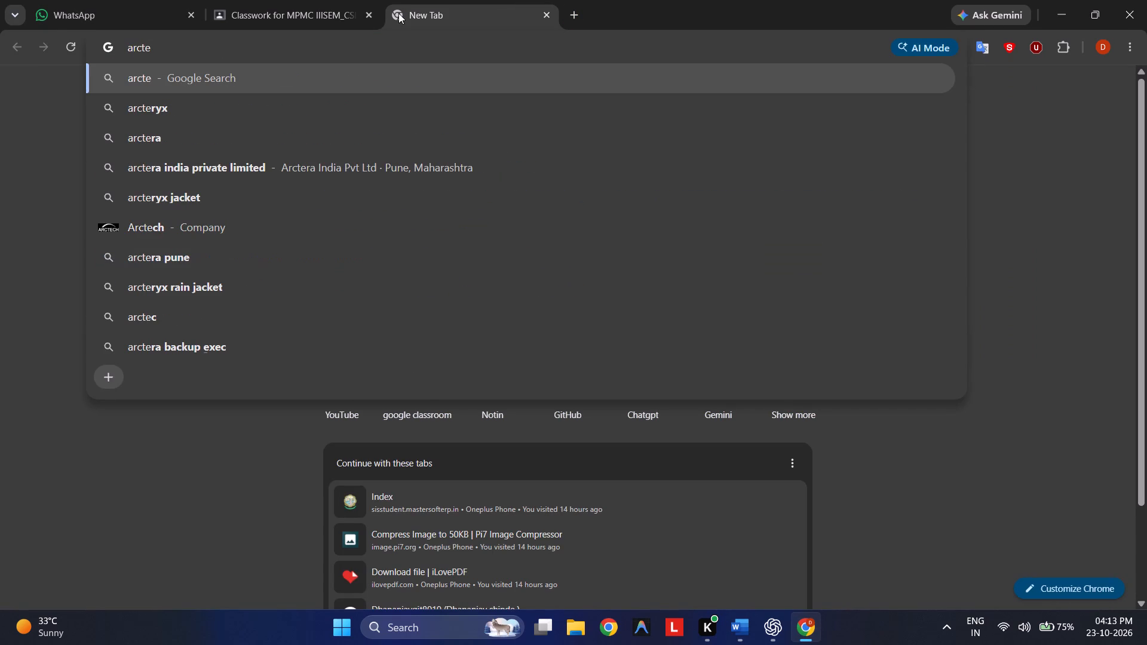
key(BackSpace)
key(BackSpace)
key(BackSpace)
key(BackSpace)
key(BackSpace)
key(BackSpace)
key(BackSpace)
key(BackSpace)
Search Google for "architecture of 8051".
text(arc)
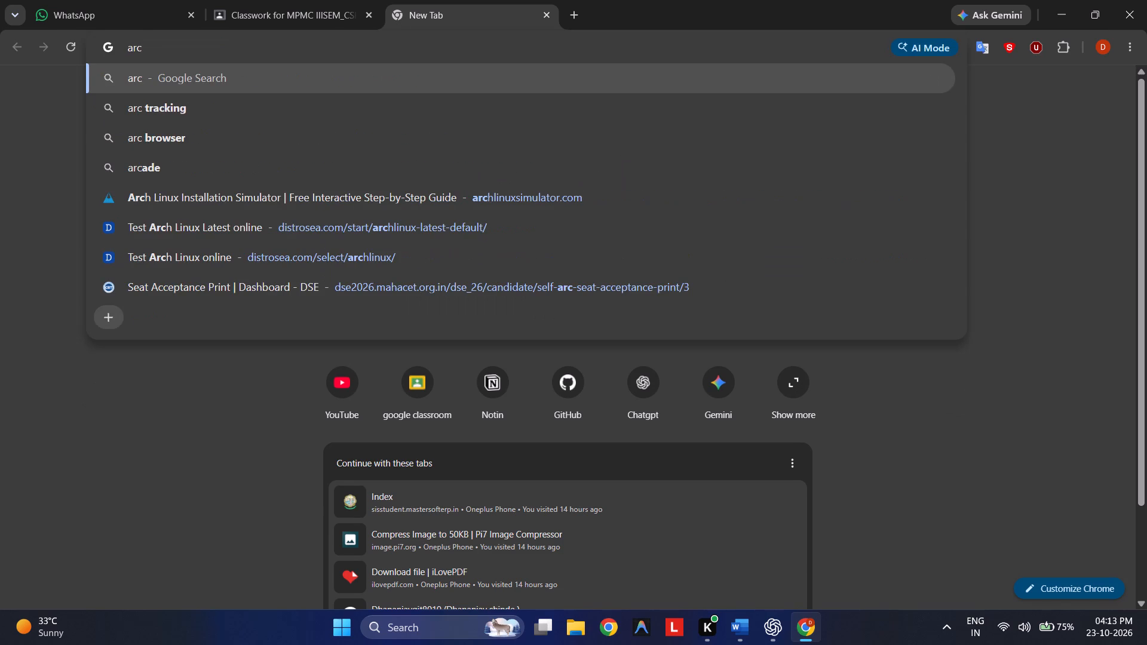
text(ti)
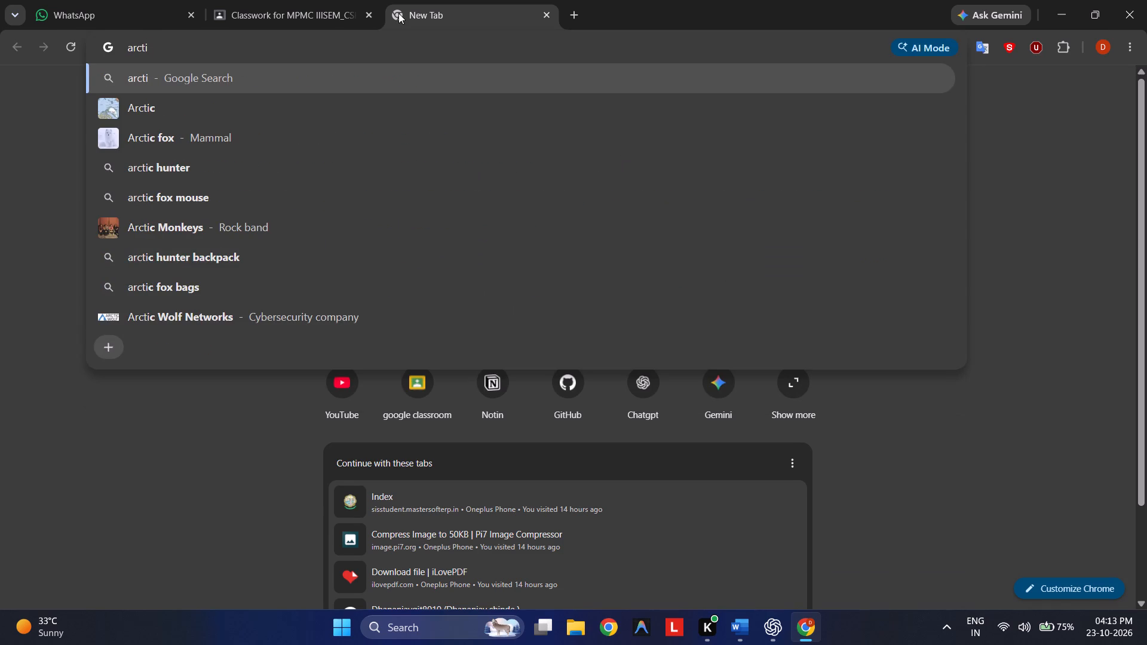
key(c)
text(ture)
key(Left)
key(Down)
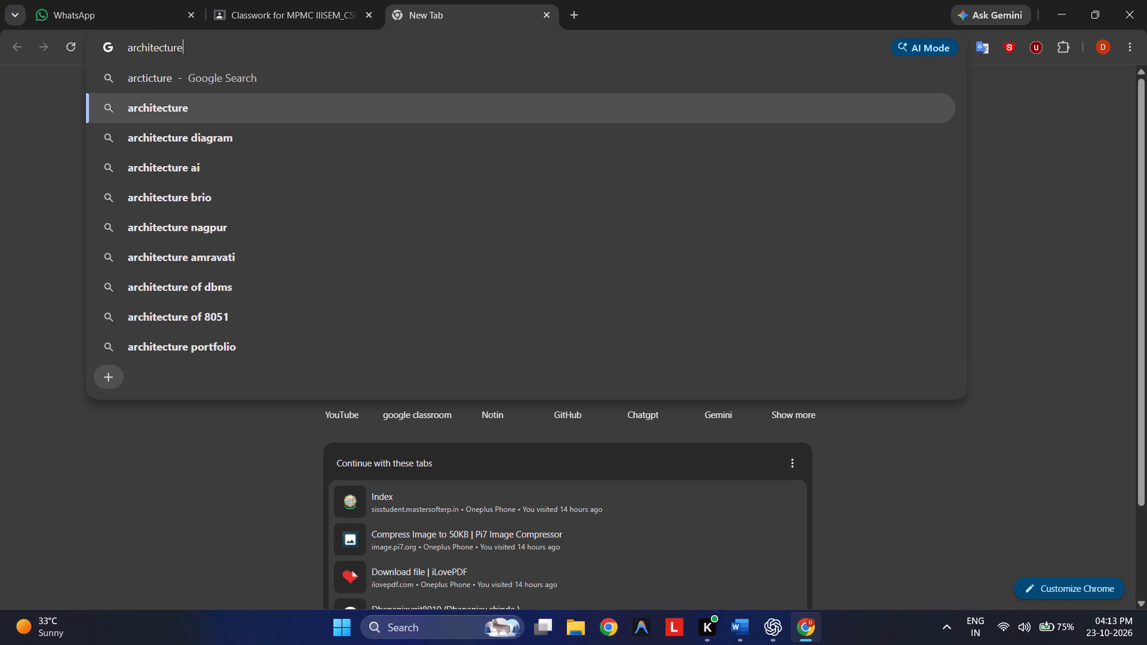
key(space)
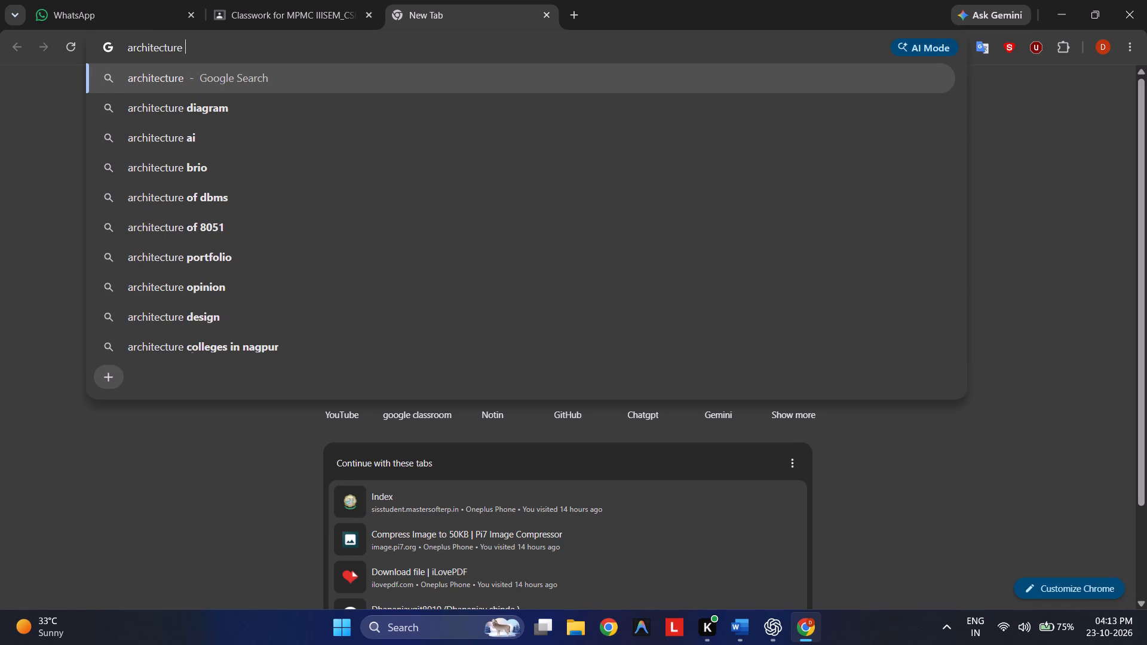
key(Down)
key(Down)
key(Down)
key(Down)
key(Down)
key(Return)
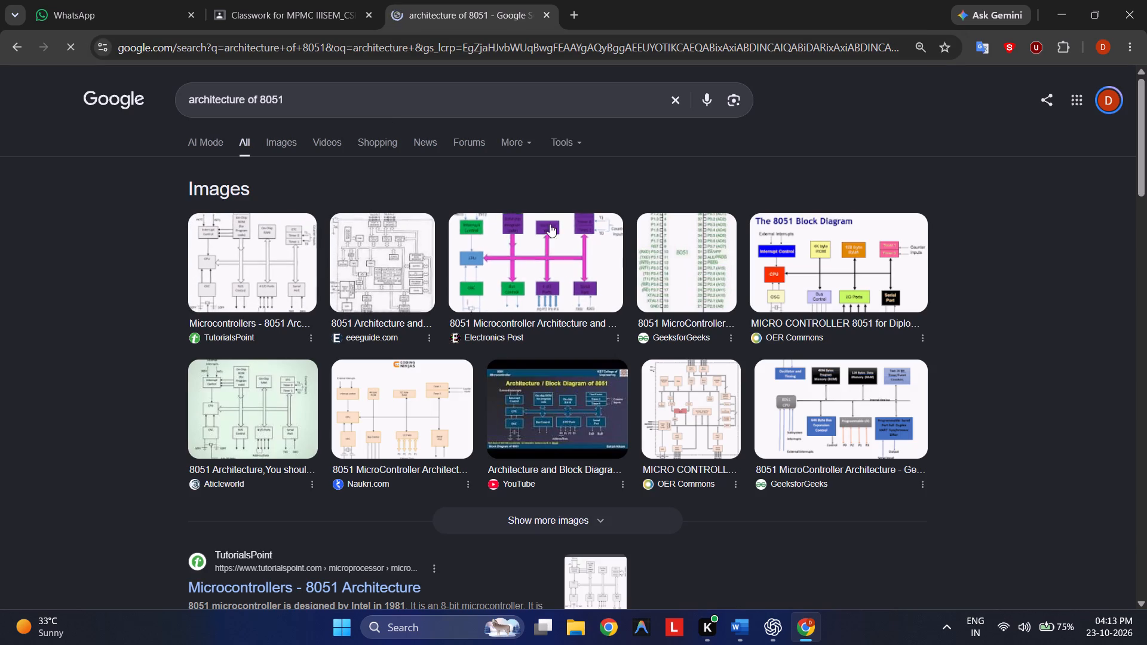
Open the TutorialsPoint 8051 architecture block diagram from the image results and copy the image.
click(284, 269)
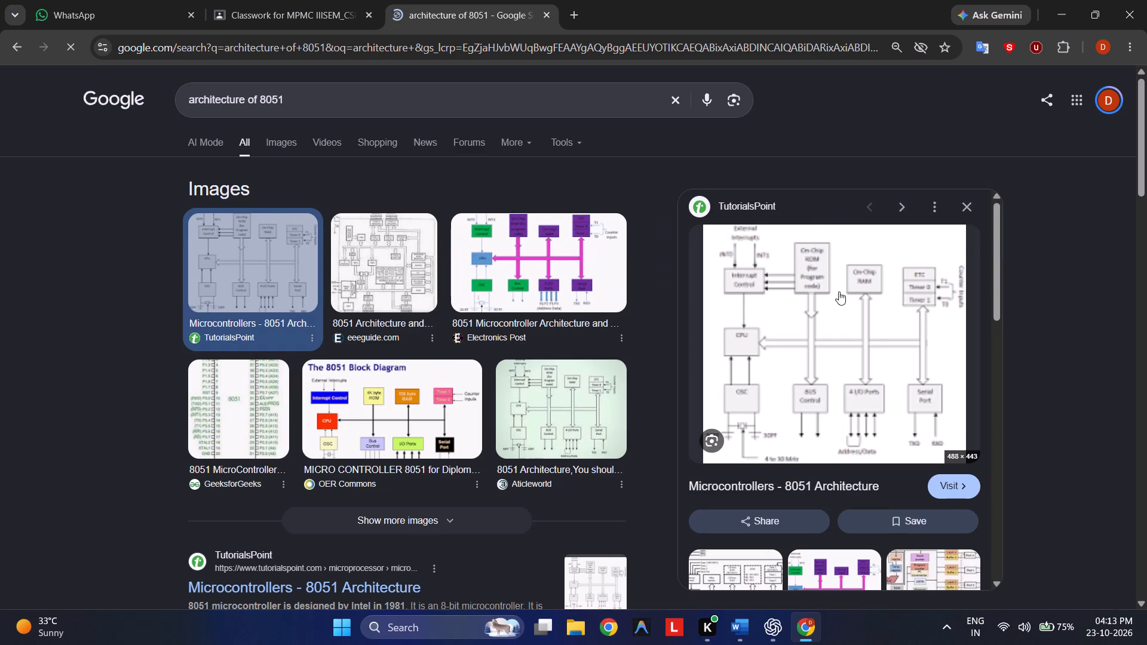
right_click(813, 268)
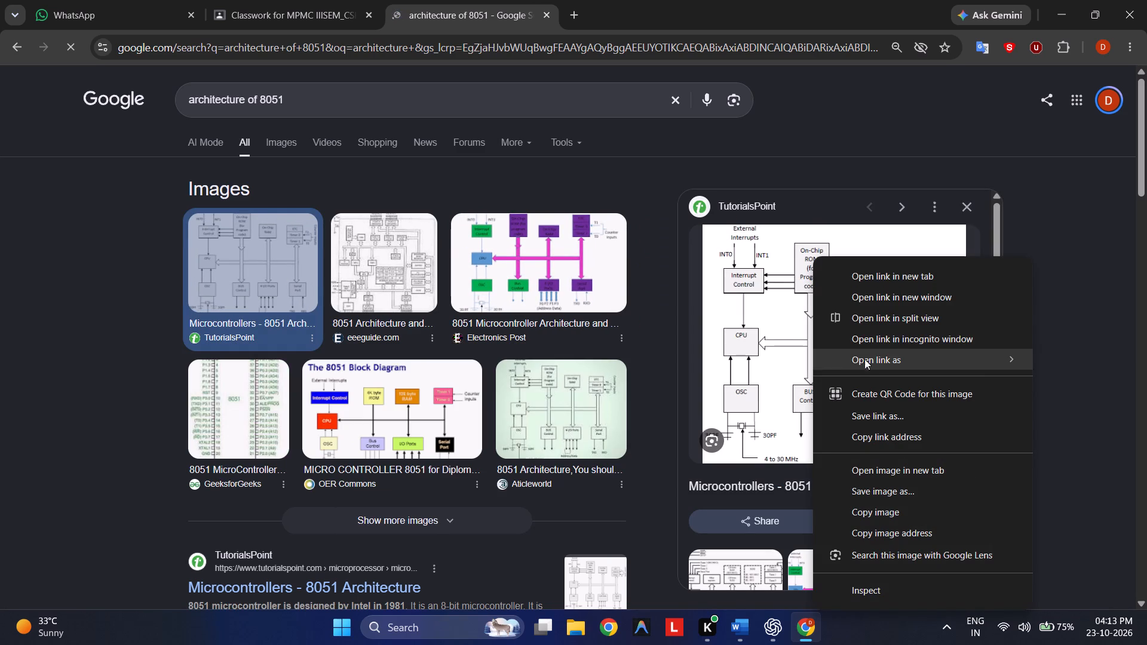
click(887, 518)
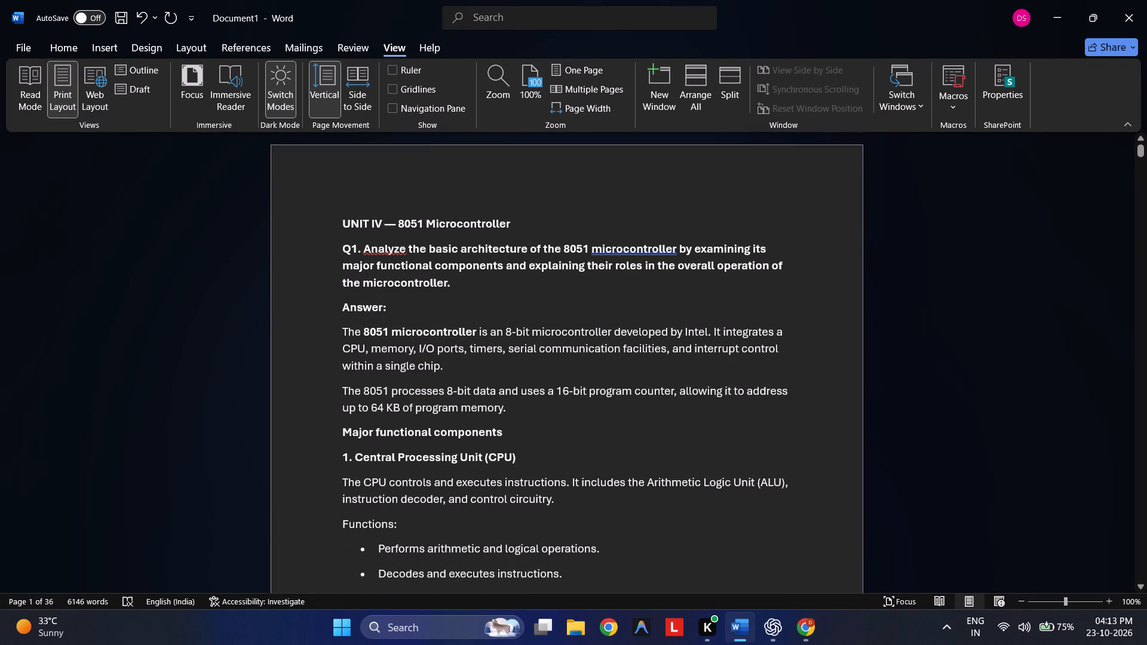
click(529, 408)
key(Return)
key(ctrl+v)
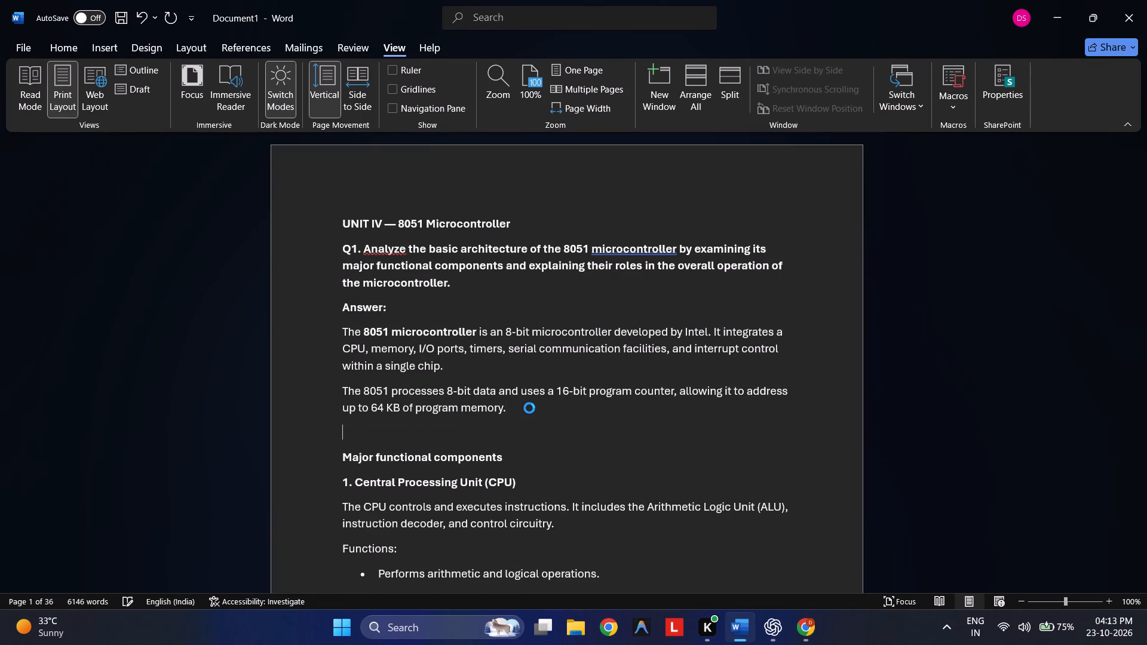
scroll(527, 423, down, 1)
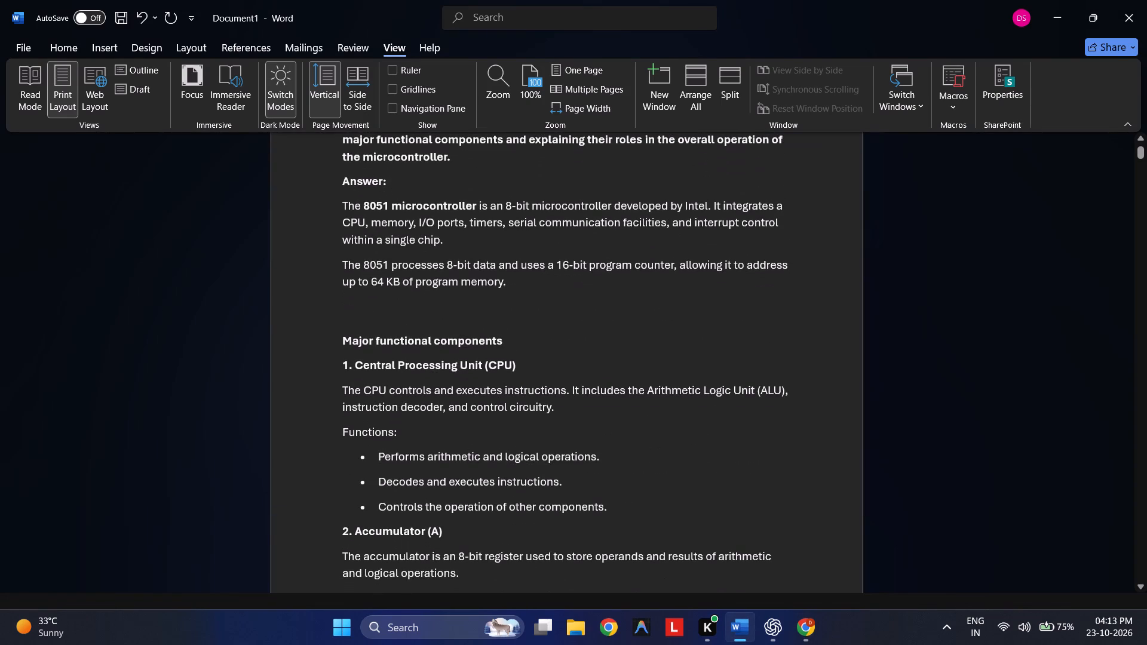
click(384, 324)
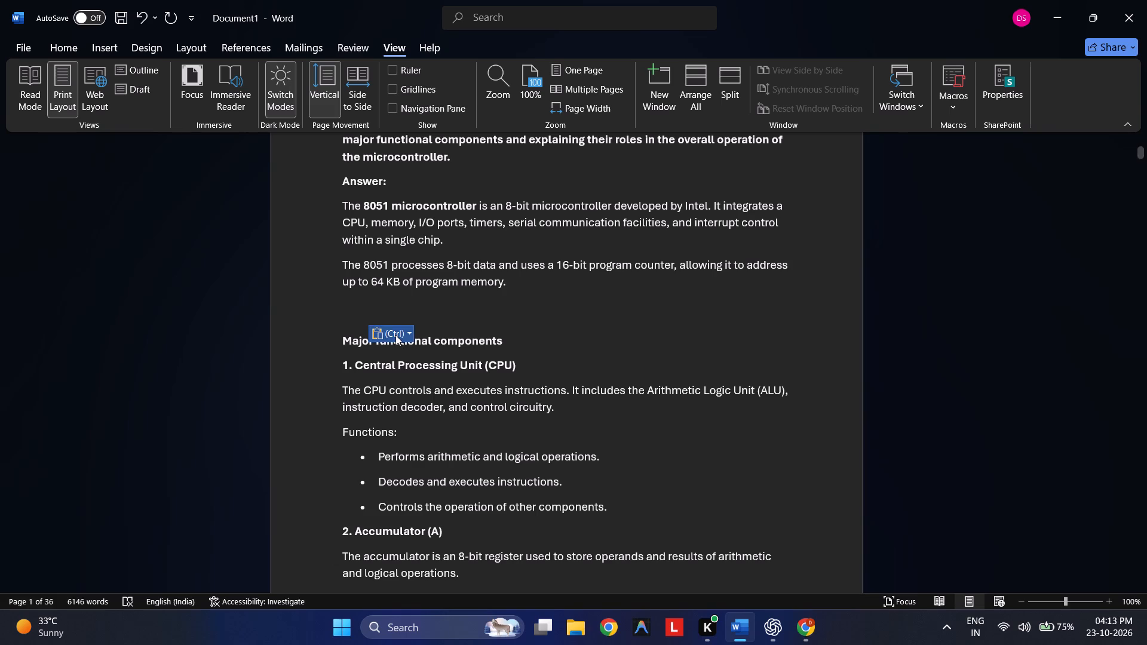
click(395, 335)
click(426, 371)
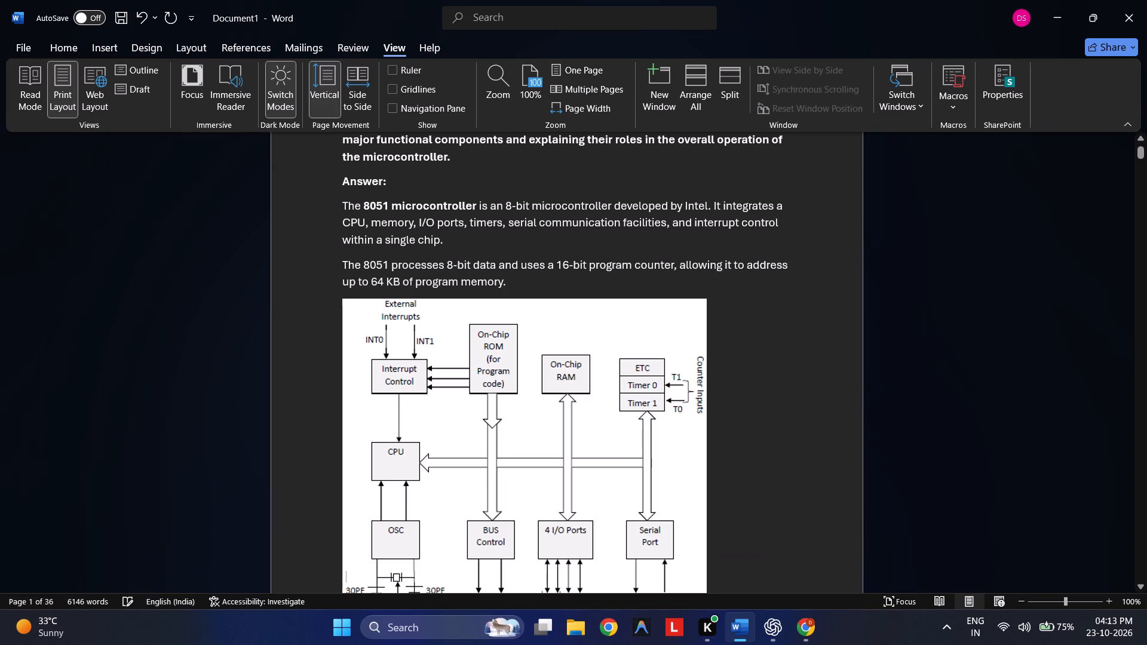
Resize the pasted 8051 block diagram to about 8.05 cm high and 10.14 cm wide.
triple_click(500, 395)
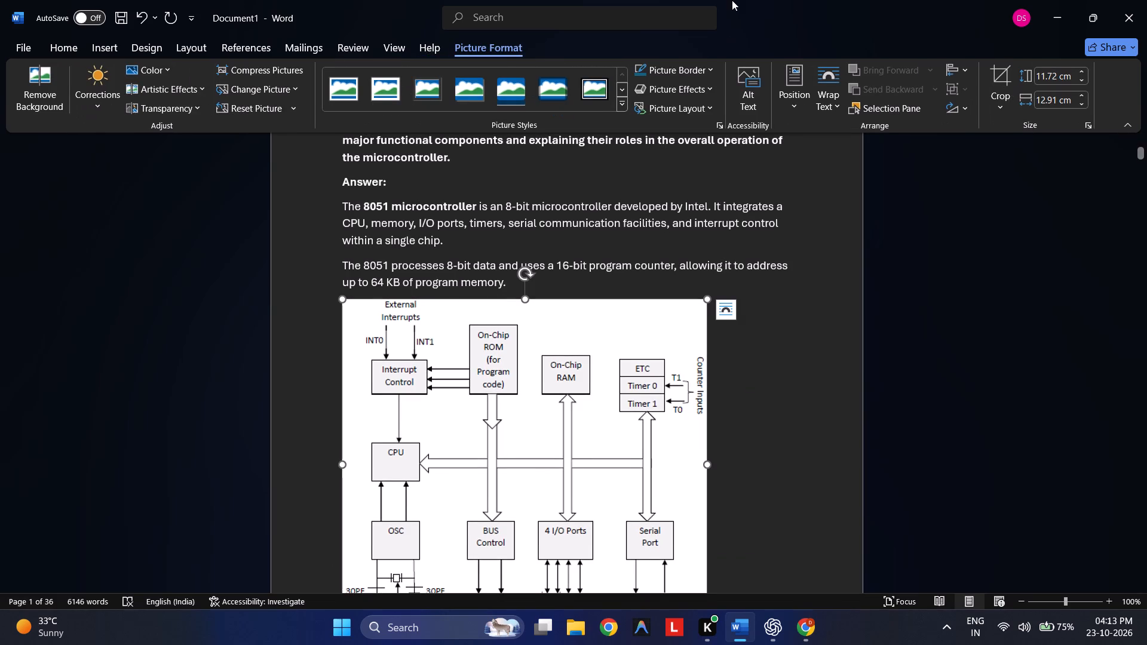
scroll(702, 357, down, 2)
scroll(642, 327, up, 1)
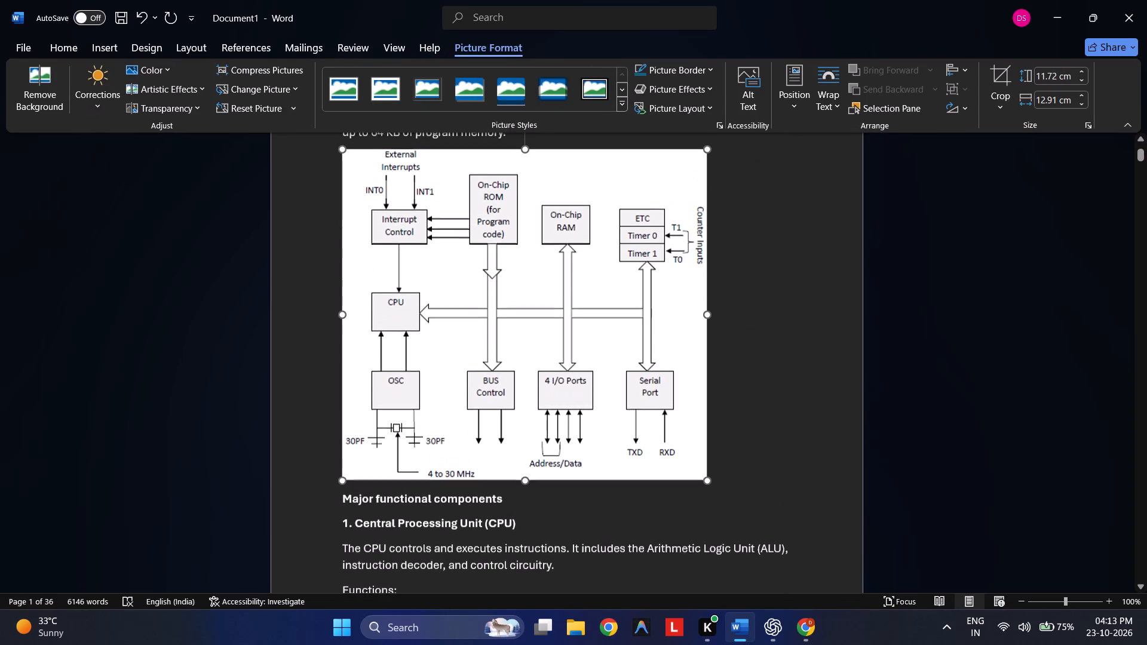
drag(706, 484, 630, 371)
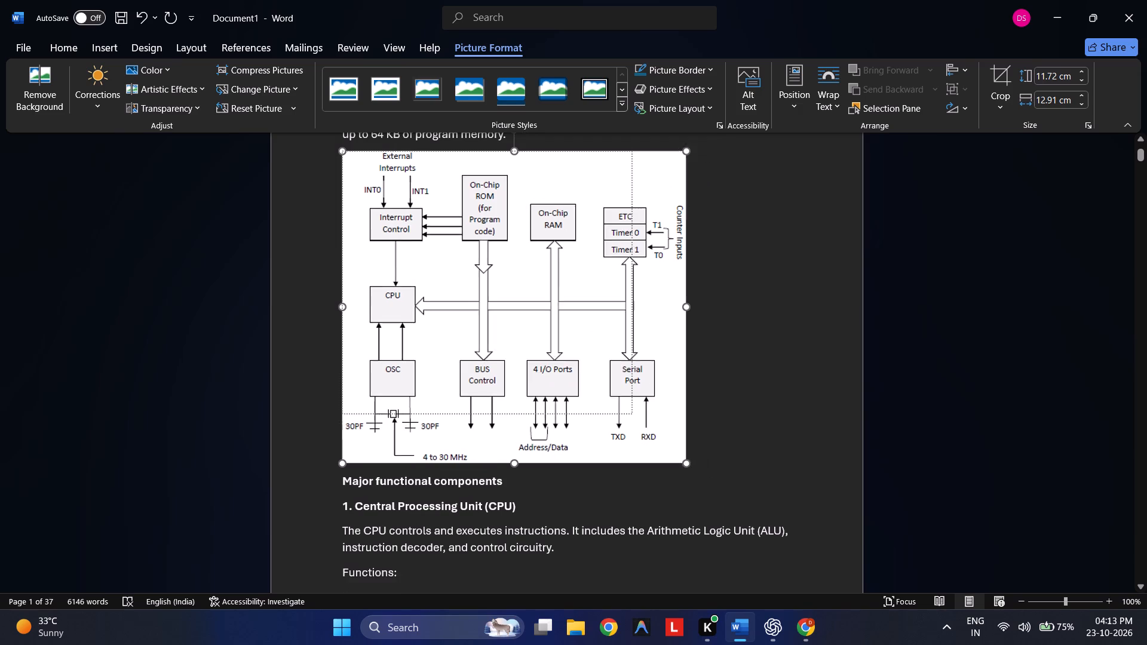
drag(630, 371, 593, 298)
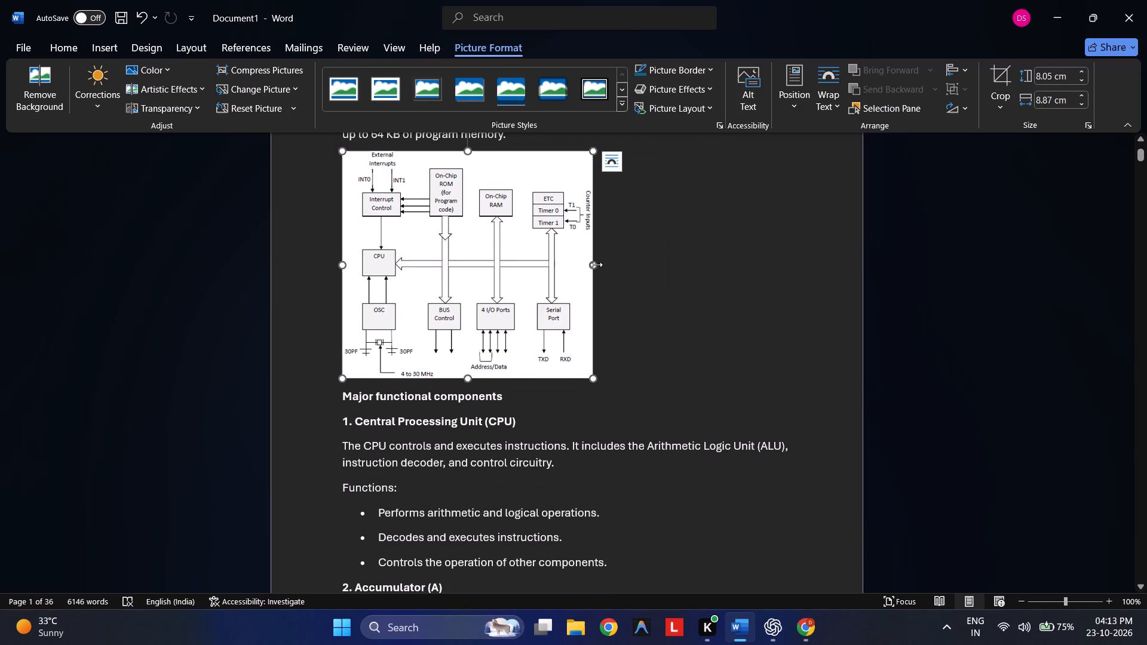
drag(596, 265, 628, 266)
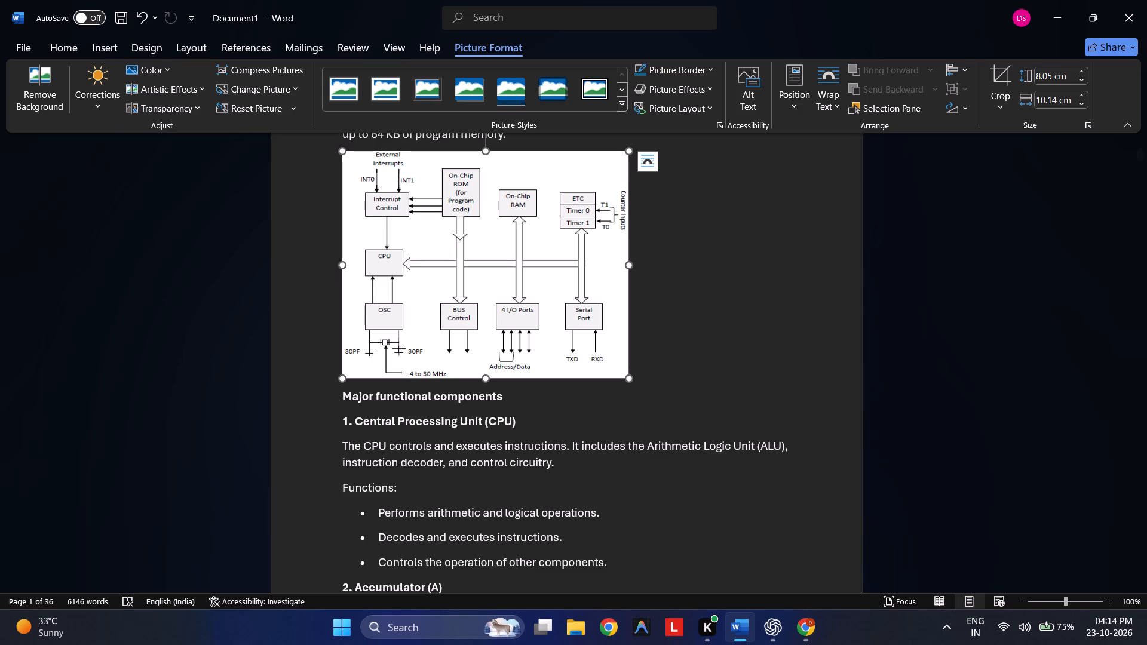
Center the 8051 block diagram horizontally on the page and look over its placement in the Q1 answer.
scroll(585, 406, down, 1)
scroll(585, 406, up, 1)
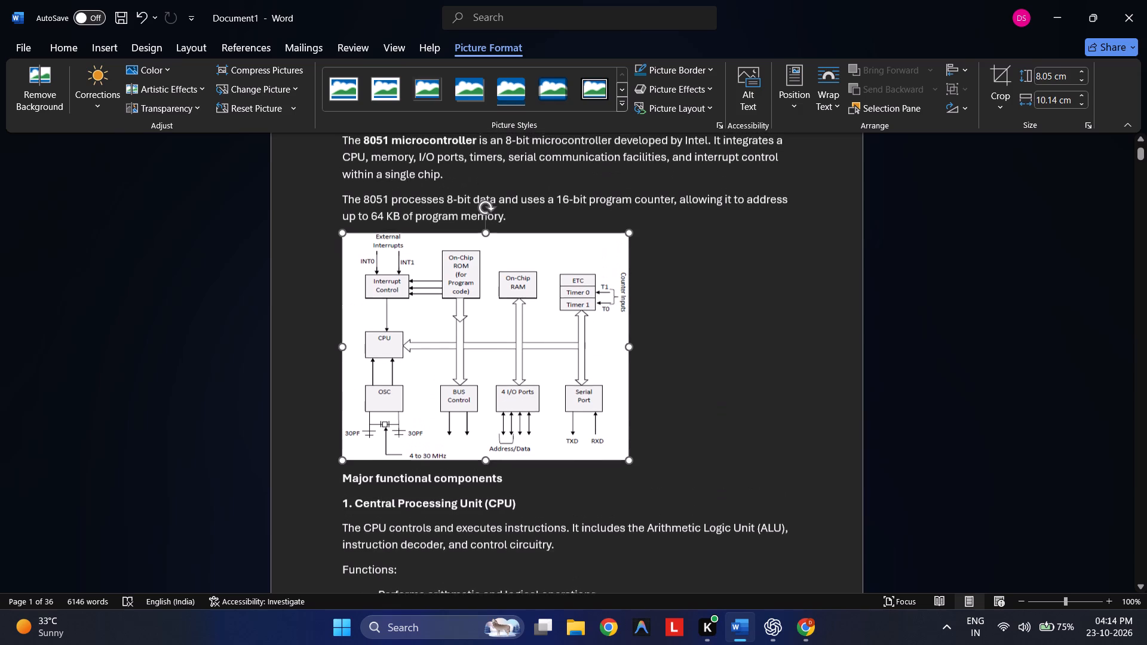
click(79, 41)
click(417, 100)
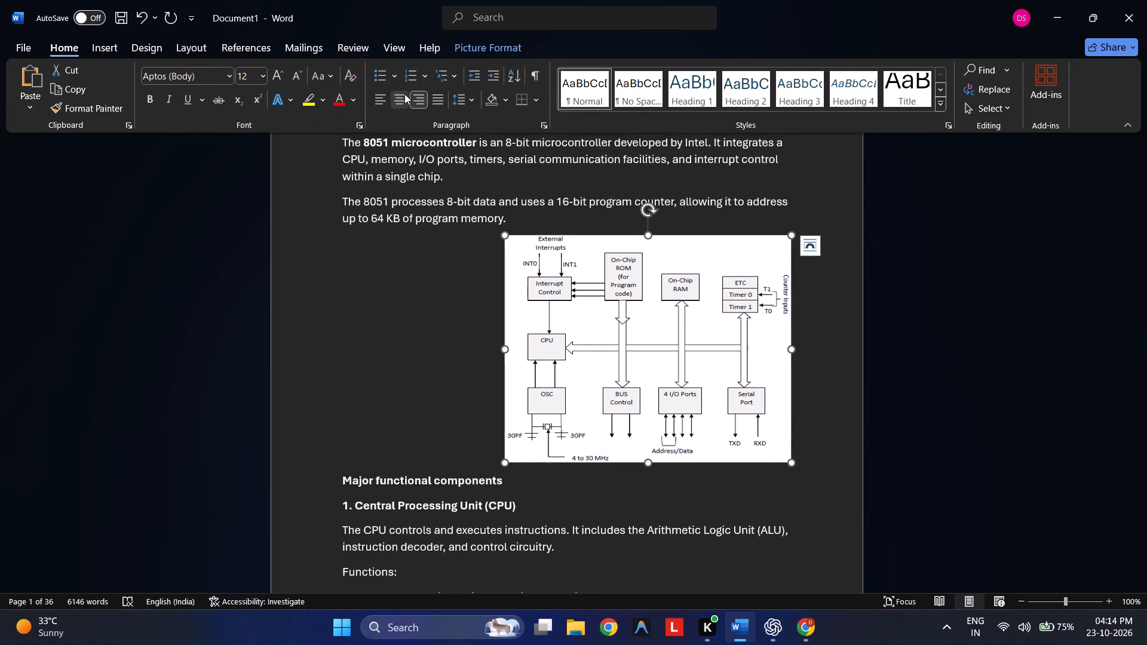
click(398, 96)
click(778, 333)
scroll(778, 333, down, 1)
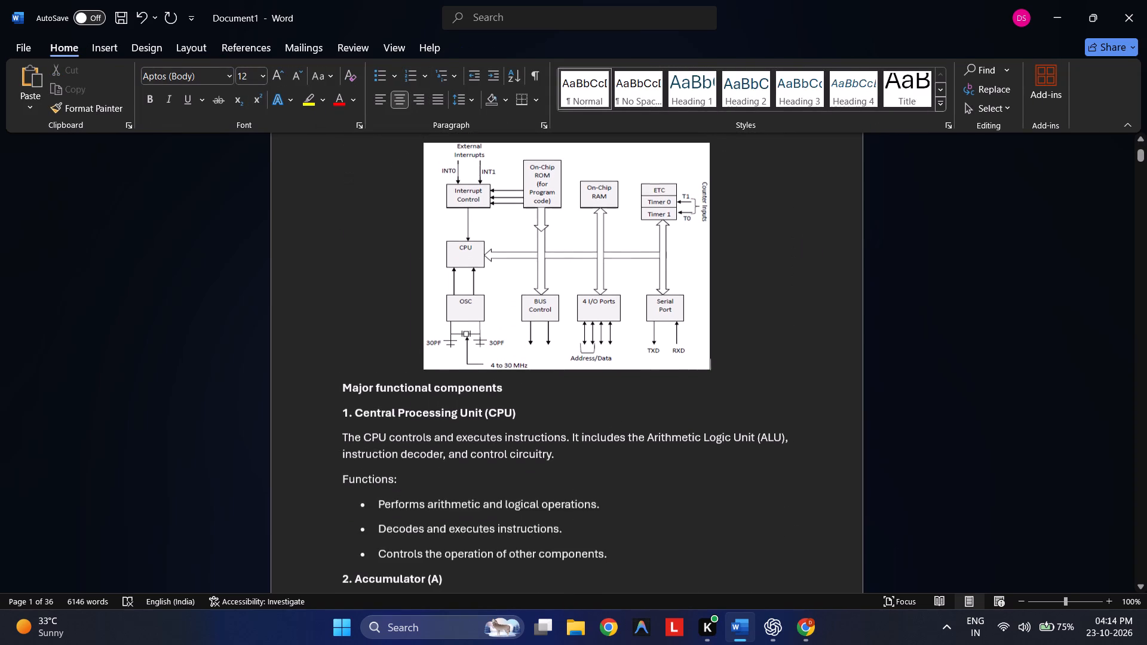
scroll(778, 333, down, 1)
scroll(778, 333, up, 2)
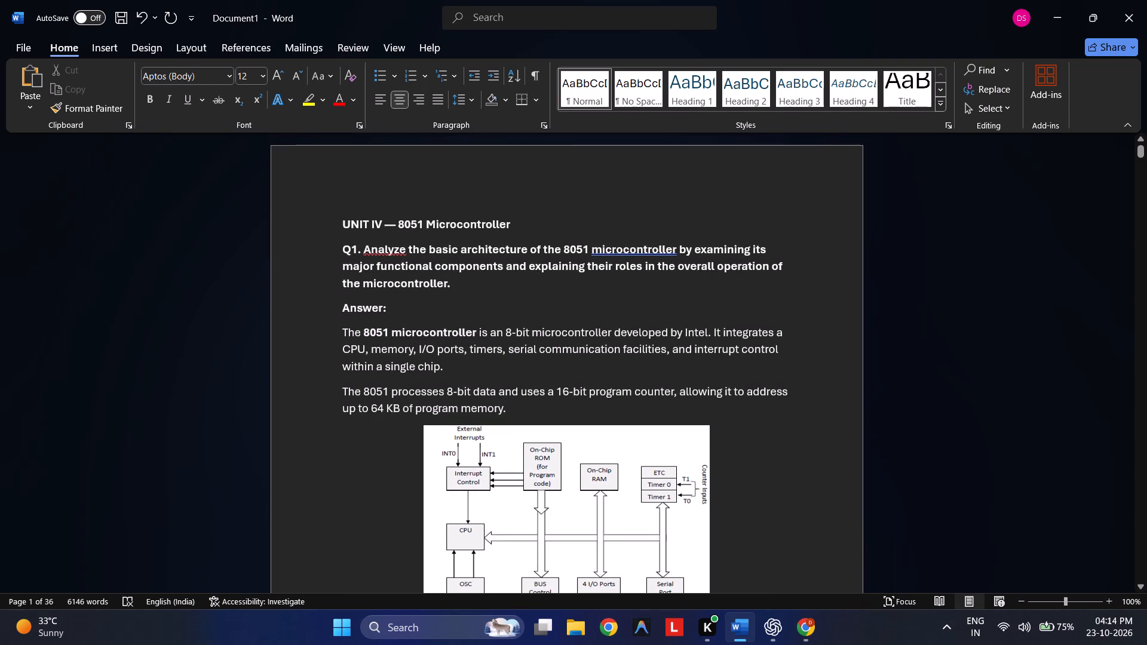
Switch to the MPMC classwork in Chrome, close FINAL MPMCQB.docx and open microController_main.pdf from the UNIT 4-5 material.
click(801, 631)
click(256, 10)
click(493, 268)
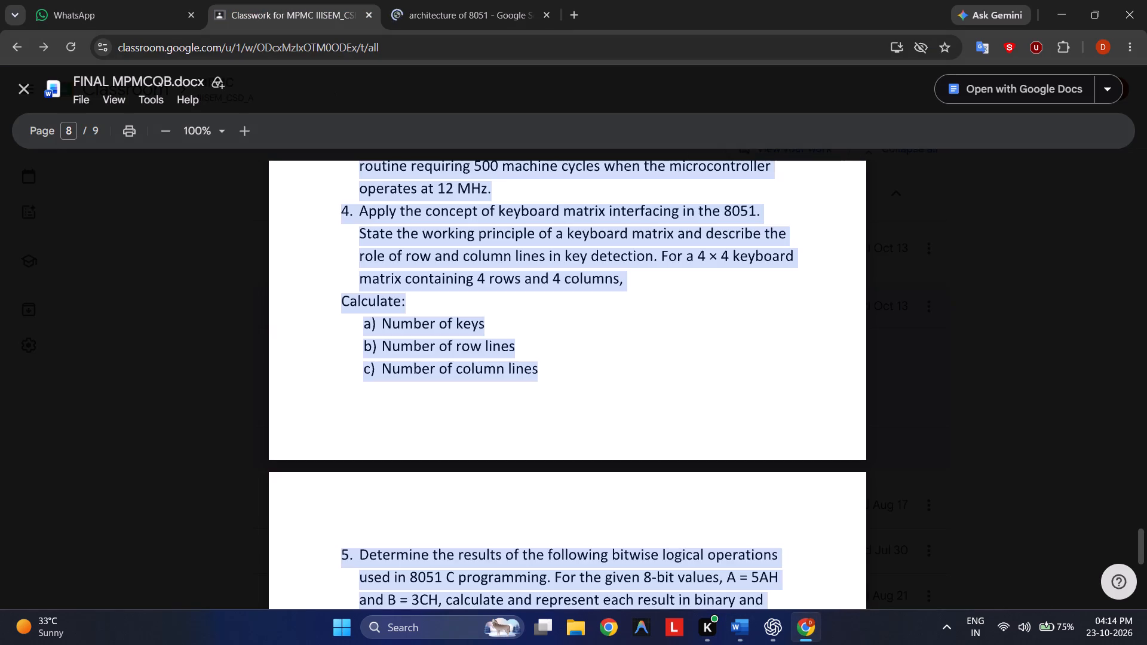
scroll(447, 231, down, 3)
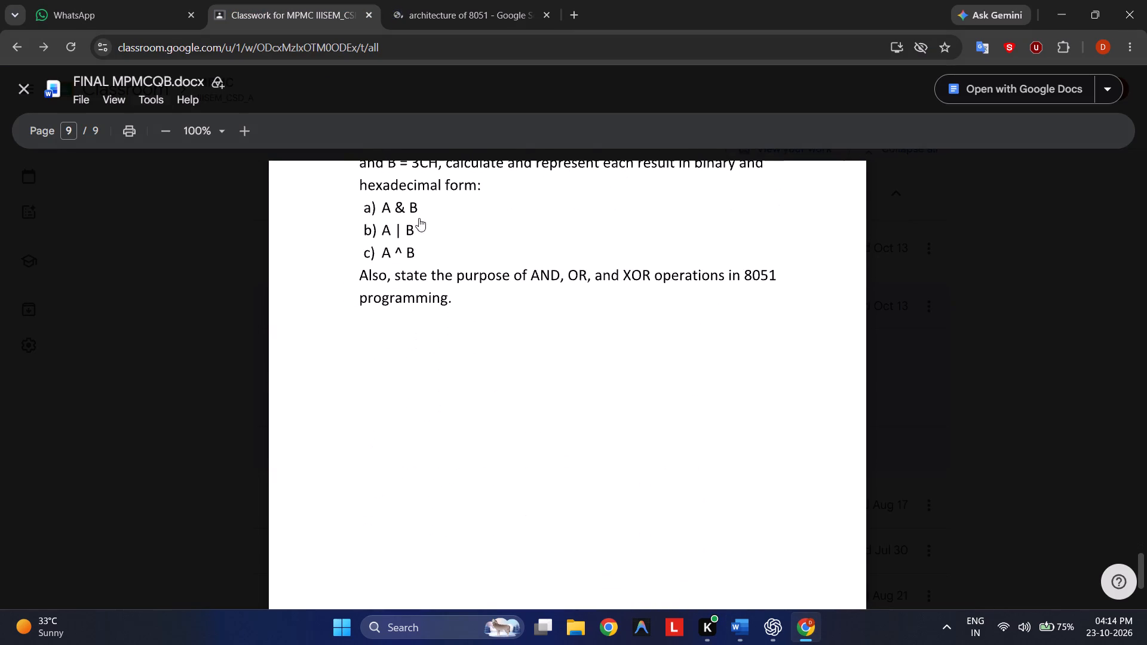
click(24, 91)
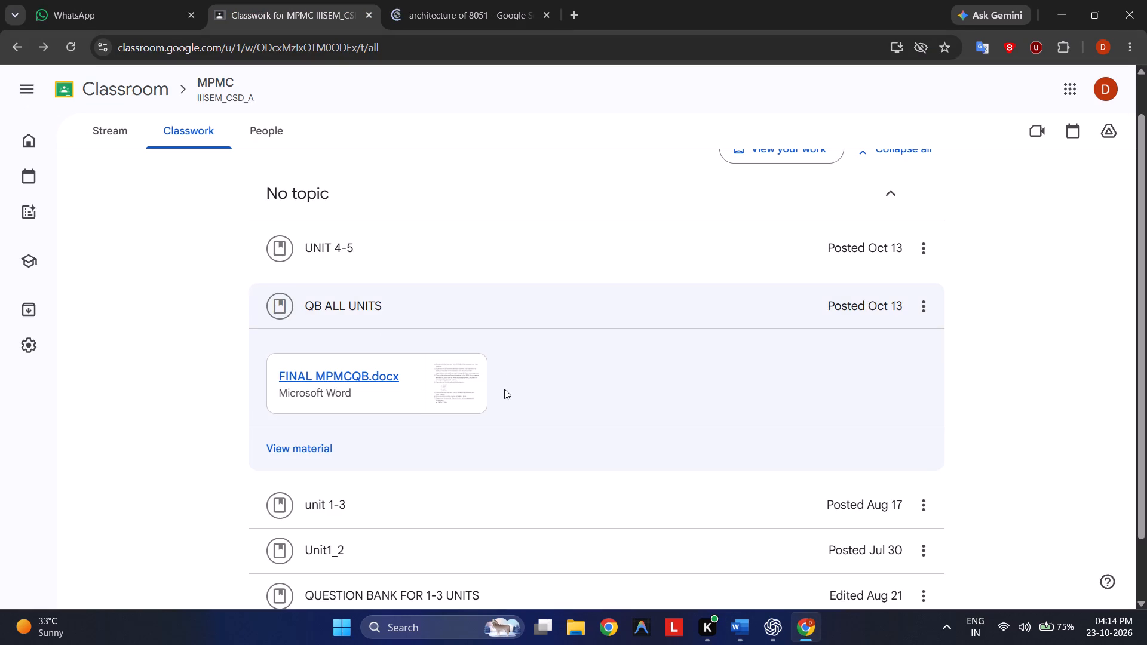
scroll(504, 389, down, 1)
click(425, 175)
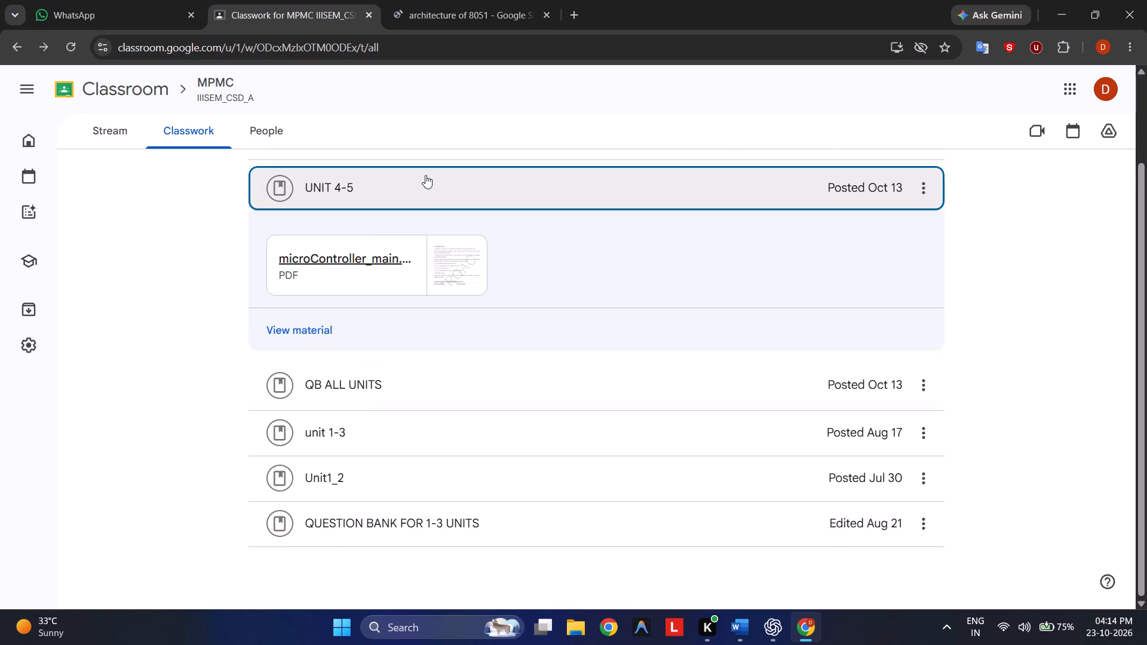
click(373, 260)
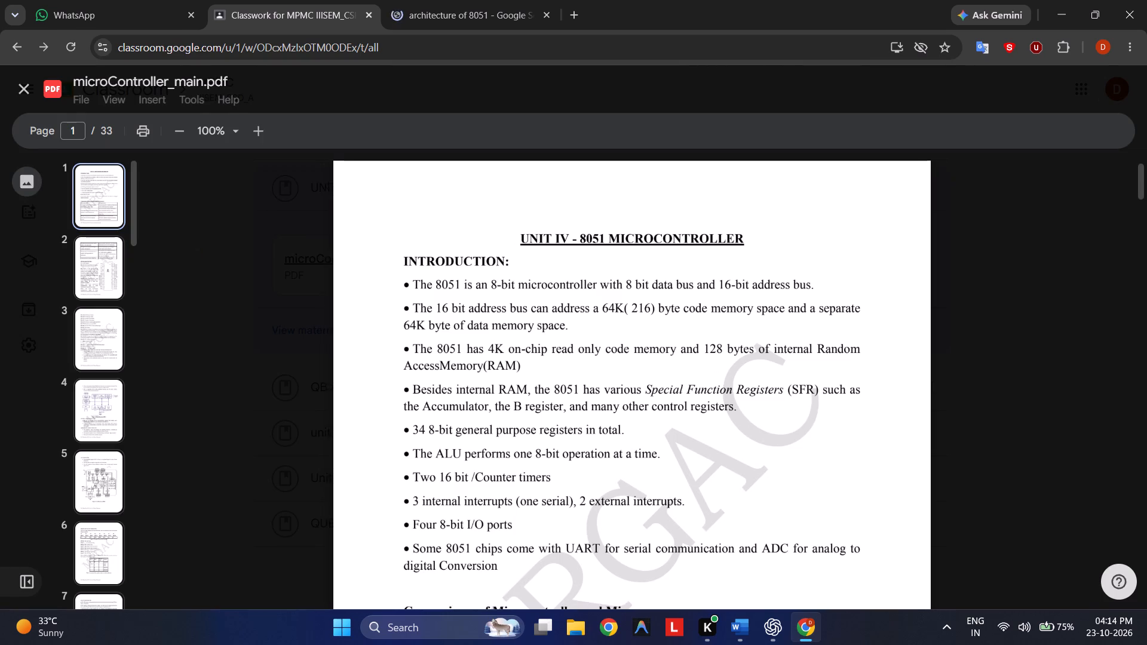
Read the Unit IV 8051 Microcontroller introduction, covering its buses, memory, registers, interrupts and ports.
scroll(521, 411, down, 1)
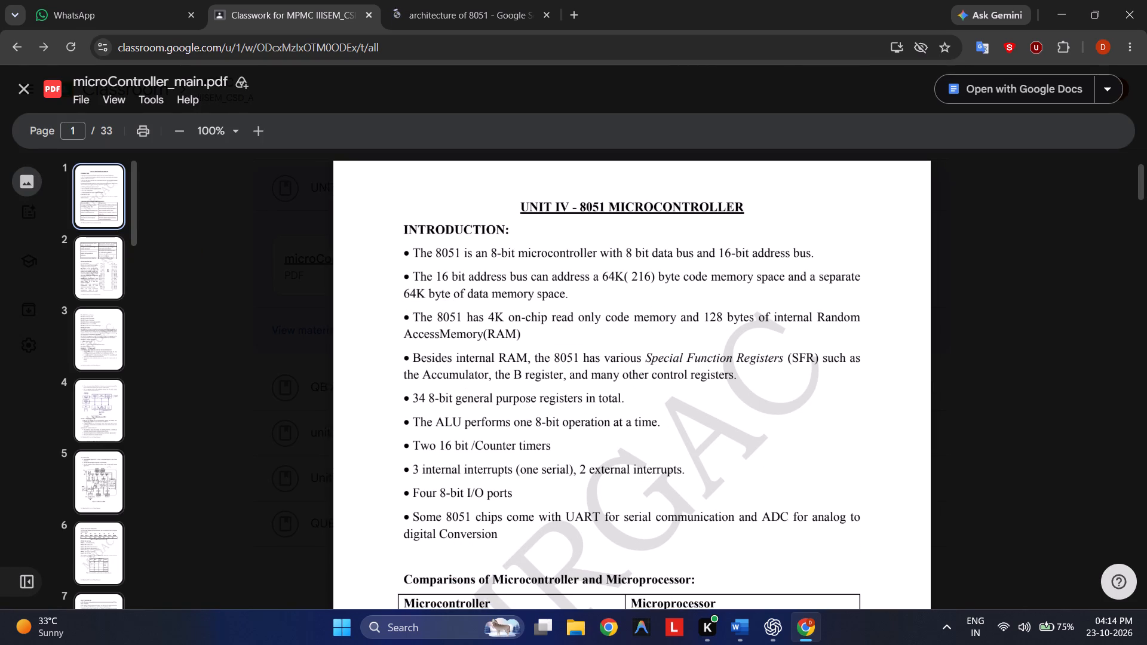
triple_click(539, 272)
click(539, 272)
triple_click(455, 279)
triple_click(524, 275)
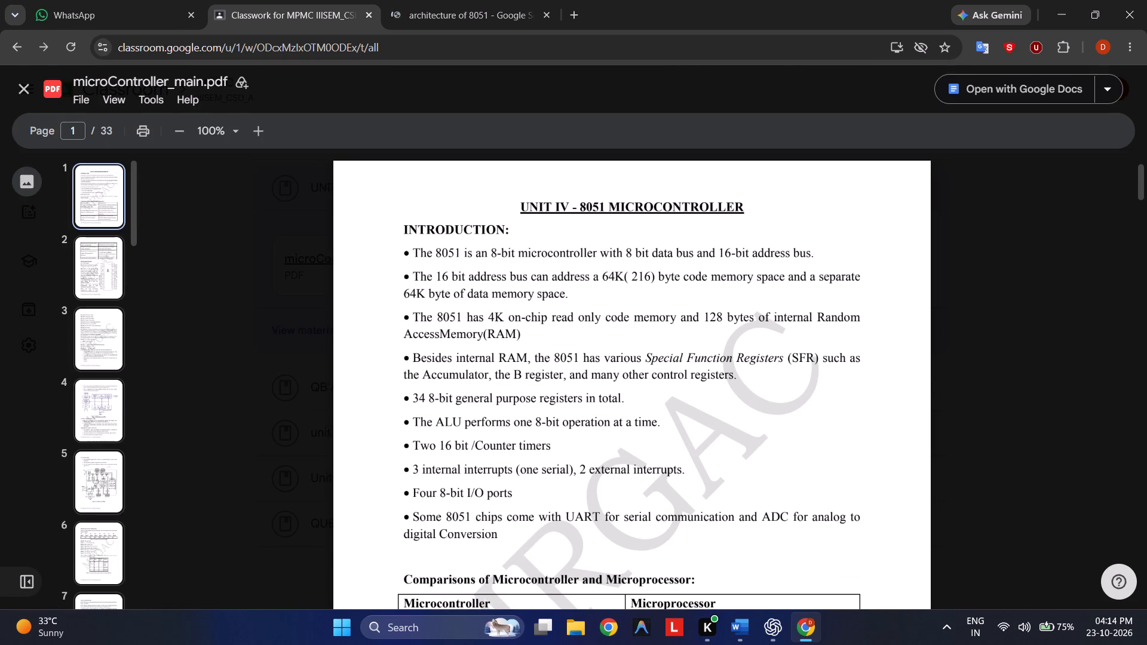
click(524, 275)
triple_click(553, 319)
click(553, 319)
drag(553, 319, 571, 347)
triple_click(573, 403)
double_click(573, 403)
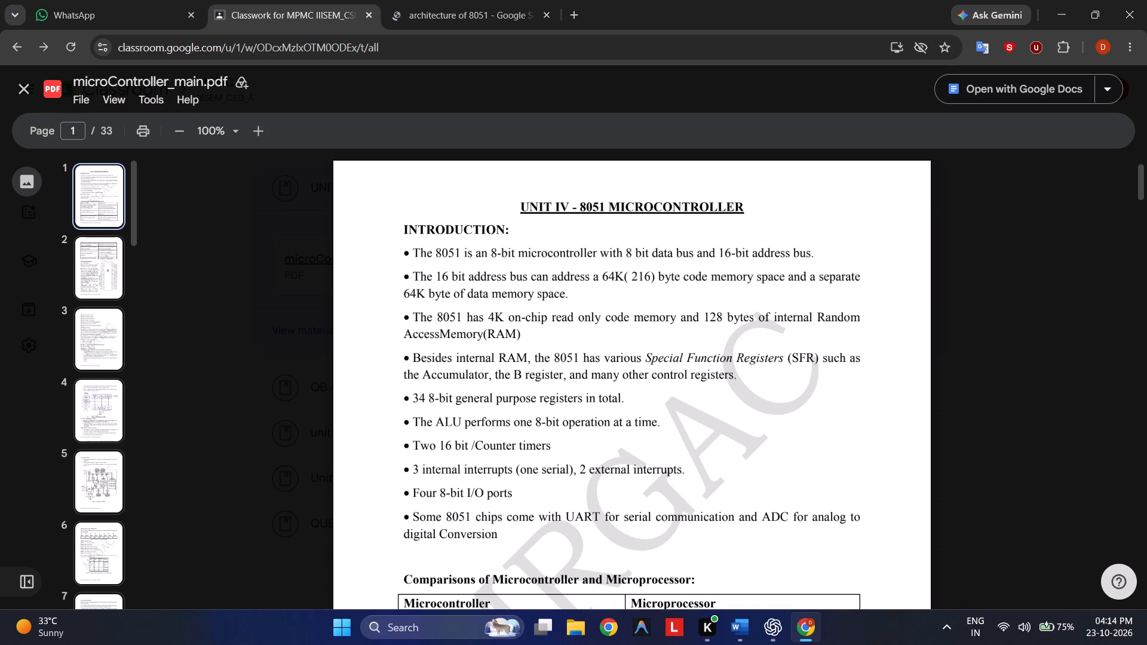
double_click(573, 468)
Look through the microcontroller comparison table and the 8051 pin descriptions up to the functional block diagram section.
scroll(573, 468, down, 3)
scroll(594, 353, down, 1)
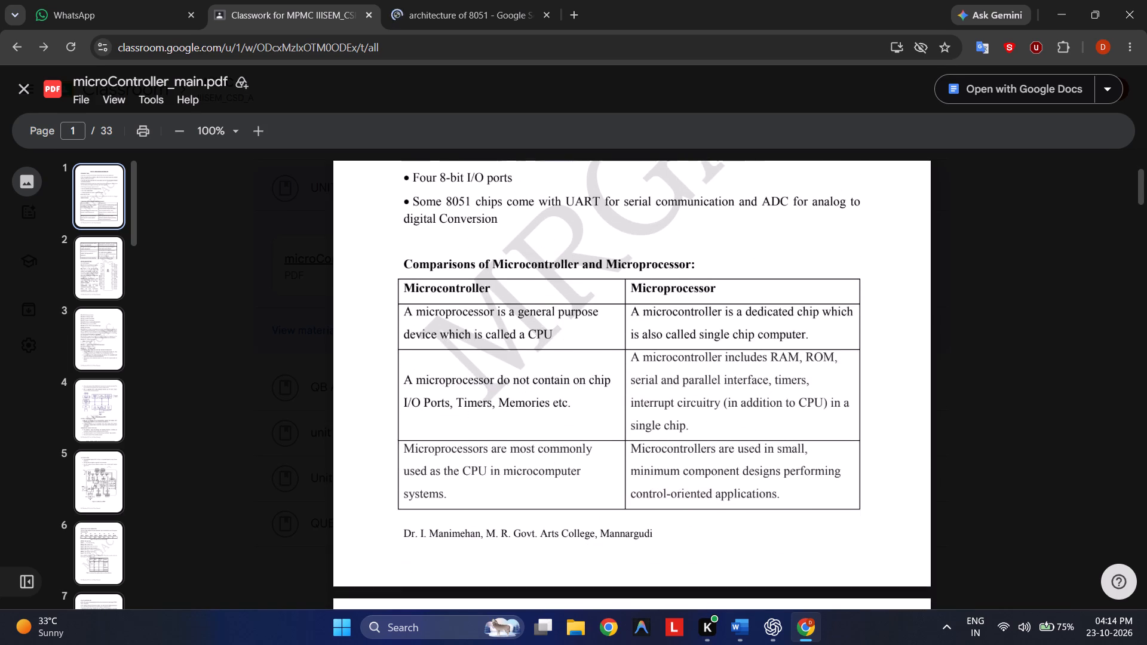
scroll(594, 353, down, 6)
scroll(675, 445, down, 2)
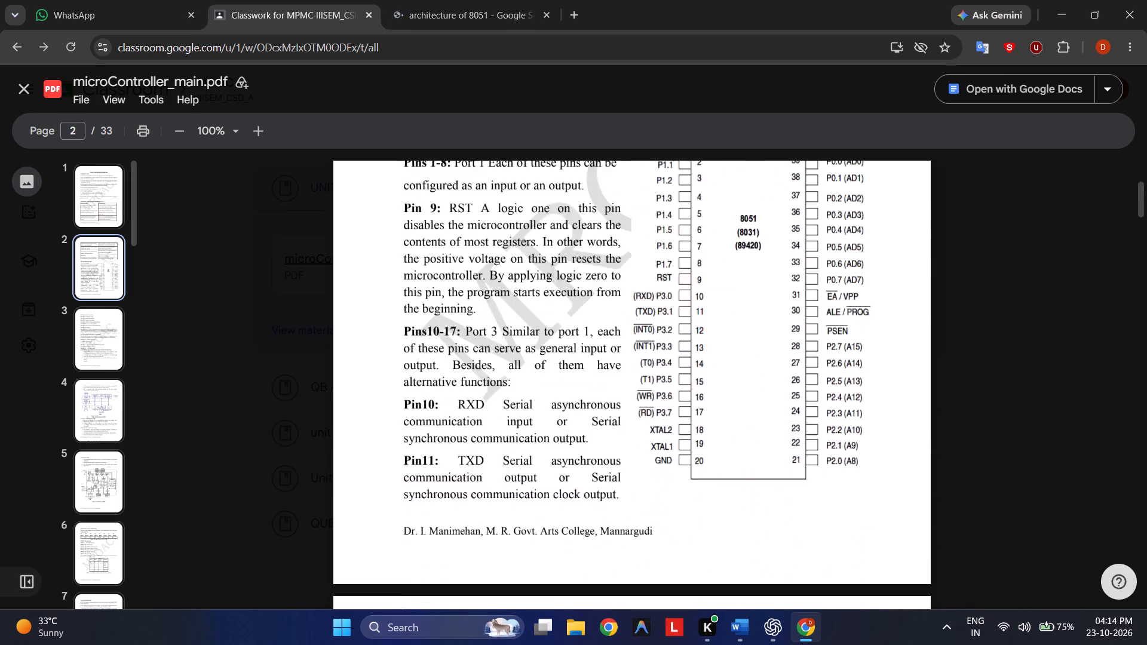
scroll(675, 445, down, 4)
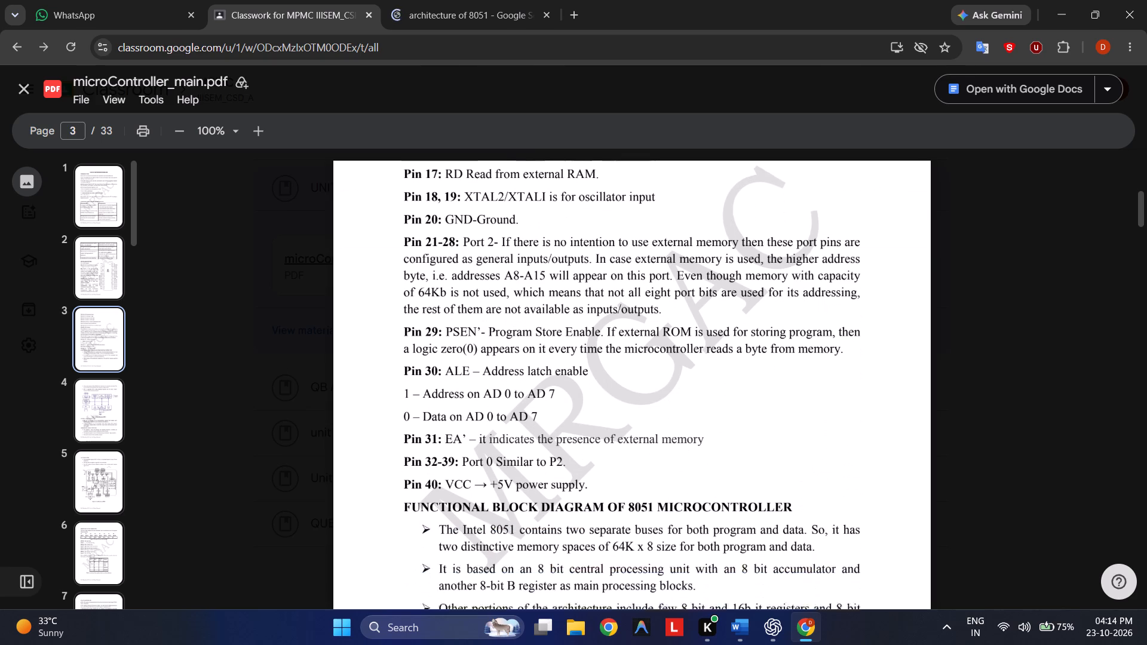
scroll(675, 445, down, 2)
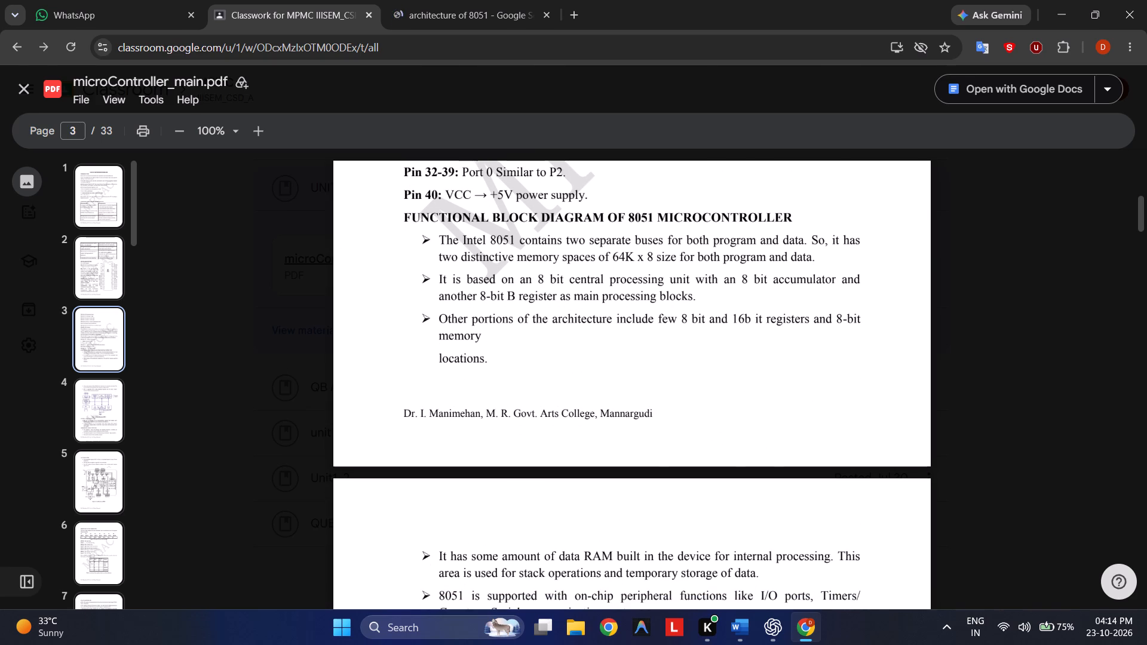
Read the opening points of the 8051 functional block diagram section, covering its buses, 8-bit CPU, accumulator, B register and memory locations.
triple_click(584, 251)
click(584, 251)
triple_click(504, 293)
click(504, 293)
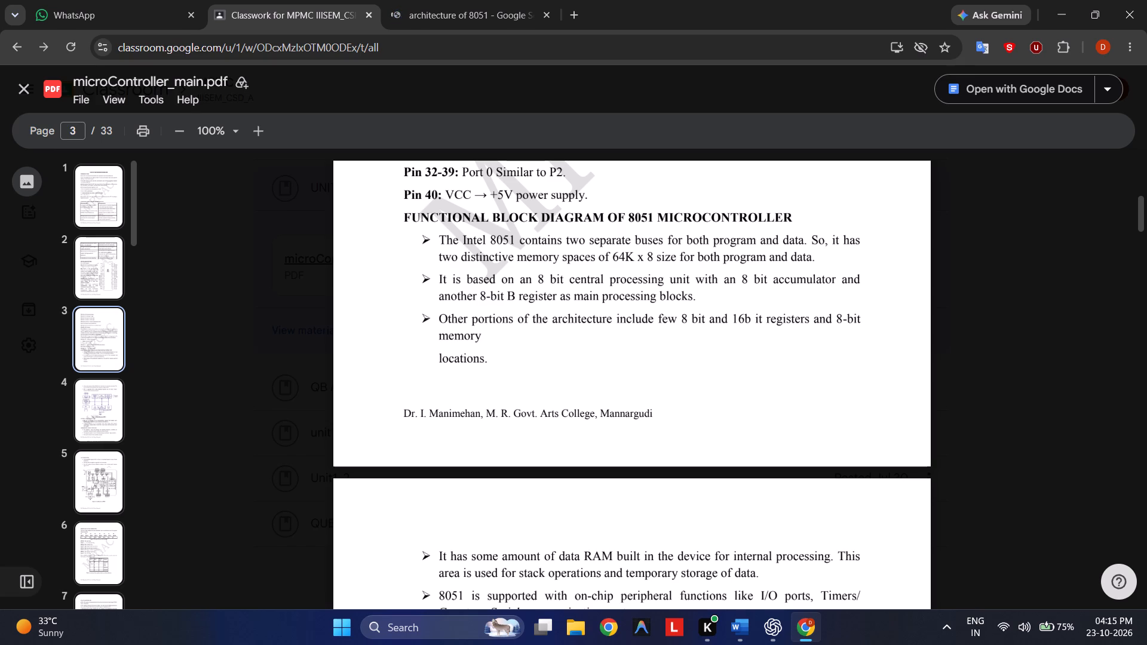
triple_click(540, 291)
triple_click(608, 283)
right_click(760, 281)
double_click(760, 281)
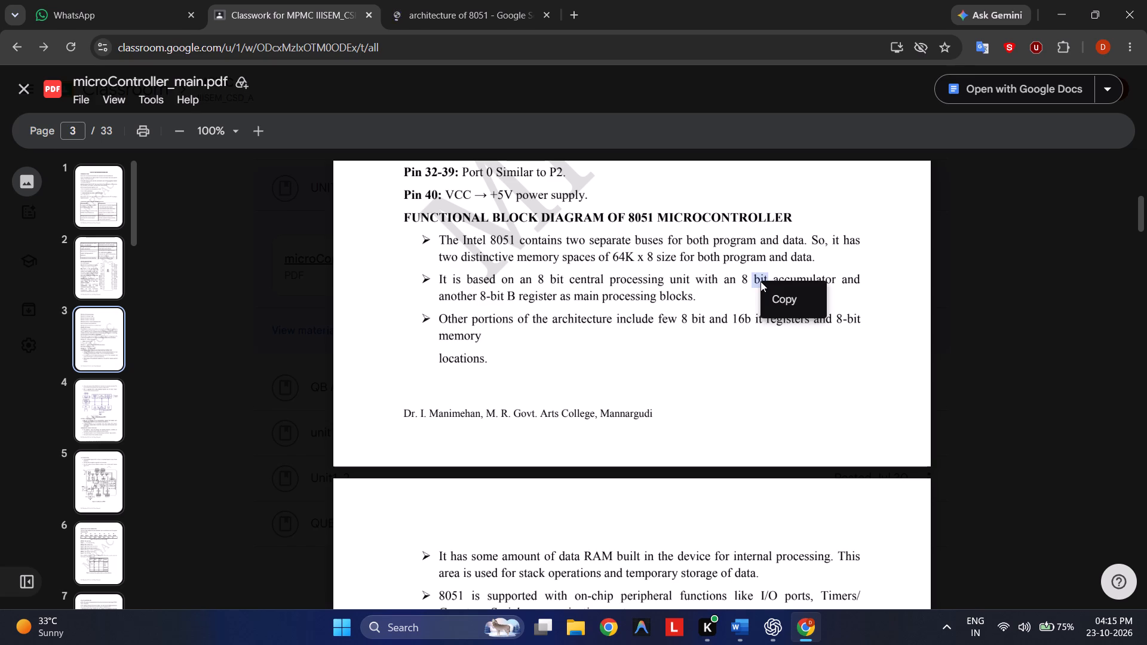
click(637, 302)
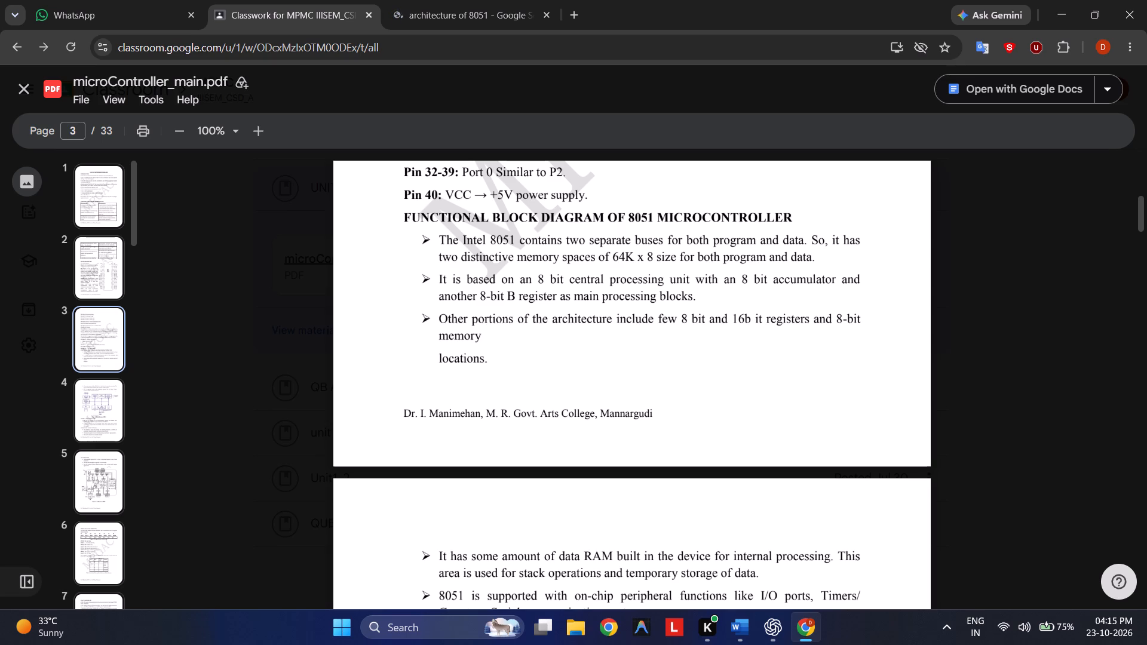
double_click(465, 299)
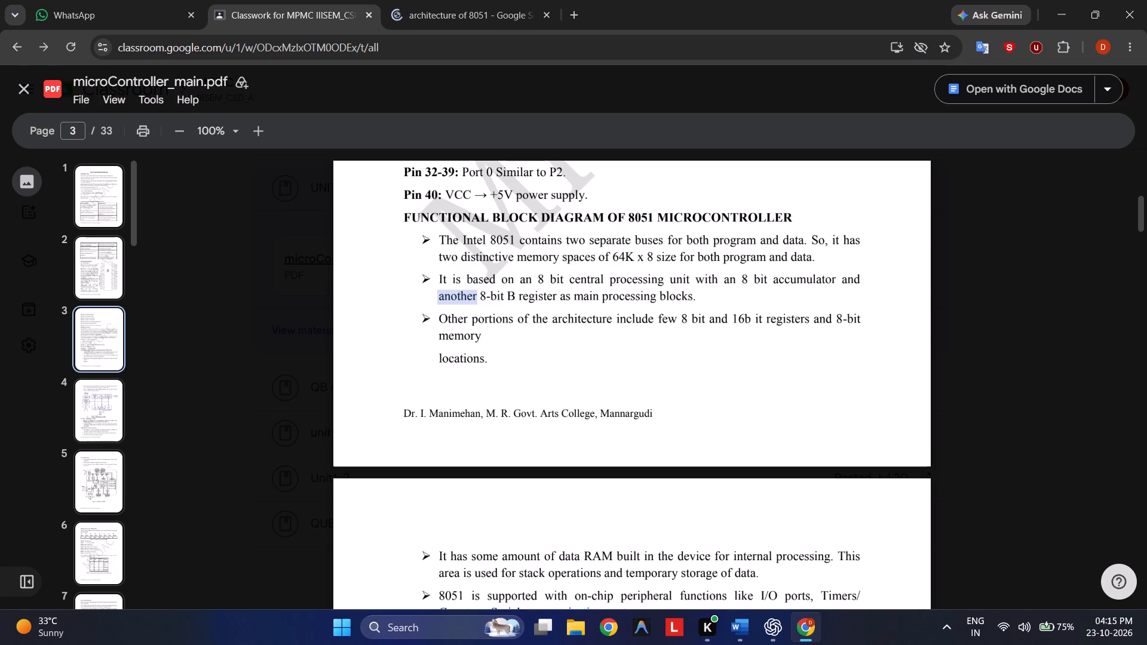
double_click(637, 290)
triple_click(487, 317)
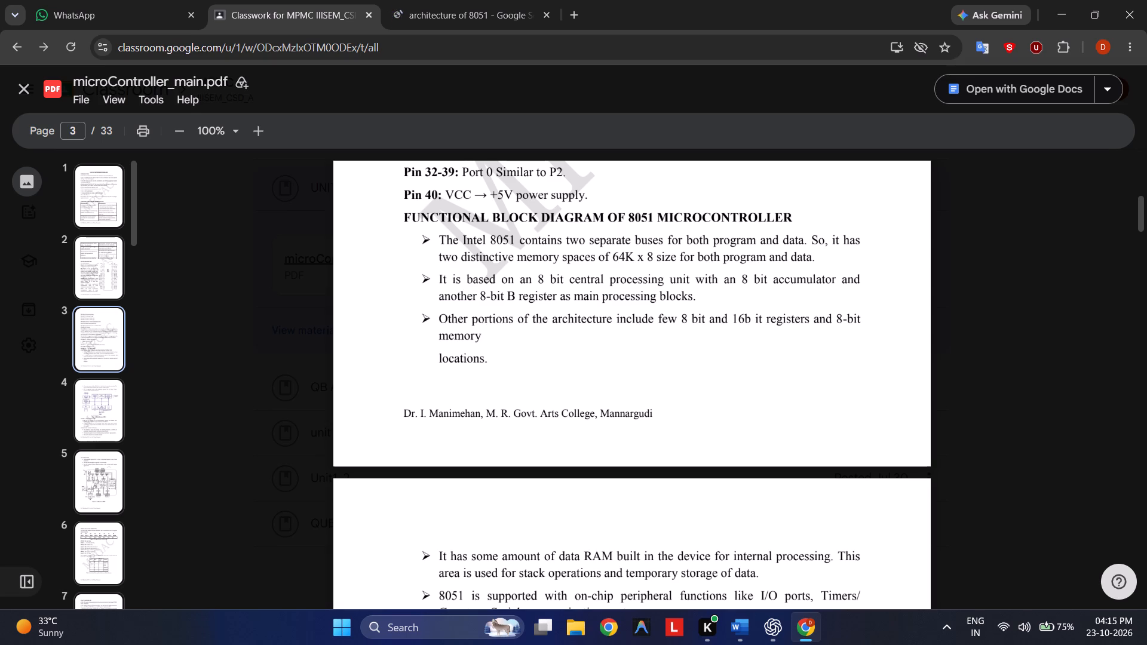
triple_click(541, 321)
click(541, 321)
triple_click(587, 317)
triple_click(773, 327)
click(773, 327)
Study Figure 2, the block diagram of 8051, together with the Central Processing Unit and ALU notes on page 4.
scroll(587, 395, down, 5)
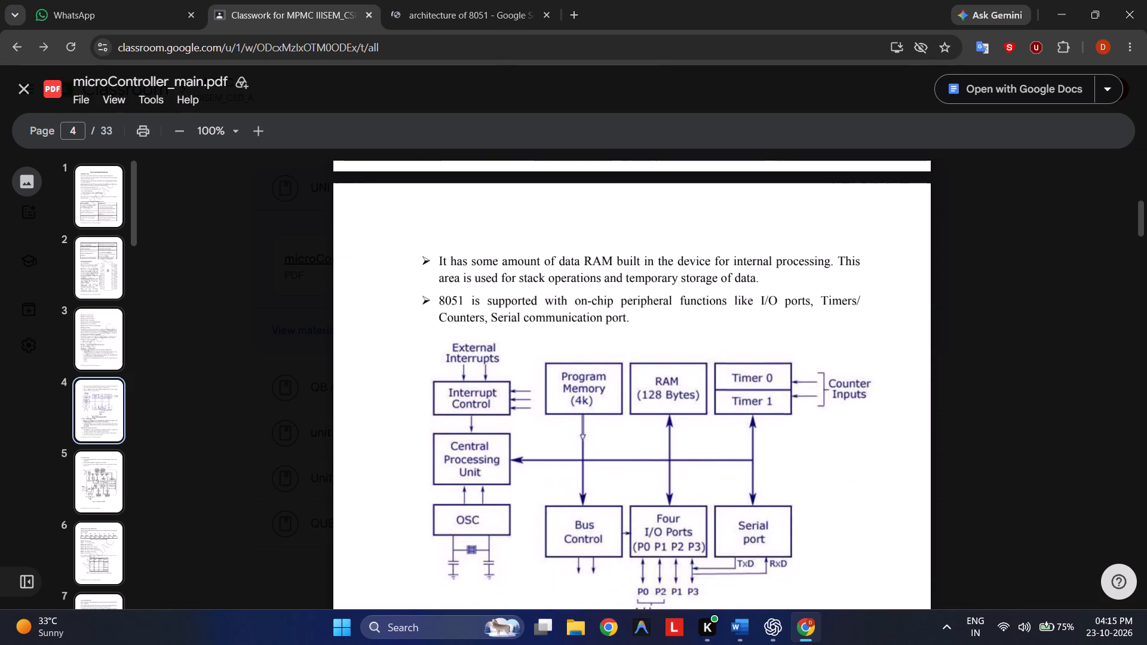
scroll(587, 395, down, 3)
triple_click(560, 422)
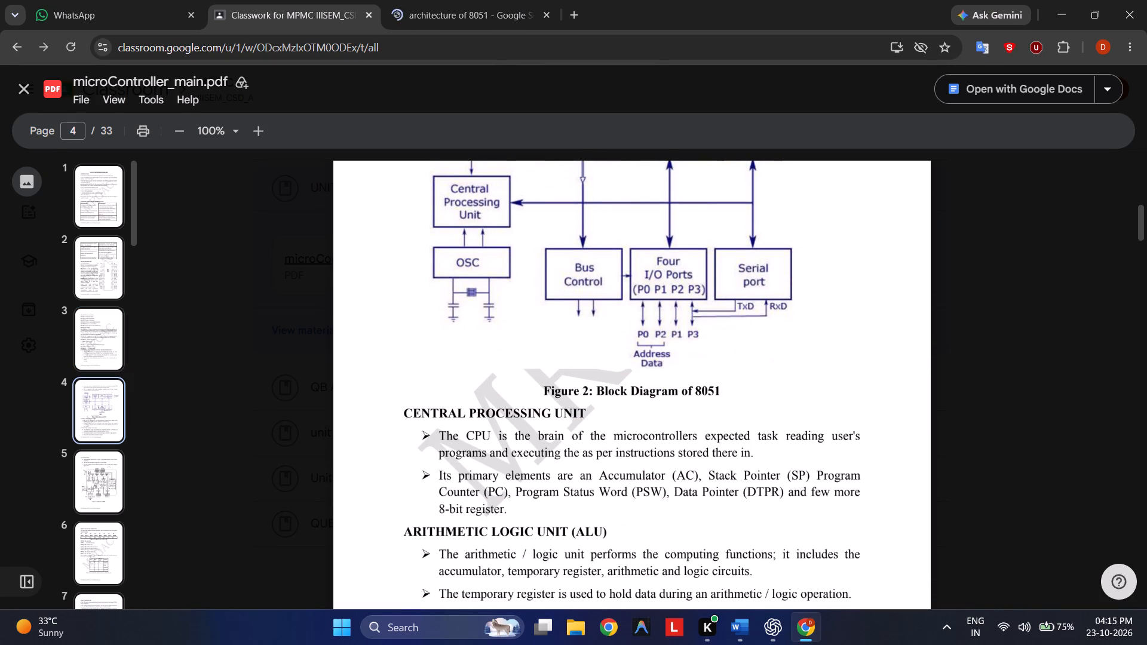
click(560, 422)
click(593, 483)
scroll(593, 483, down, 1)
scroll(593, 483, up, 1)
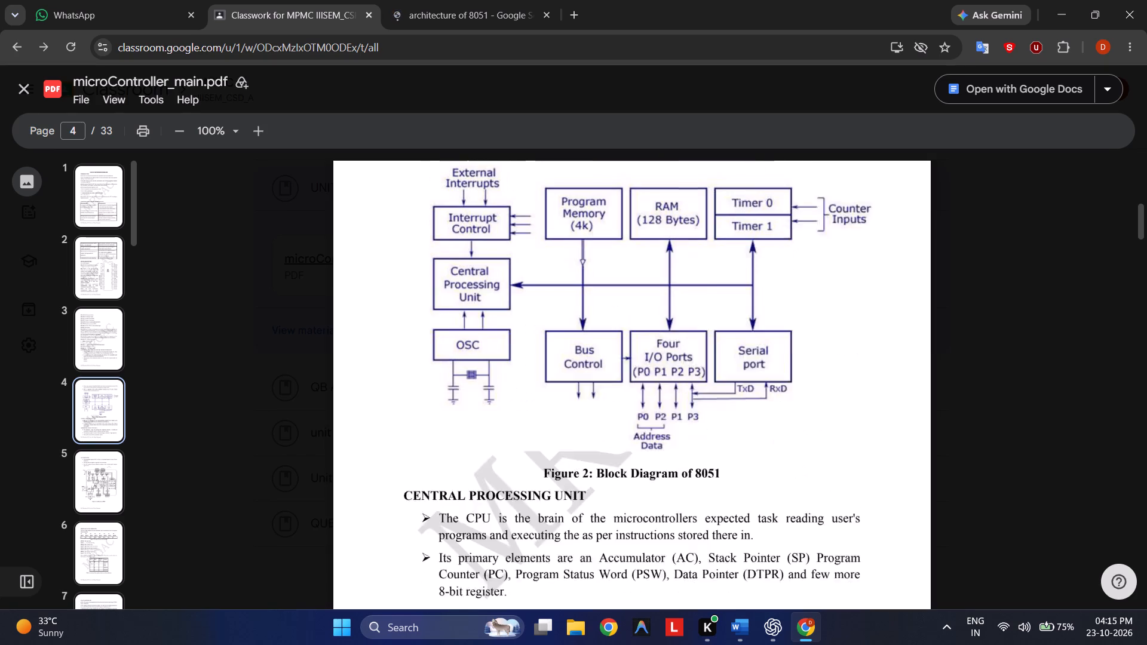
scroll(593, 483, up, 1)
scroll(573, 242, down, 1)
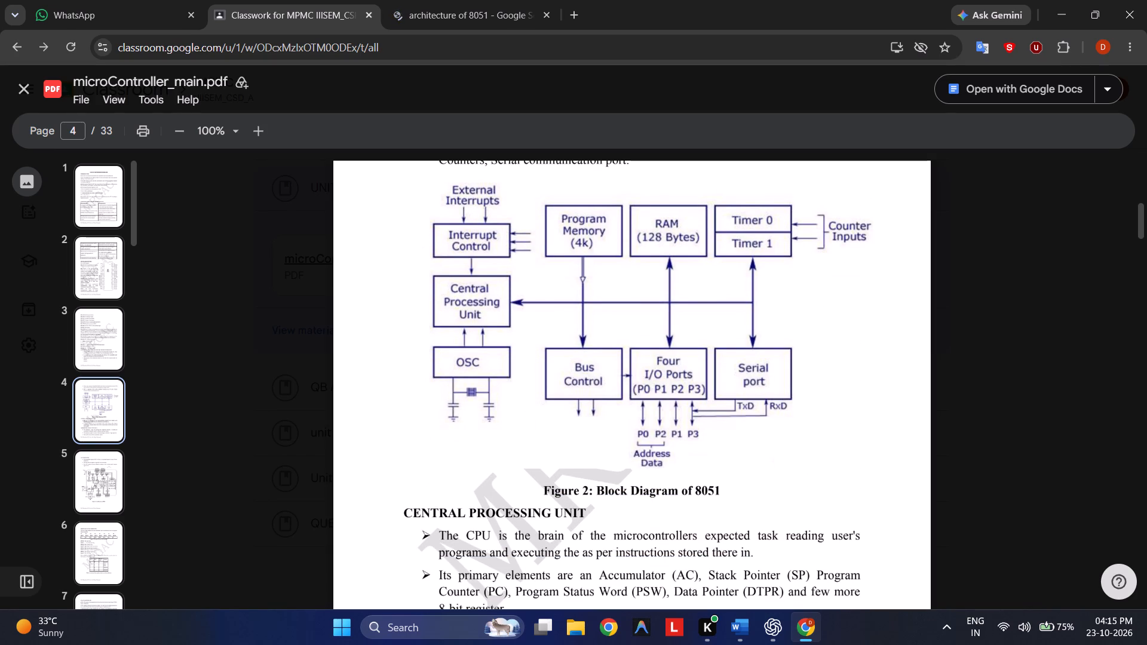
scroll(845, 396, down, 2)
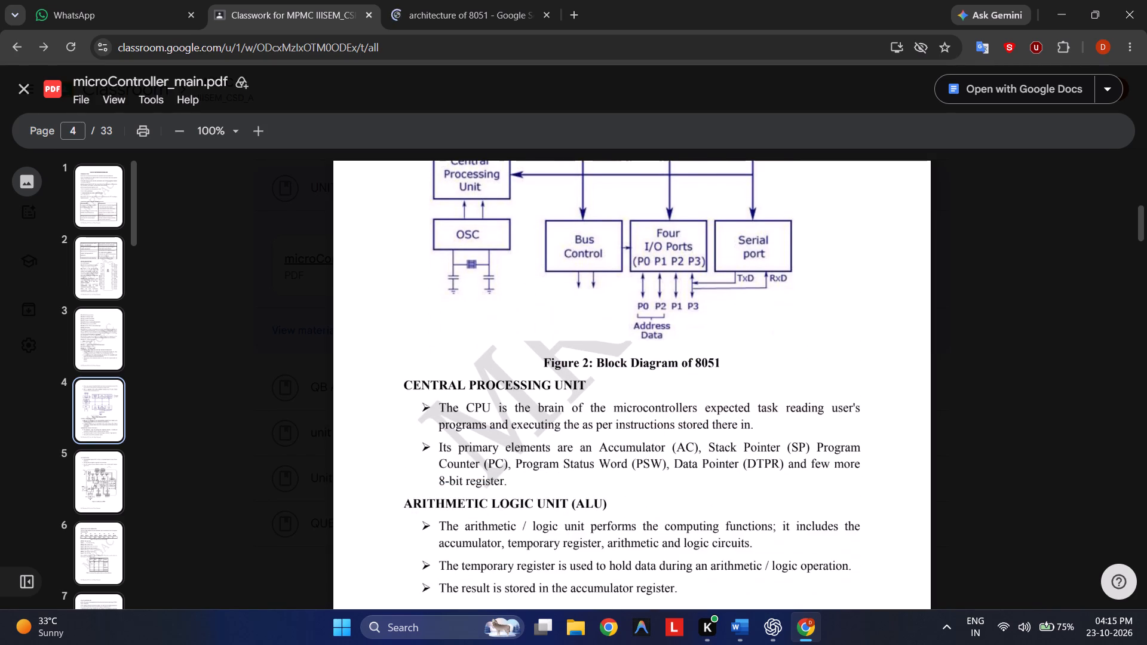
scroll(765, 389, up, 1)
scroll(765, 389, down, 3)
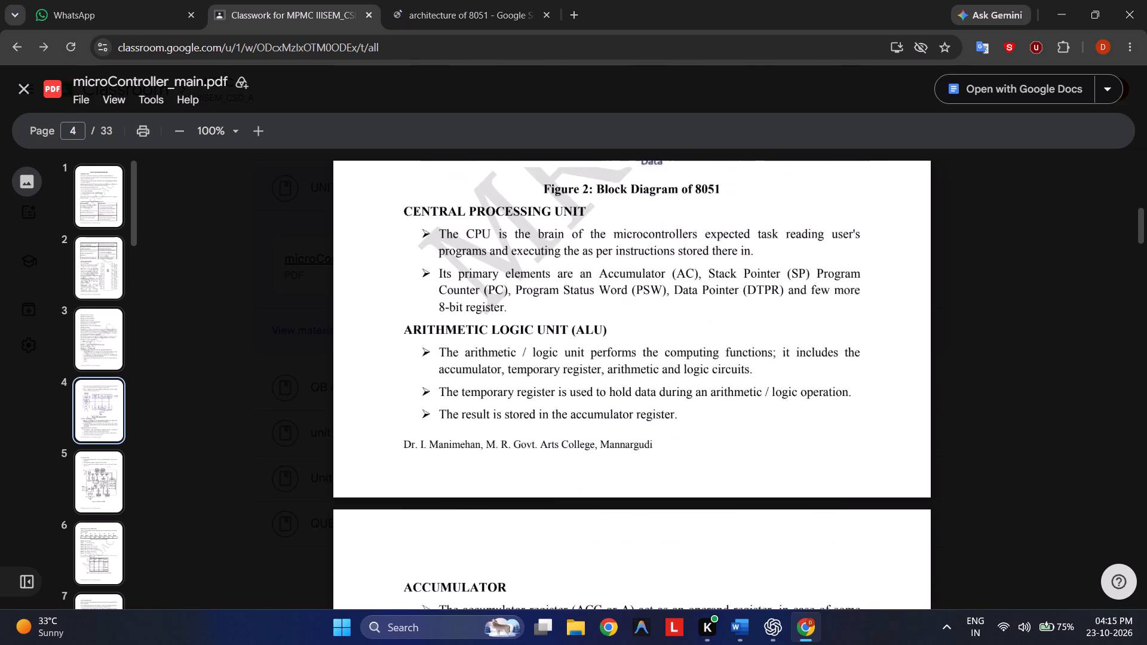
Examine the Accumulator notes and Figure 3, the architecture of 8051, on page 5.
scroll(765, 389, down, 1)
scroll(695, 378, down, 5)
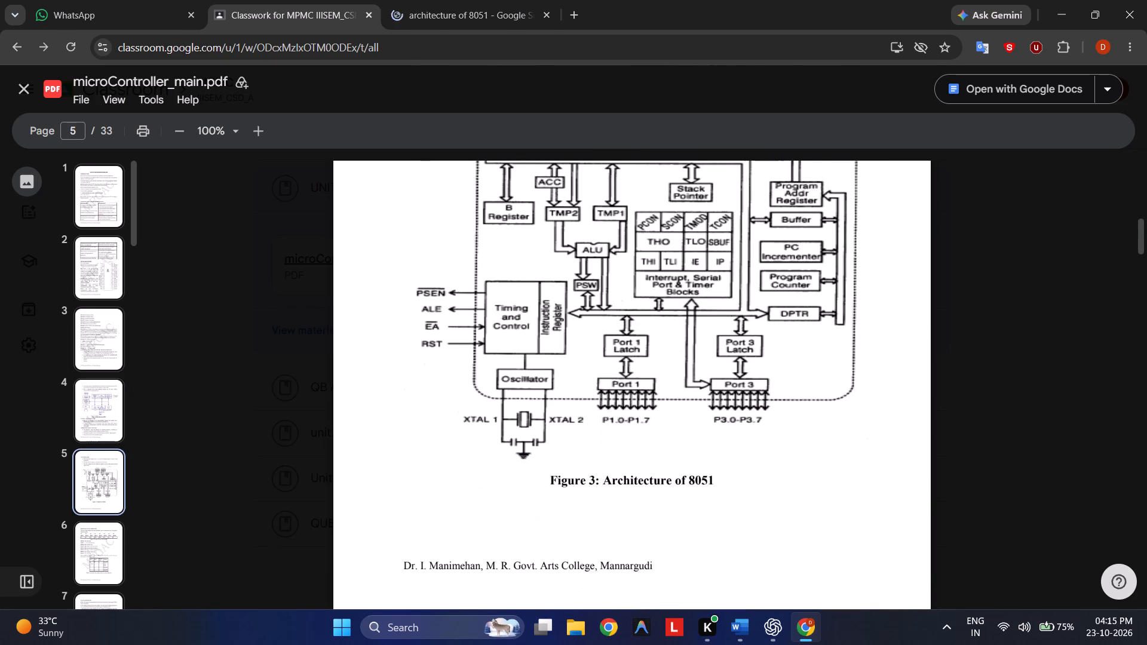
scroll(695, 378, down, 1)
scroll(695, 378, up, 3)
scroll(695, 378, down, 1)
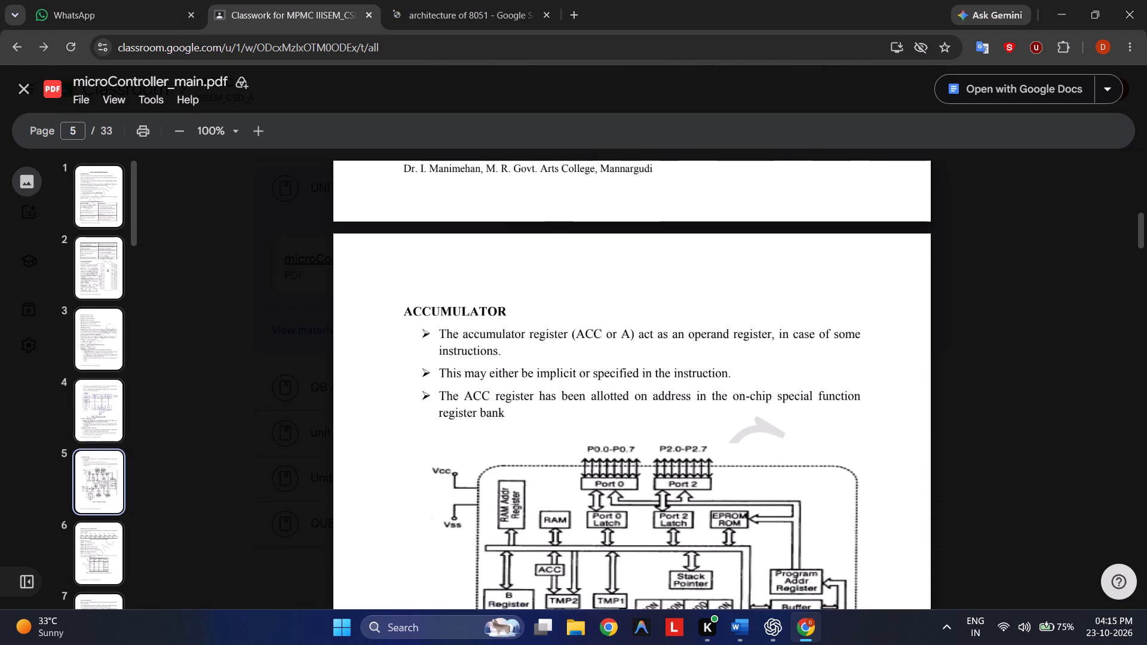
scroll(695, 378, down, 2)
scroll(594, 374, down, 1)
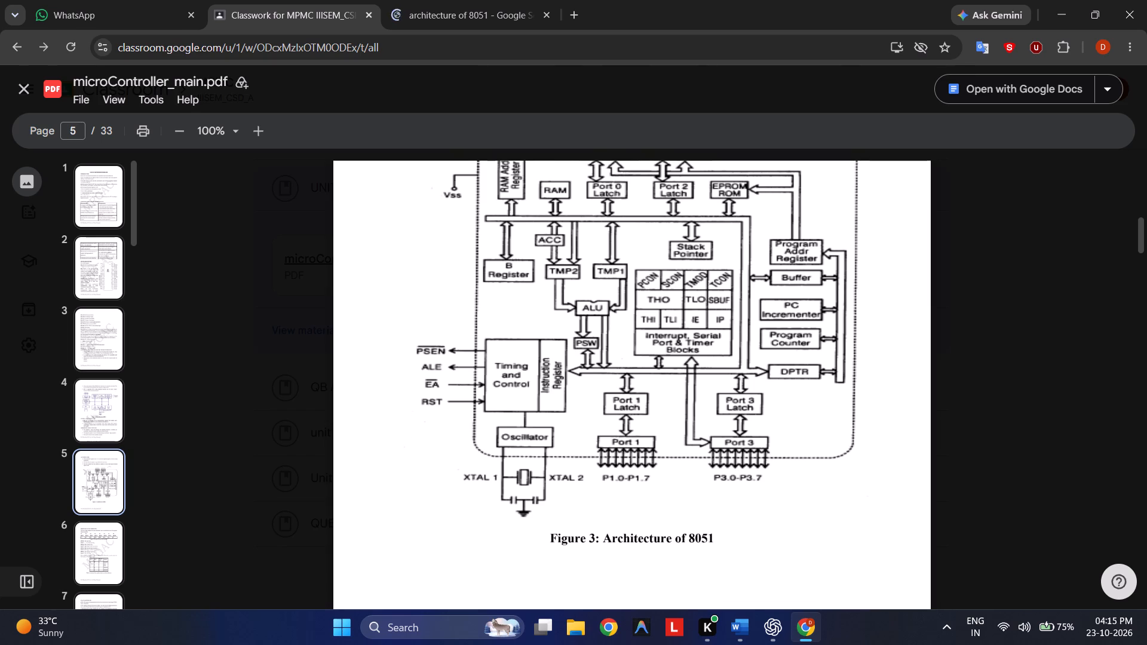
scroll(543, 324, up, 1)
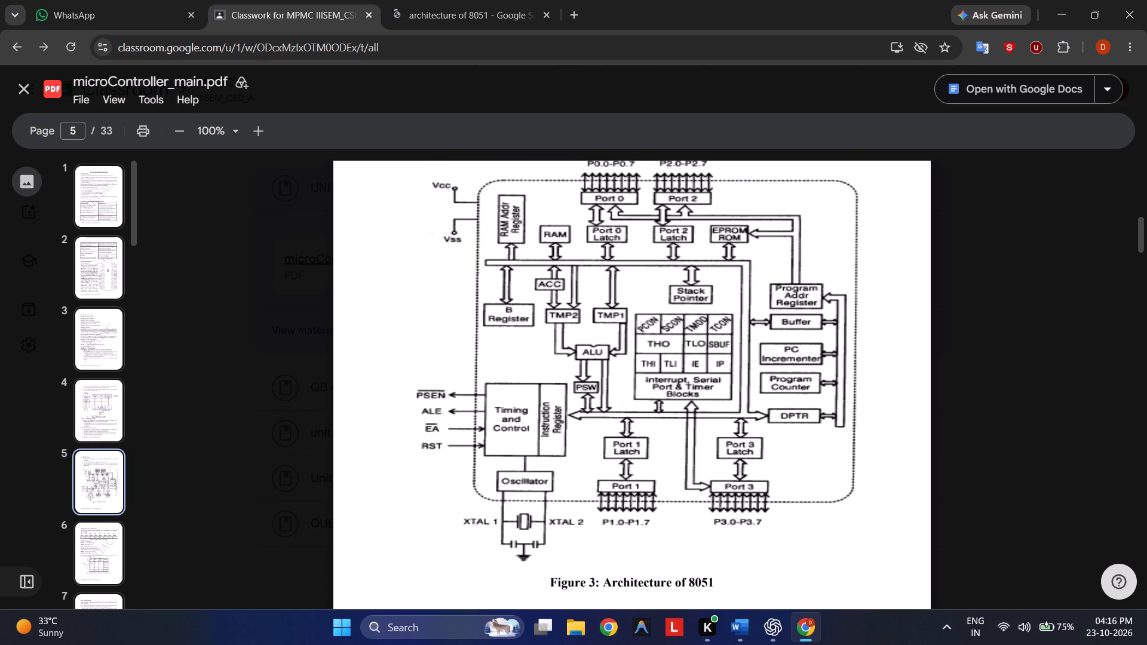
triple_click(533, 286)
Revisit the Figure 2 block diagram and review the CPU, ALU and Accumulator notes through to the Figure 3 architecture diagram.
scroll(719, 337, up, 3)
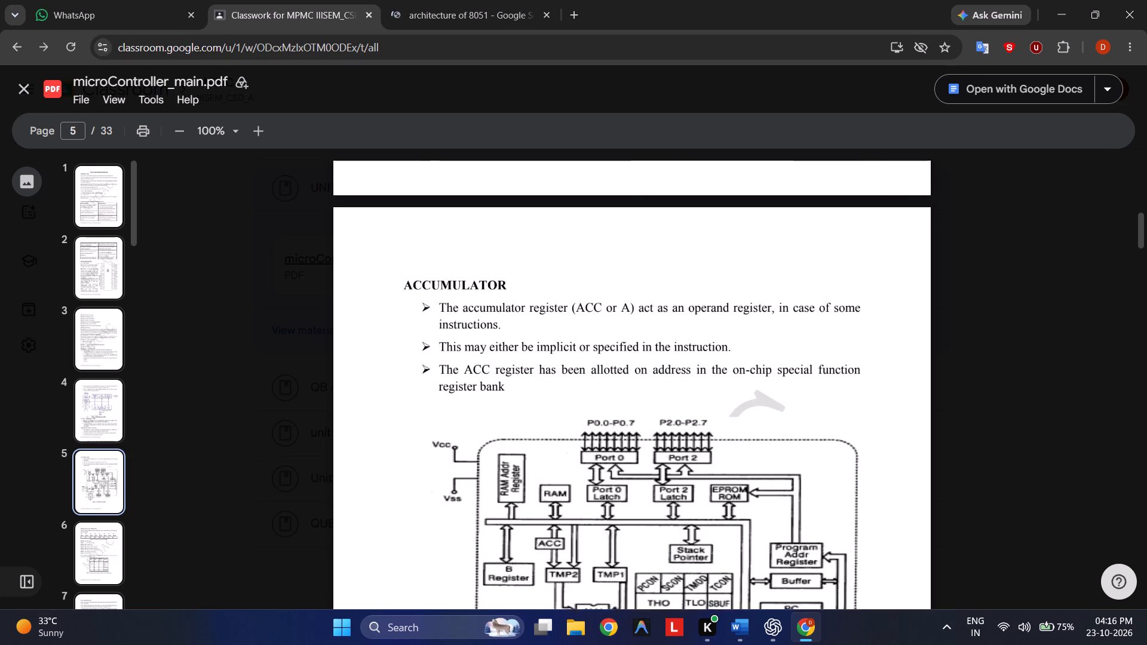
scroll(719, 337, up, 4)
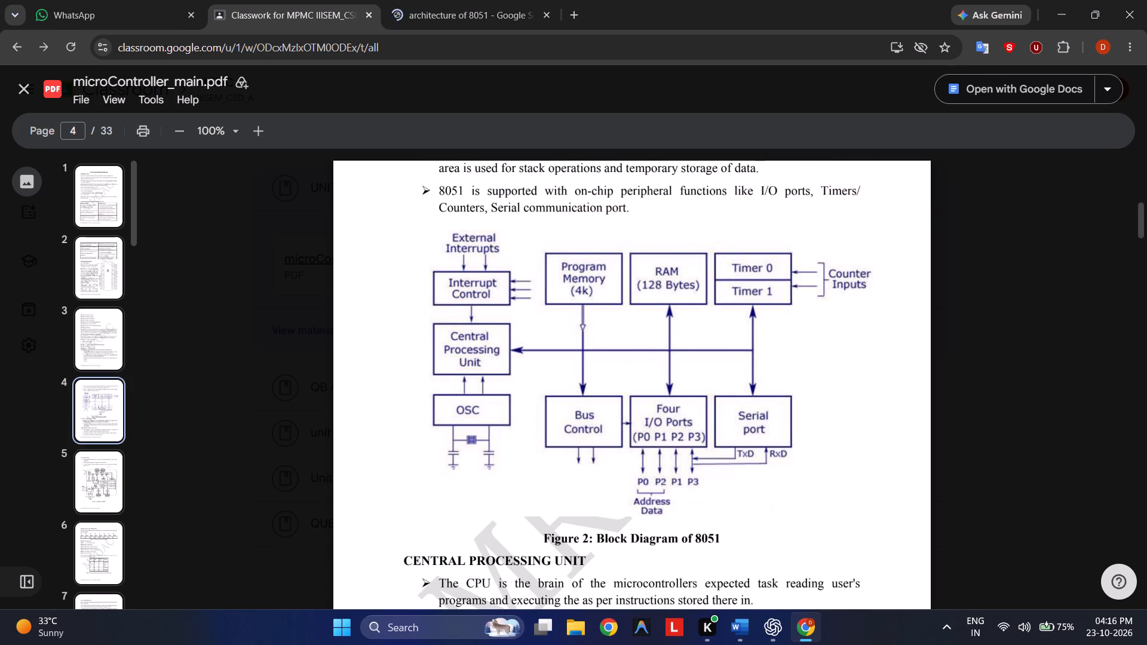
scroll(775, 436, down, 1)
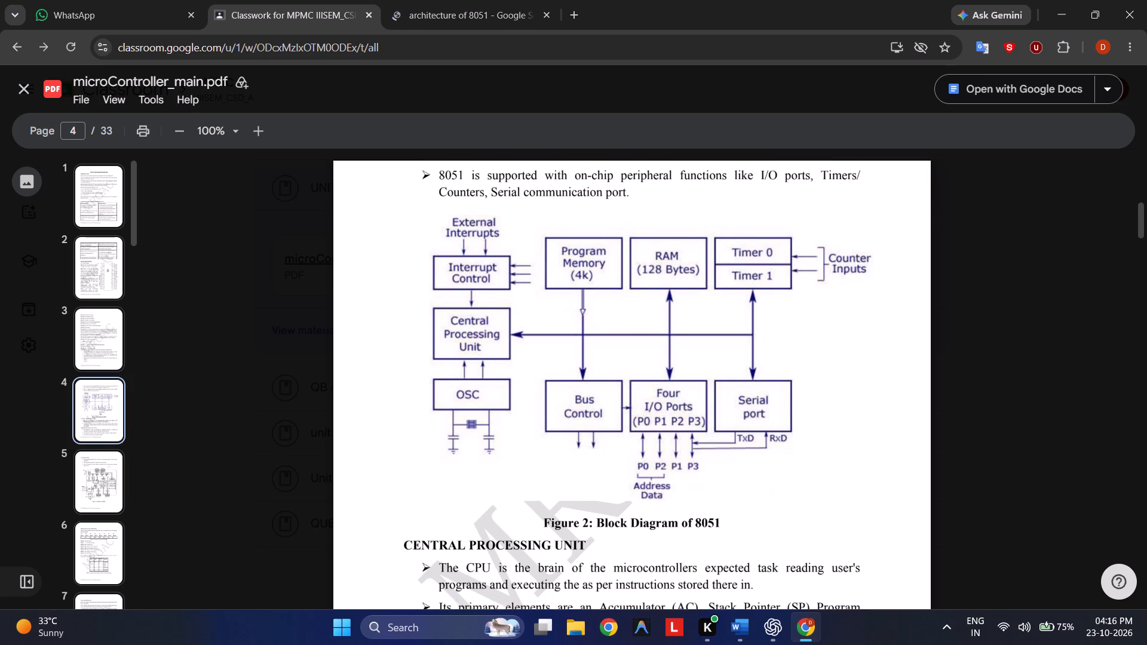
scroll(840, 450, down, 1)
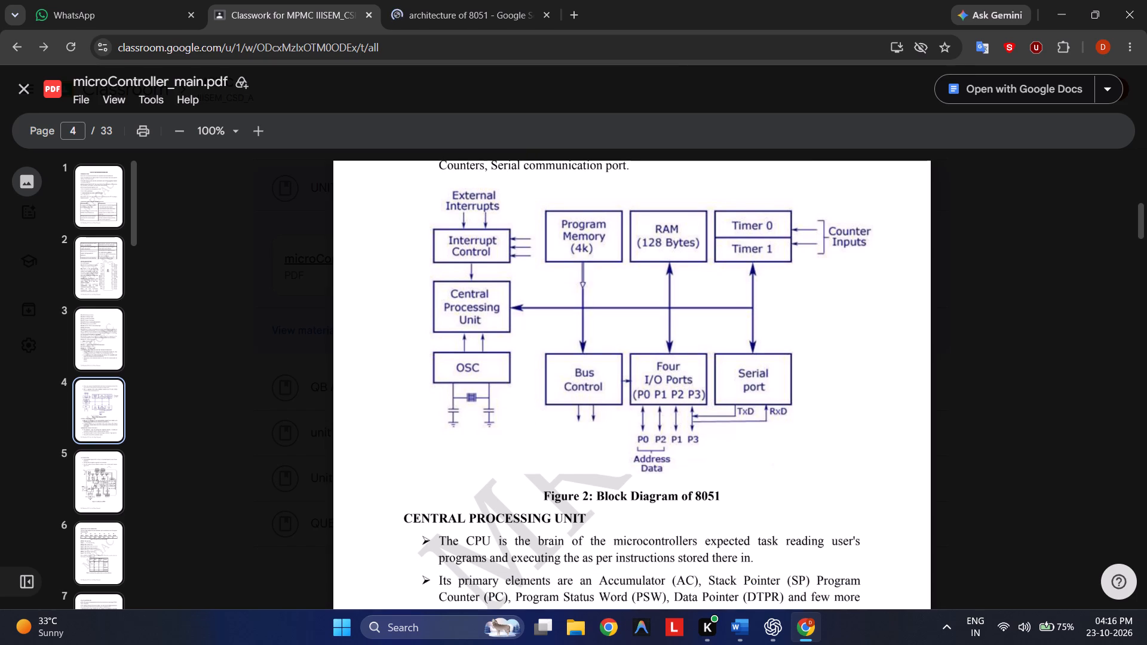
scroll(799, 483, down, 6)
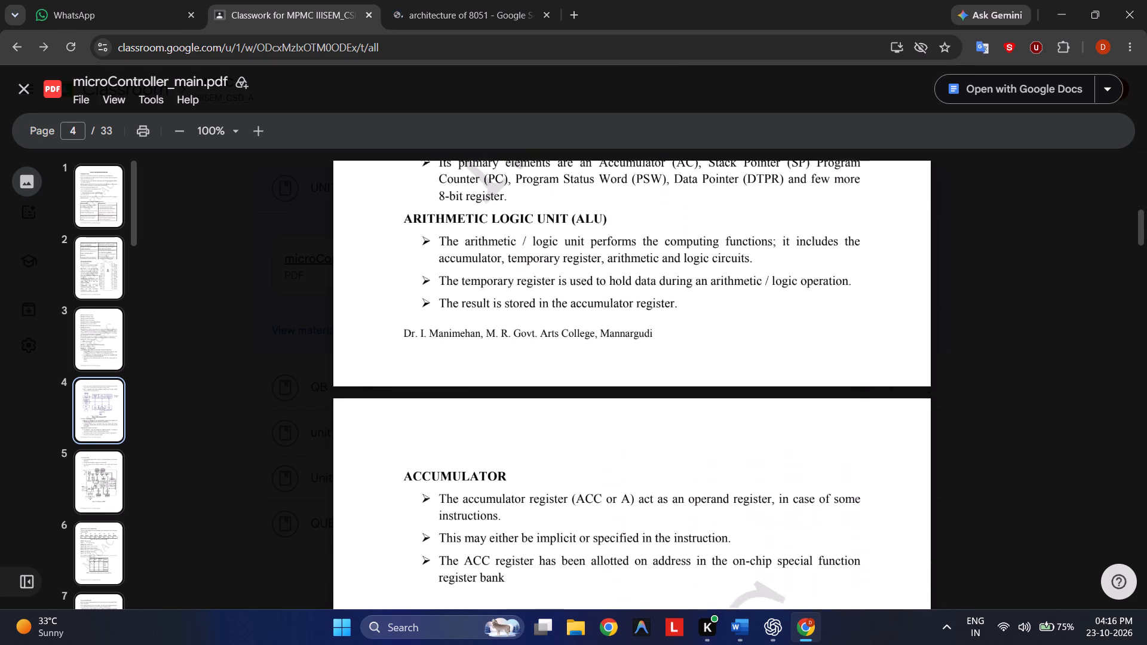
scroll(799, 483, down, 3)
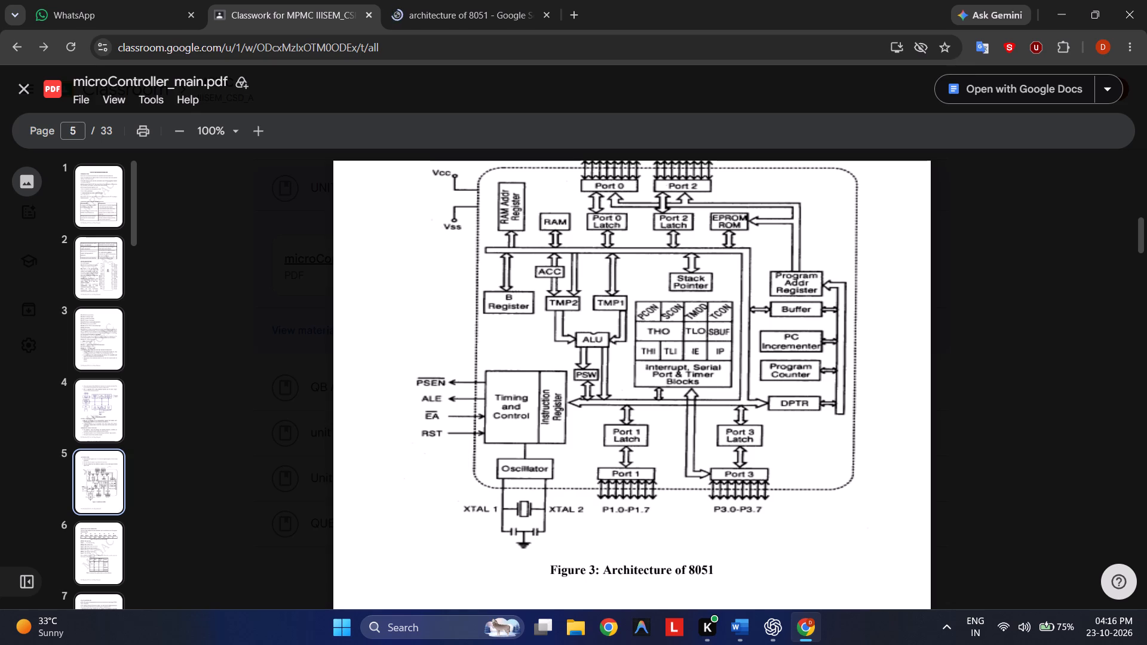
scroll(799, 483, down, 1)
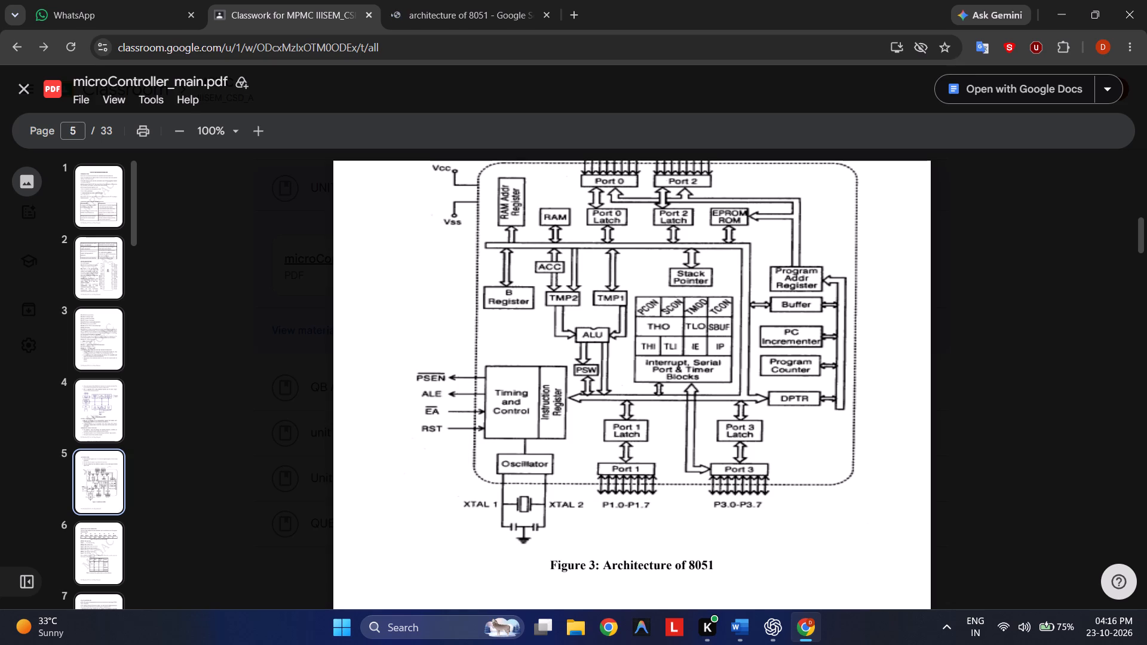
Read the Program Status Word (PSW) introduction and its D7–D0 bit layout figure on page 6.
scroll(799, 483, down, 4)
scroll(732, 443, down, 2)
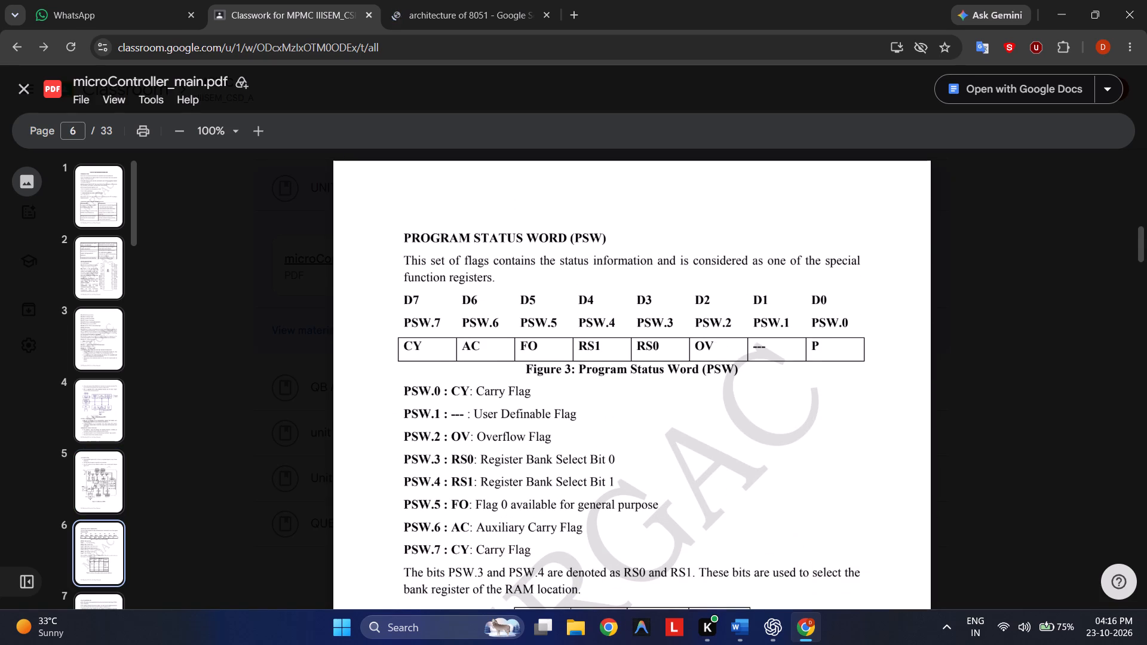
scroll(691, 375, down, 1)
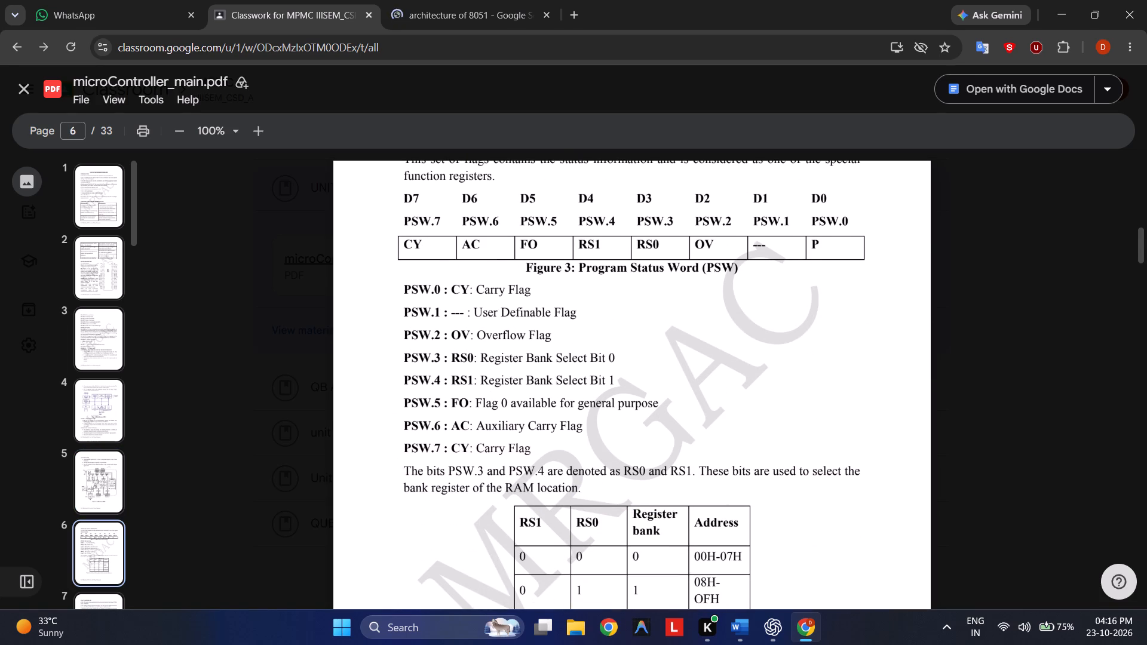
scroll(691, 375, up, 1)
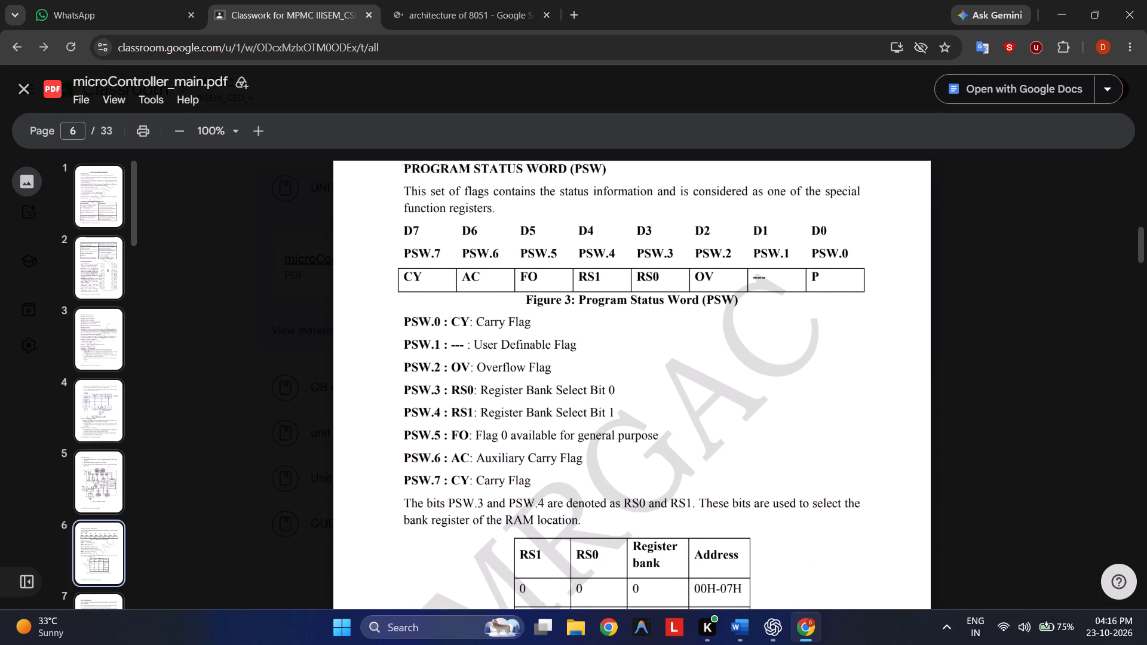
scroll(691, 375, up, 1)
triple_click(468, 312)
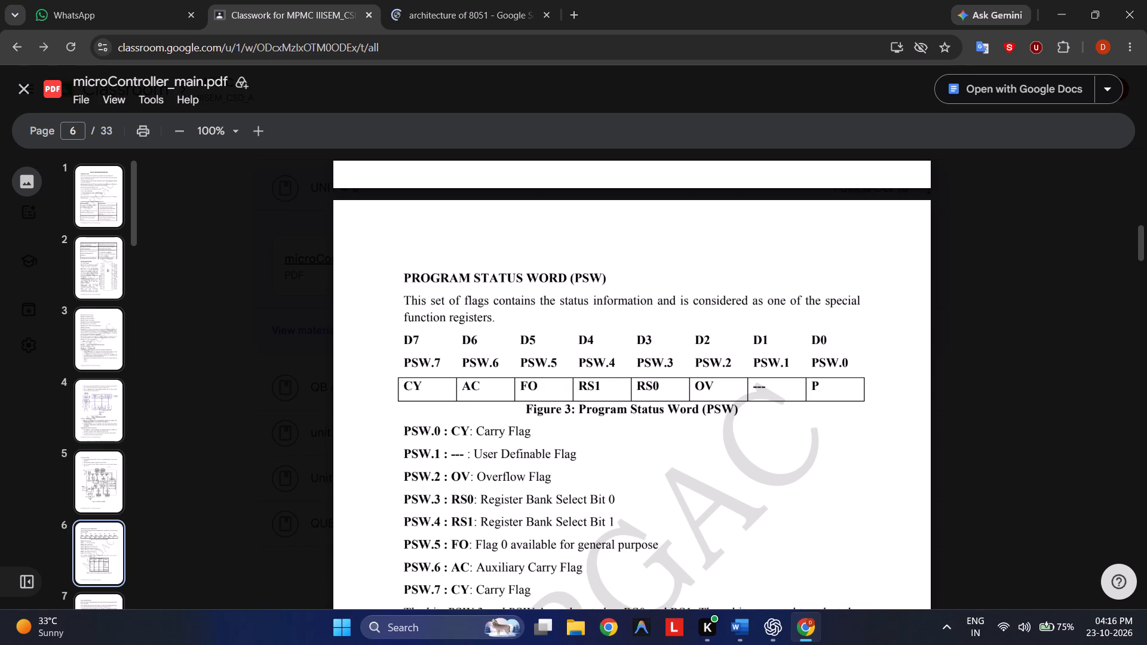
click(434, 307)
double_click(538, 298)
double_click(448, 311)
Study the PSW.0 to PSW.7 flag definitions line by line, through to the note on the RS0 and RS1 bits.
scroll(683, 477, down, 2)
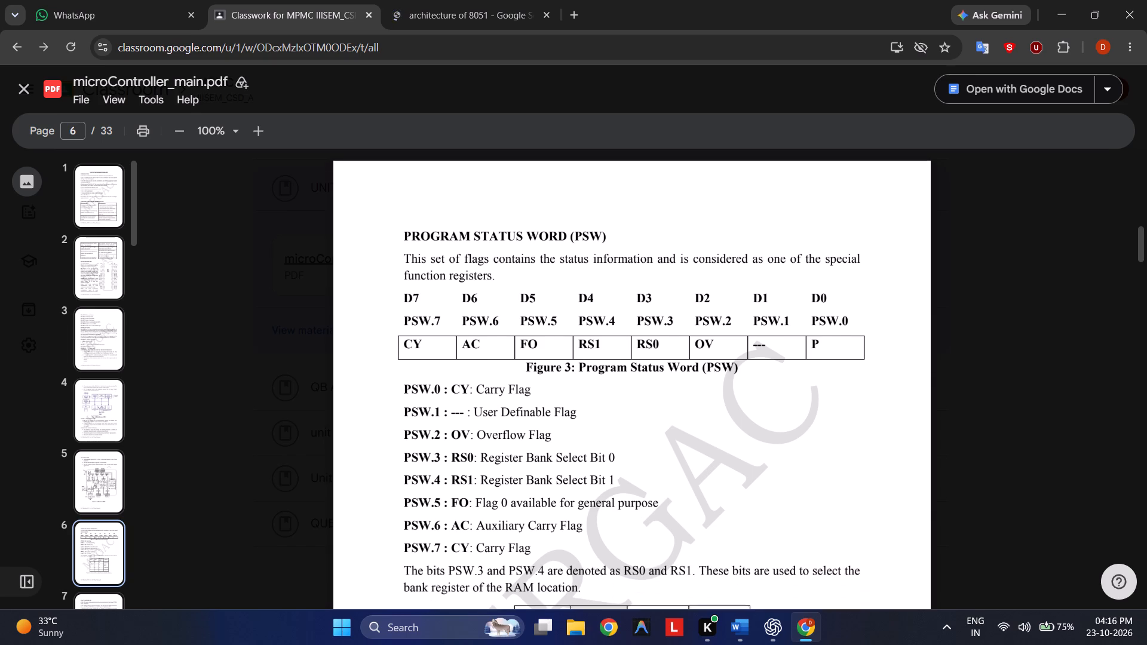
scroll(708, 451, down, 2)
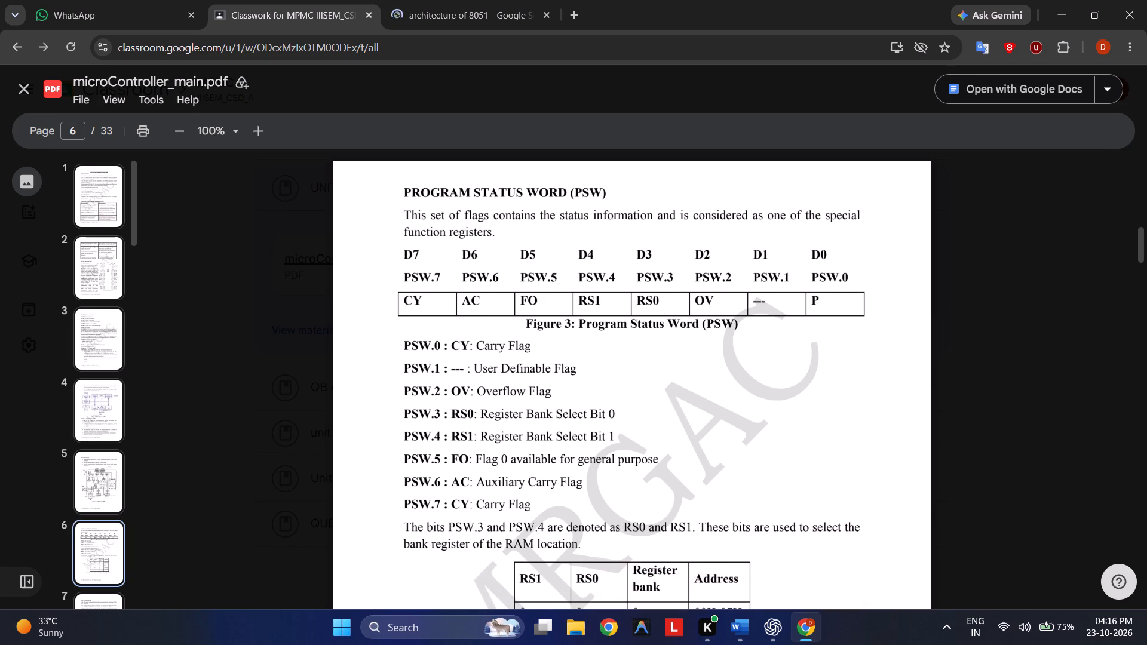
triple_click(465, 384)
double_click(473, 376)
triple_click(543, 370)
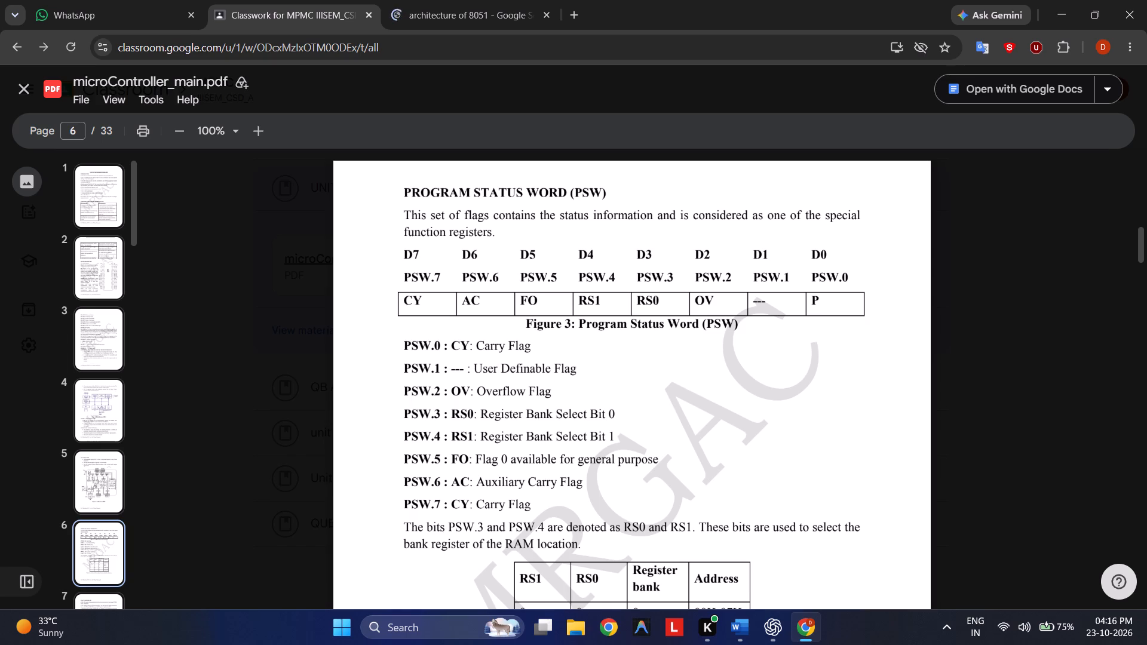
triple_click(543, 370)
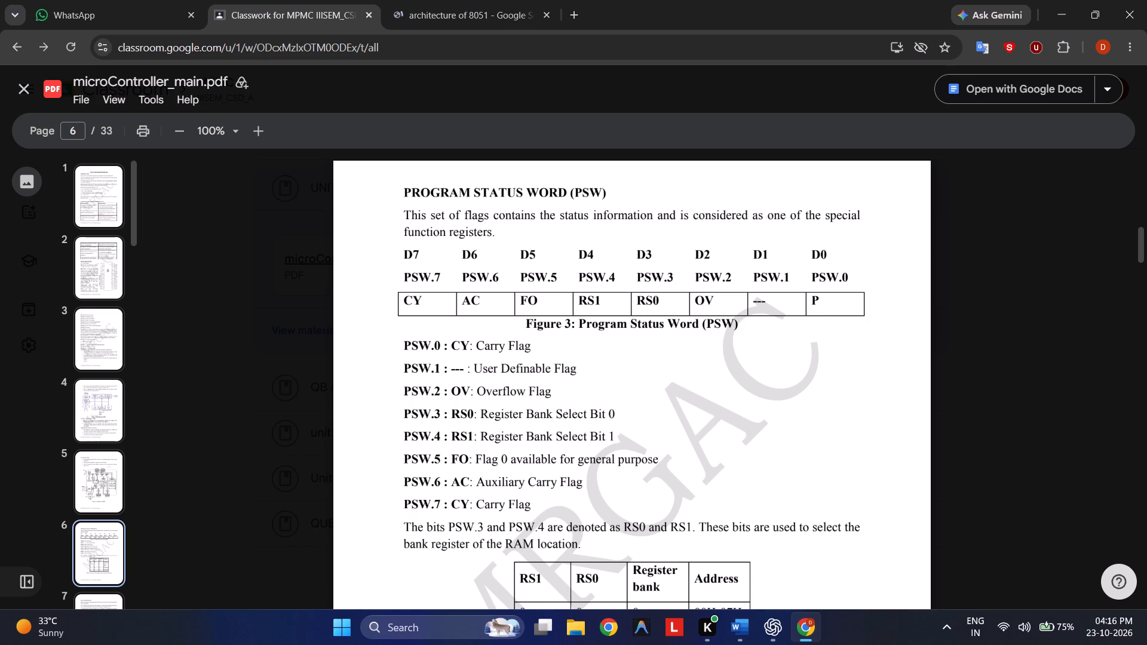
triple_click(487, 389)
double_click(539, 387)
double_click(506, 416)
double_click(572, 410)
triple_click(514, 454)
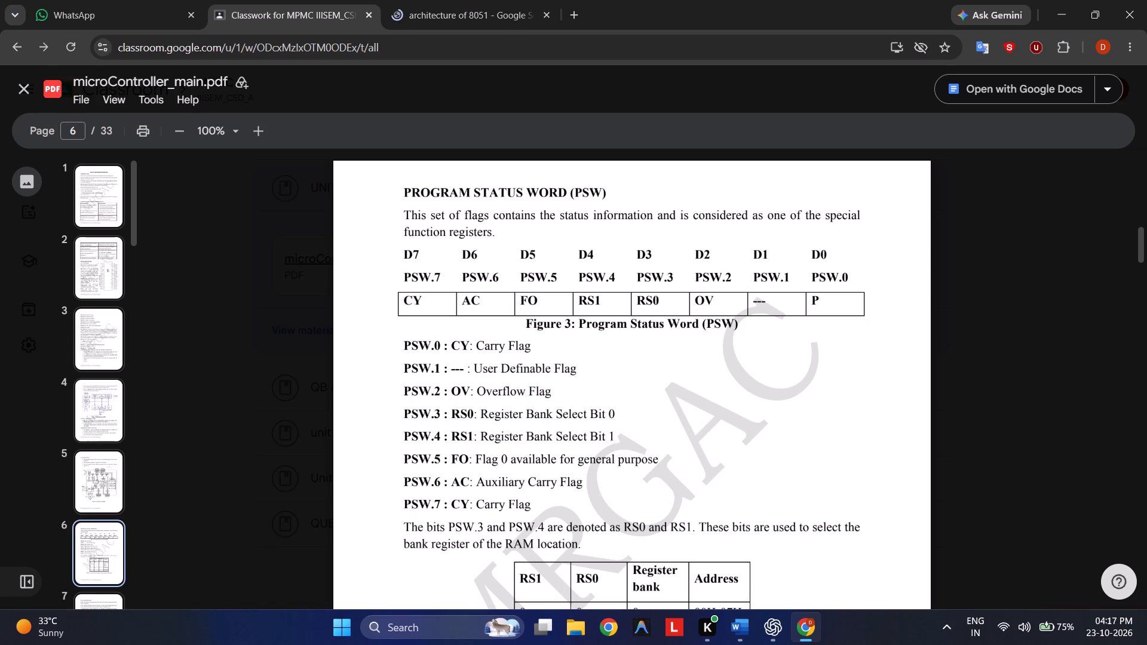
double_click(593, 457)
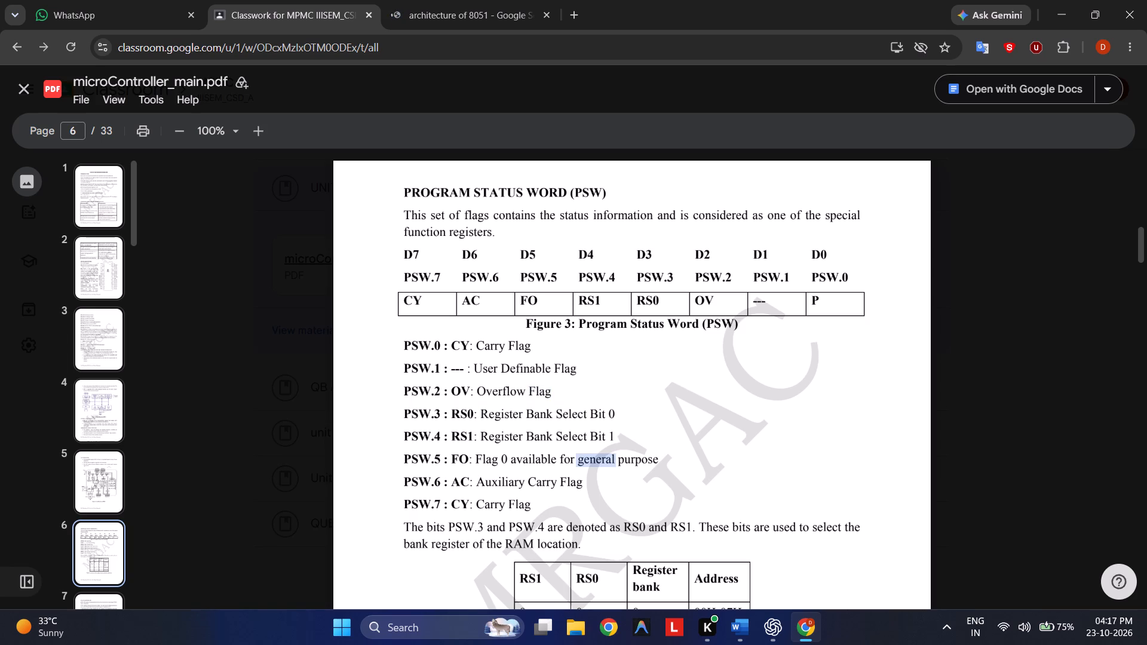
double_click(539, 478)
double_click(502, 525)
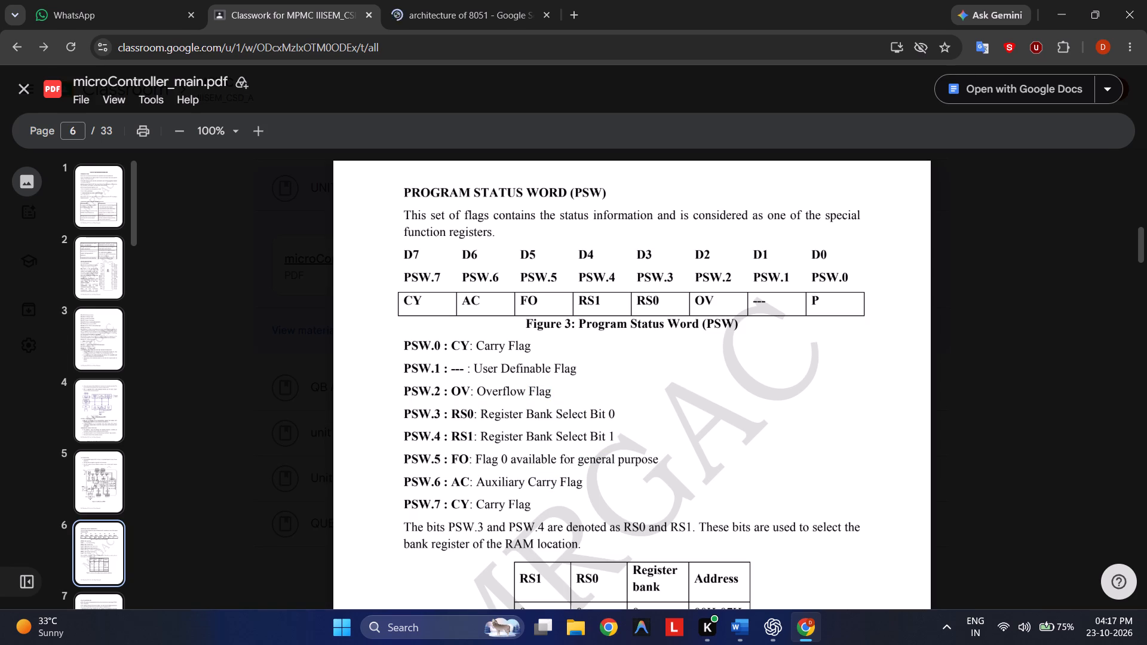
click(547, 517)
Examine Table 1 on the selection of the register banks and their addresses at the end of page 6.
scroll(547, 517, down, 1)
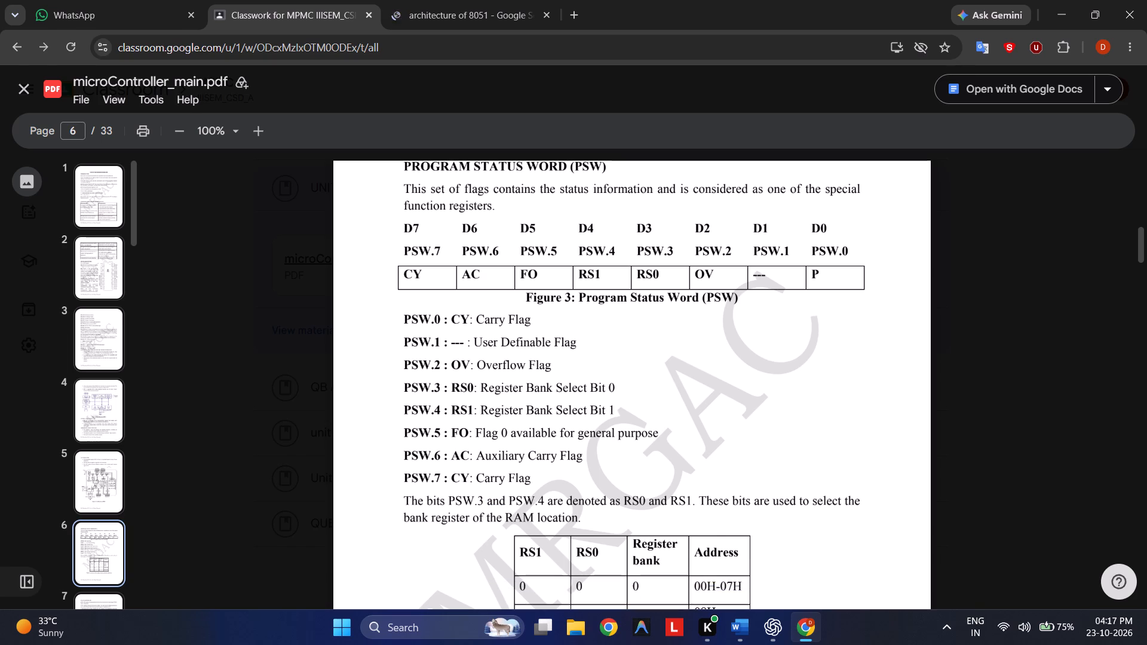
scroll(477, 493, down, 1)
scroll(477, 493, right, 4)
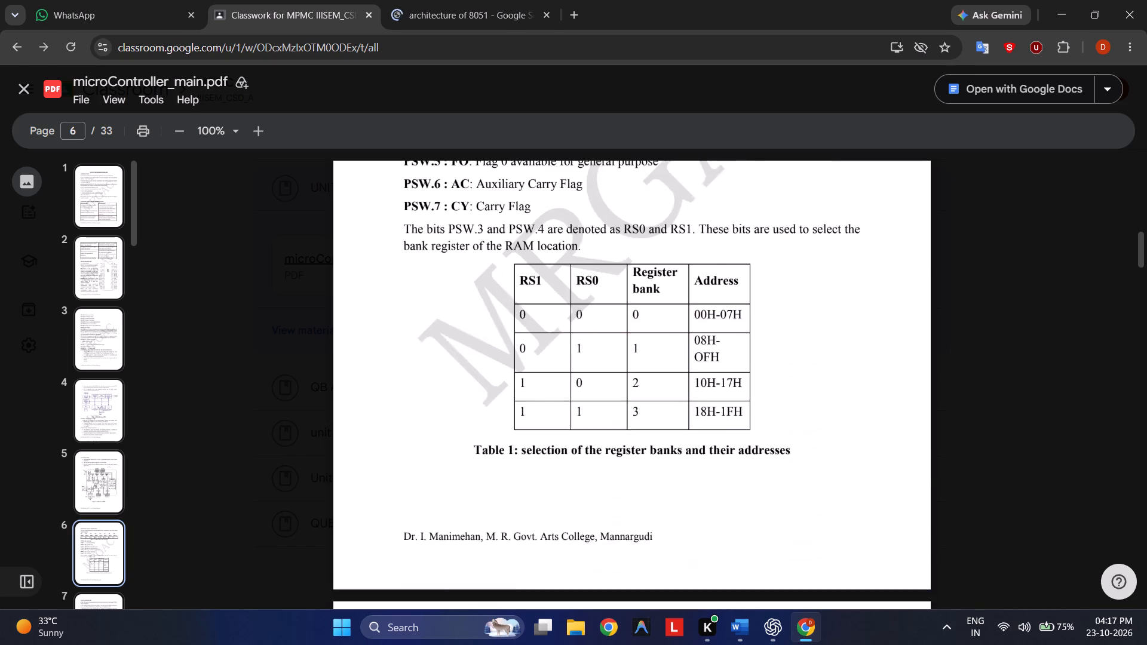
scroll(477, 493, up, 2)
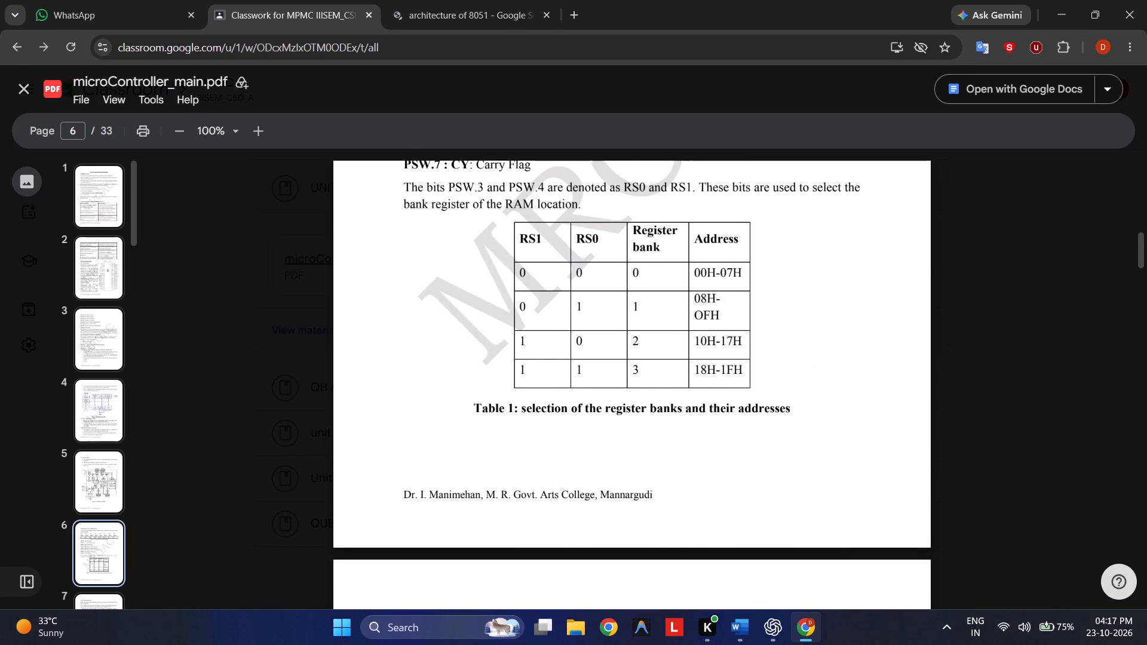
scroll(690, 459, down, 2)
scroll(690, 459, up, 2)
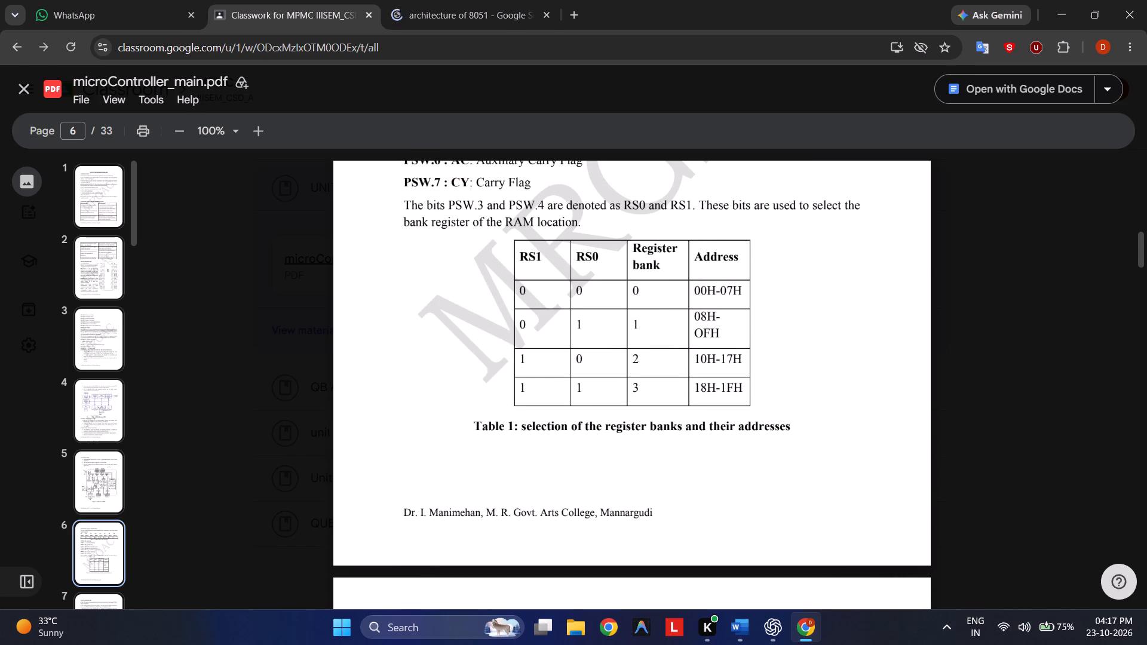
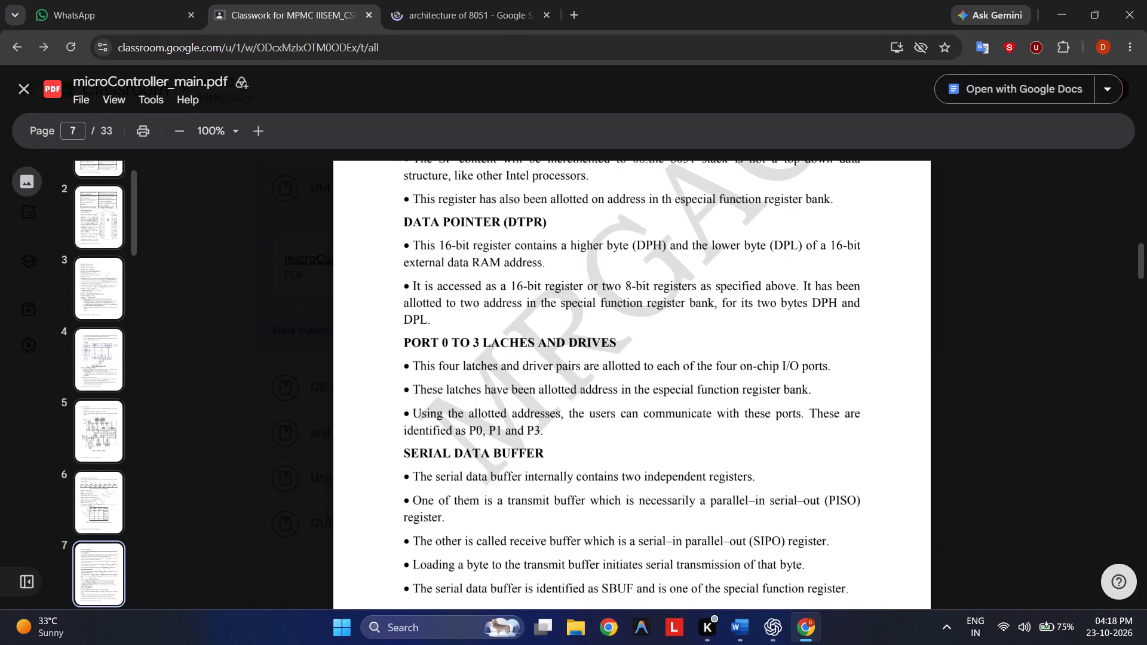
Skim the notes from page 7 through addressing modes, interrupts and internal RAM organization to the SFR register layouts on page 21.
scroll(496, 543, down, 9)
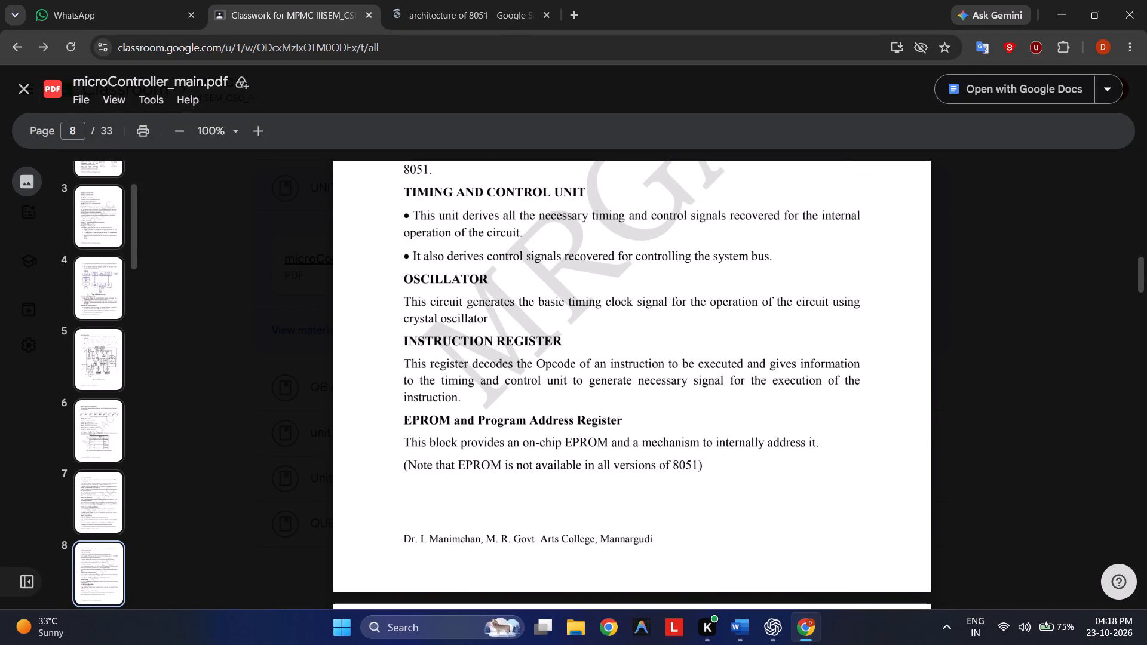
scroll(496, 543, down, 13)
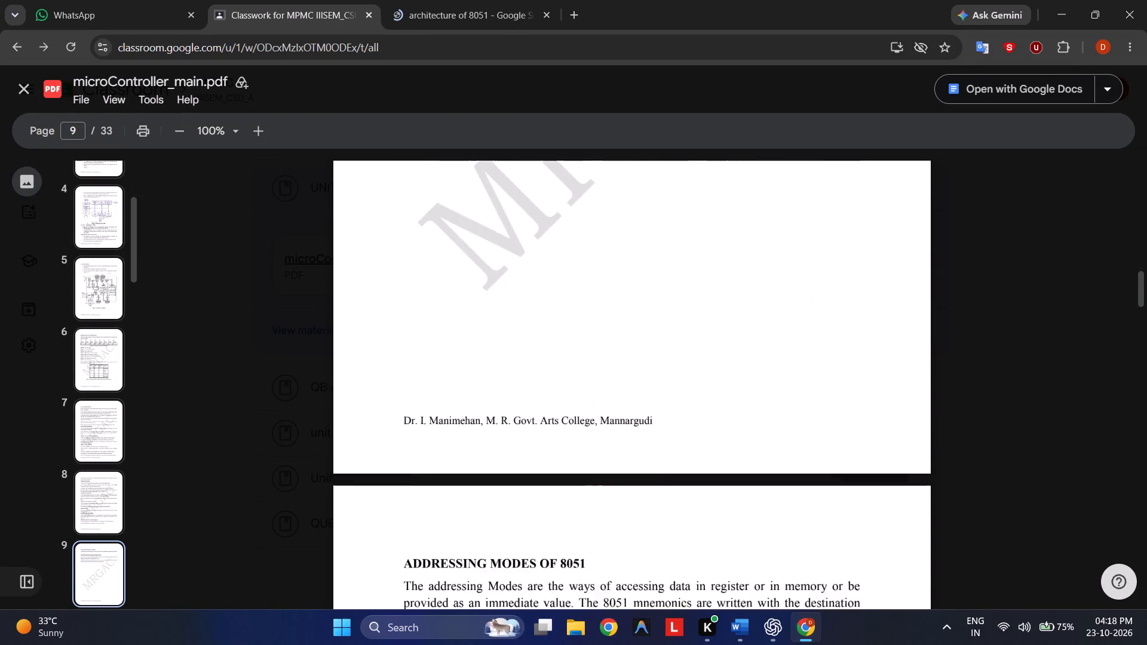
scroll(496, 543, down, 1)
scroll(496, 543, up, 1)
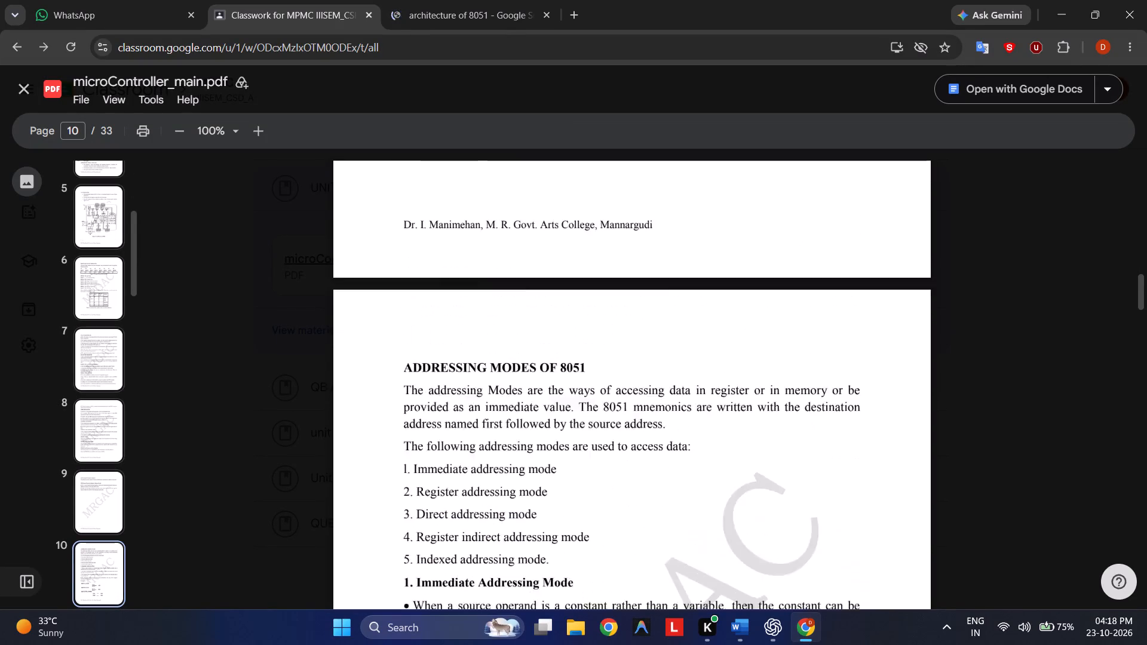
scroll(496, 543, up, 1)
scroll(496, 543, down, 14)
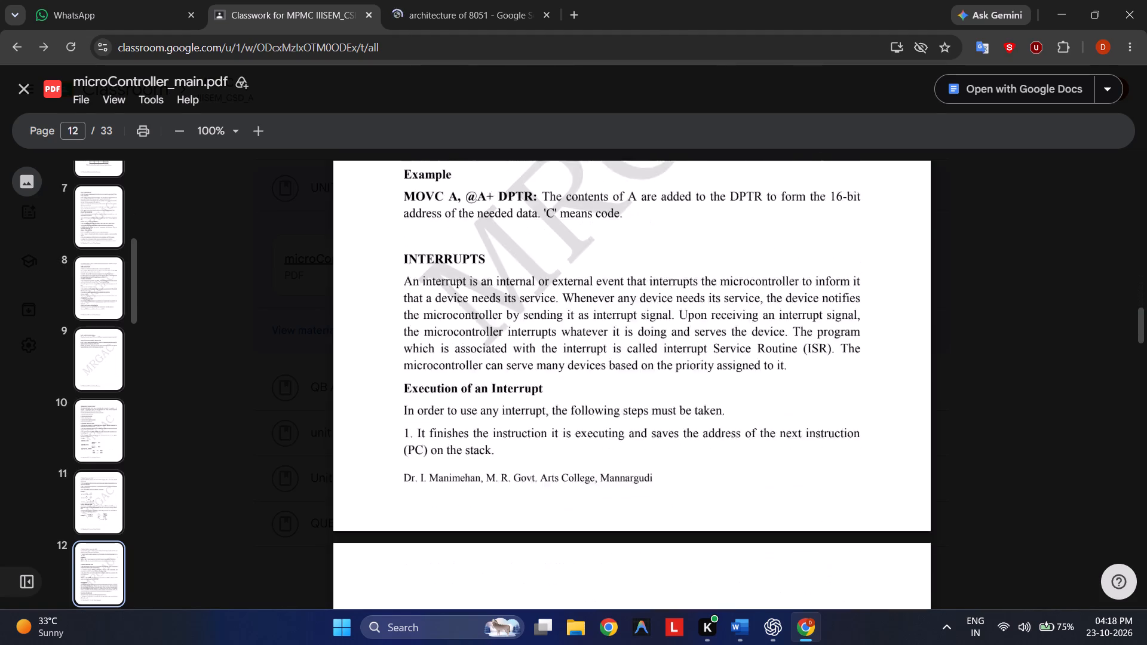
scroll(496, 543, down, 11)
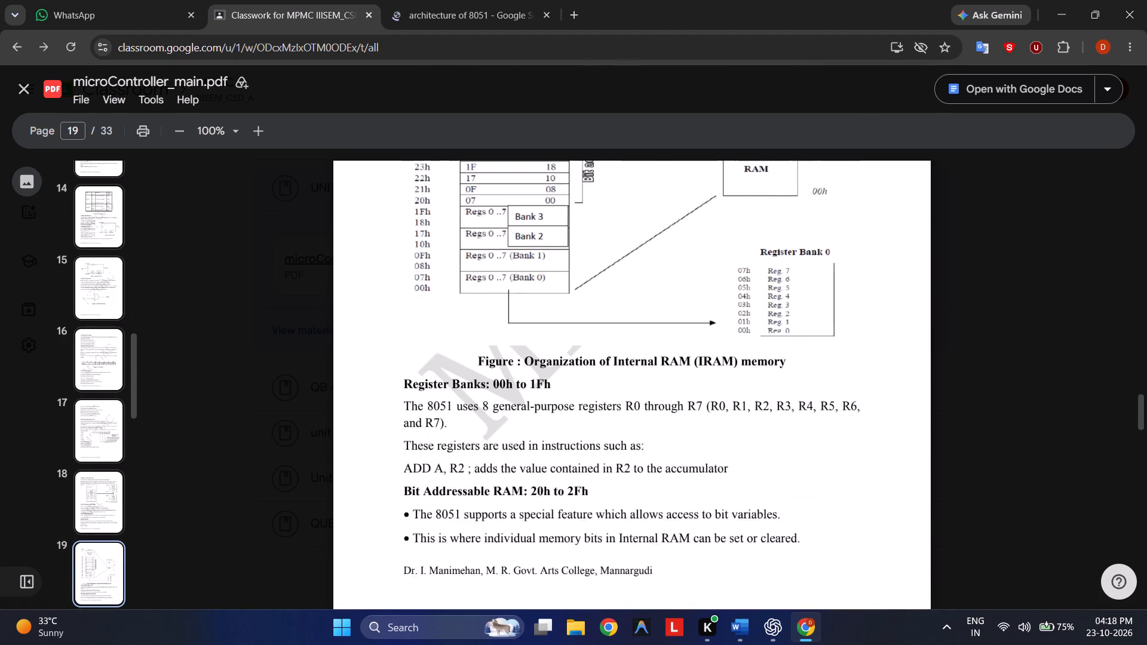
scroll(496, 543, down, 5)
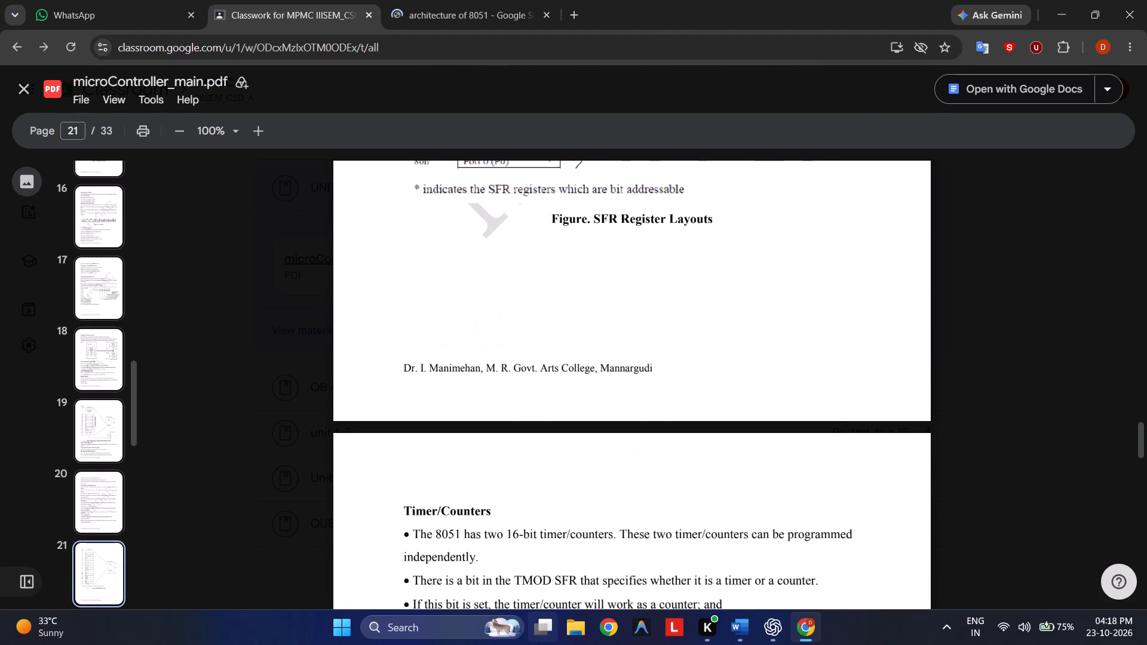
Look over the Timer/Counters section, covering the timer modes and the TCON Timer Control Register bits on page 26.
scroll(539, 644, down, 8)
click(542, 429)
scroll(542, 429, down, 2)
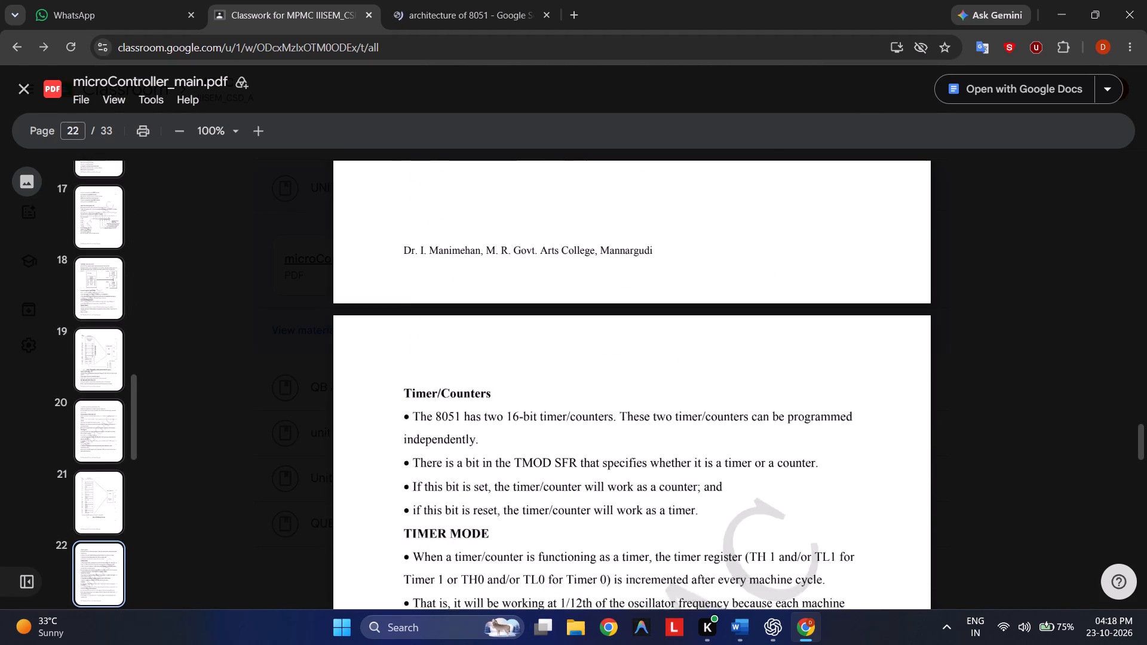
scroll(542, 429, down, 4)
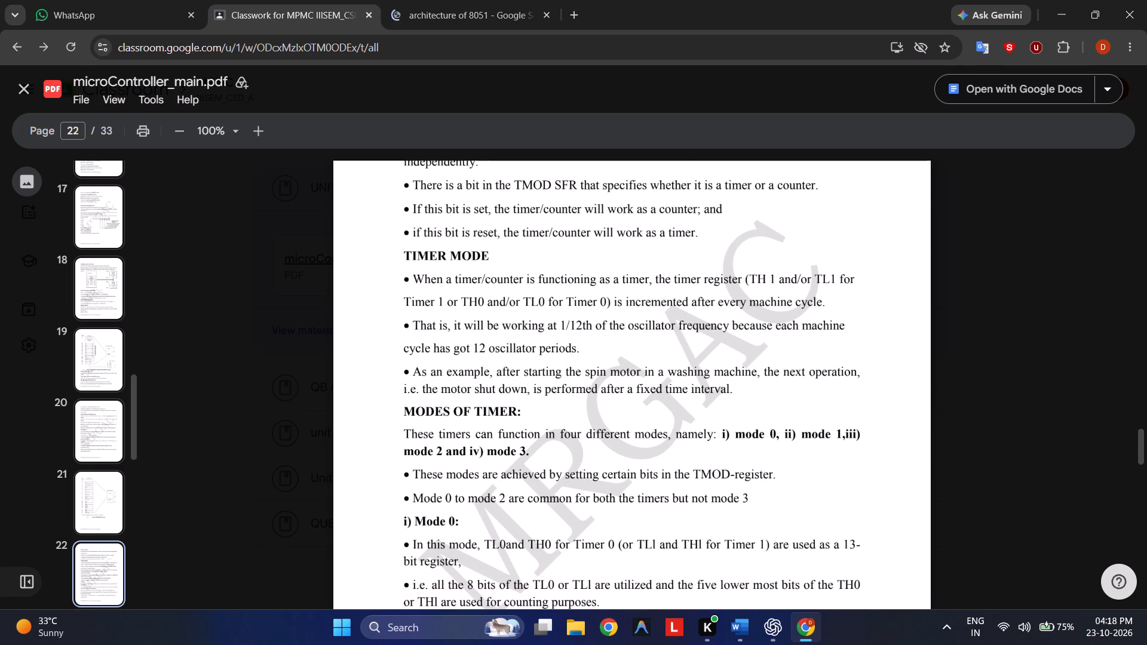
scroll(542, 429, down, 13)
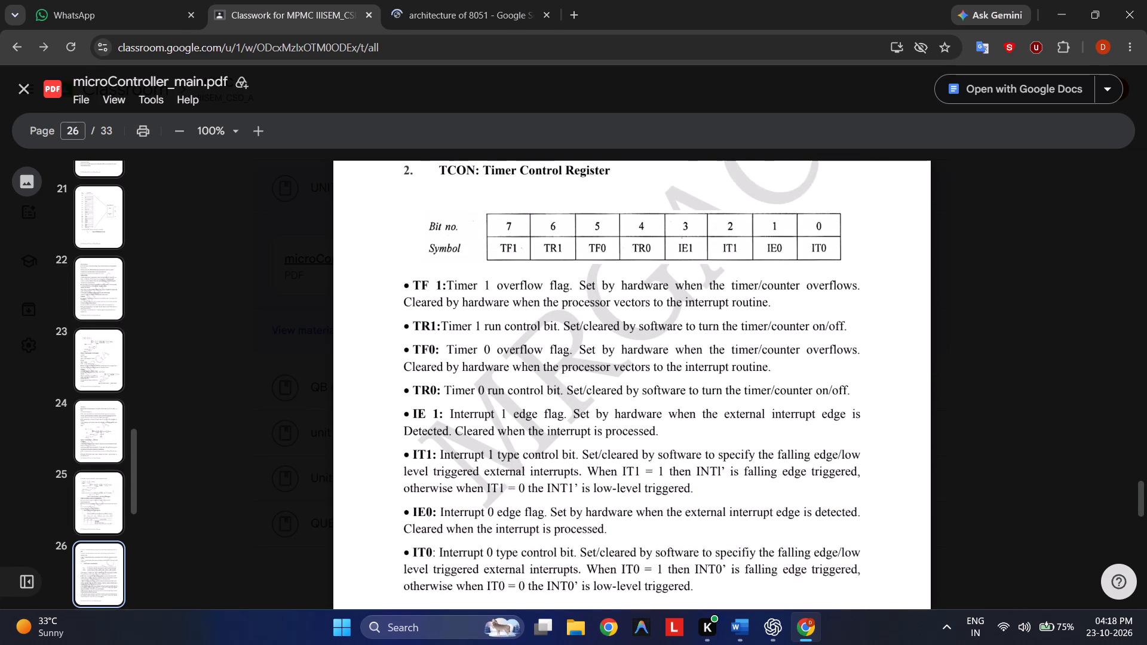
scroll(542, 429, down, 6)
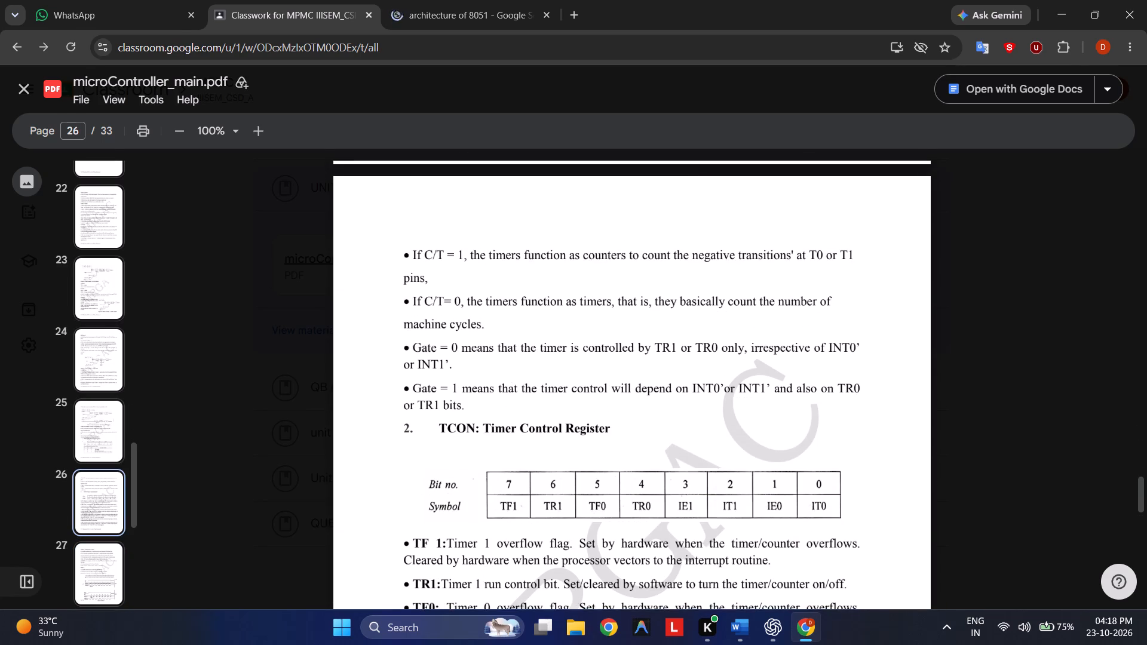
scroll(542, 429, down, 2)
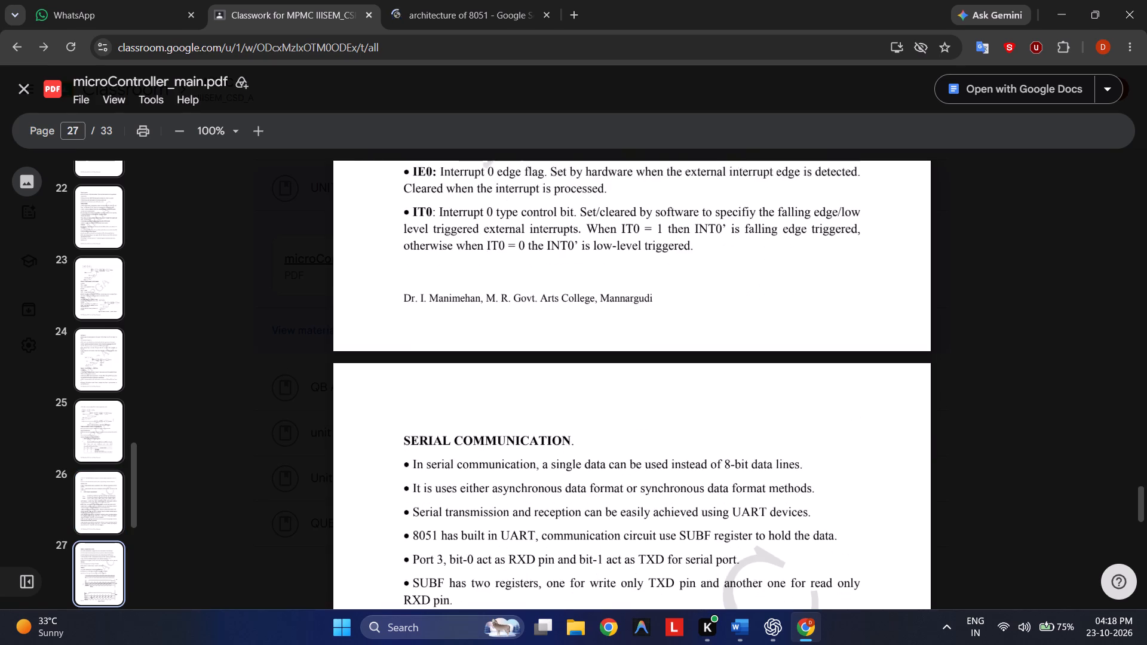
Skim the Serial Communication modes and the Port configurations through to the Port 3 alternate functions table on page 33.
scroll(542, 429, down, 2)
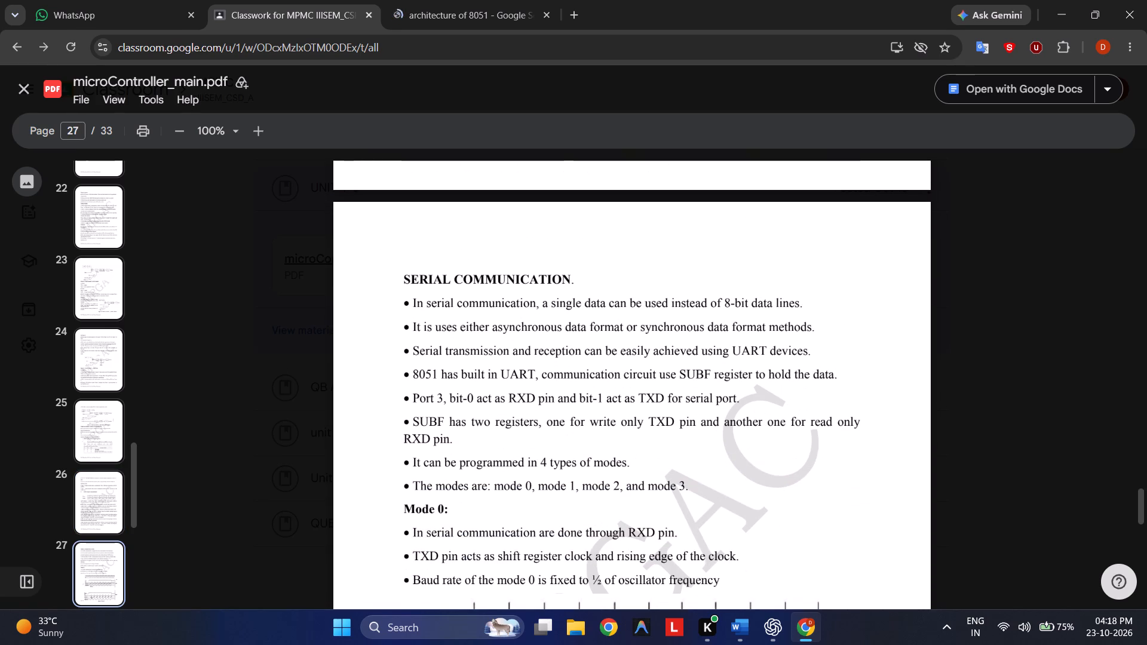
scroll(542, 429, down, 9)
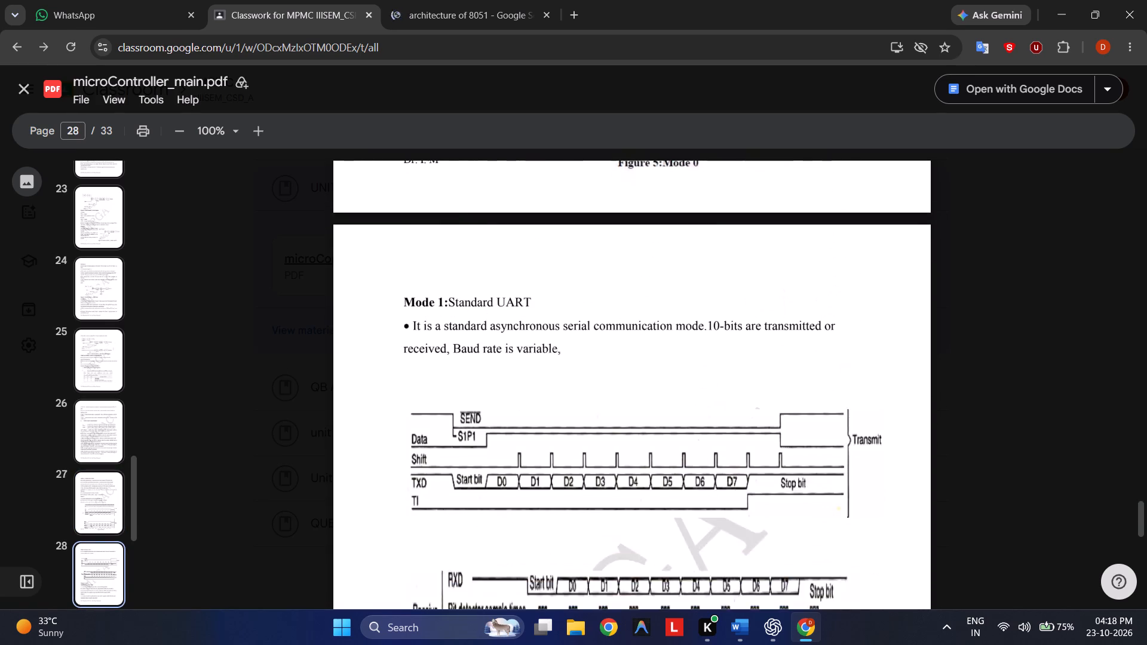
scroll(542, 429, down, 19)
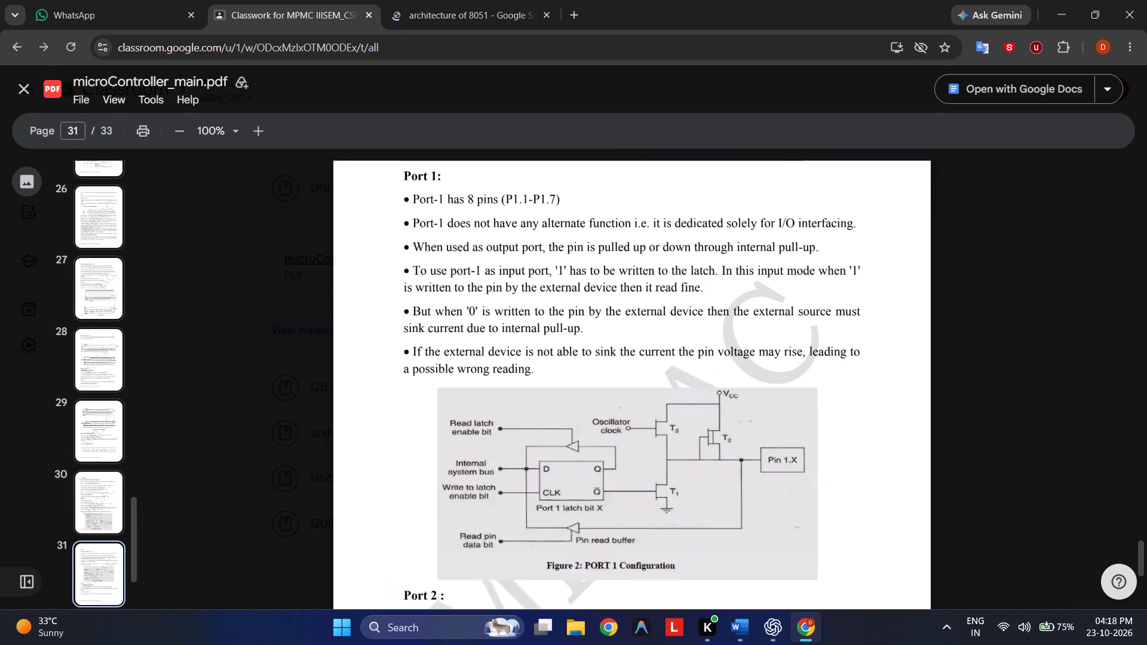
scroll(542, 429, down, 8)
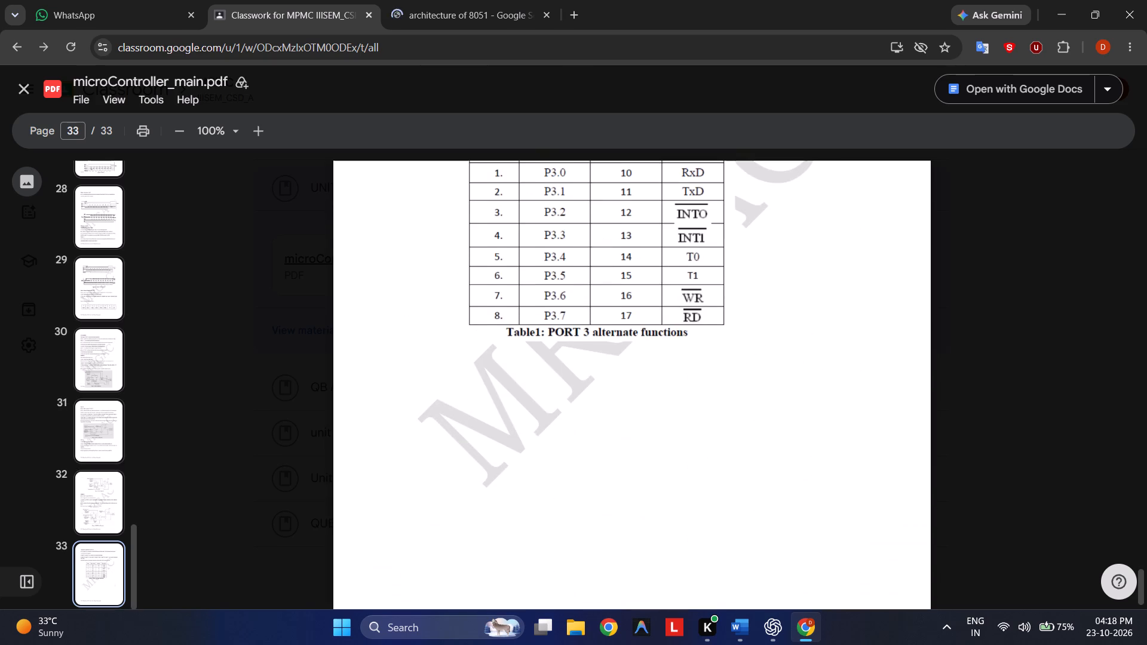
scroll(517, 382, down, 5)
Close the "architecture of 8051" Google search page.
click(417, 0)
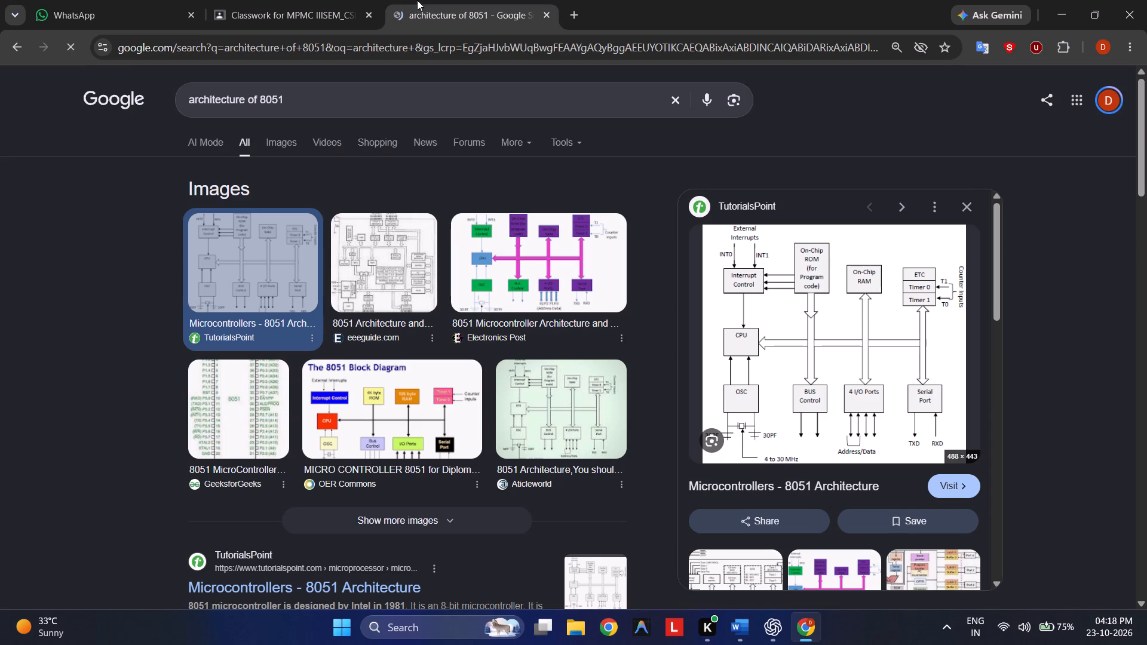
click(547, 17)
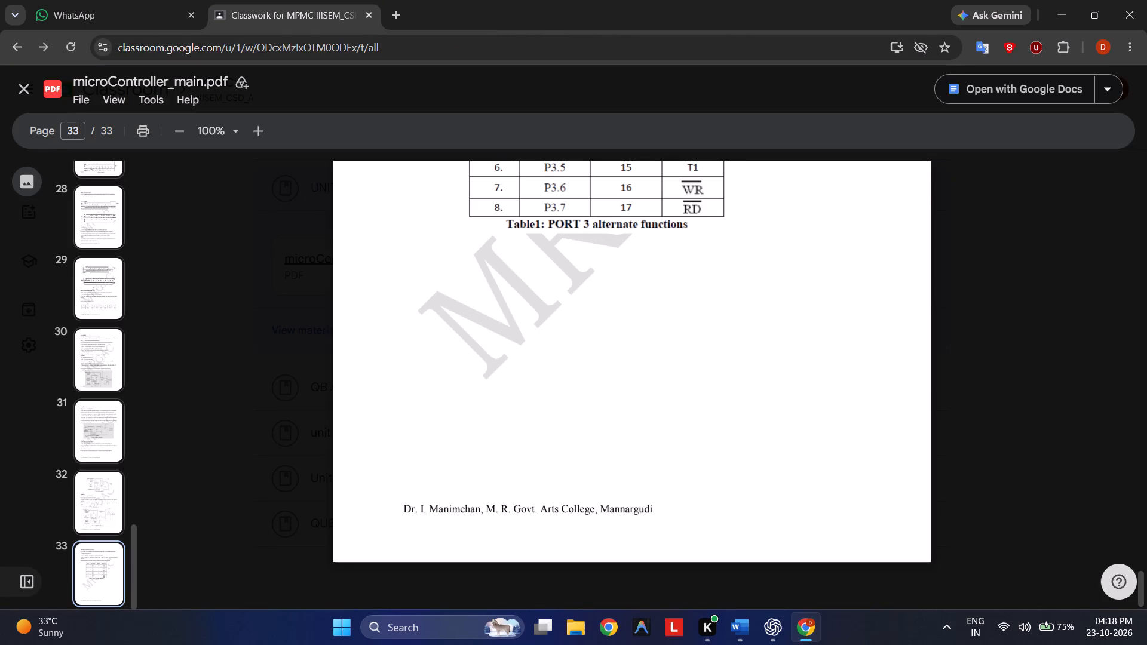
Switch to the Word question bank and skim the Q1 answer on 8051 architecture from its beginning through to Q2.
click(734, 615)
scroll(734, 615, down, 2)
scroll(664, 456, down, 2)
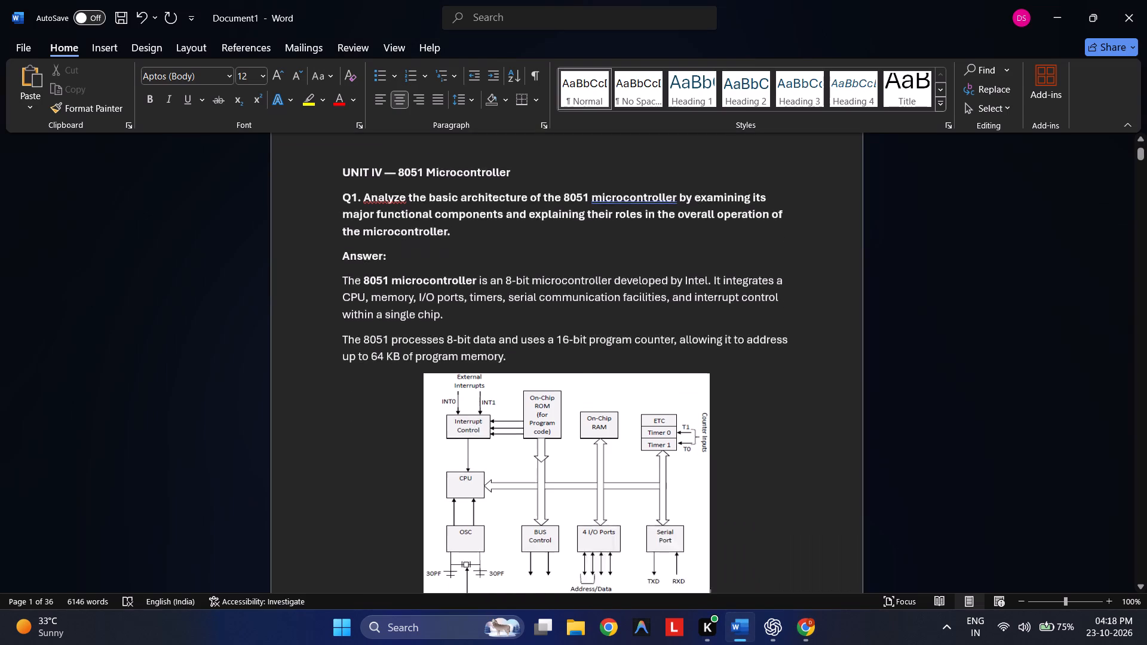
scroll(664, 456, down, 4)
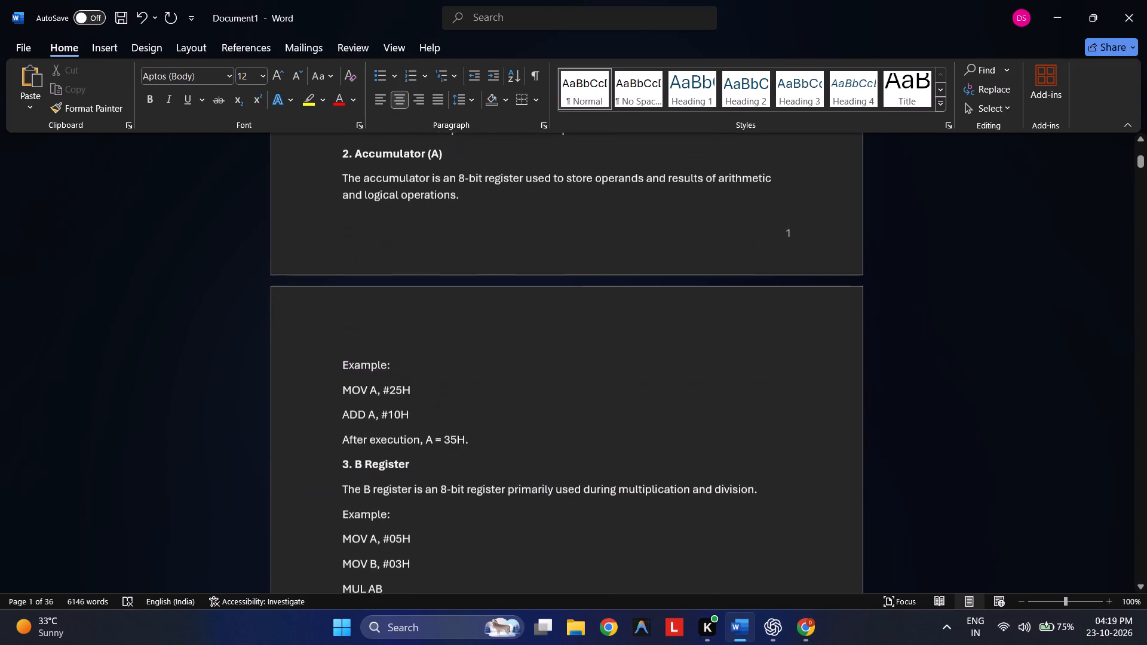
scroll(664, 456, down, 5)
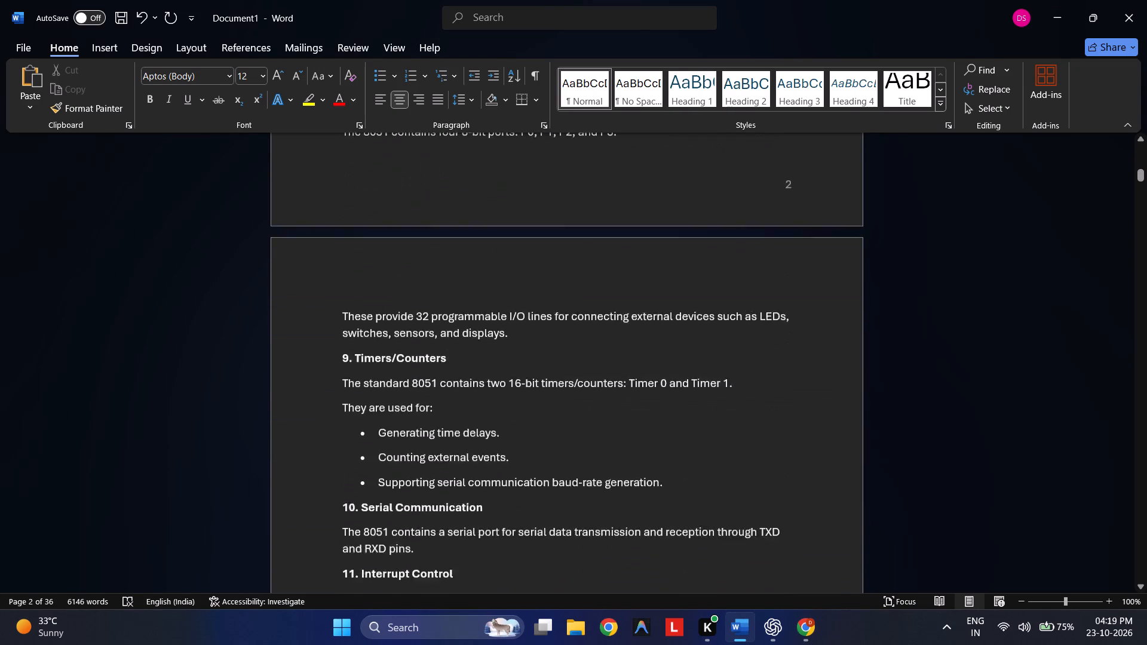
scroll(664, 456, down, 4)
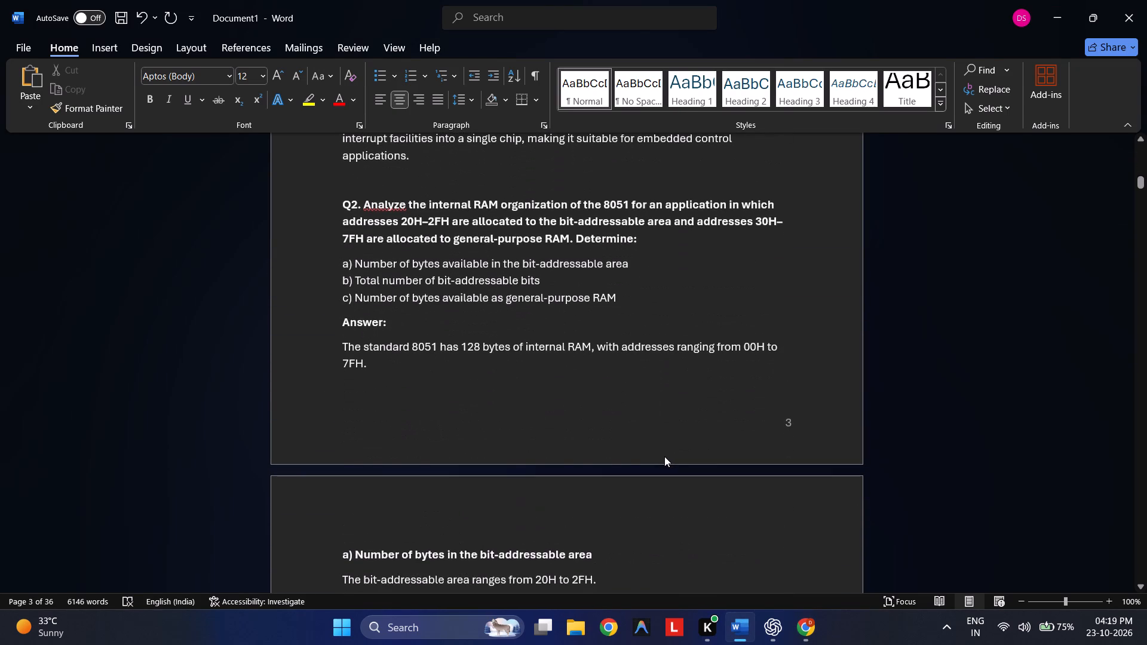
Read items 9 to 12 and the conclusion of the Q1 answer, focusing on Timers/Counters and Serial Communication.
scroll(664, 456, up, 3)
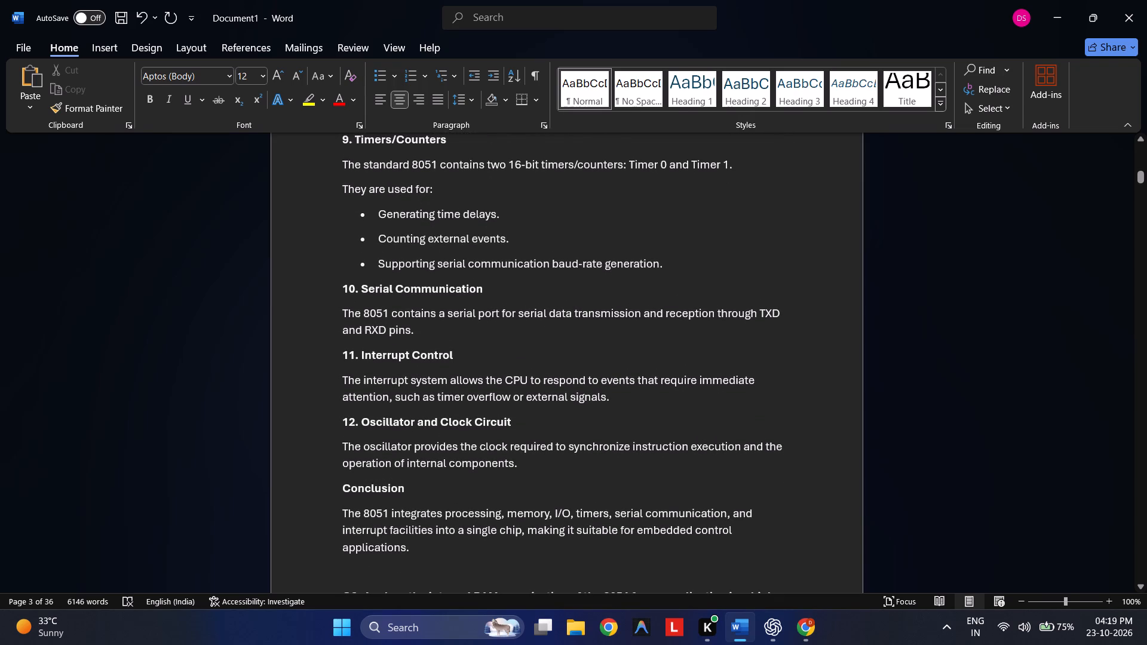
scroll(665, 524, up, 1)
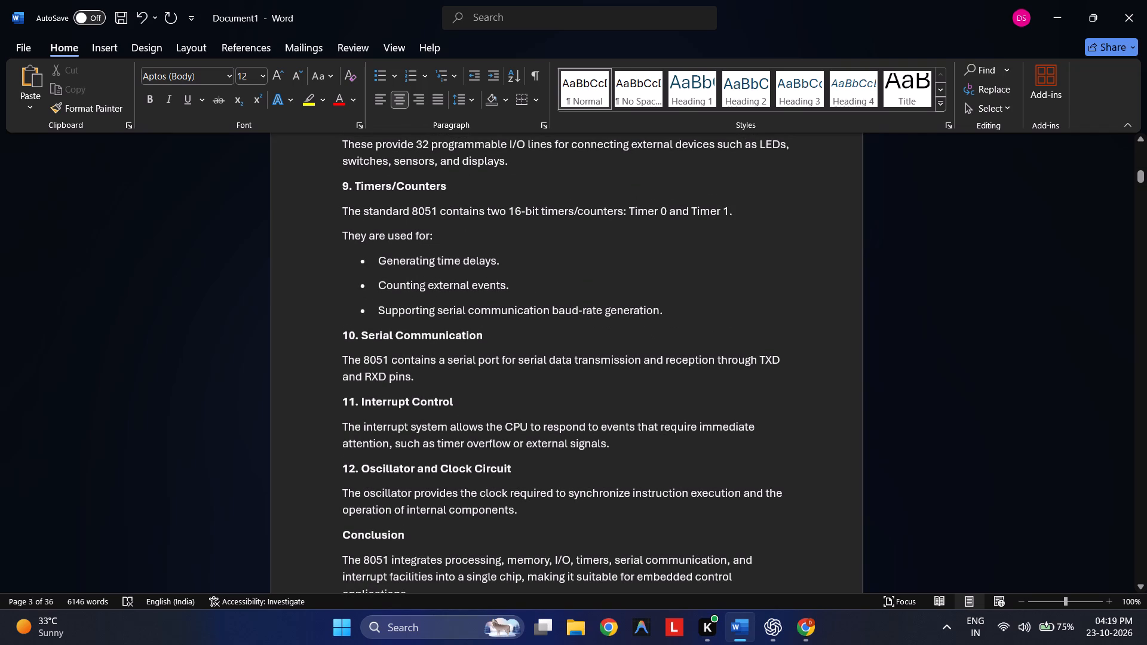
triple_click(435, 279)
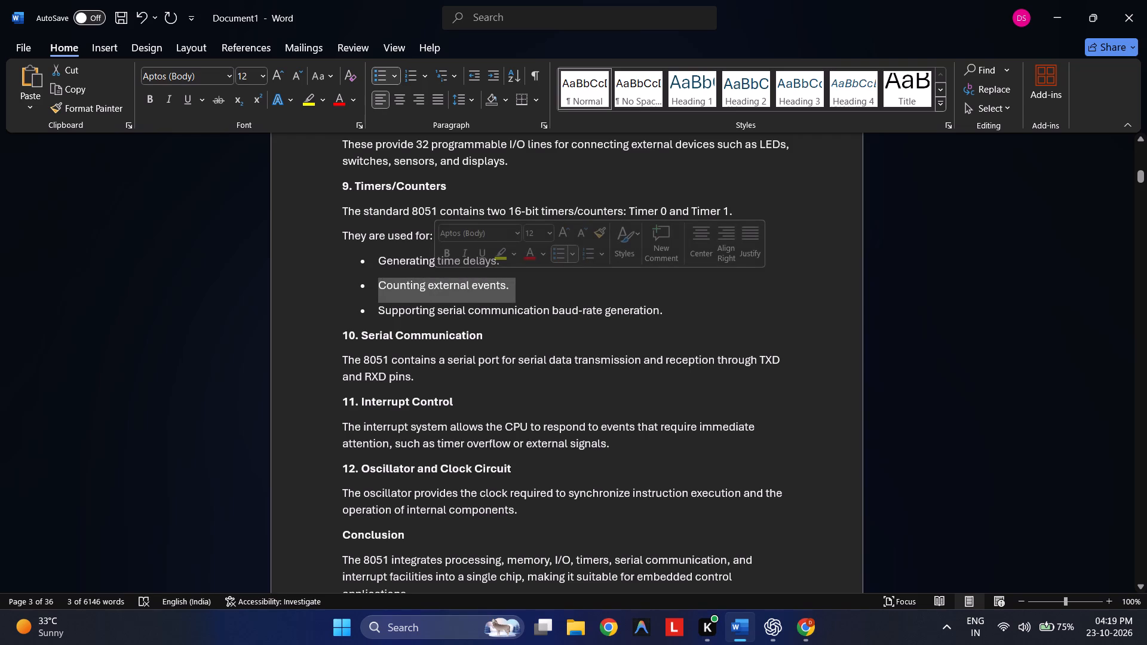
triple_click(386, 355)
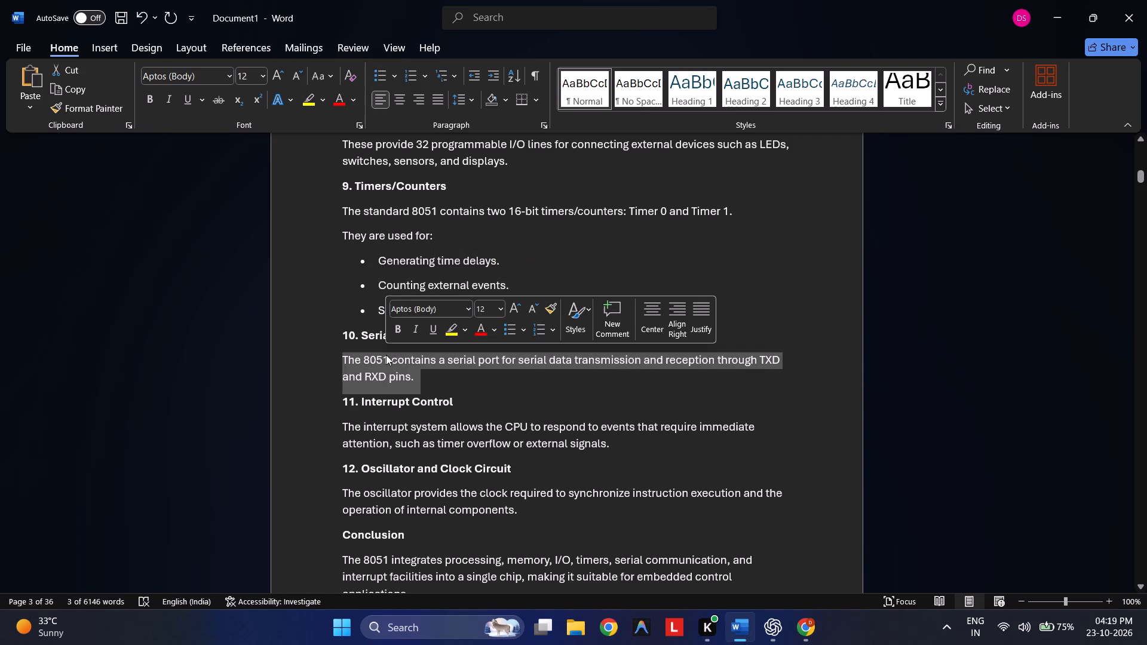
click(386, 355)
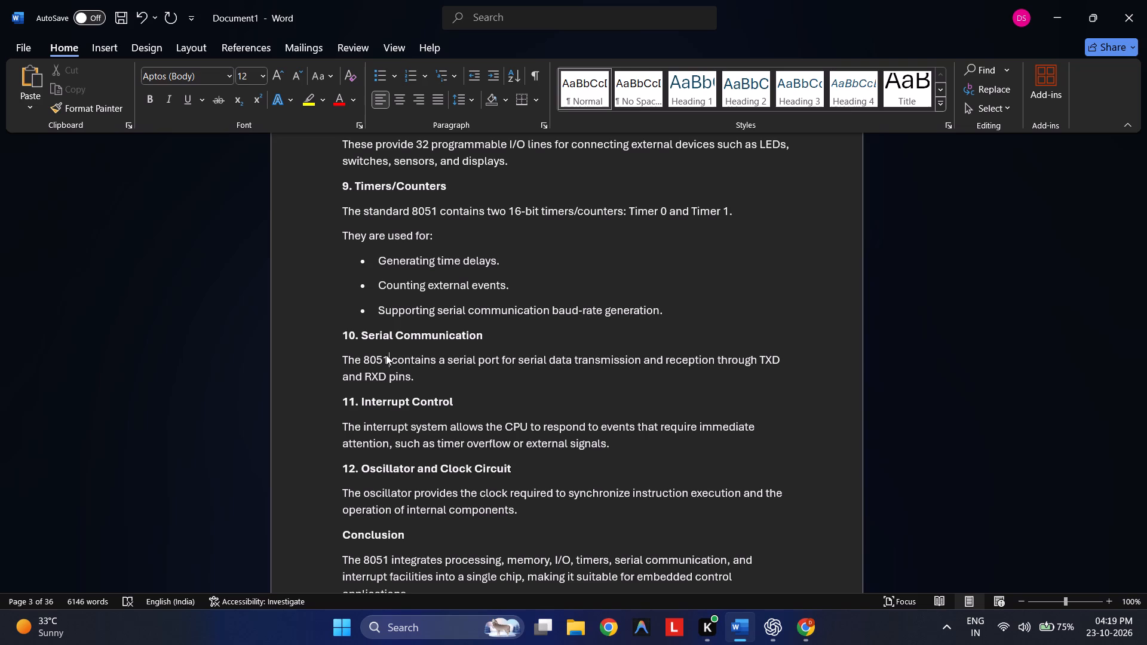
double_click(373, 373)
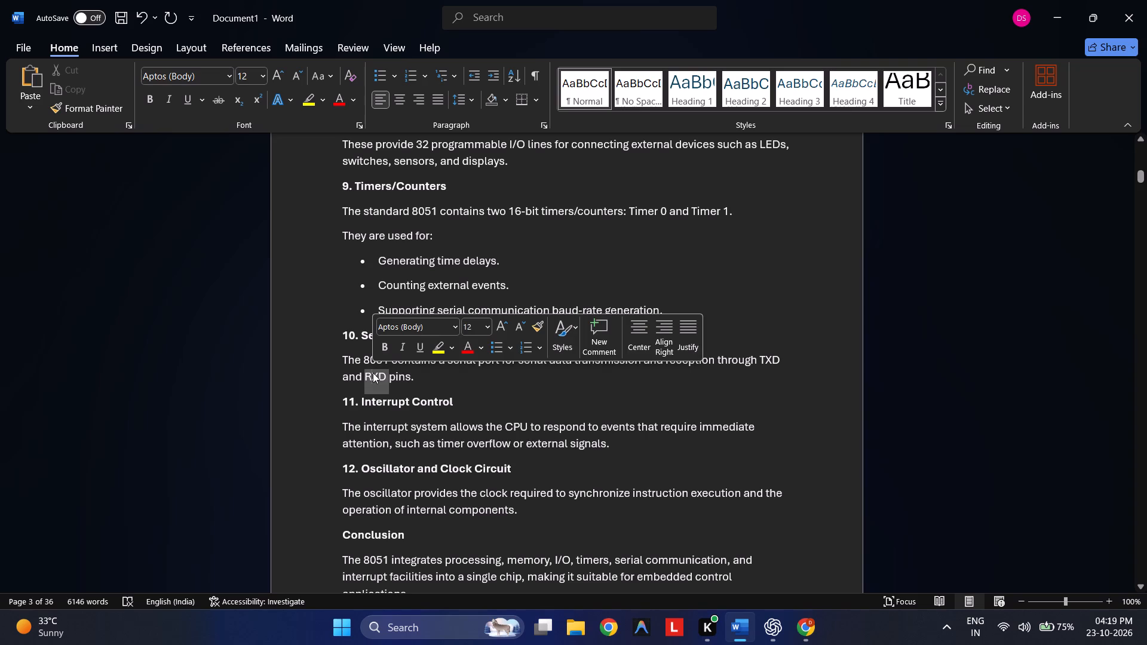
click(424, 375)
click(497, 391)
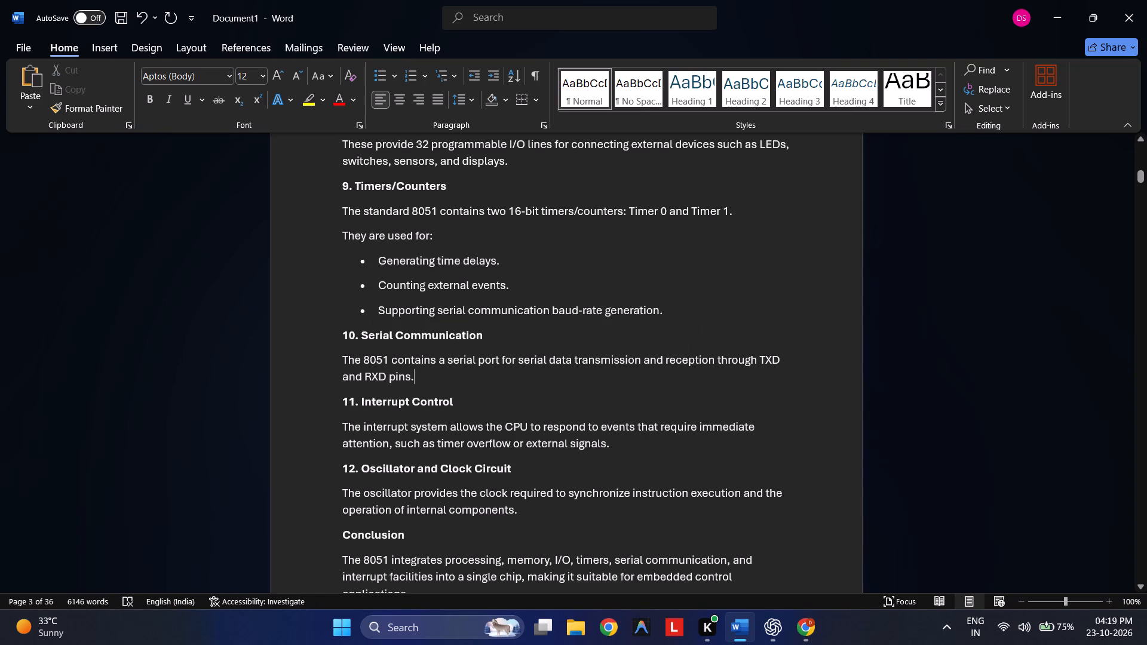
click(497, 391)
scroll(497, 391, down, 1)
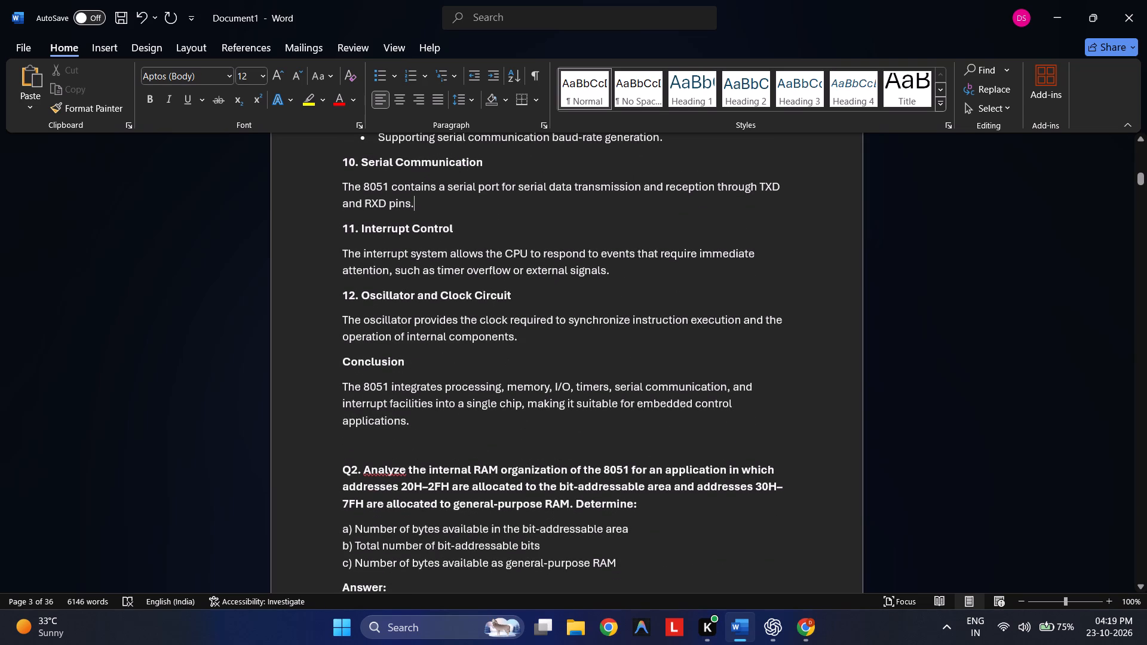
Translate the word "reception" in item 10, Serial Communication, into Marathi with the Translator and check its meaning.
double_click(687, 181)
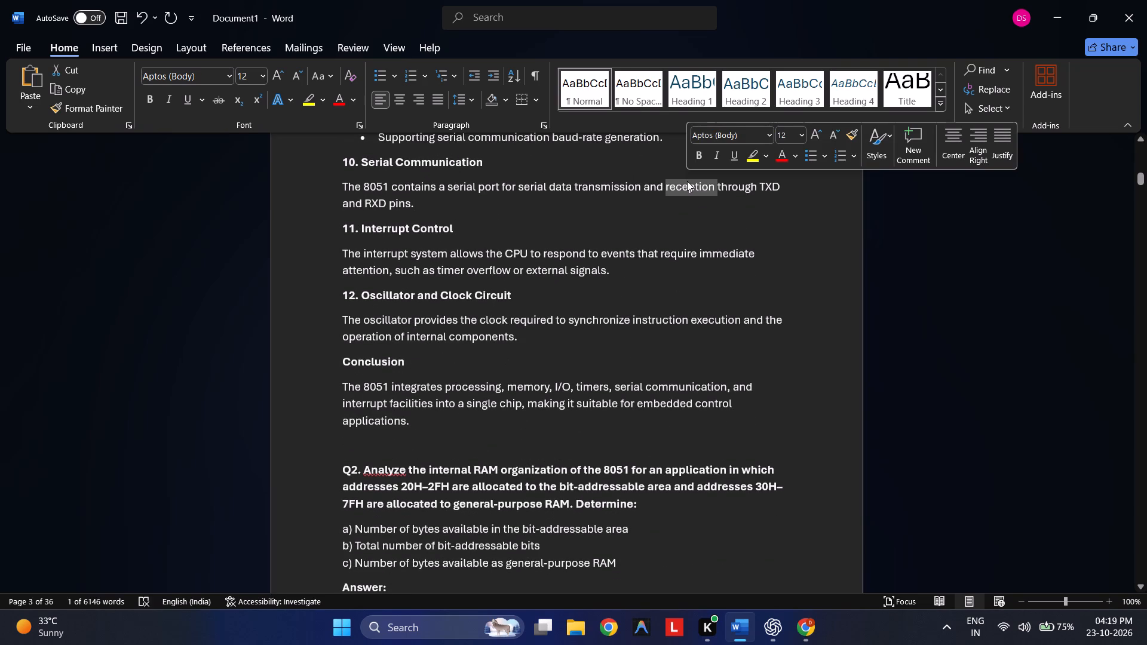
double_click(687, 181)
right_click(687, 181)
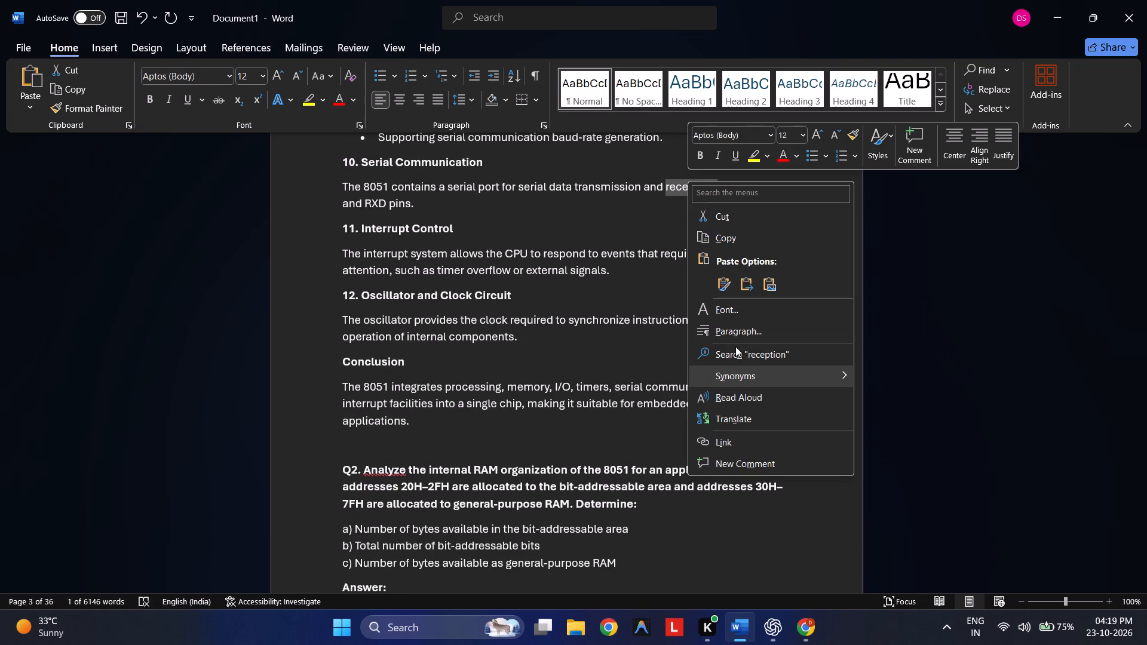
click(753, 420)
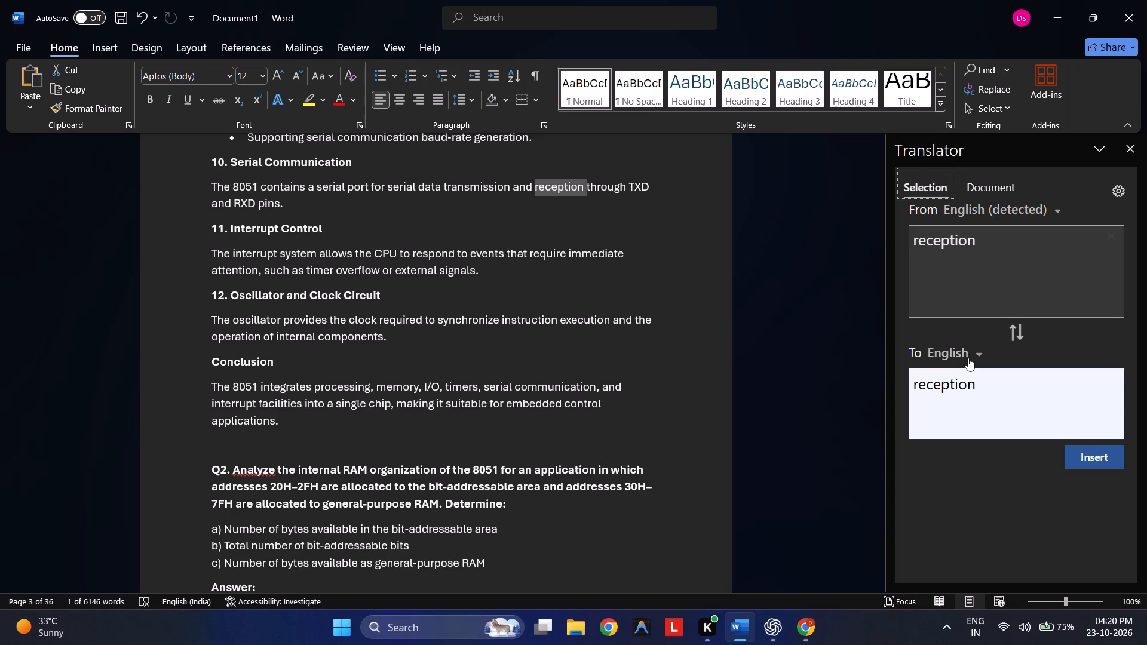
click(968, 358)
scroll(968, 431, down, 2)
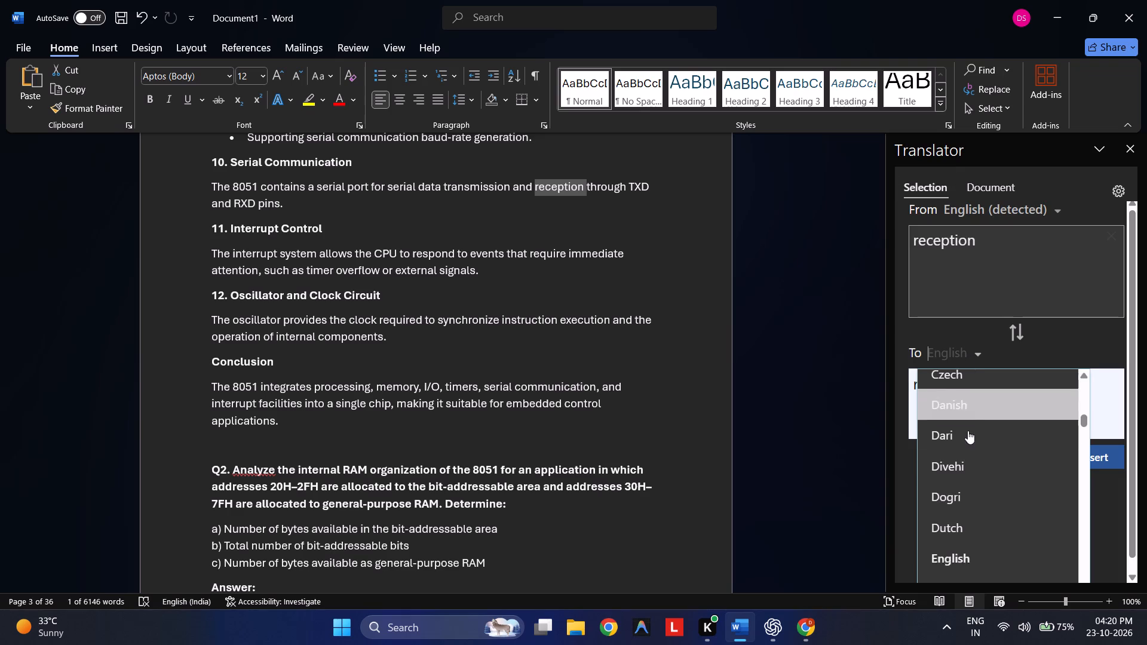
scroll(968, 431, down, 3)
scroll(966, 506, down, 2)
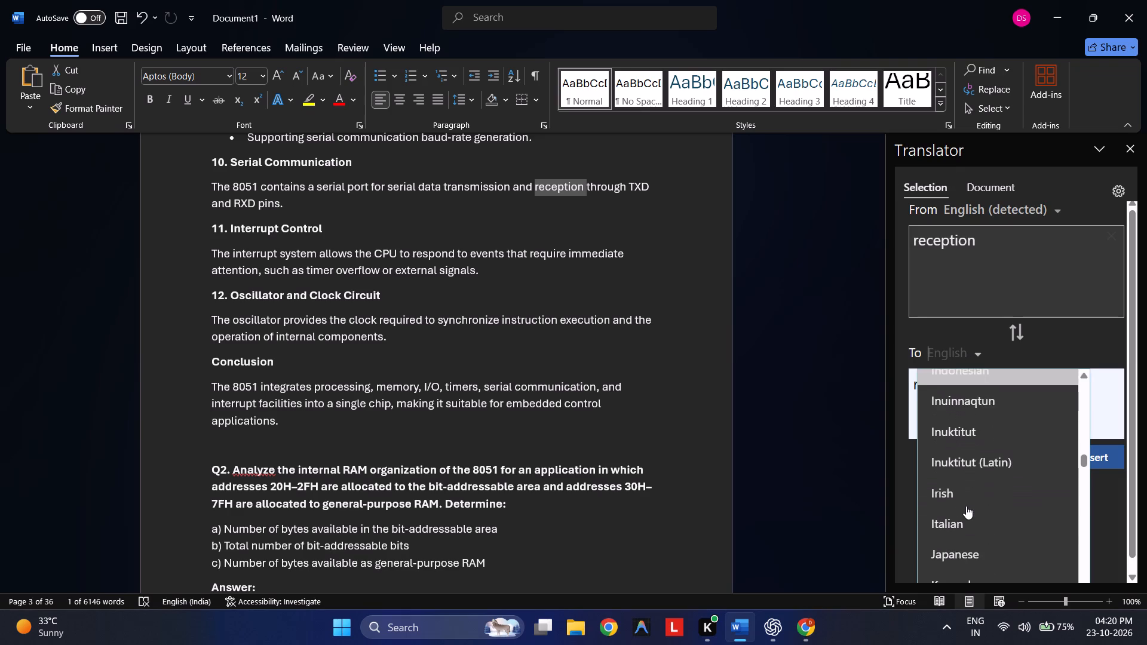
scroll(966, 506, down, 4)
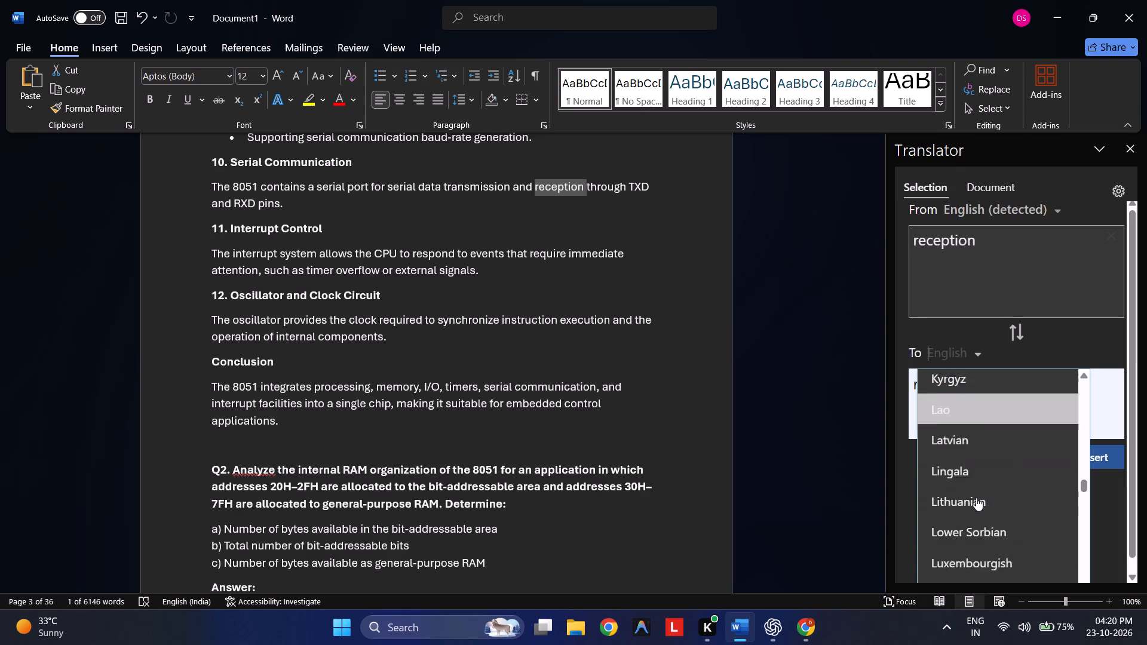
scroll(976, 497, down, 2)
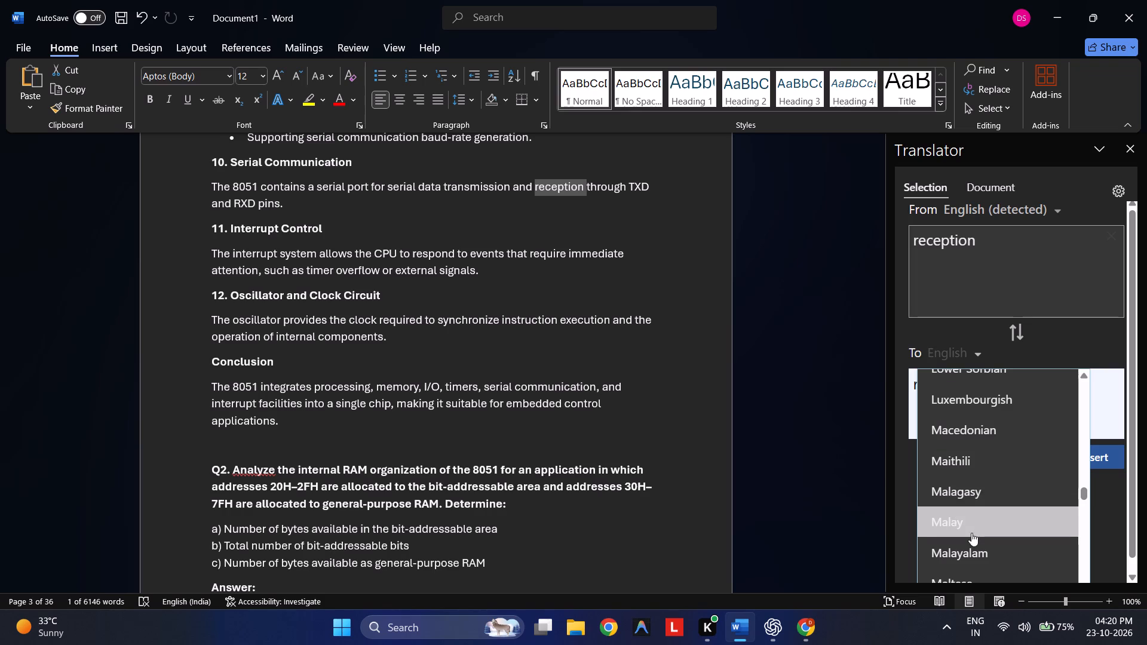
scroll(971, 533, down, 1)
click(994, 506)
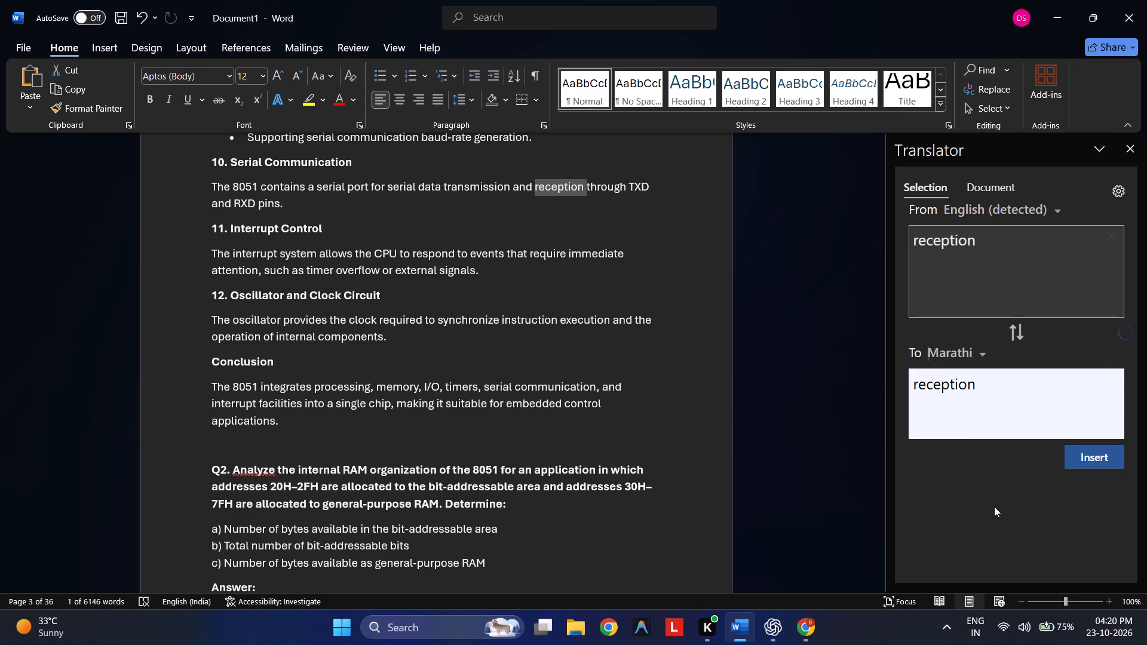
triple_click(938, 381)
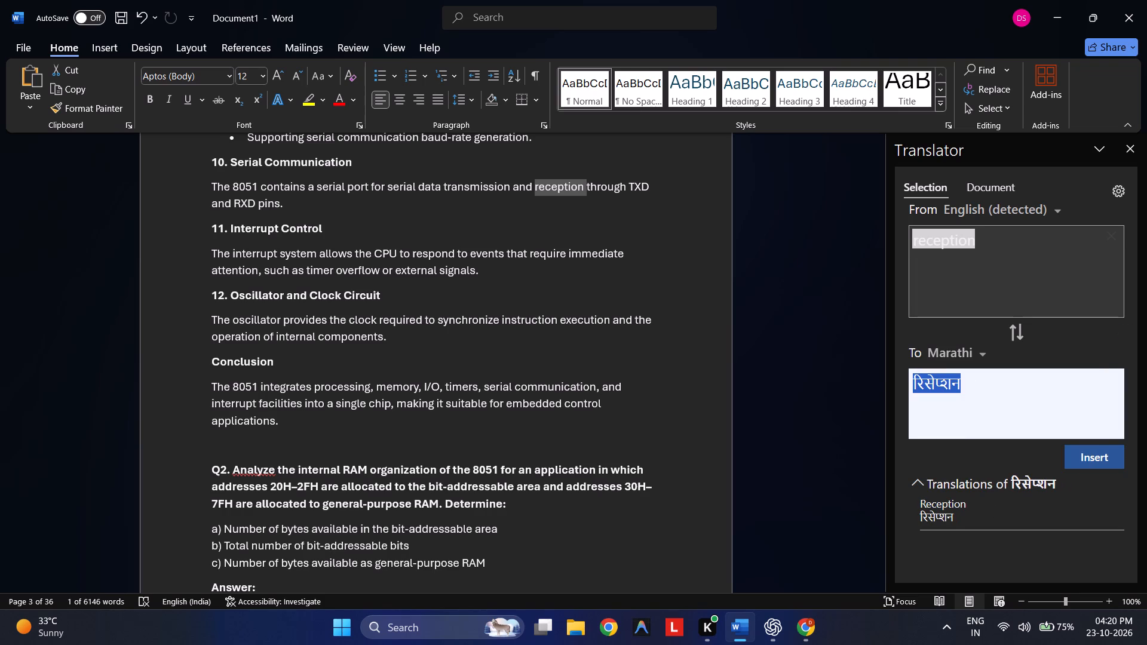
click(938, 381)
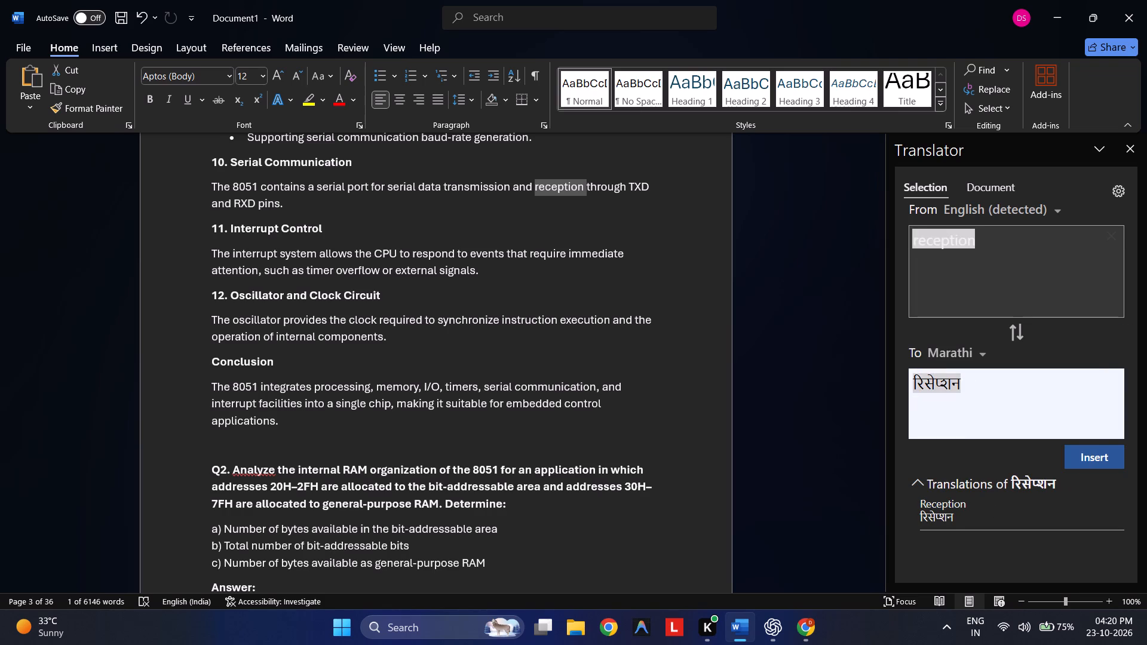
Switch the translation target language to Hindi and check the Hindi meaning of "reception".
click(960, 355)
scroll(970, 462, down, 2)
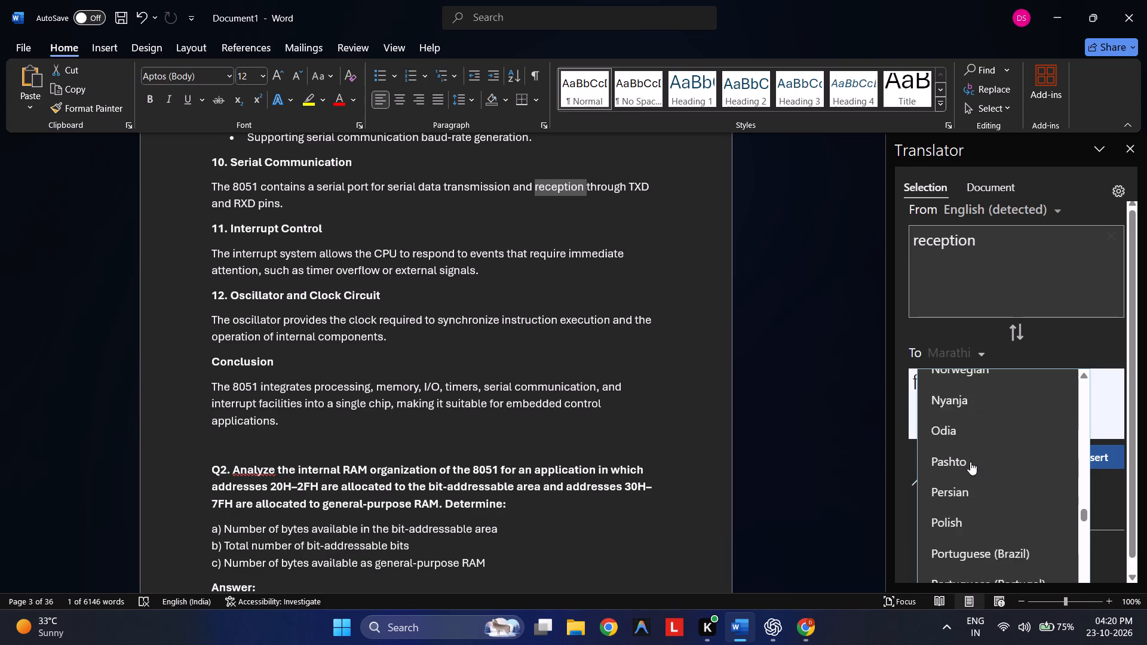
scroll(970, 462, down, 7)
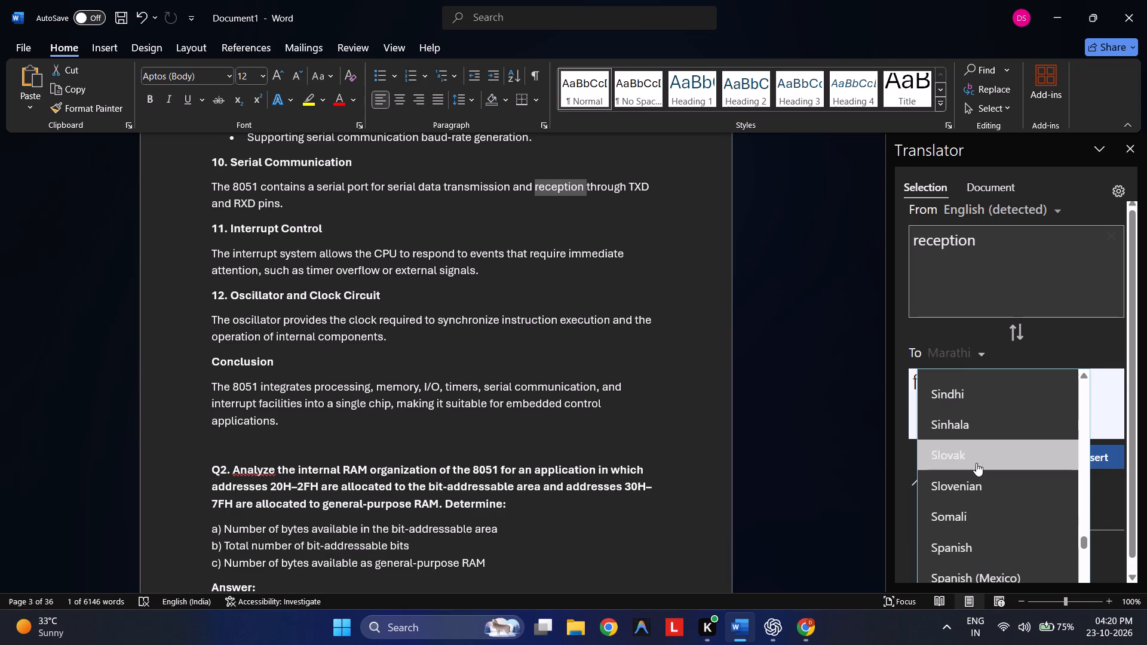
scroll(973, 509, down, 3)
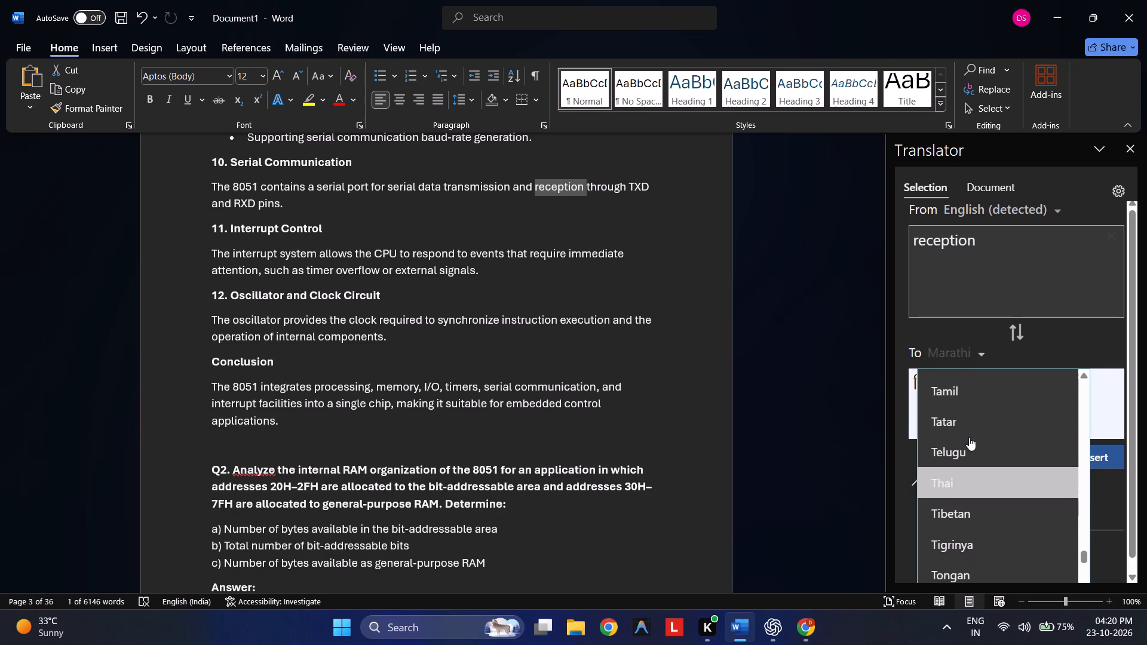
scroll(1013, 531, down, 4)
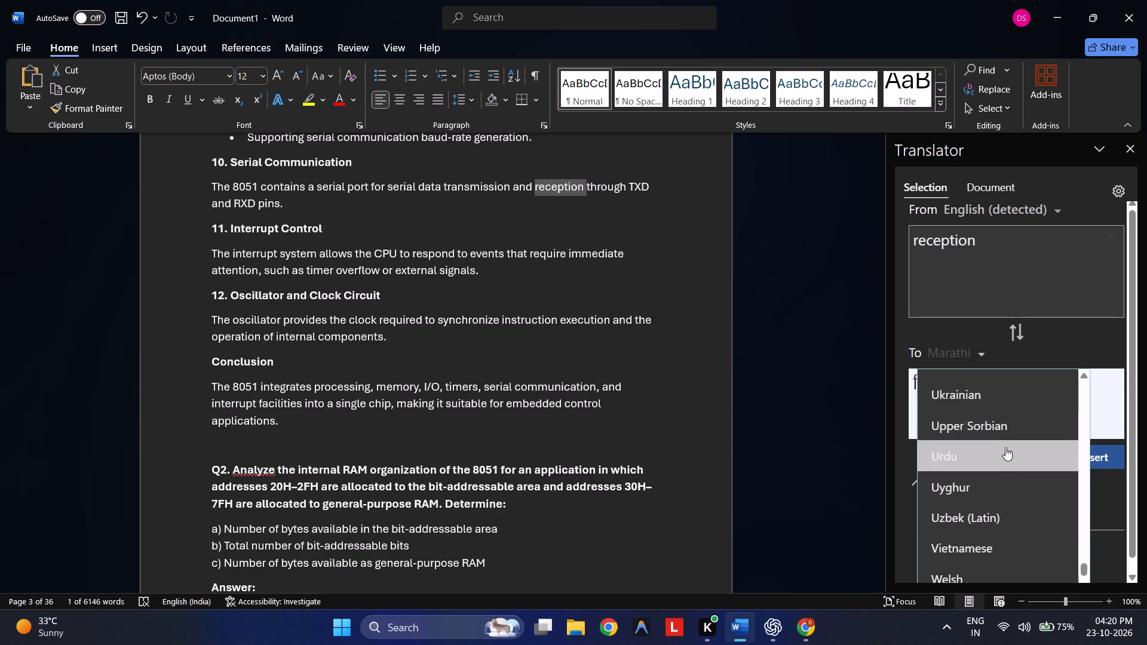
scroll(1005, 447, down, 1)
scroll(1031, 536, down, 3)
scroll(1031, 536, up, 11)
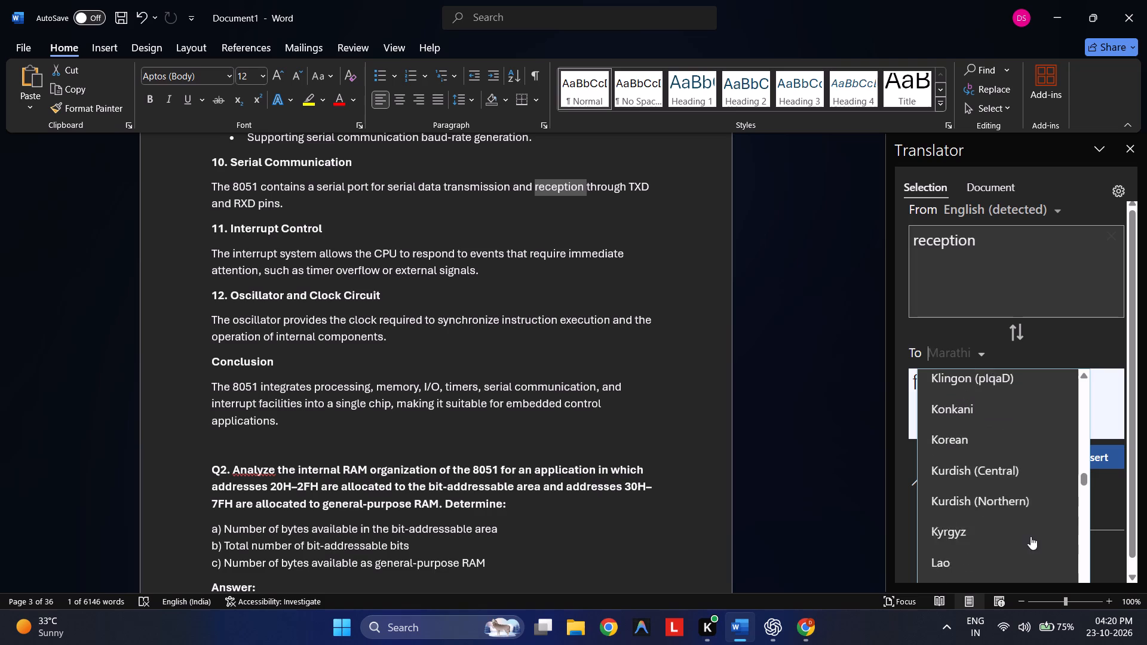
scroll(1031, 536, up, 4)
scroll(1031, 536, down, 1)
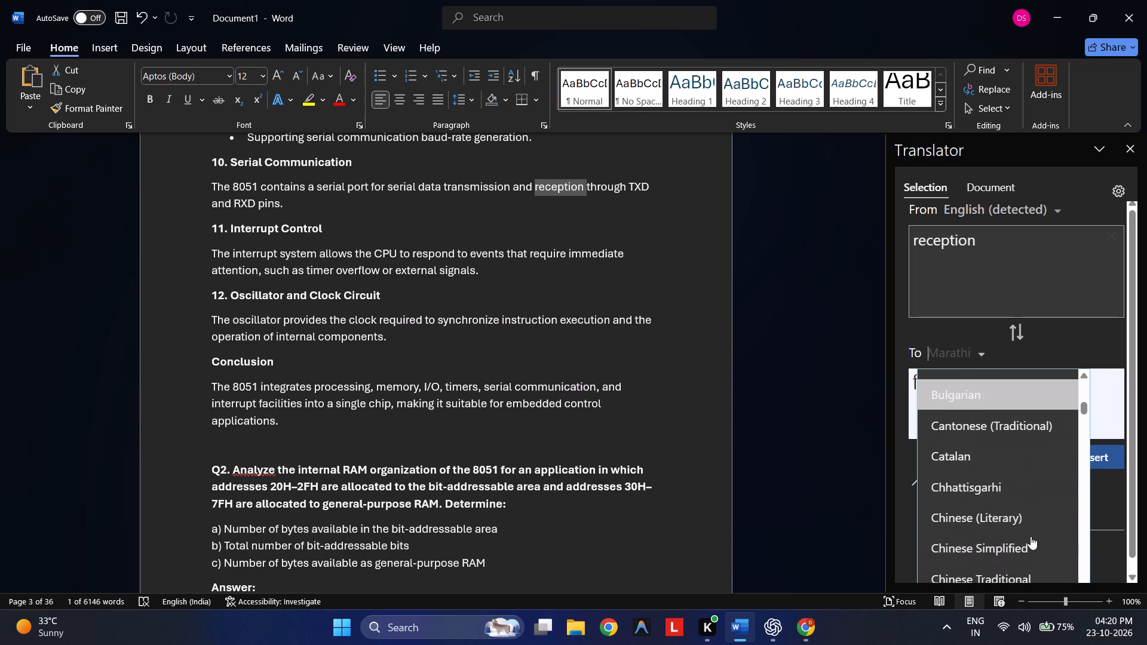
scroll(1031, 536, down, 1)
scroll(1017, 457, down, 2)
scroll(996, 515, down, 1)
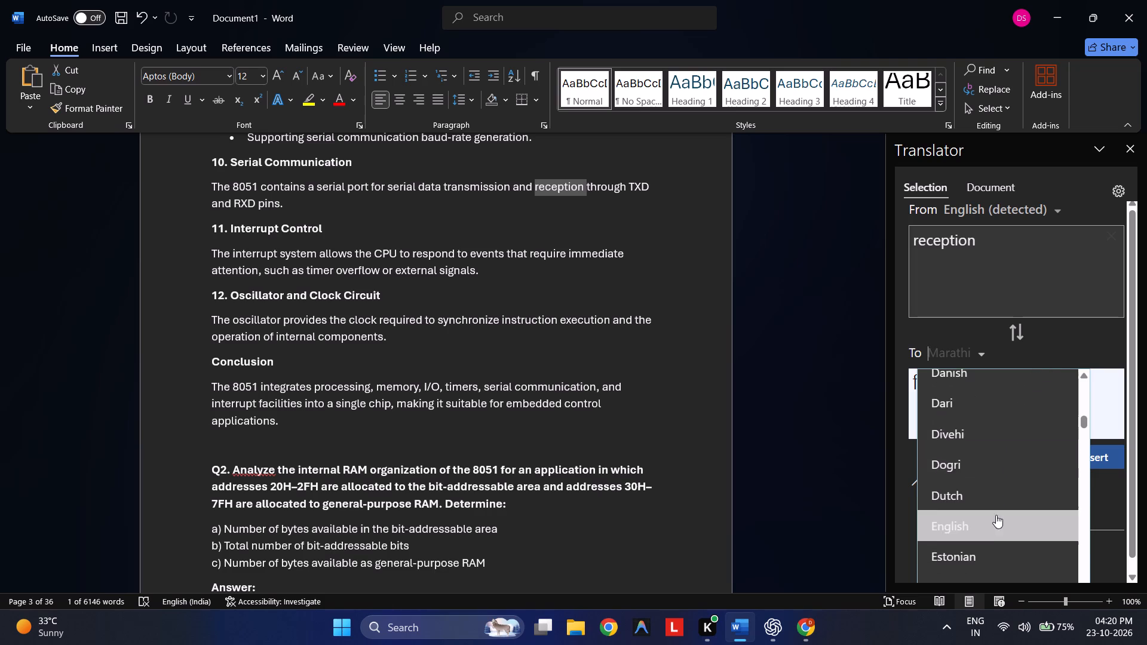
scroll(992, 540, down, 1)
scroll(977, 481, down, 1)
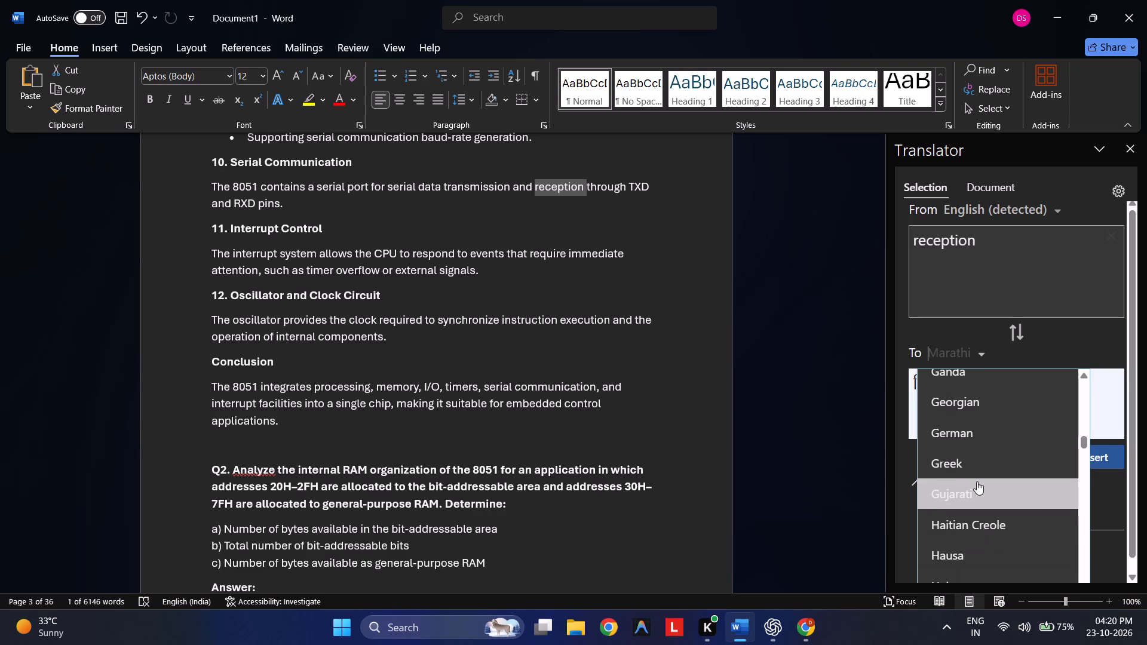
scroll(977, 481, down, 2)
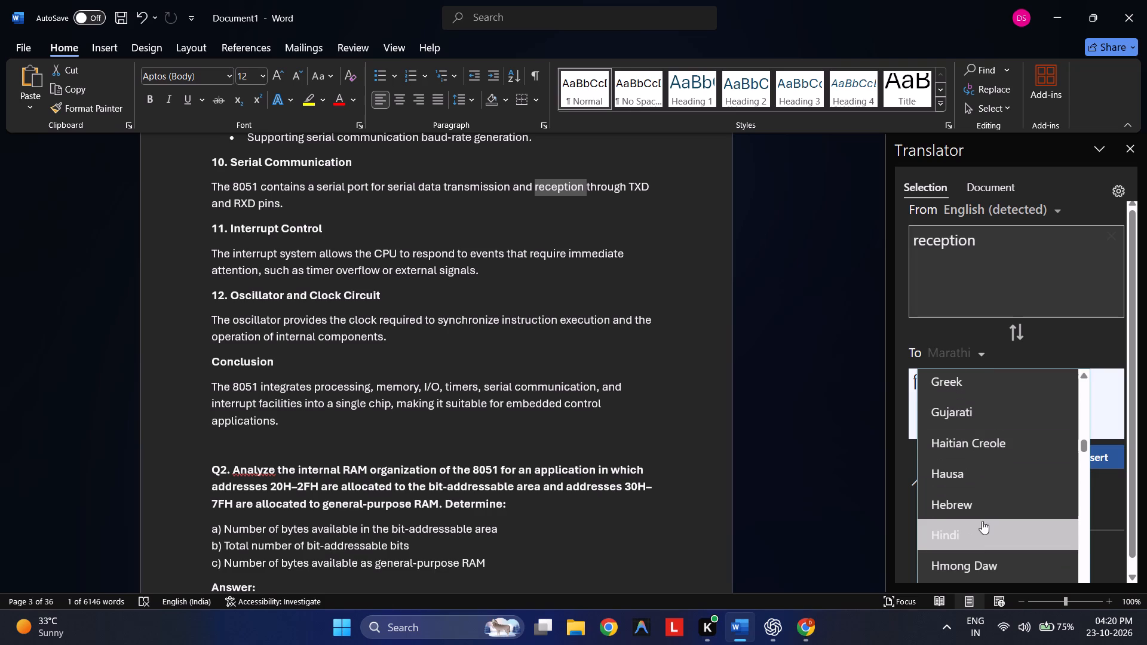
click(986, 534)
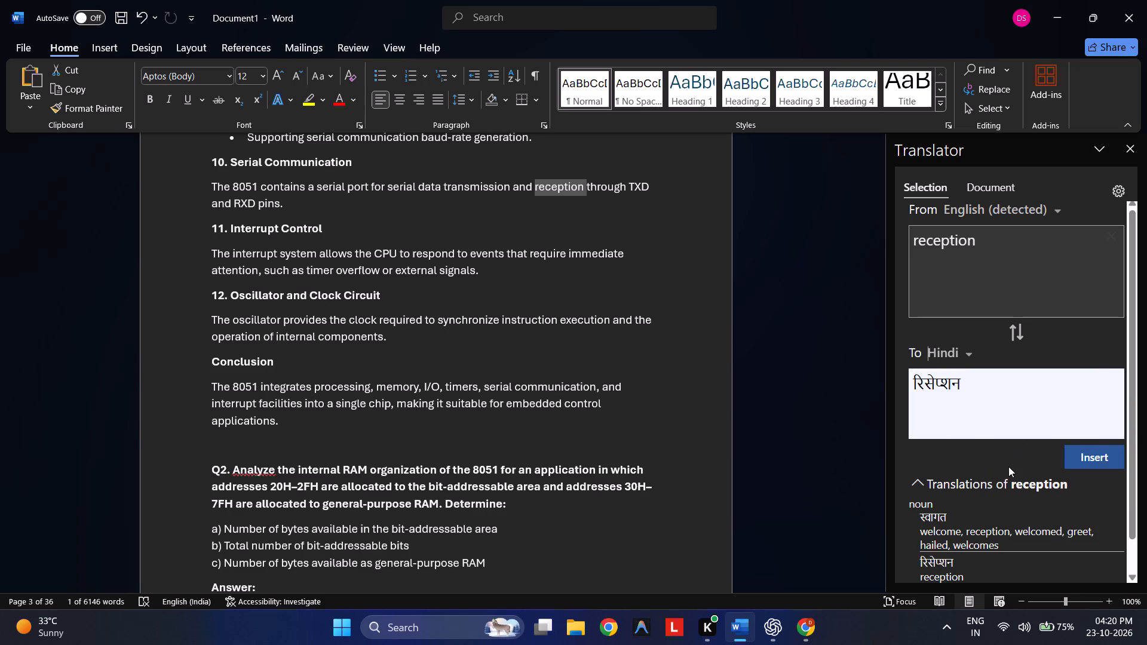
triple_click(980, 391)
triple_click(980, 391)
click(980, 391)
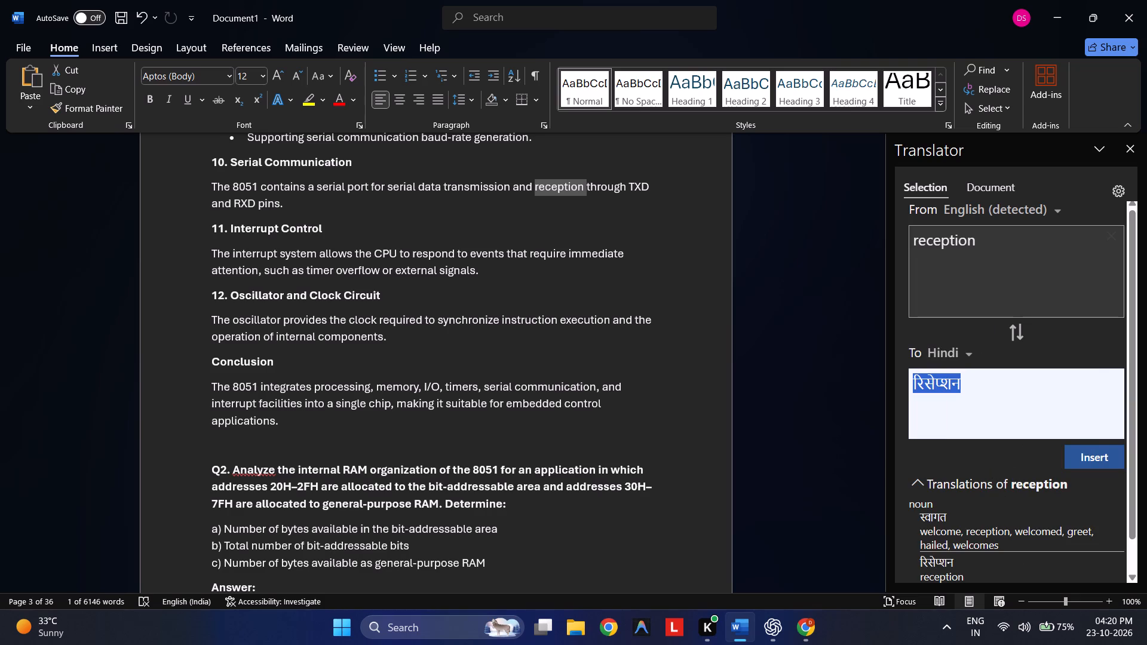
Translate the phrase "reception through" in item 10 into Hindi and review the listed meanings of its words.
drag(535, 187, 616, 189)
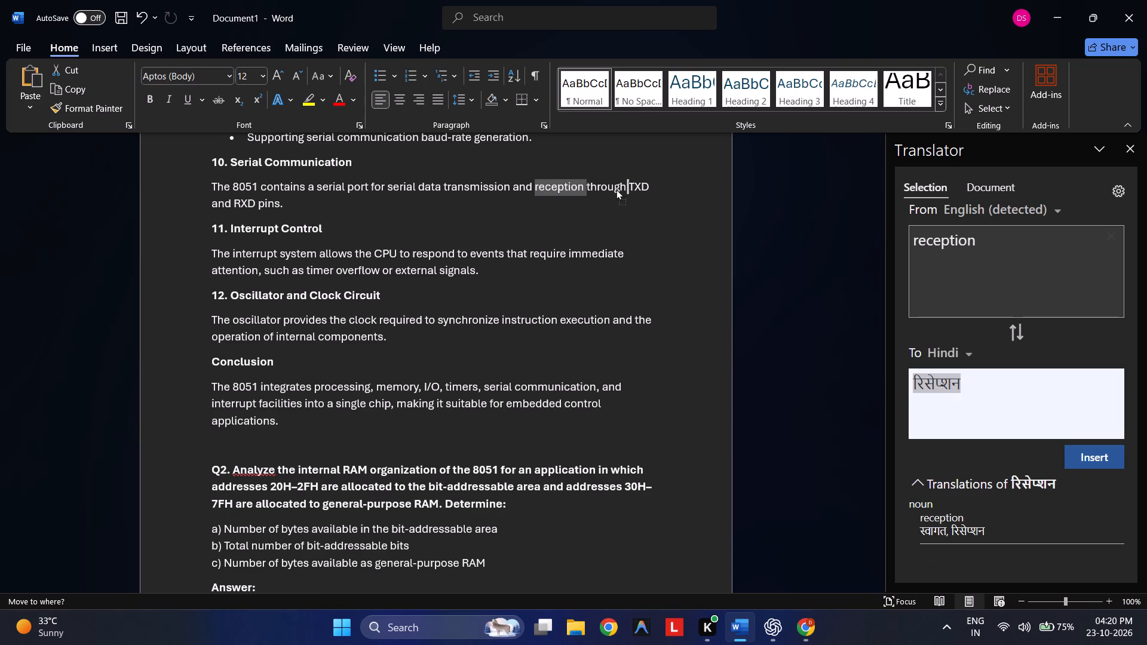
drag(616, 189, 541, 189)
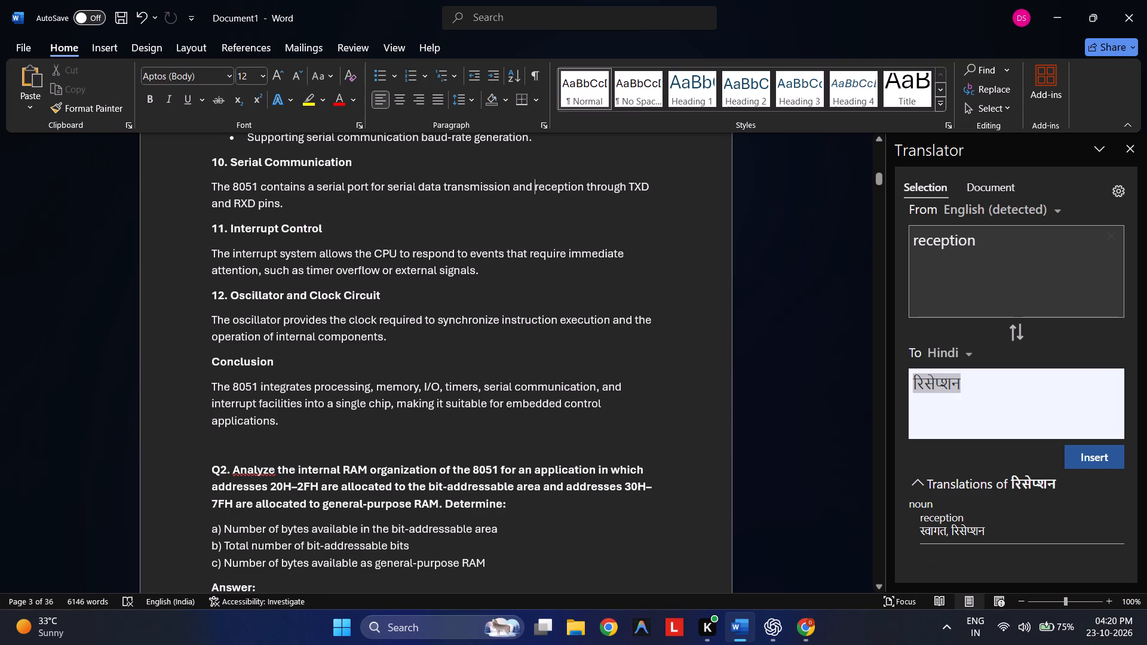
drag(541, 189, 612, 182)
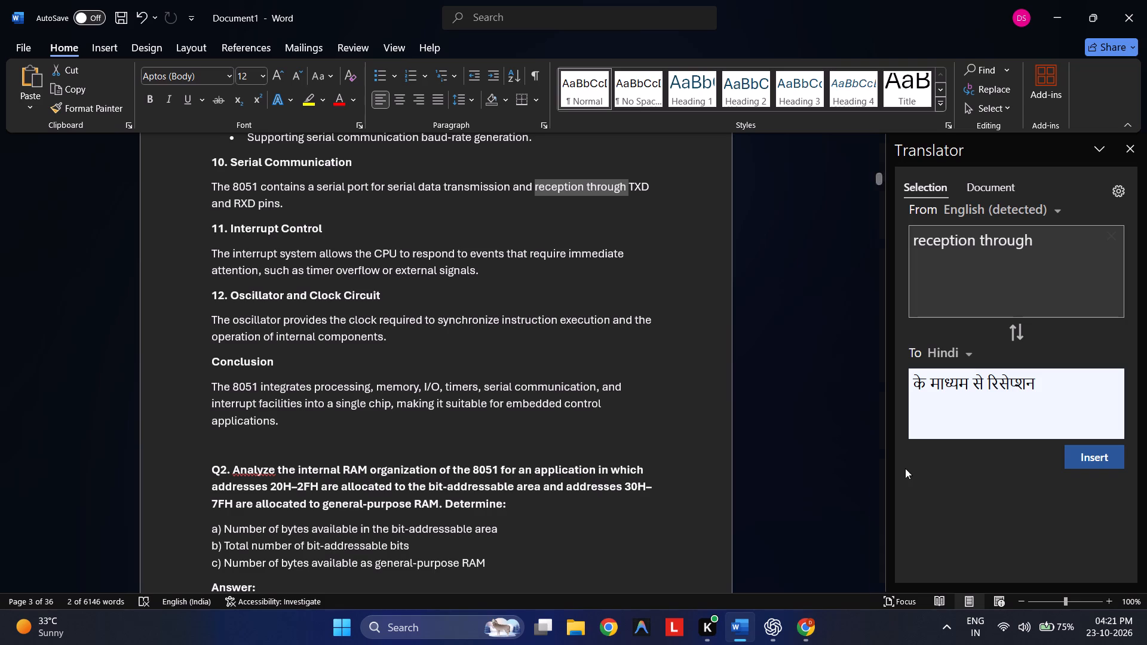
scroll(905, 468, down, 2)
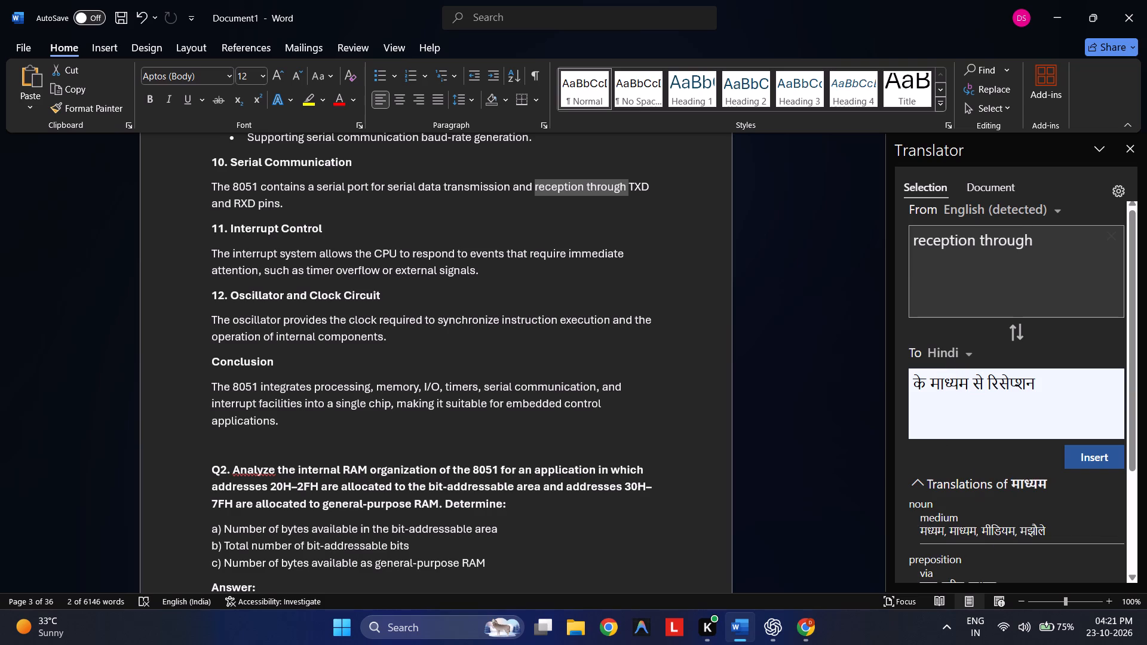
scroll(958, 527, down, 1)
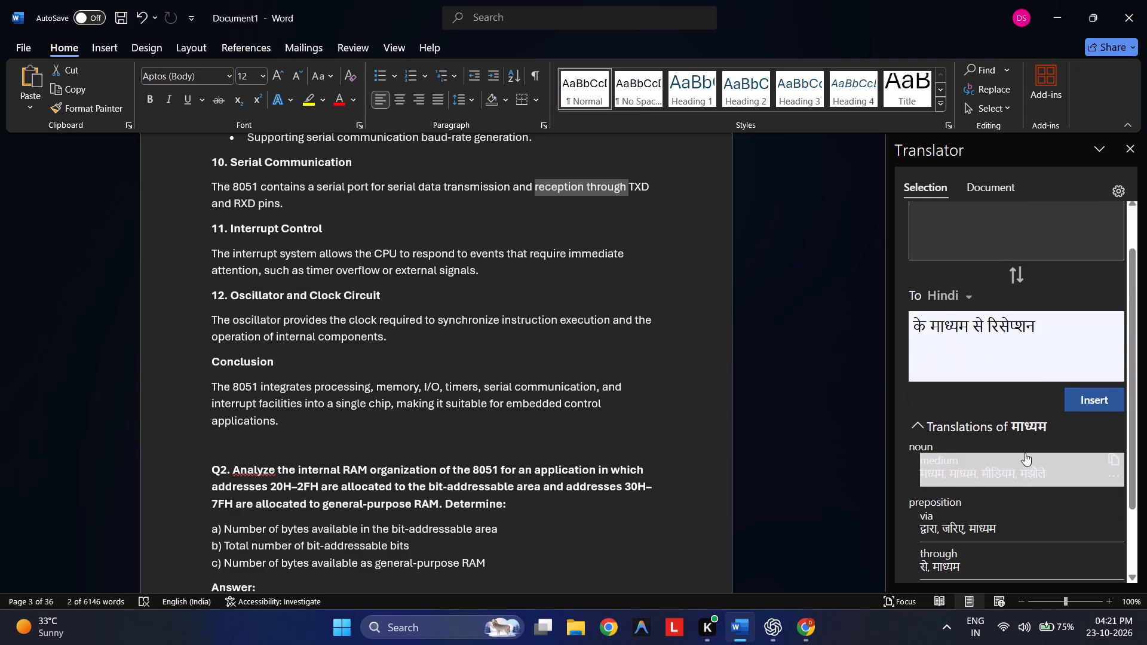
scroll(1025, 453, down, 1)
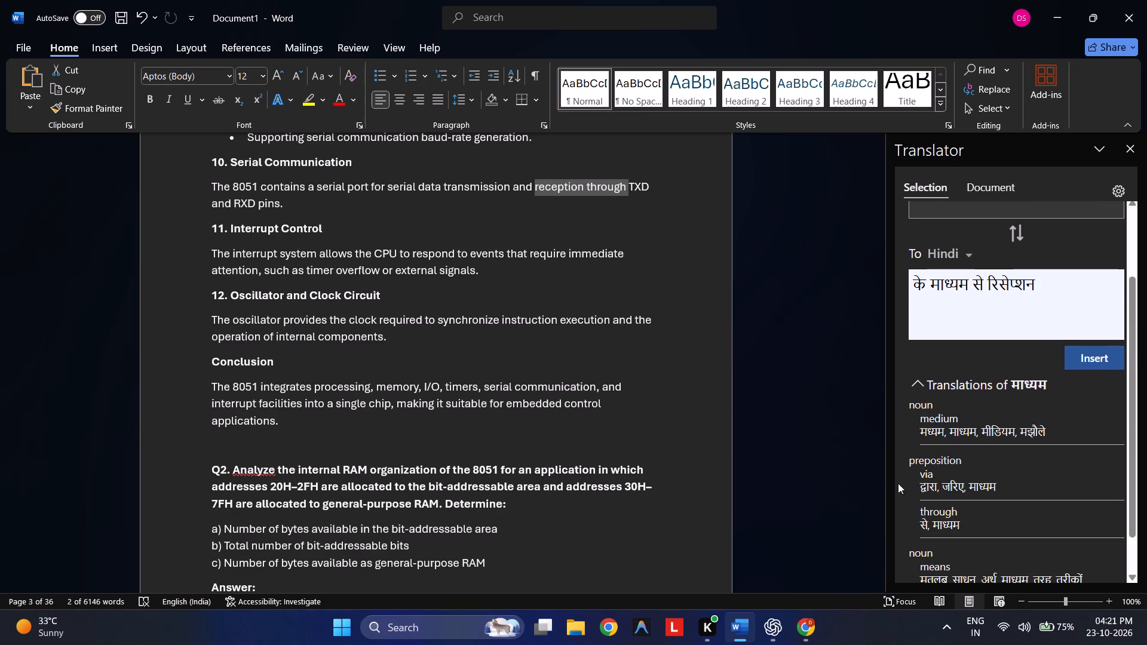
scroll(986, 586, down, 1)
scroll(976, 508, down, 1)
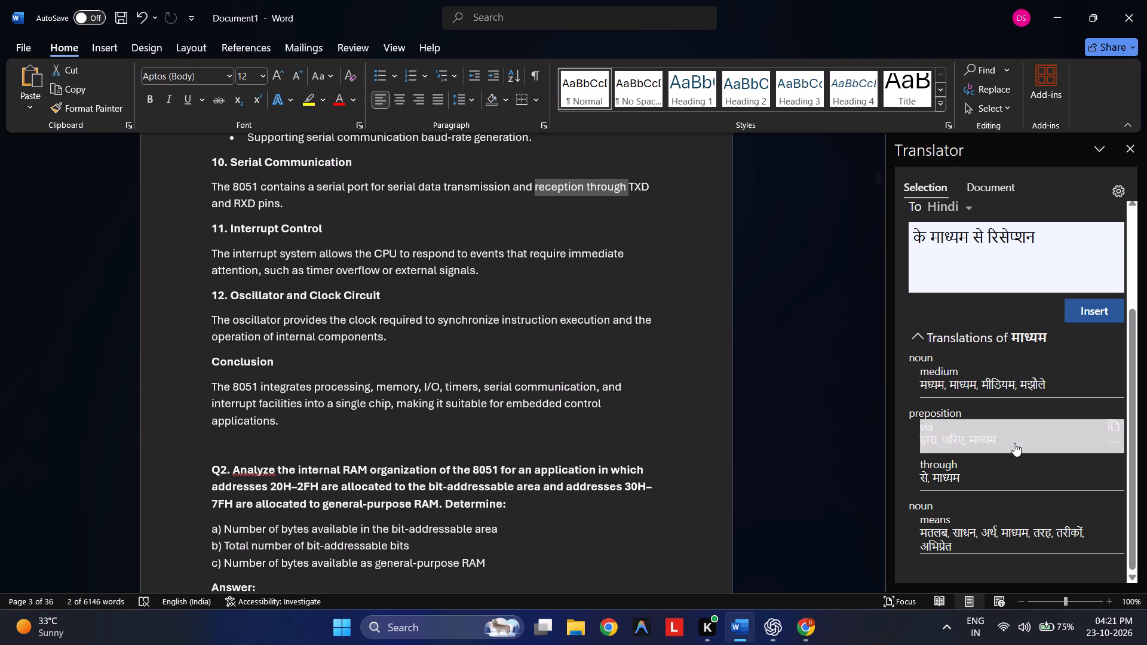
scroll(1014, 443, up, 5)
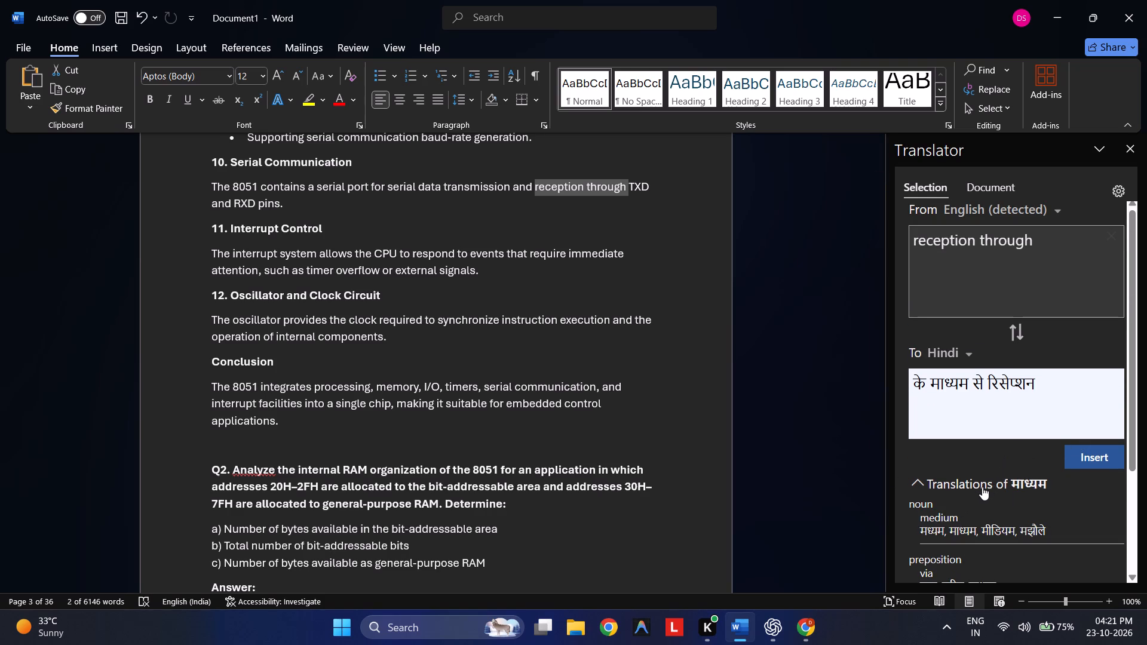
click(1010, 385)
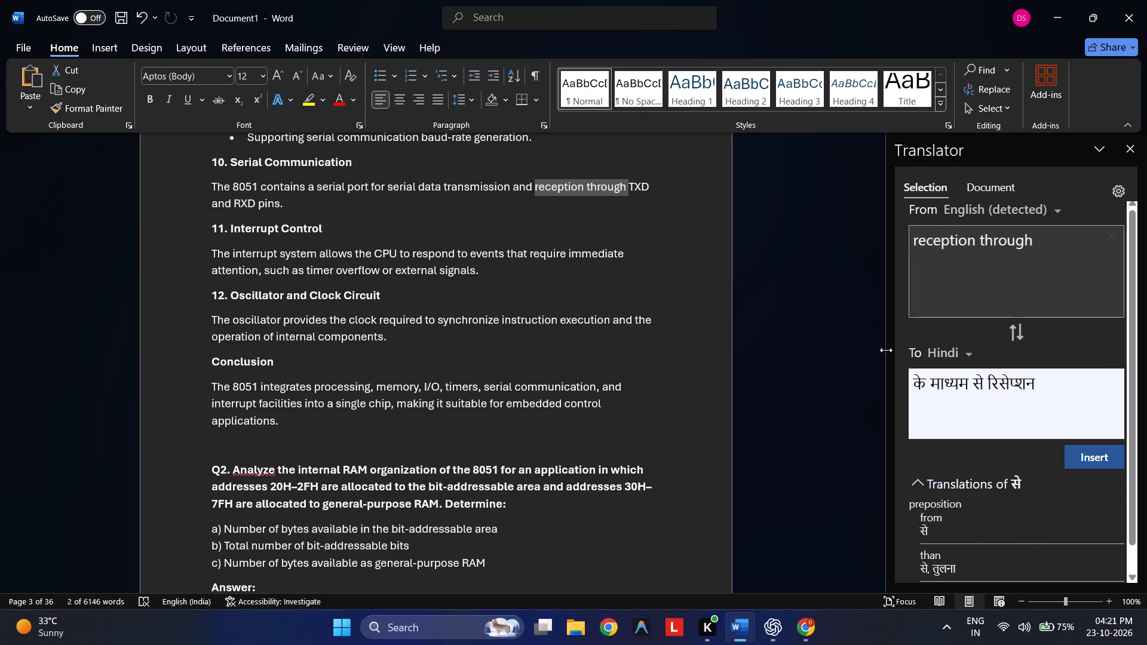
click(646, 214)
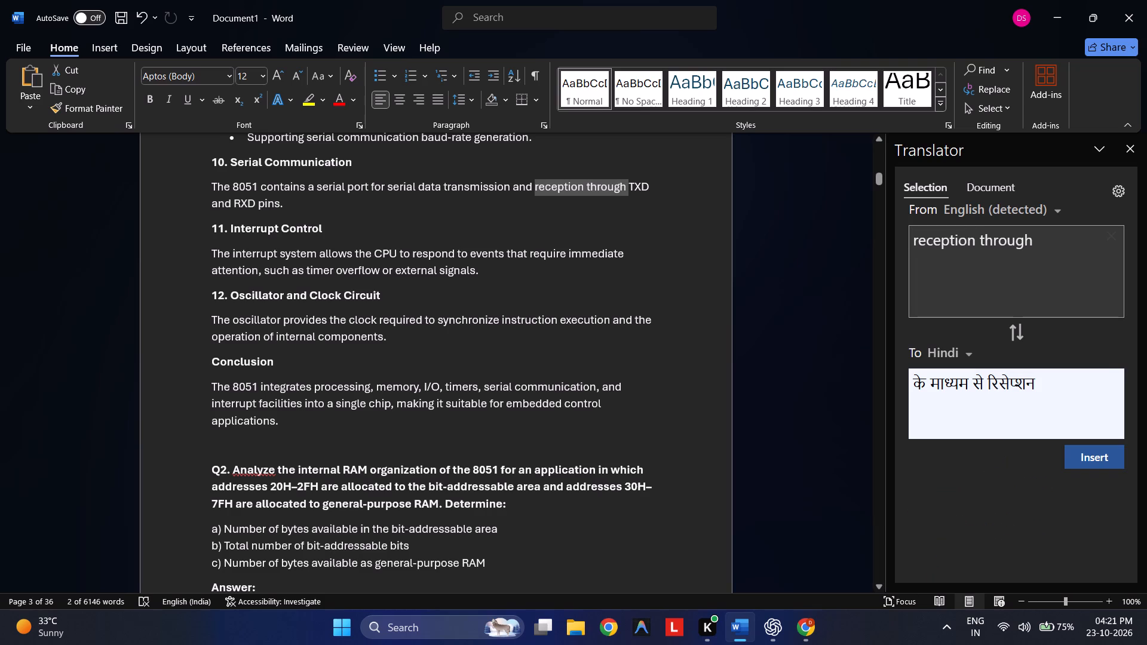
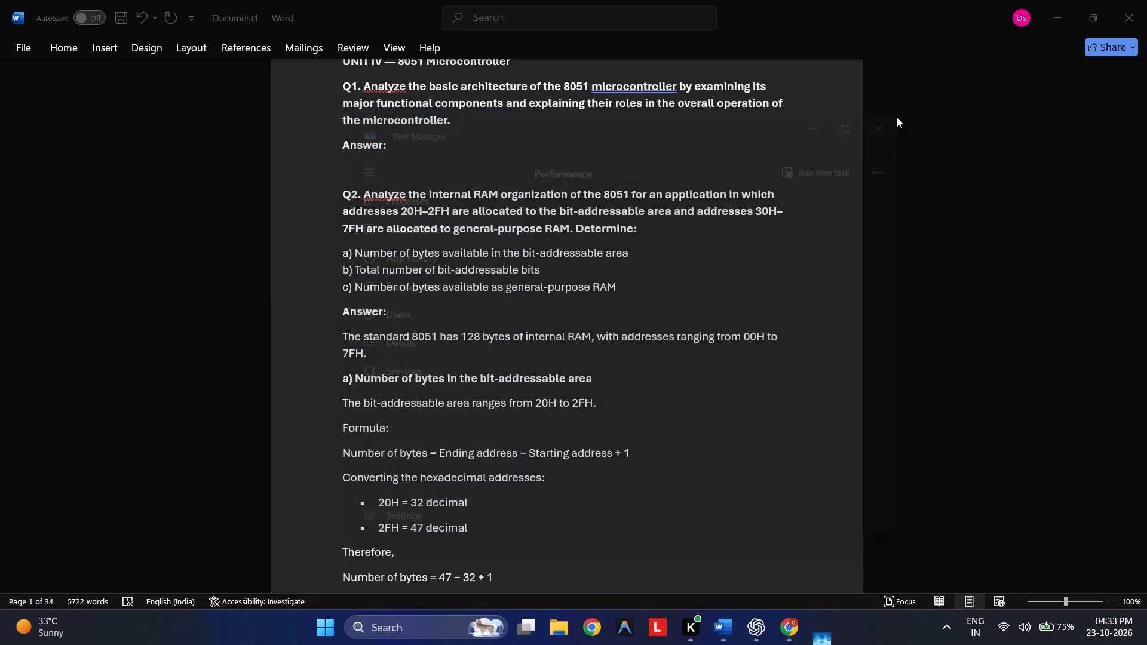
Paste the copied 8051 architecture answer on the empty line under the Q1 "Answer:" heading.
scroll(681, 363, up, 1)
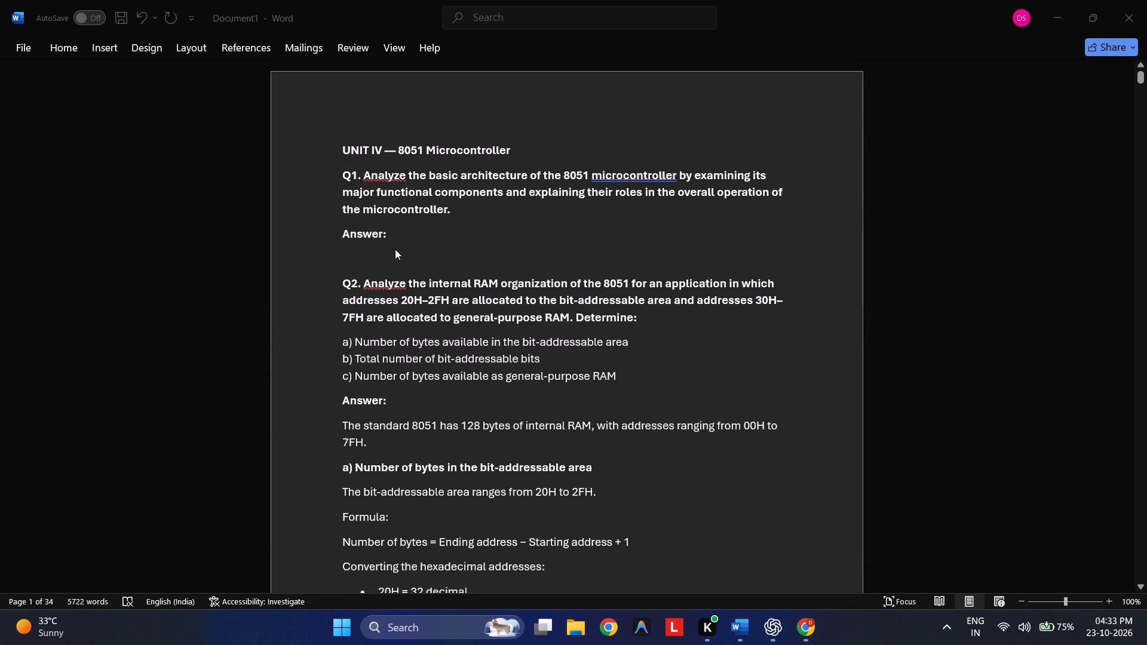
click(395, 249)
key(ctrl+v)
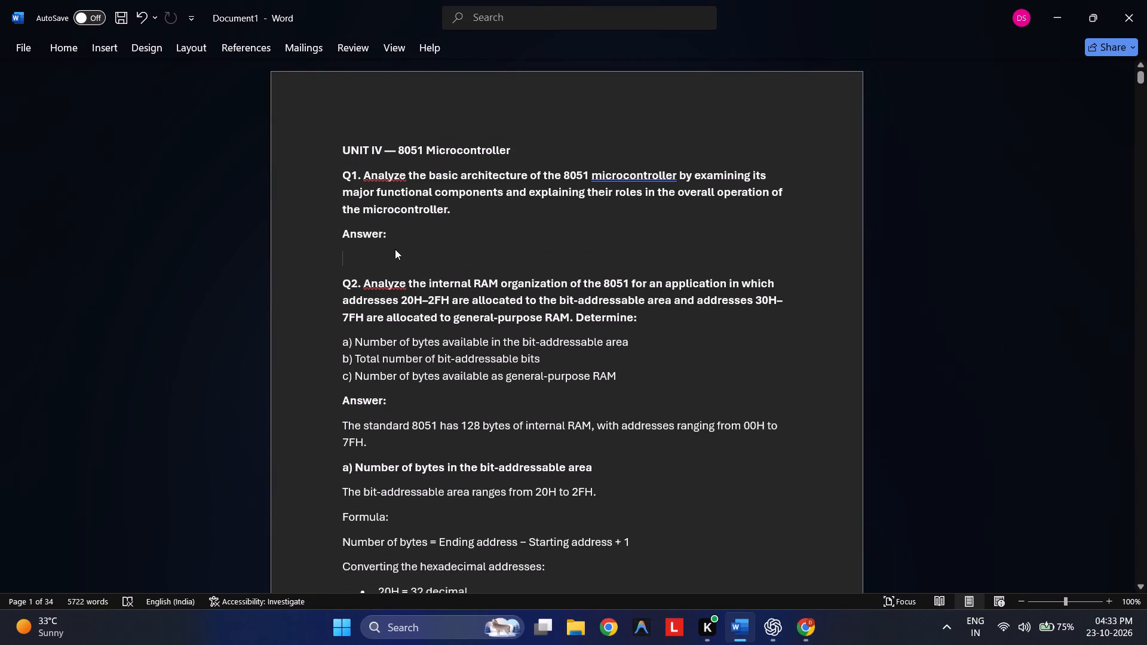
Delete the duplicate Q1 question and second "Answer:" heading above the pasted Introduction.
scroll(395, 249, up, 9)
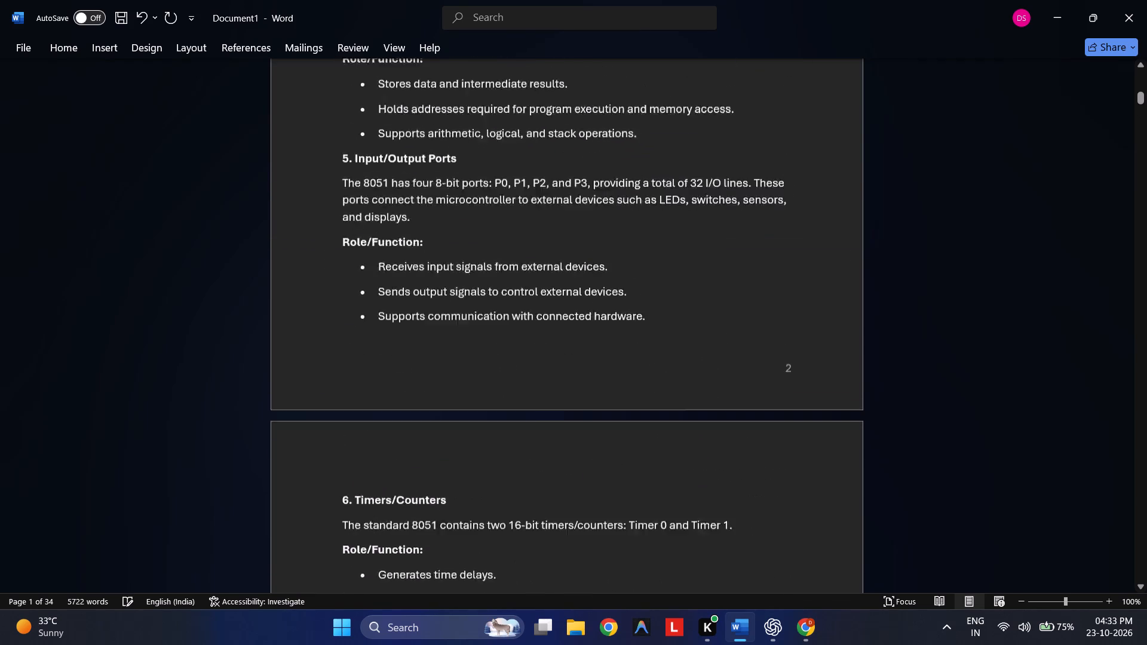
scroll(395, 249, up, 6)
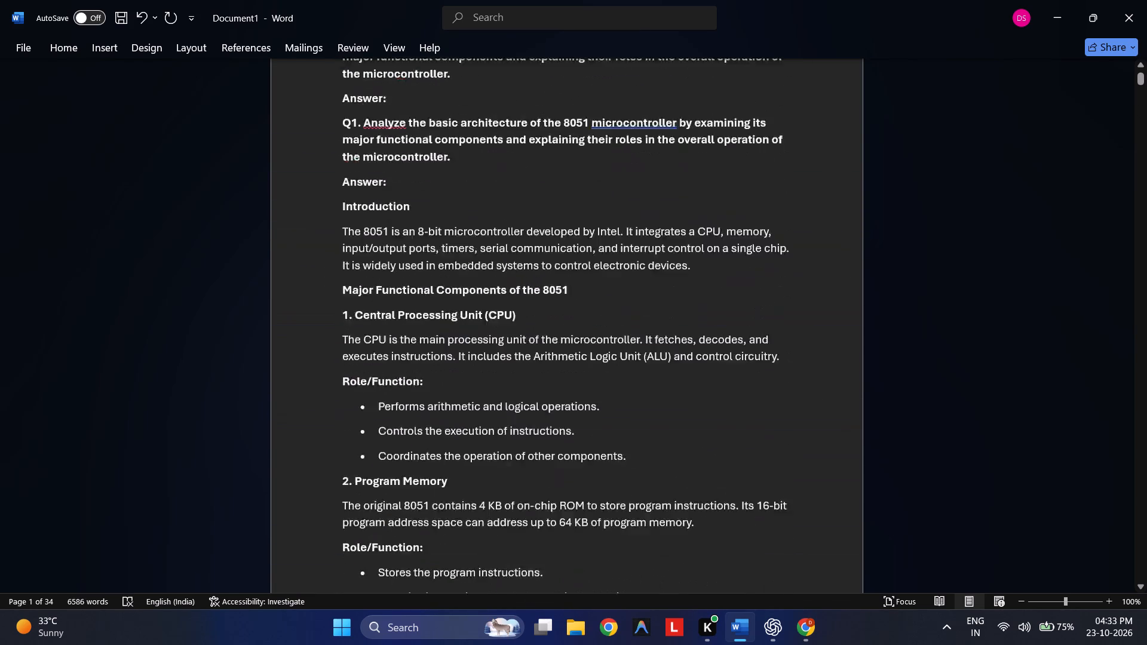
scroll(395, 249, up, 3)
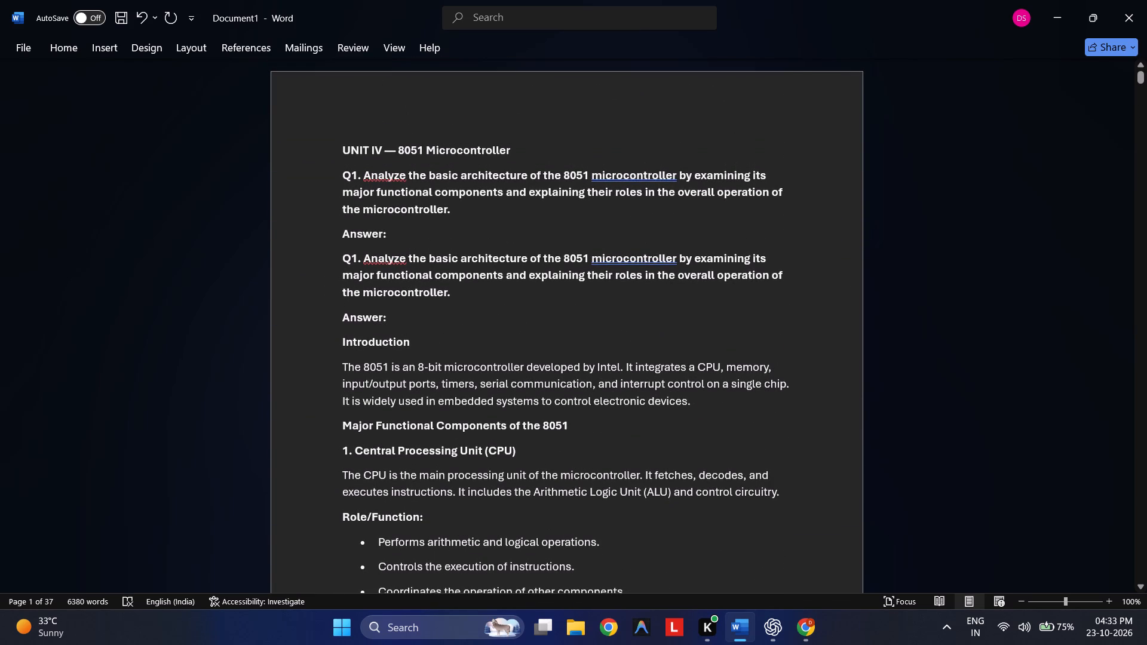
drag(300, 256, 306, 299)
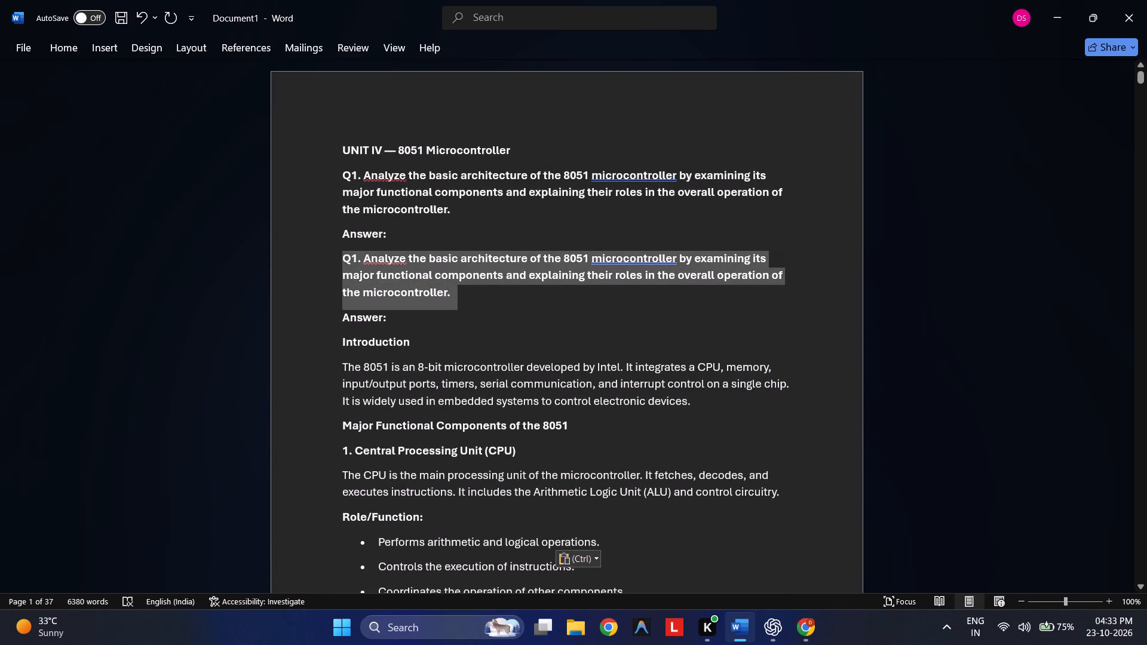
drag(306, 299, 312, 315)
key(BackSpace)
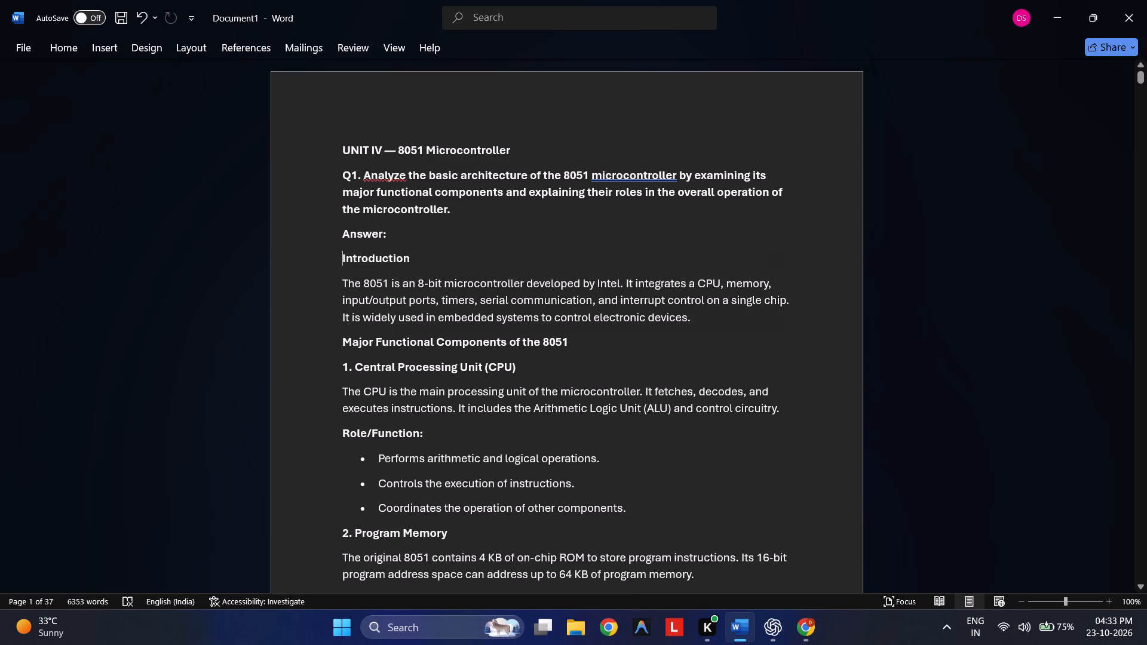
Bring up the page layout options for the document.
click(188, 54)
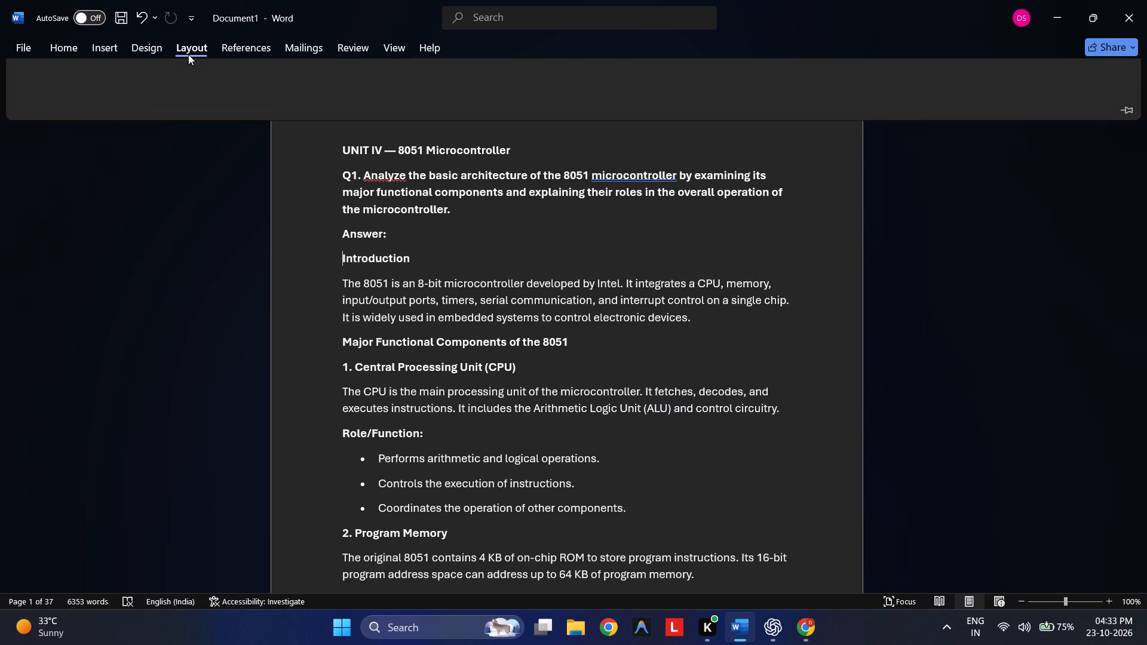
Set the document's page margins to the Narrow preset, 1.27 cm on all sides.
click(38, 96)
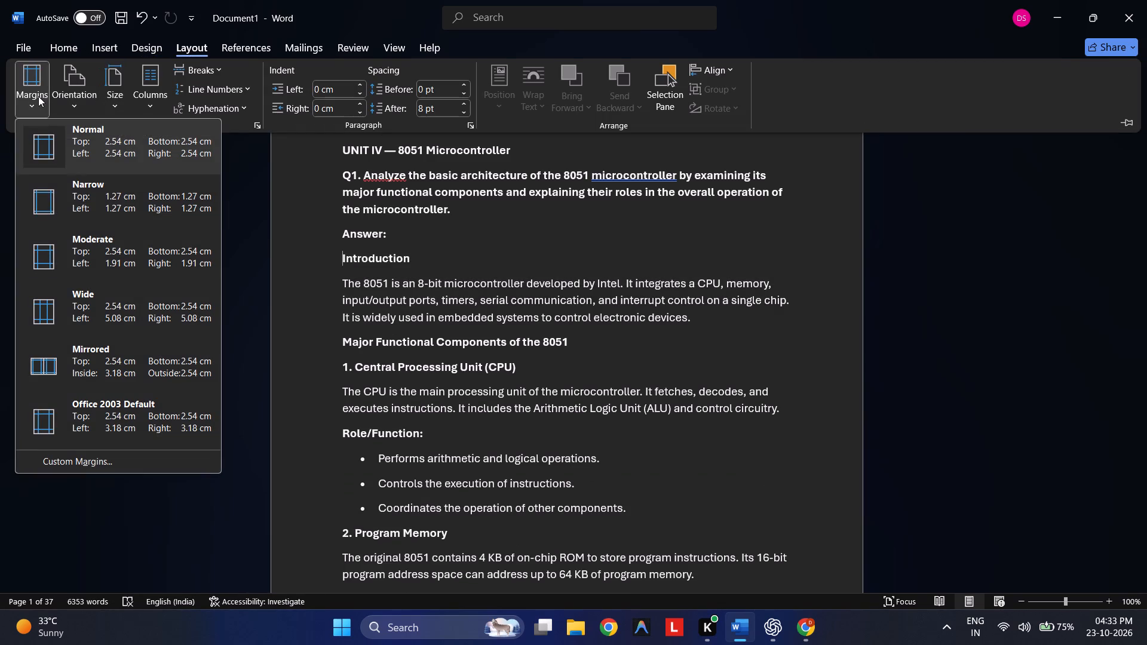
click(78, 197)
Review the Q1 answer with the new margins, from its introduction through the component sections to the conclusion.
scroll(543, 280, up, 1)
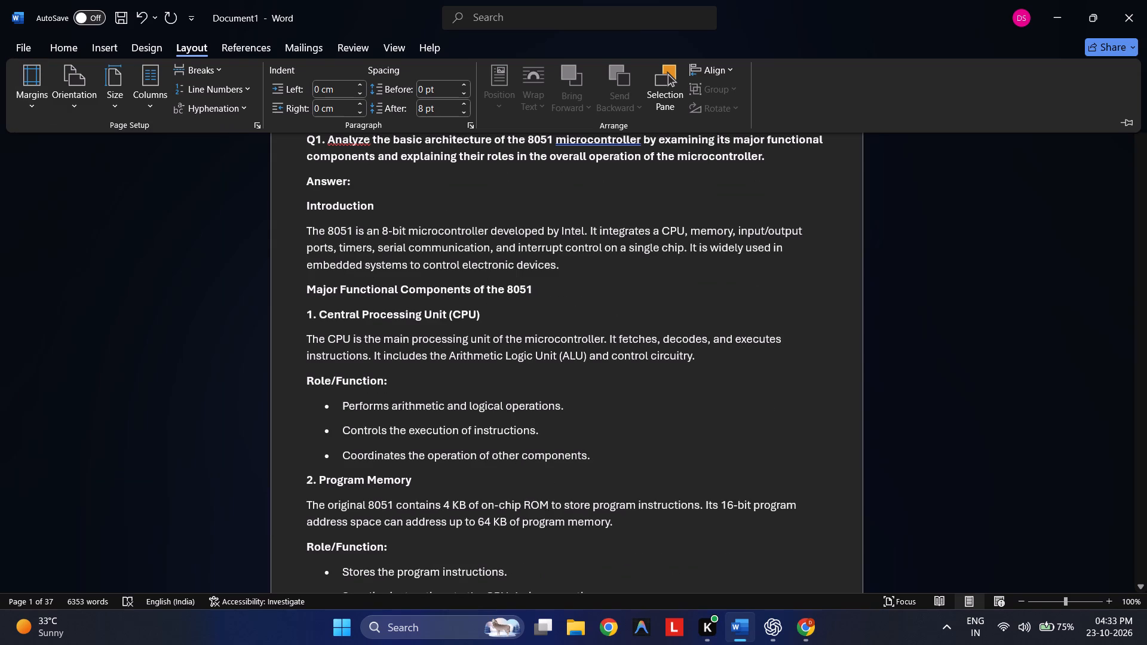
scroll(543, 280, up, 2)
scroll(577, 255, down, 1)
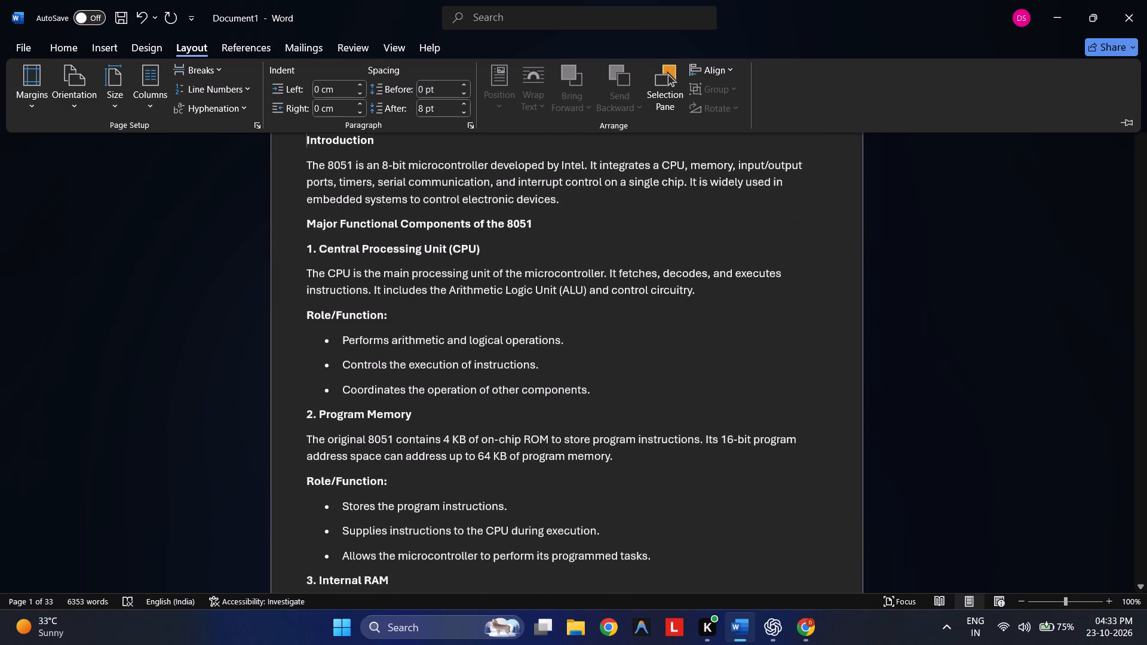
scroll(577, 255, up, 4)
scroll(577, 255, down, 1)
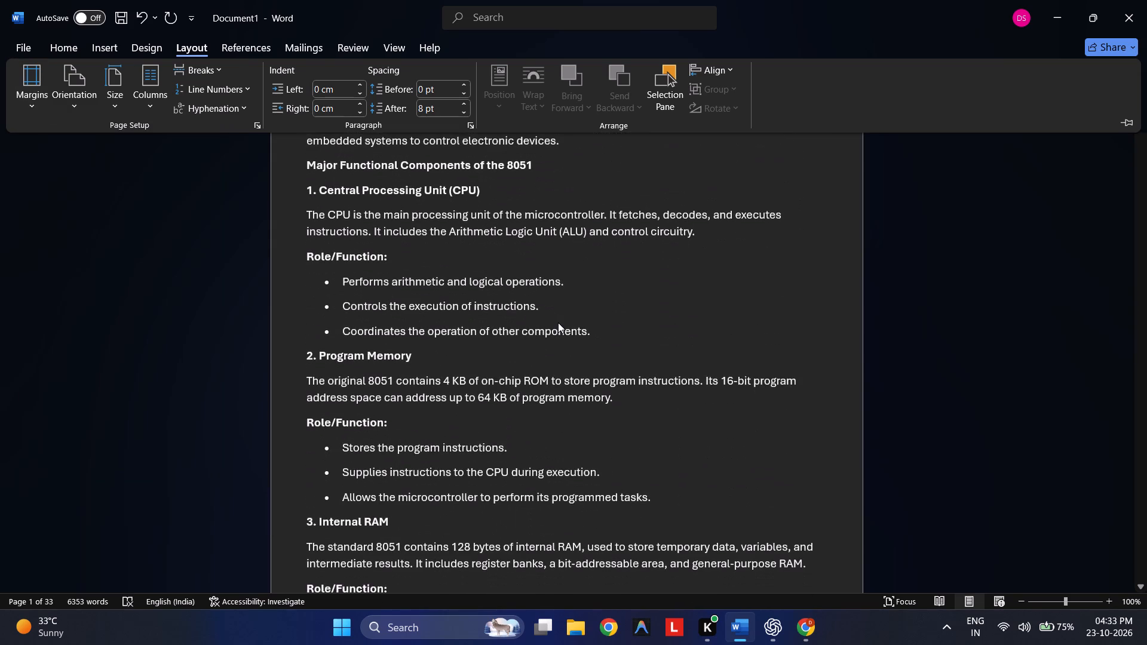
scroll(558, 322, down, 1)
scroll(560, 341, up, 1)
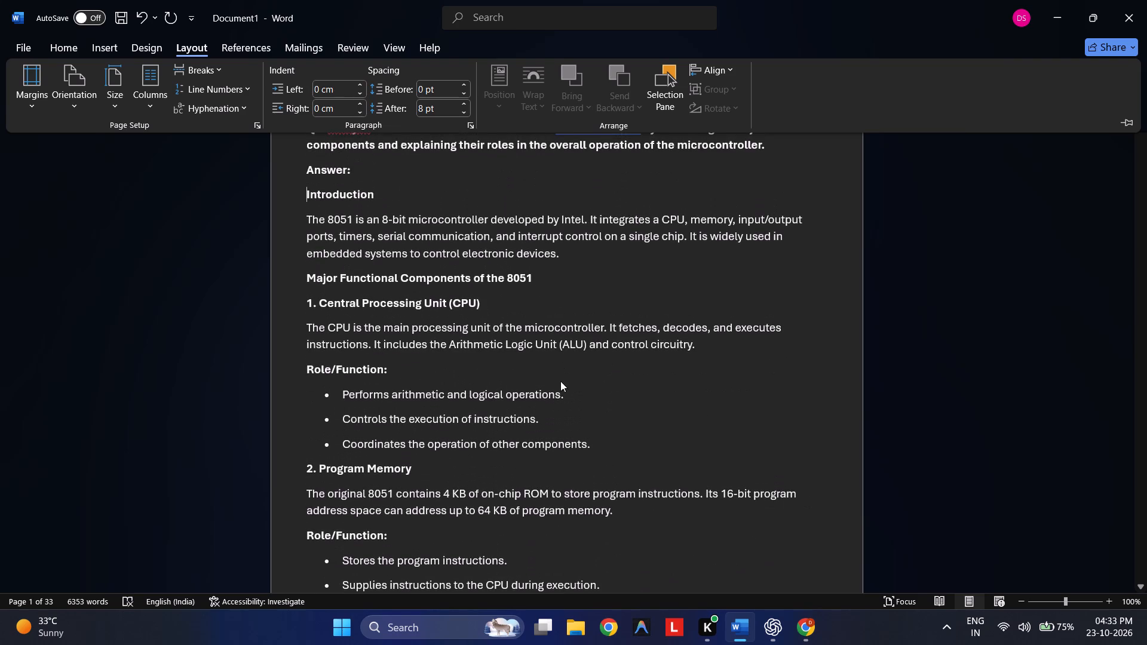
drag(611, 441, 386, 390)
scroll(386, 390, down, 1)
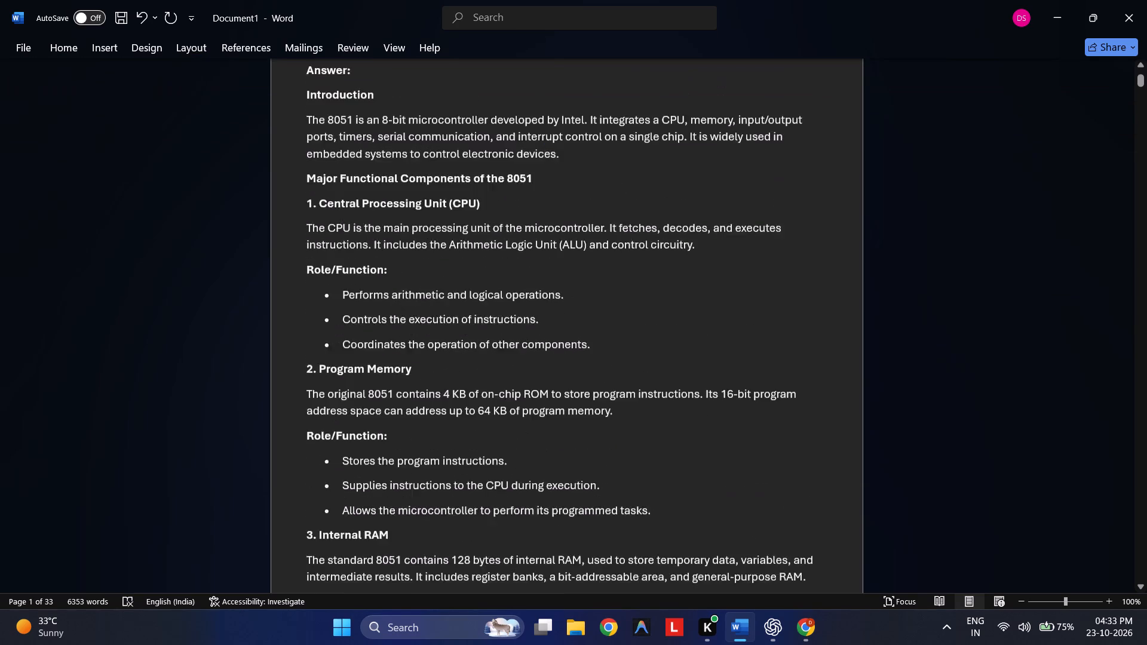
scroll(386, 390, down, 1)
scroll(458, 379, down, 1)
scroll(501, 319, up, 2)
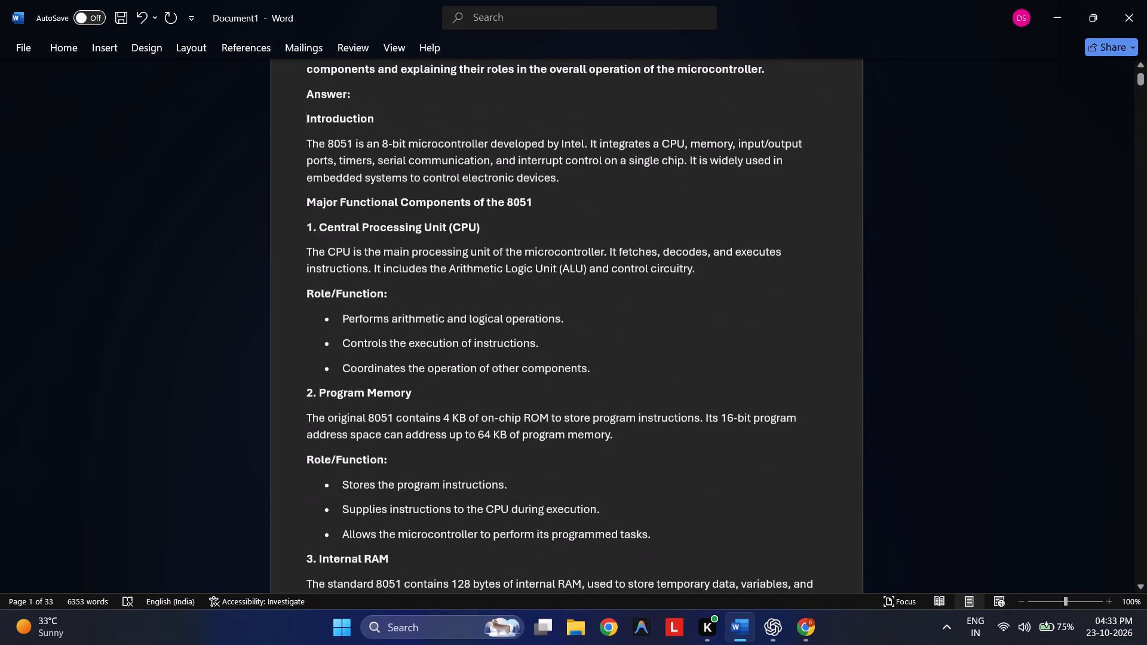
scroll(501, 319, down, 3)
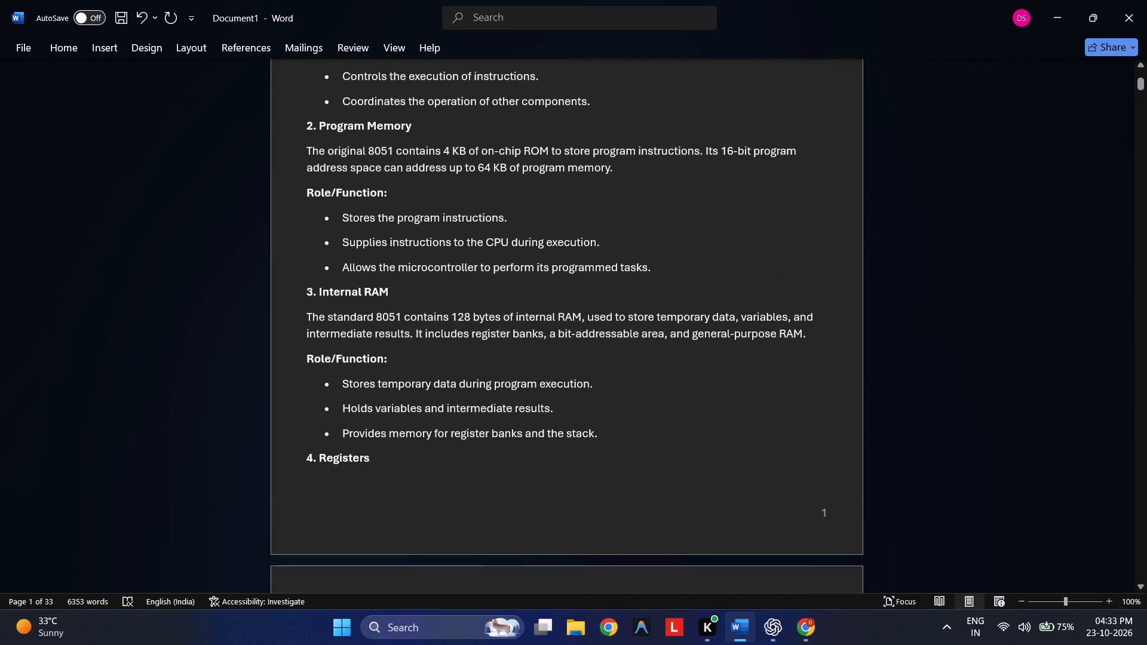
scroll(501, 319, down, 5)
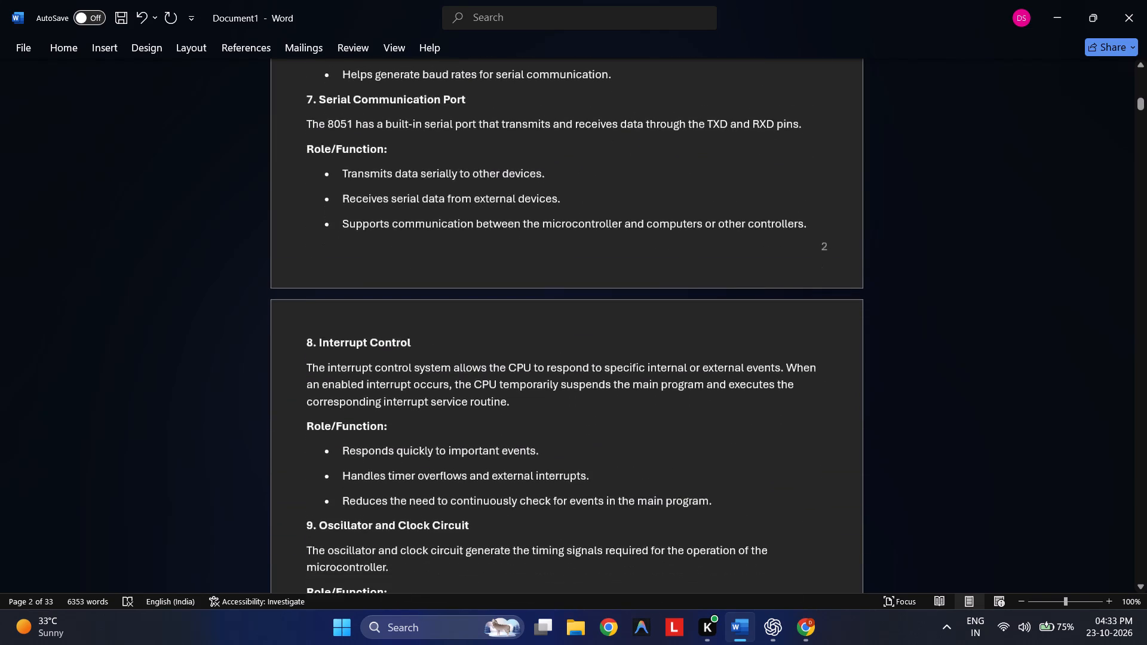
scroll(501, 319, down, 1)
scroll(484, 400, down, 3)
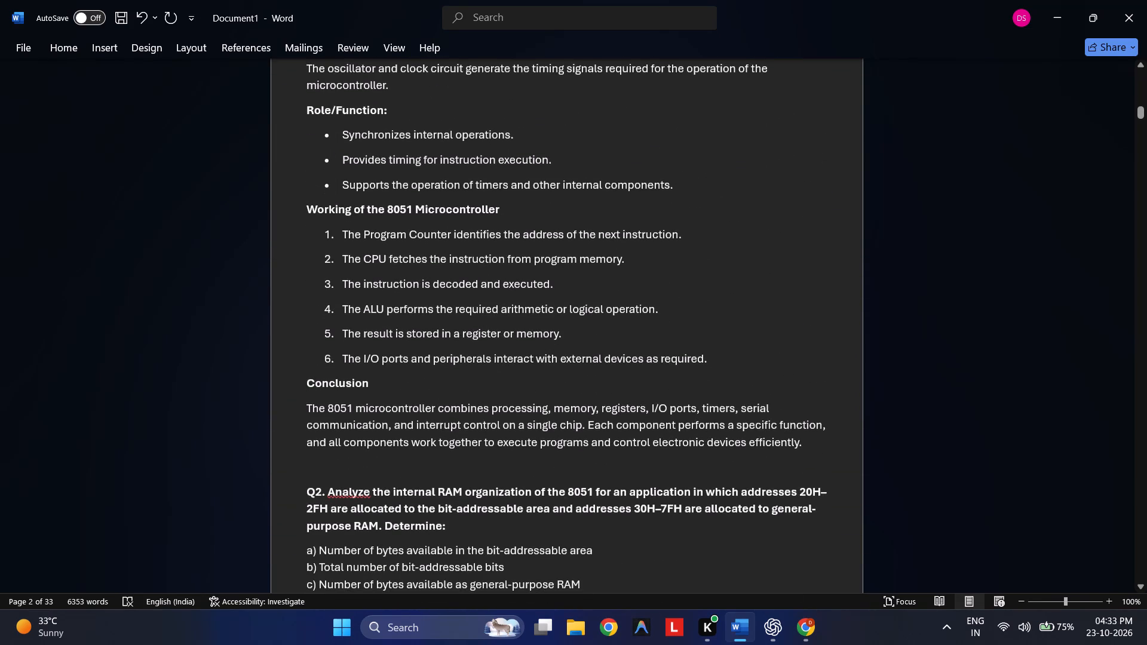
scroll(455, 402, down, 1)
click(411, 371)
scroll(411, 371, up, 6)
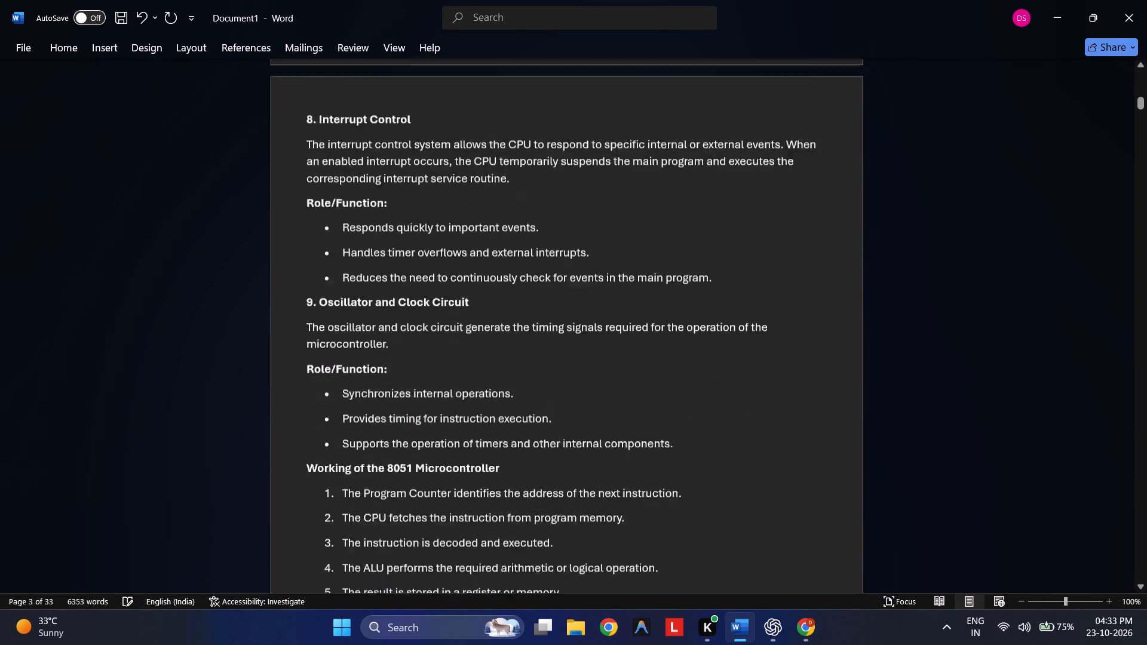
scroll(411, 371, up, 3)
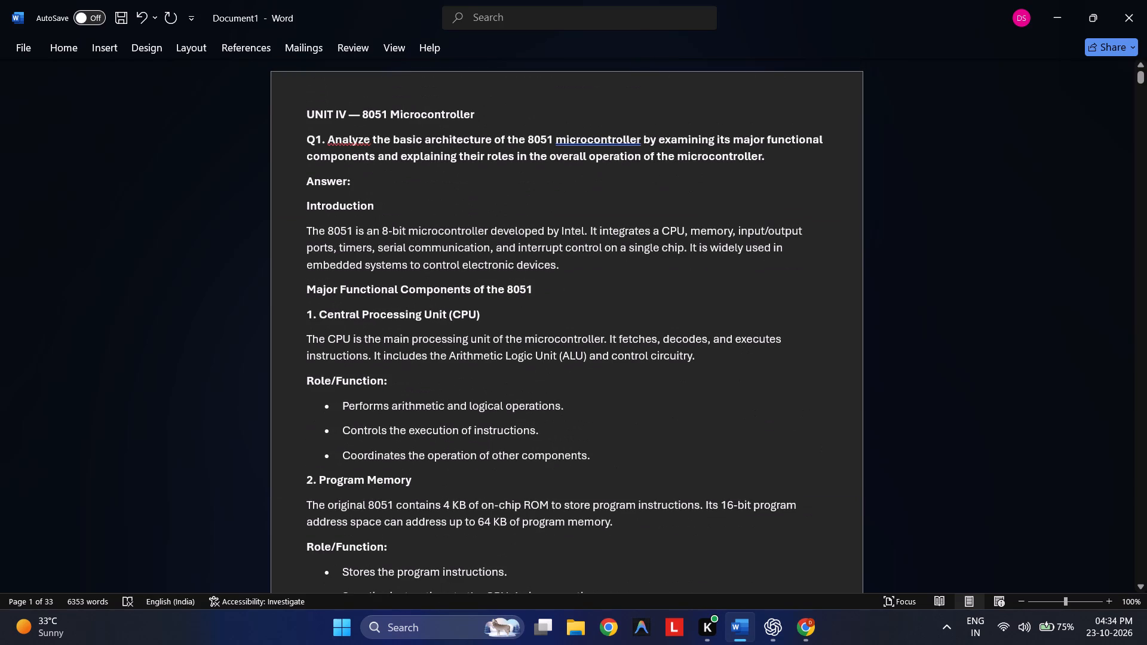
Insert the 8051 block diagram from the clipboard history on a new line below the Q1 introduction paragraph.
click(605, 273)
key(Return)
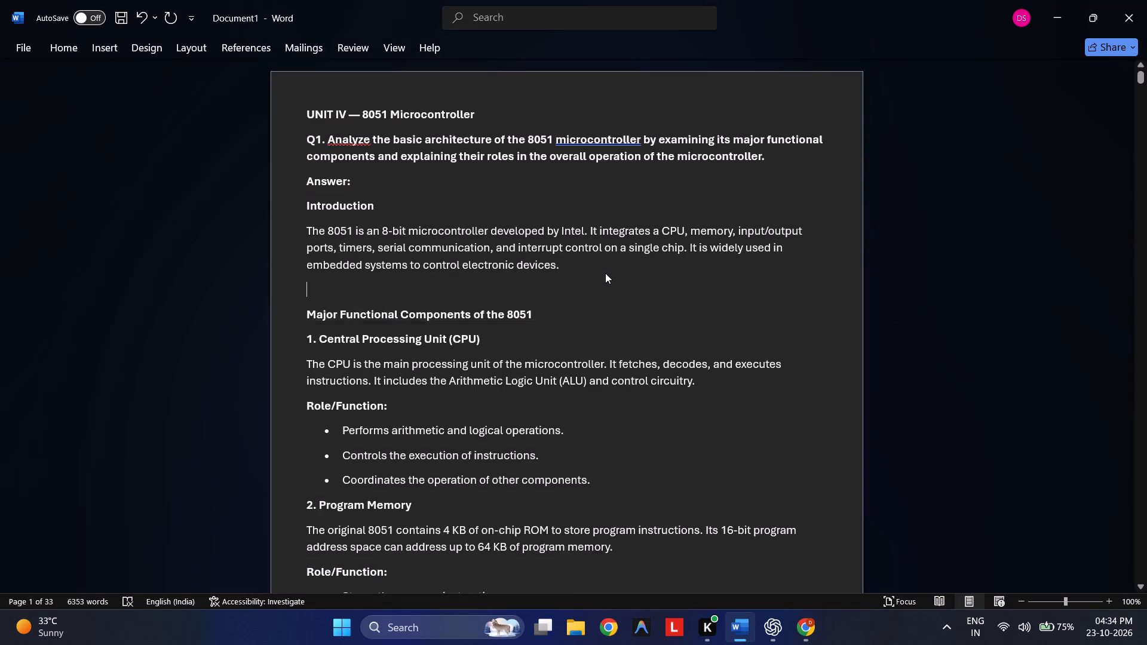
key(super+v)
click(351, 500)
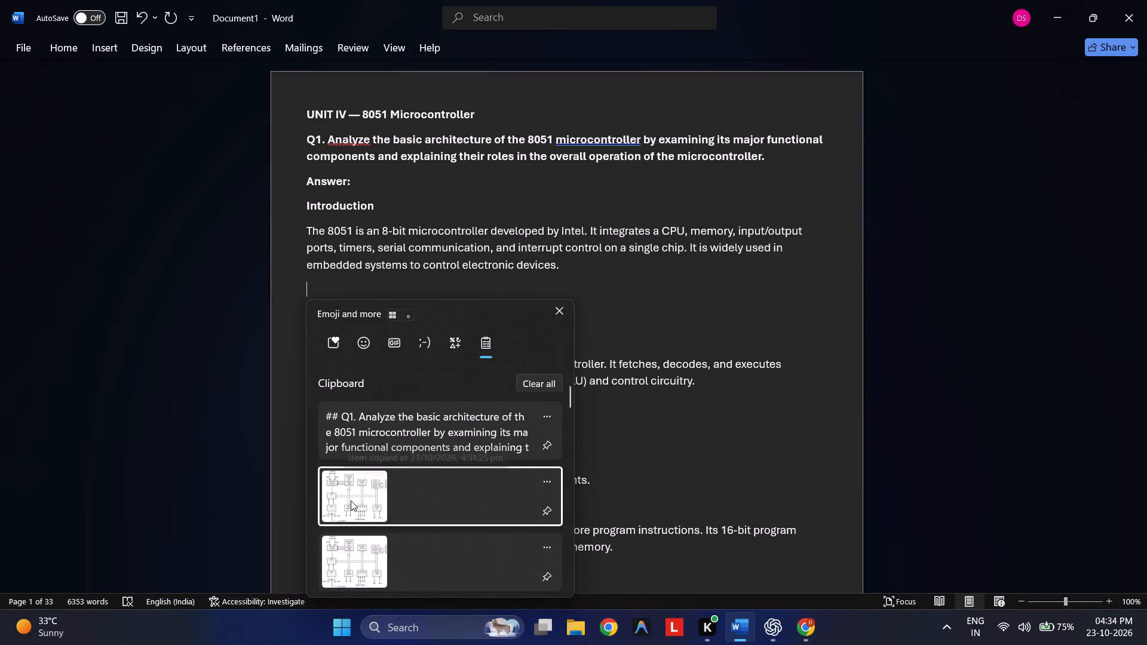
key(ctrl+v)
Centre the 8051 block diagram horizontally on the page.
double_click(431, 431)
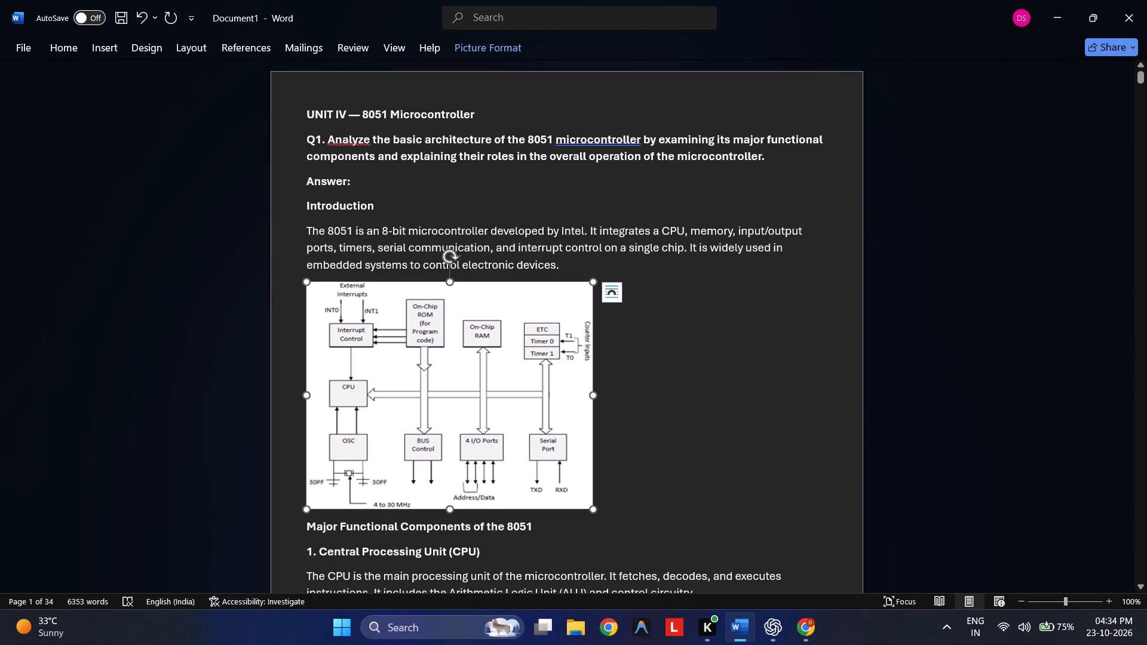
click(57, 42)
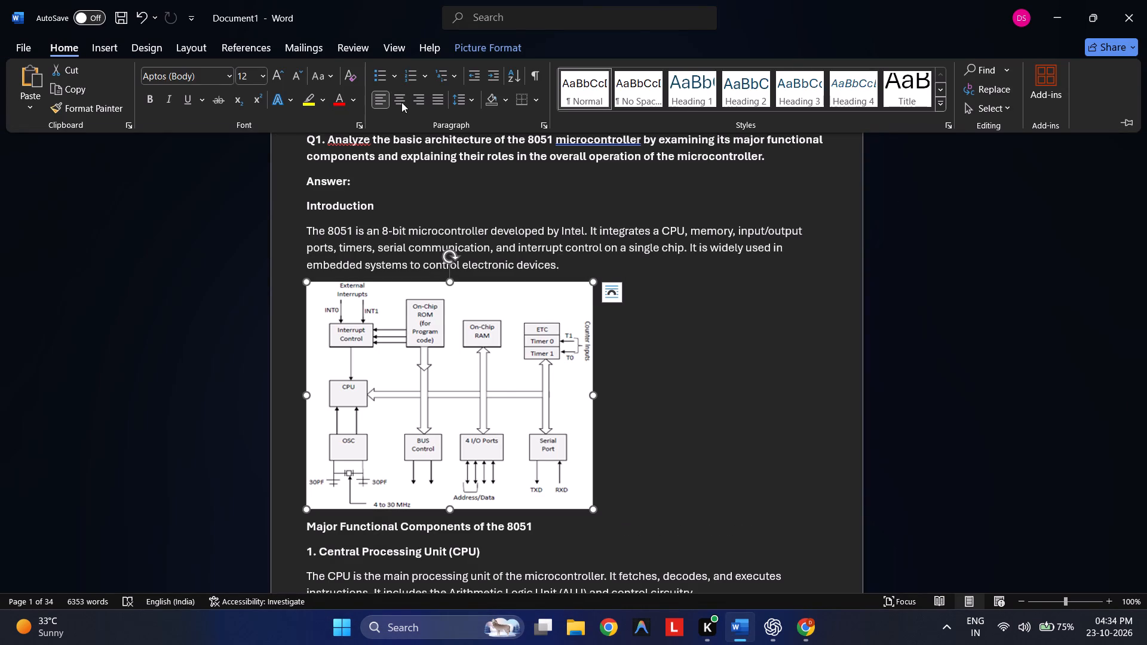
click(398, 101)
click(845, 460)
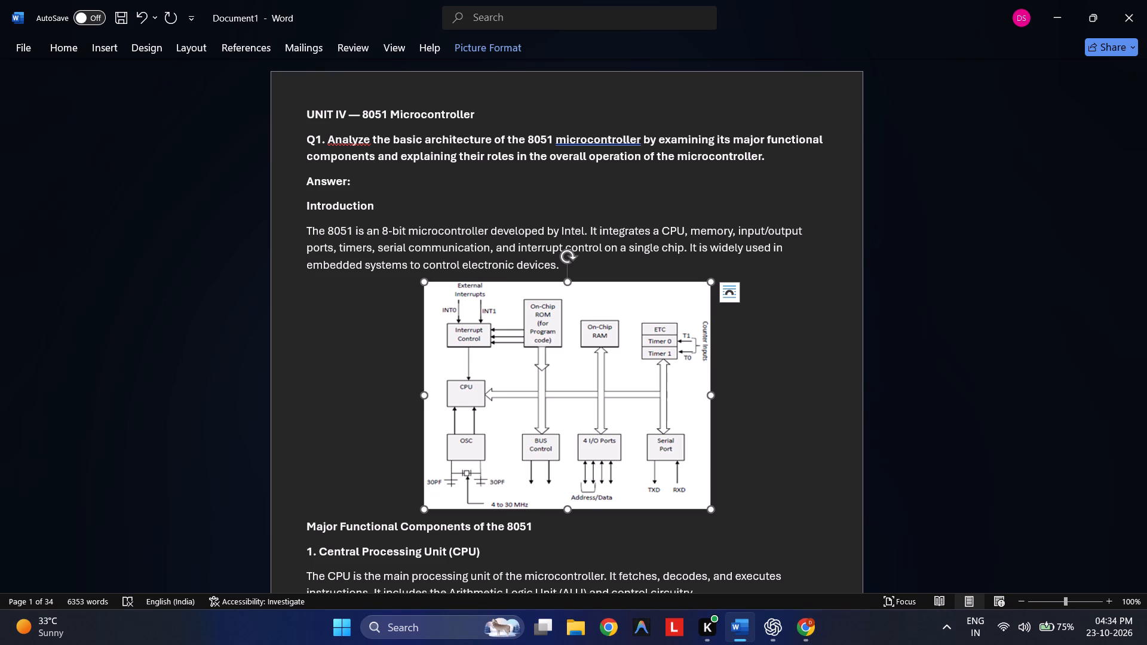
click(786, 275)
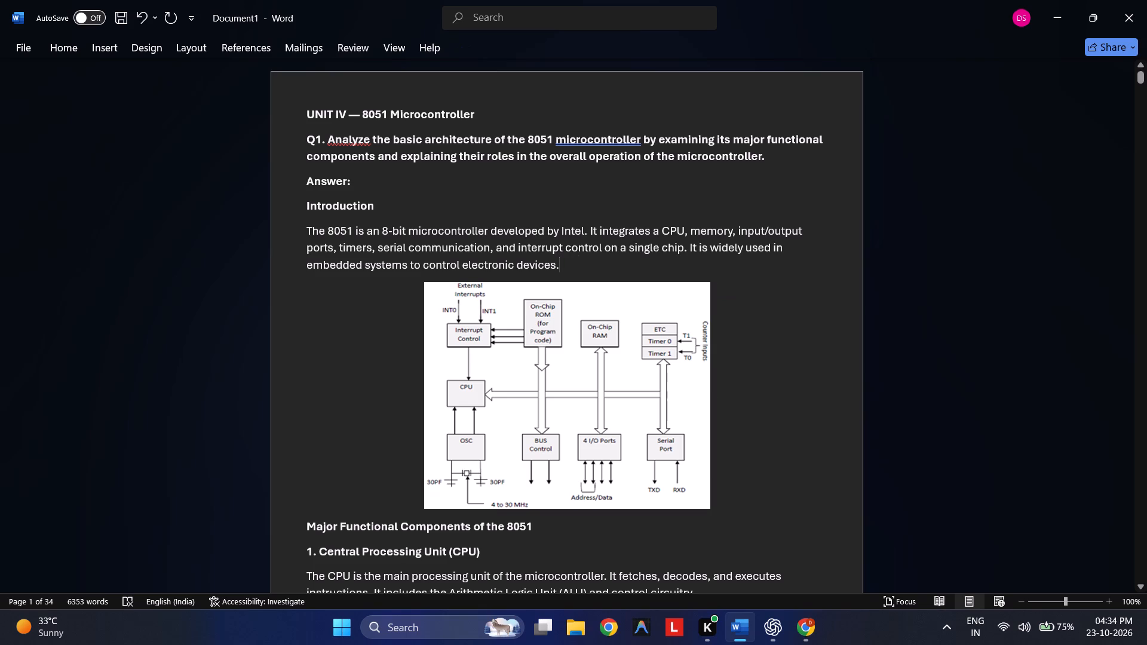
Centre the "UNIT IV — 8051 Microcontroller" title and enlarge its font size to 16.
scroll(614, 303, down, 1)
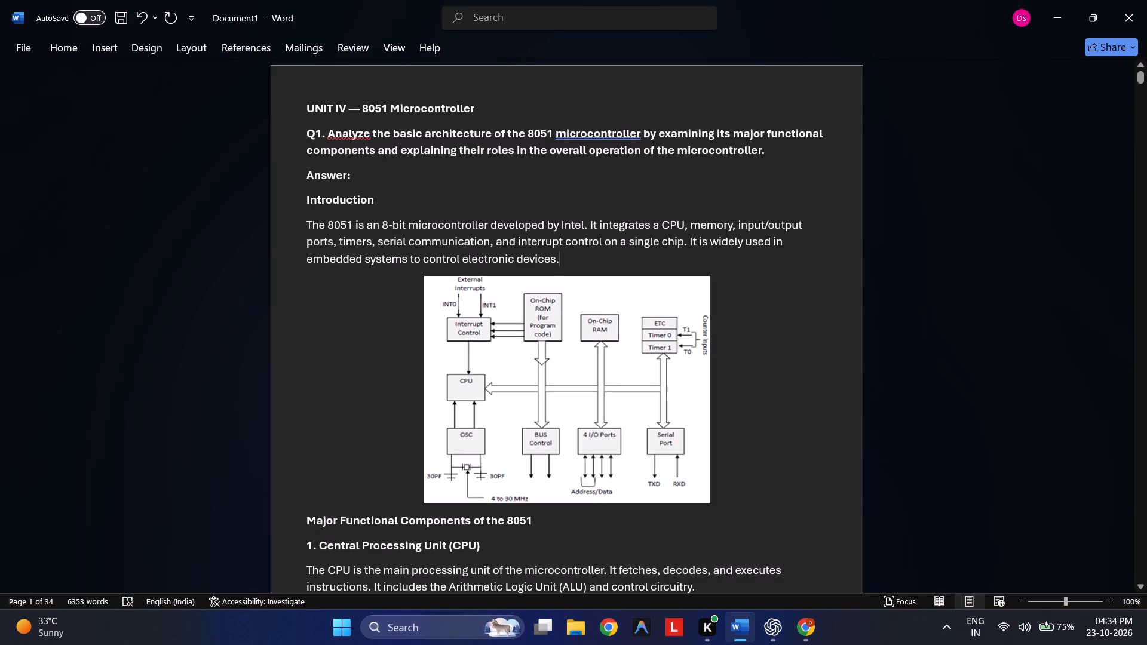
triple_click(412, 115)
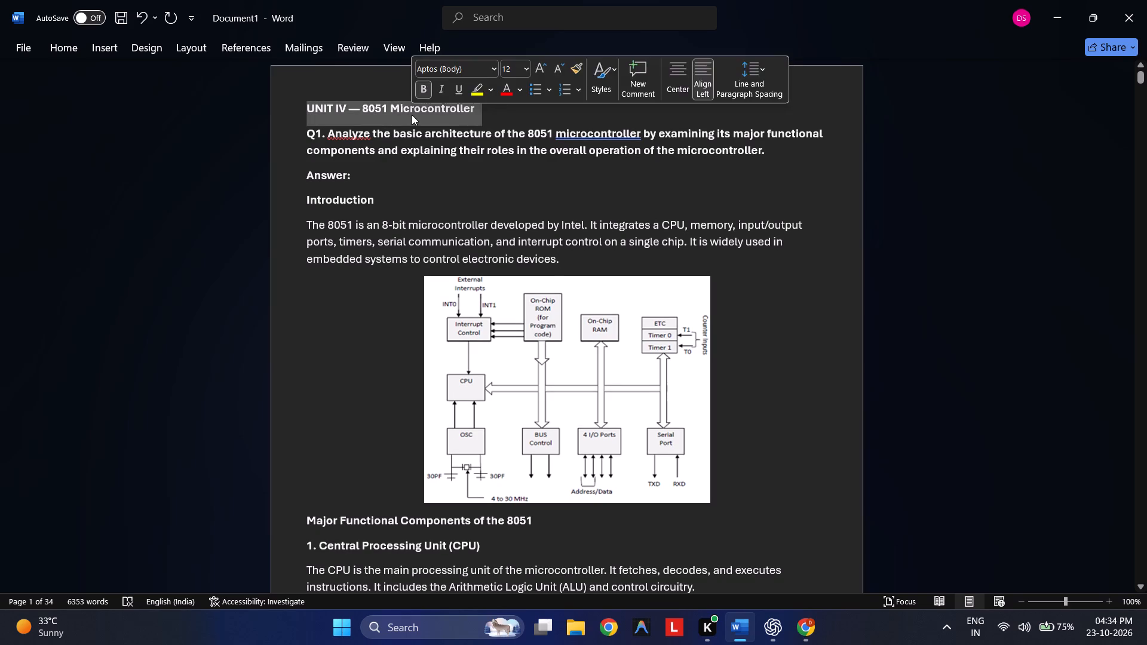
click(683, 79)
double_click(540, 67)
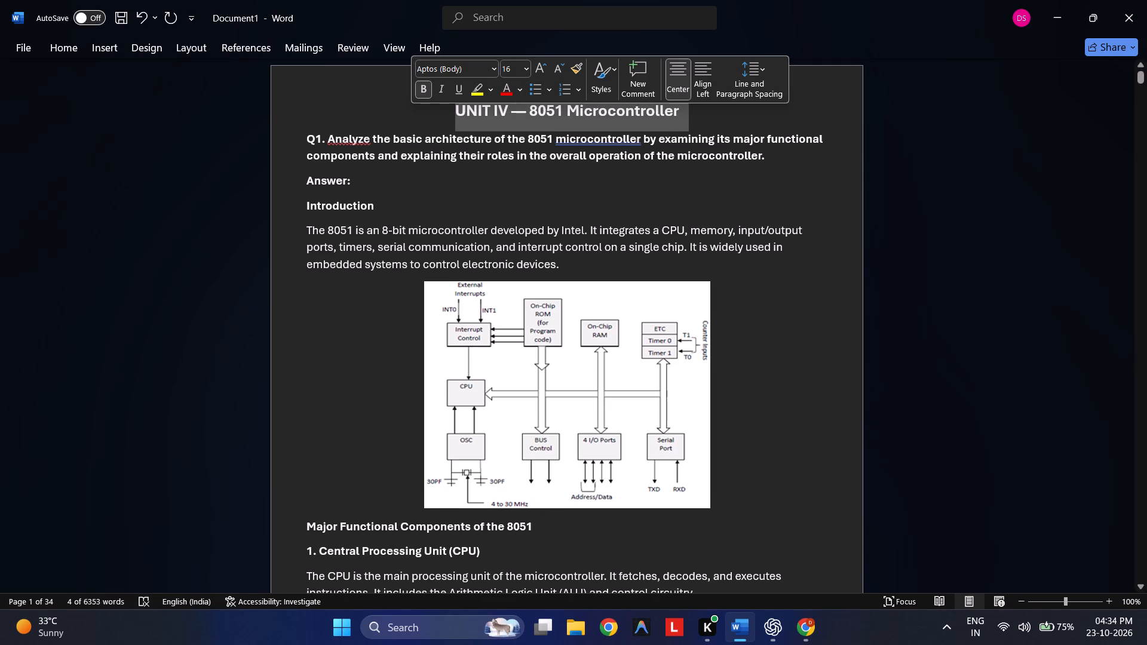
click(631, 149)
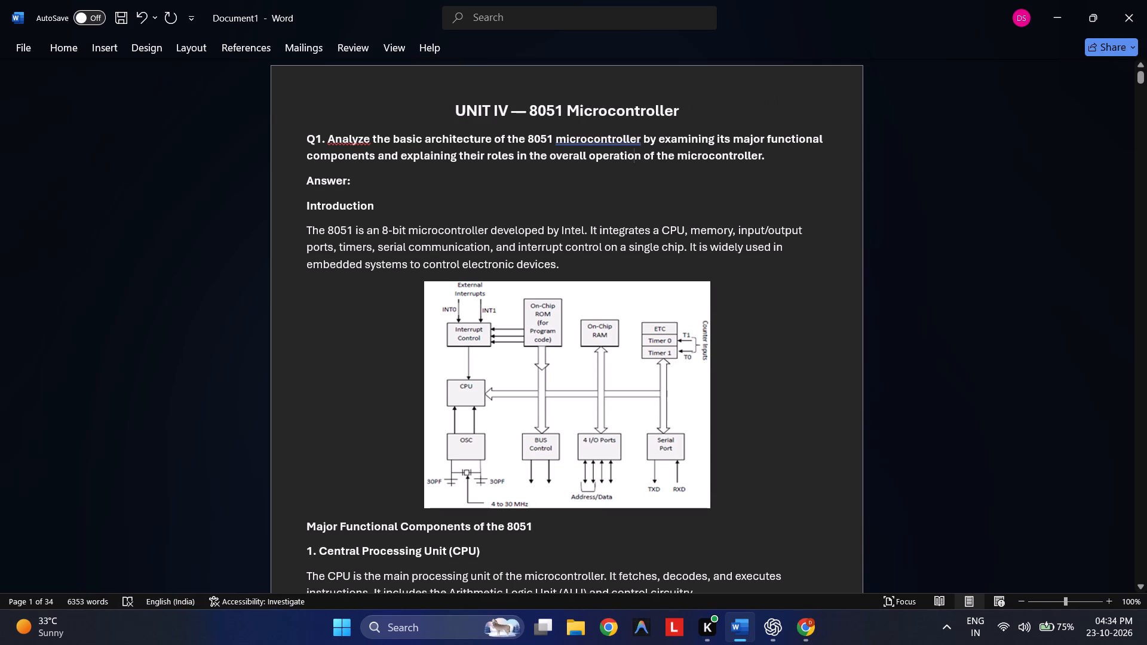
Check the first page's layout around the block diagram, the CPU and Program Memory sections, and the page break.
scroll(631, 149, down, 1)
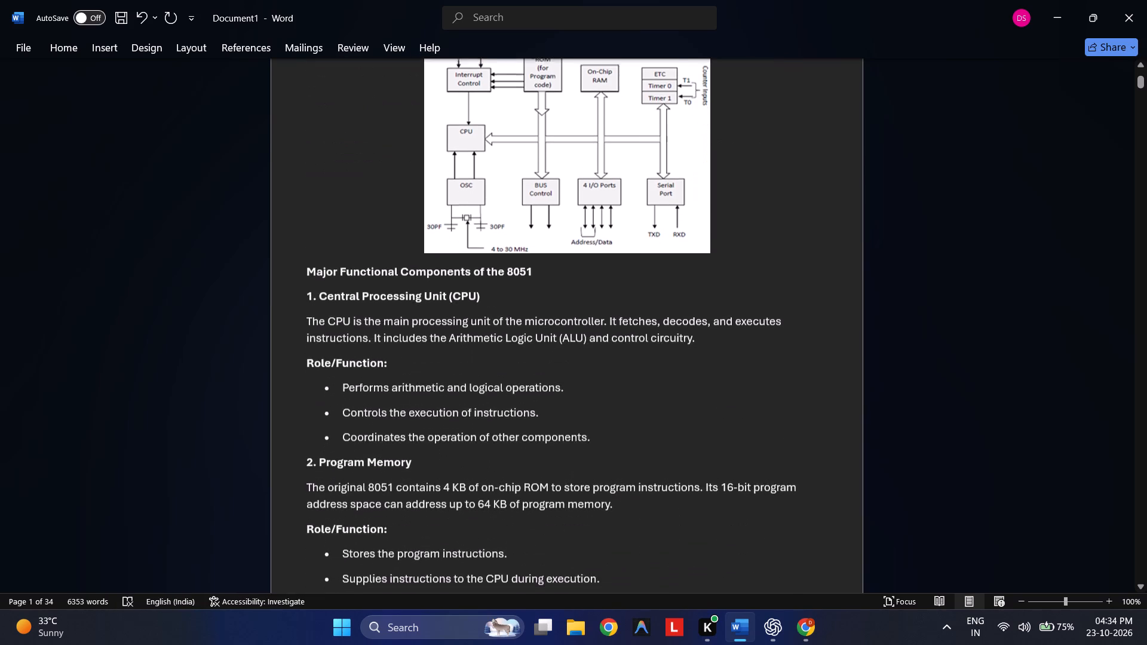
scroll(605, 266, down, 1)
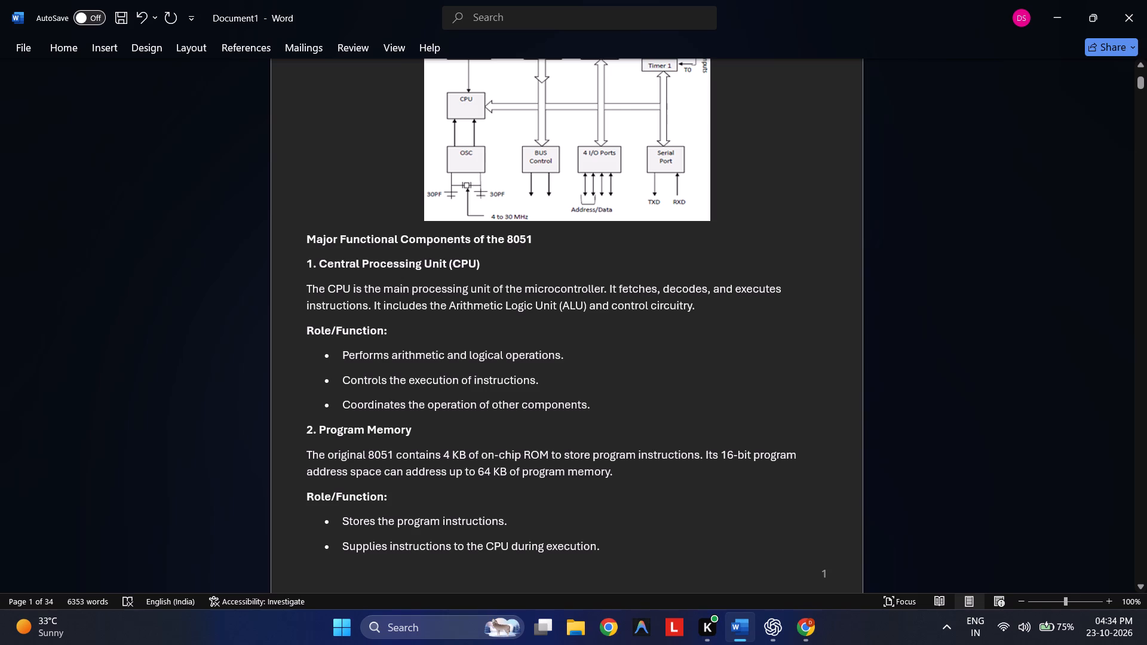
scroll(419, 281, down, 1)
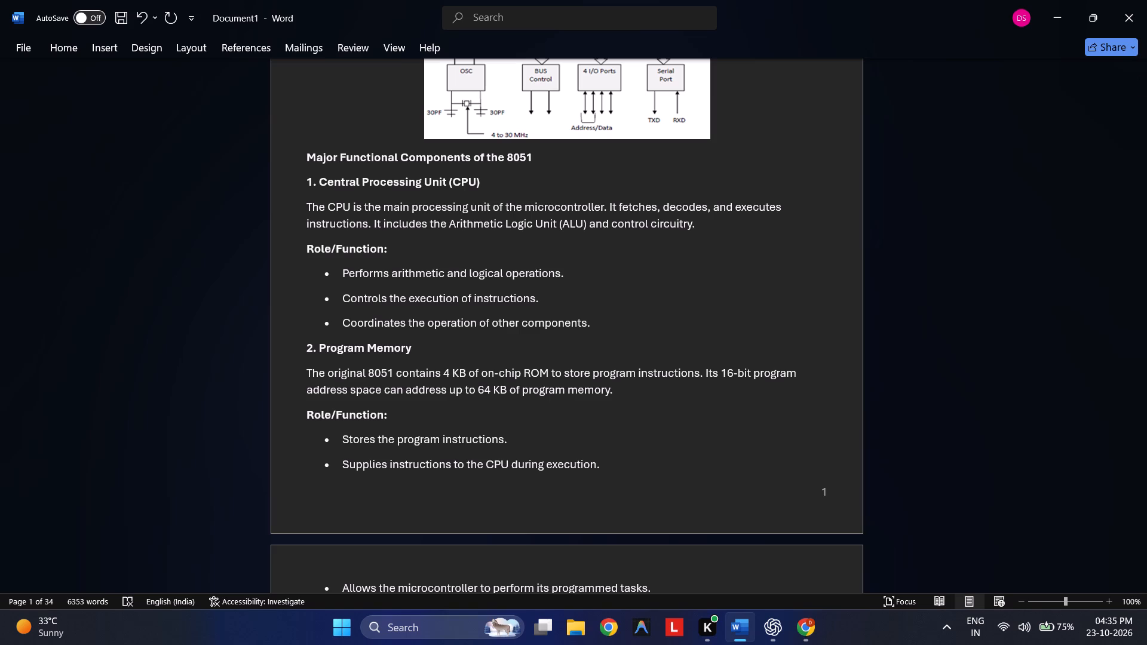
scroll(684, 262, up, 1)
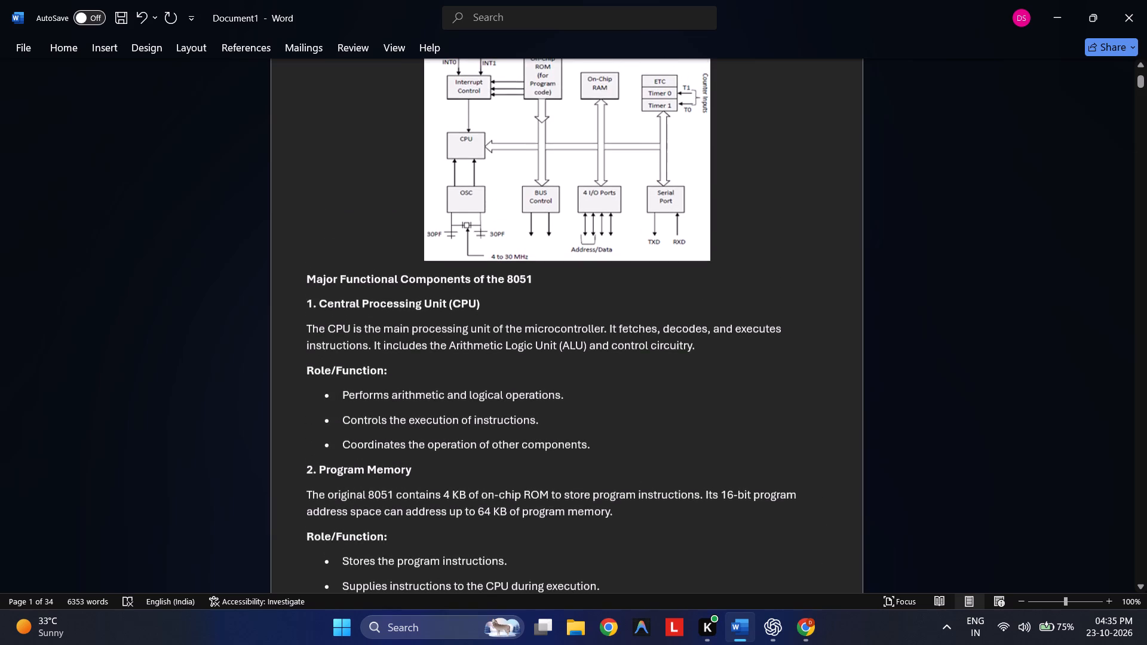
scroll(665, 339, up, 1)
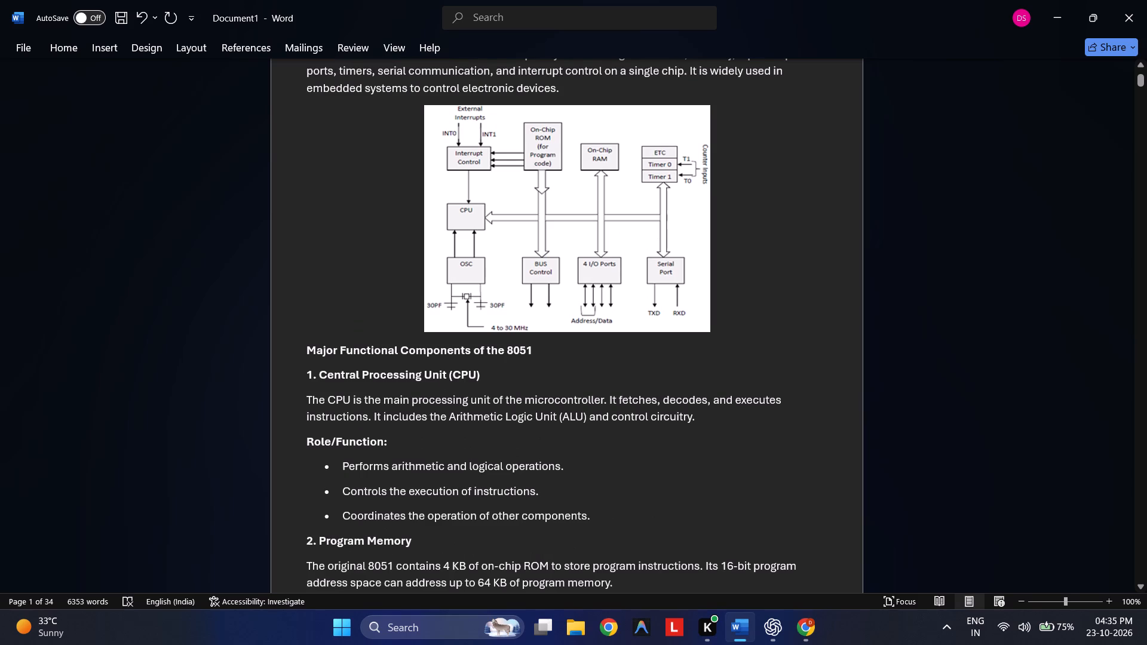
scroll(612, 349, down, 1)
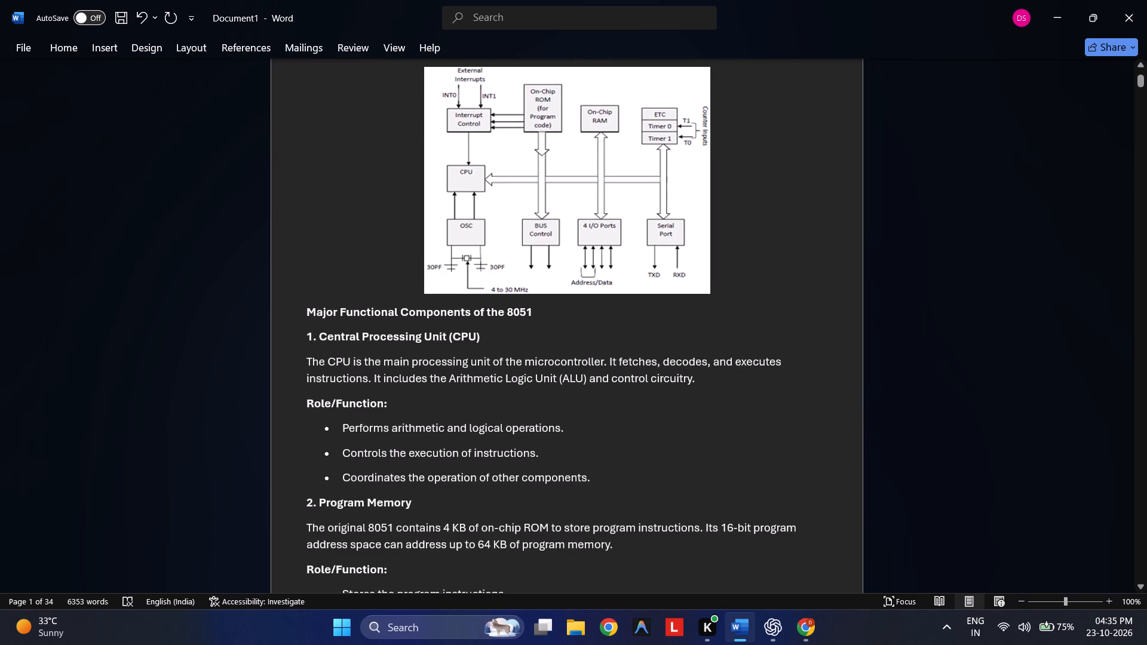
scroll(623, 394, down, 1)
scroll(623, 394, right, 1)
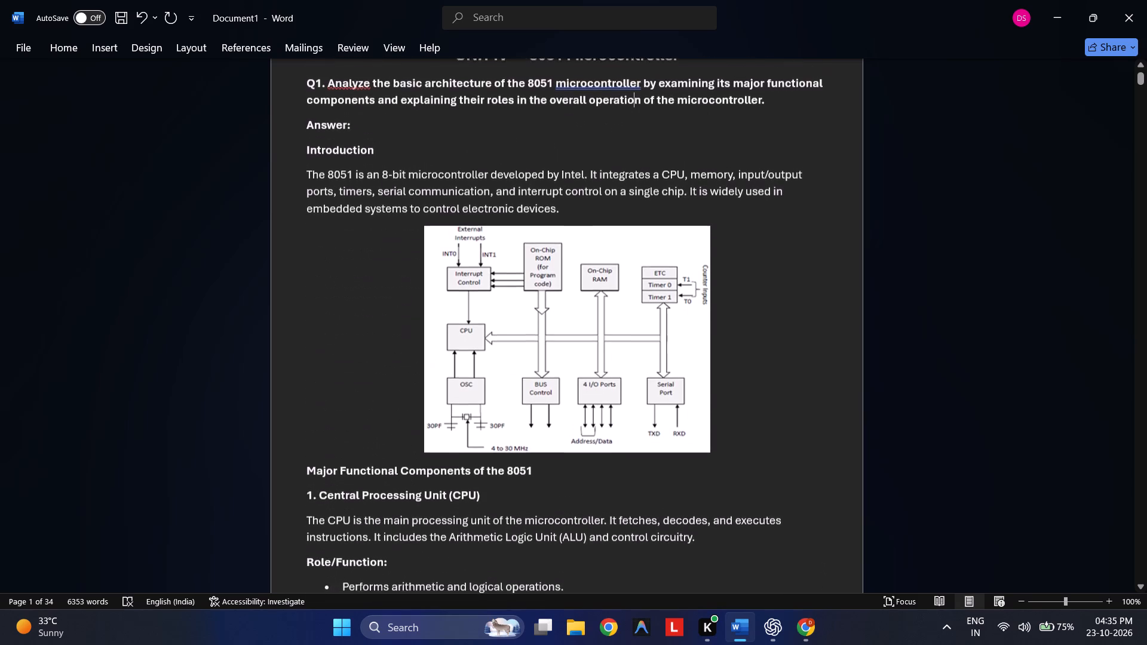
scroll(623, 394, right, 1)
scroll(612, 450, down, 1)
scroll(612, 450, up, 1)
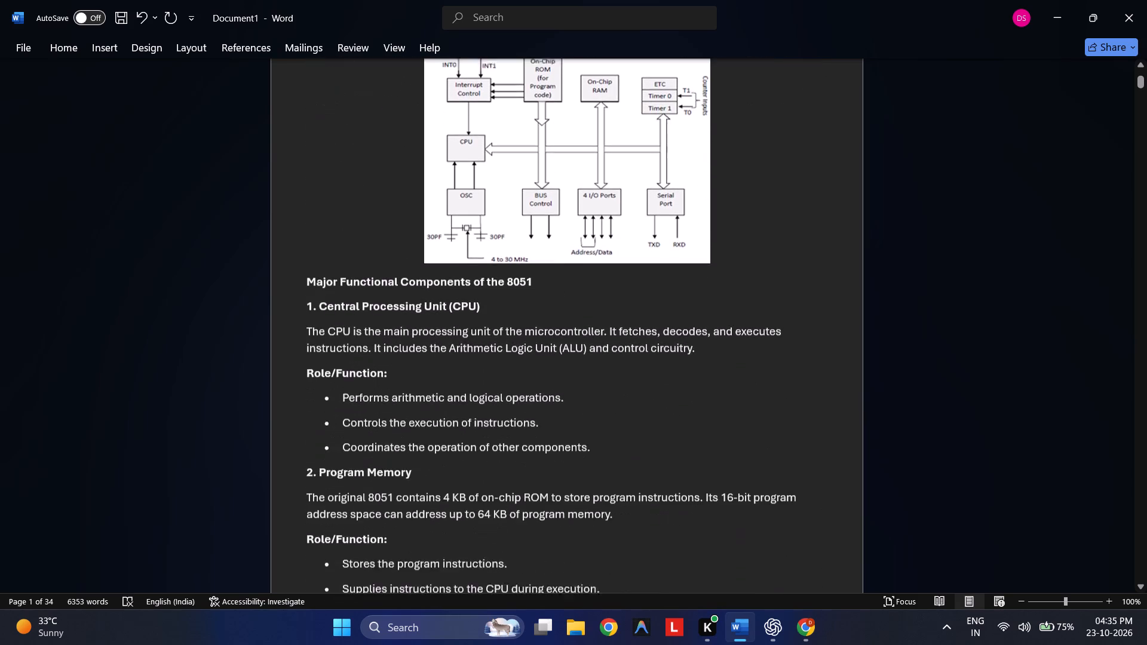
scroll(612, 450, up, 1)
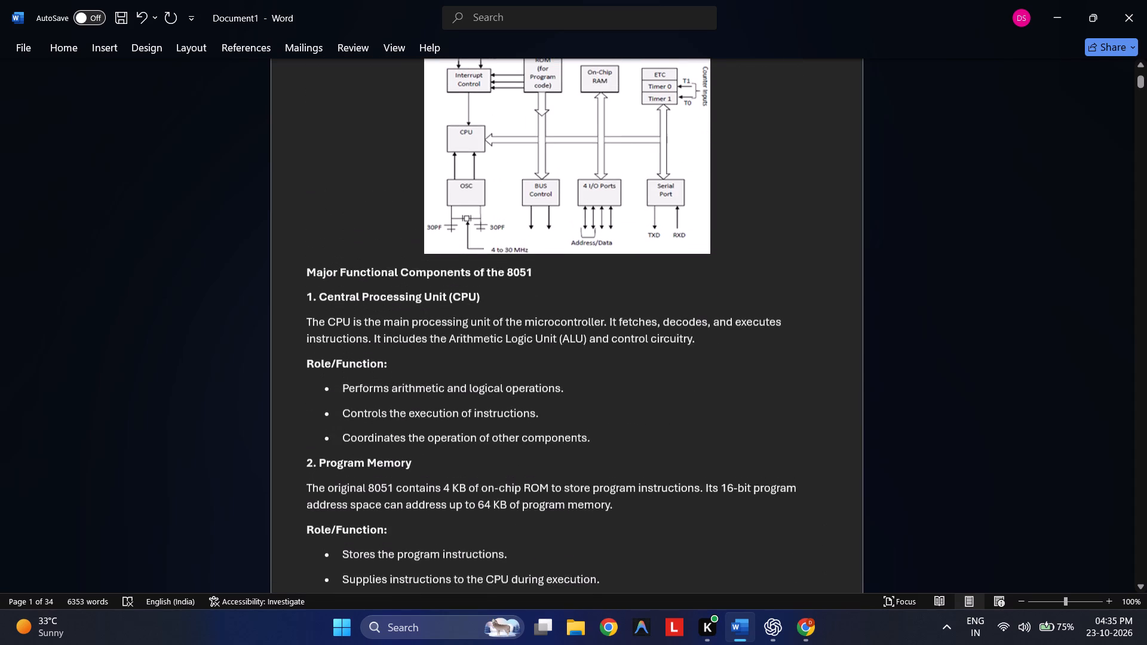
scroll(562, 419, down, 1)
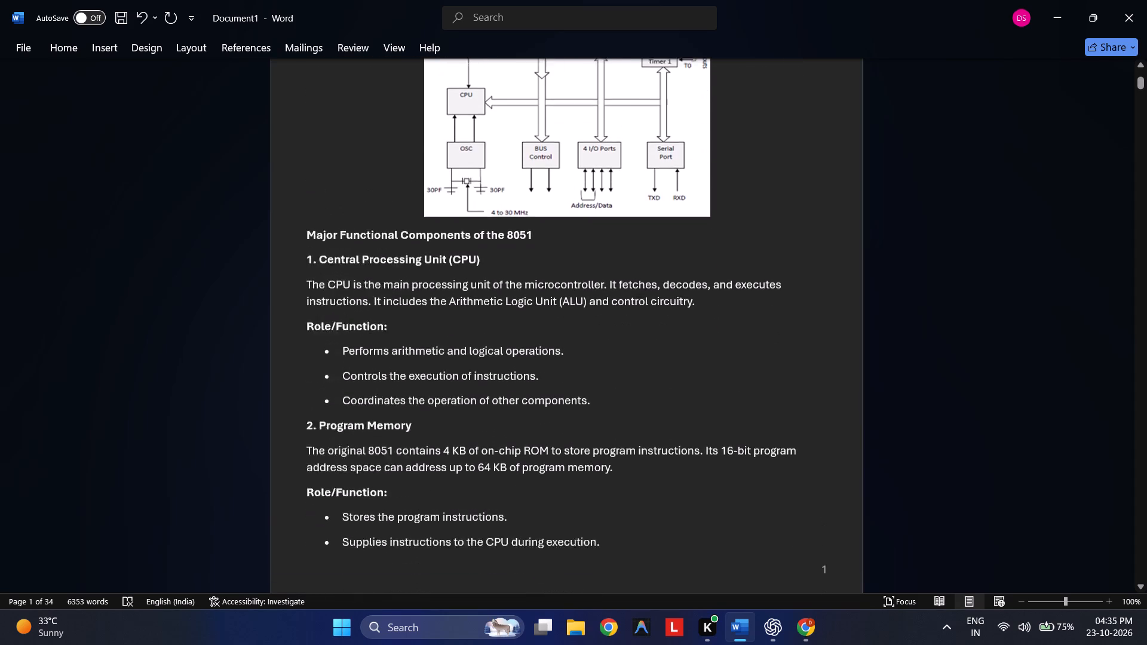
scroll(562, 419, down, 1)
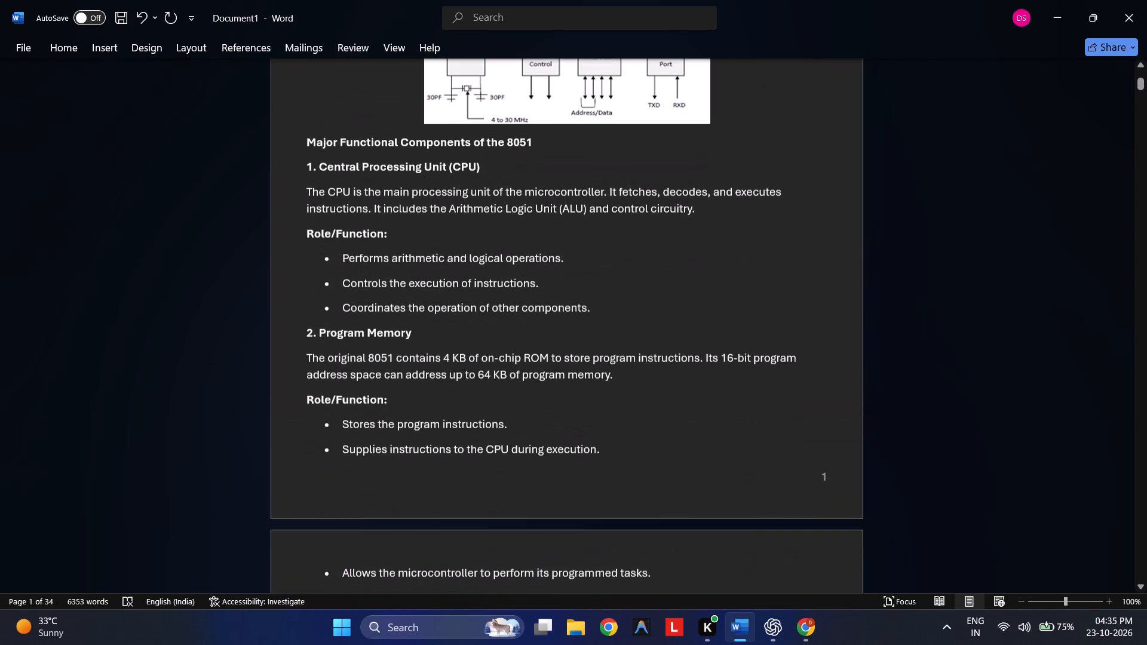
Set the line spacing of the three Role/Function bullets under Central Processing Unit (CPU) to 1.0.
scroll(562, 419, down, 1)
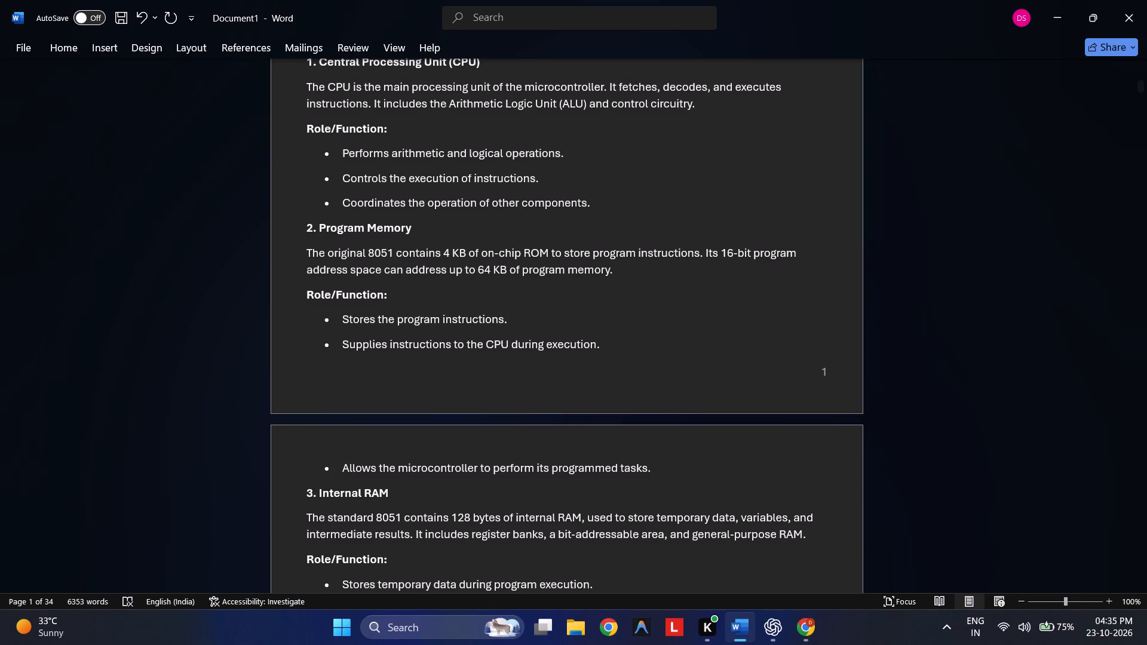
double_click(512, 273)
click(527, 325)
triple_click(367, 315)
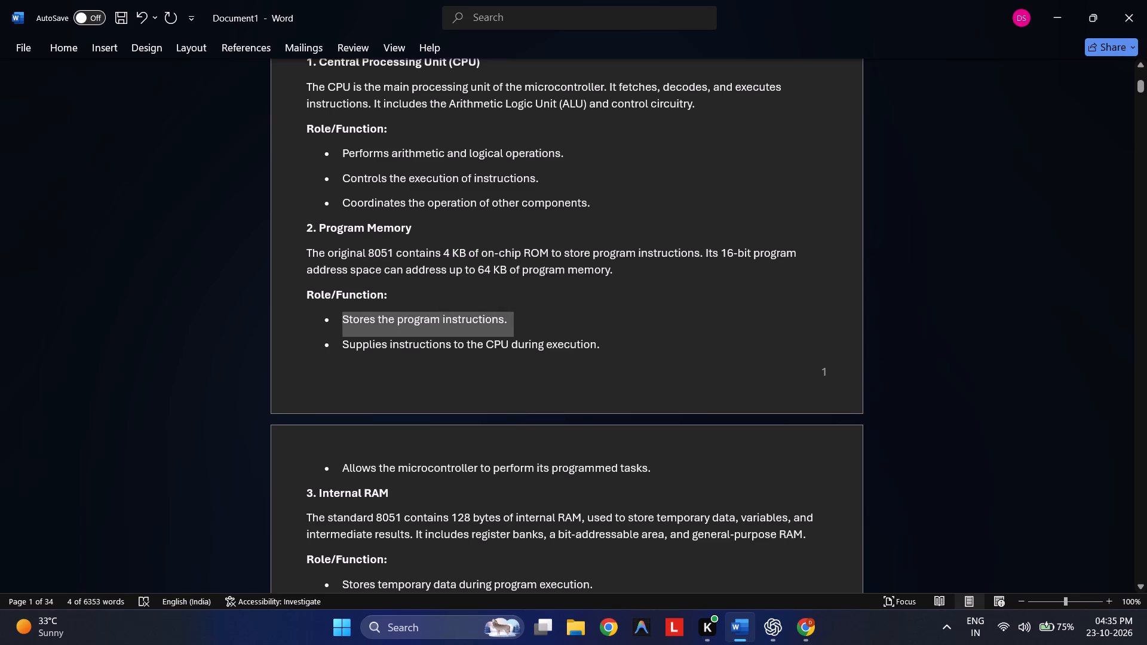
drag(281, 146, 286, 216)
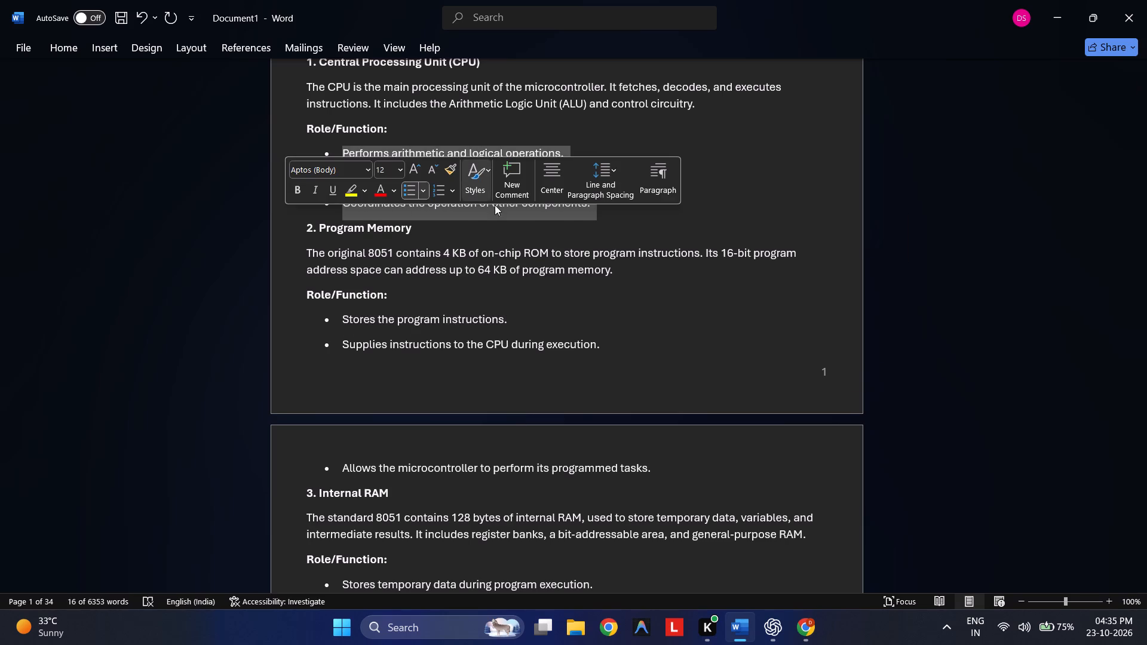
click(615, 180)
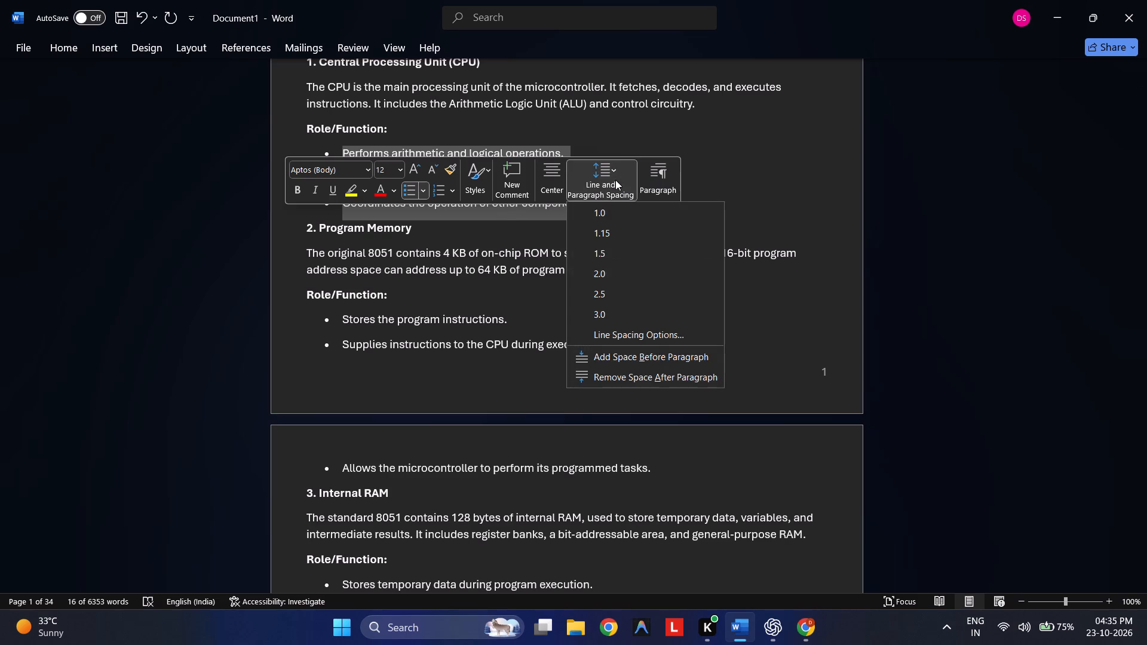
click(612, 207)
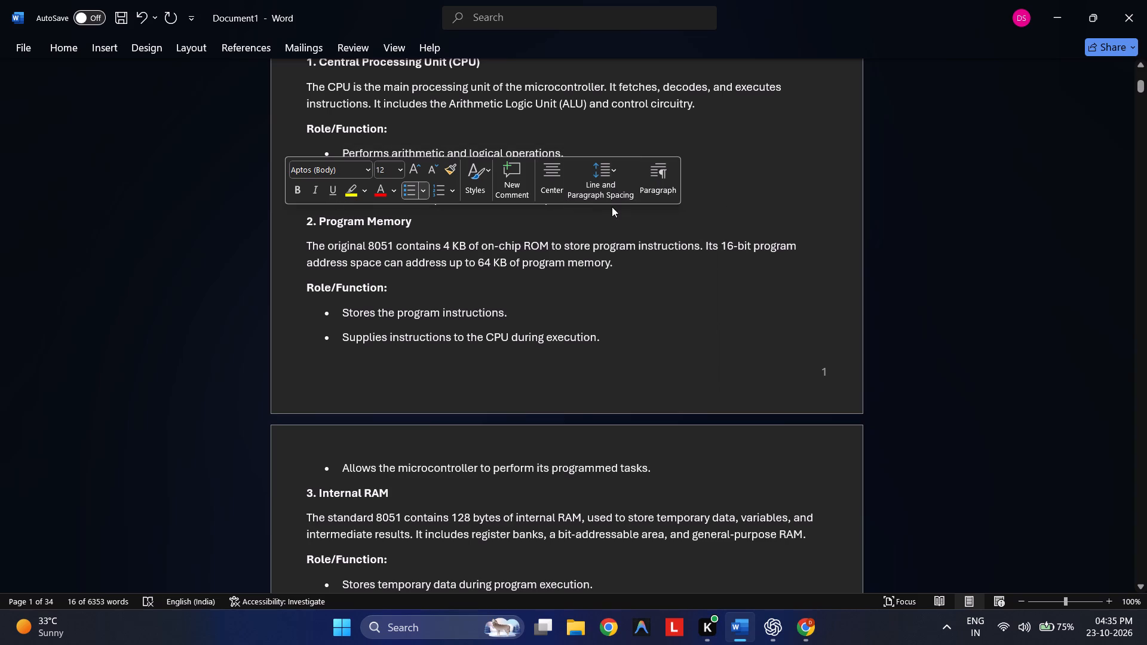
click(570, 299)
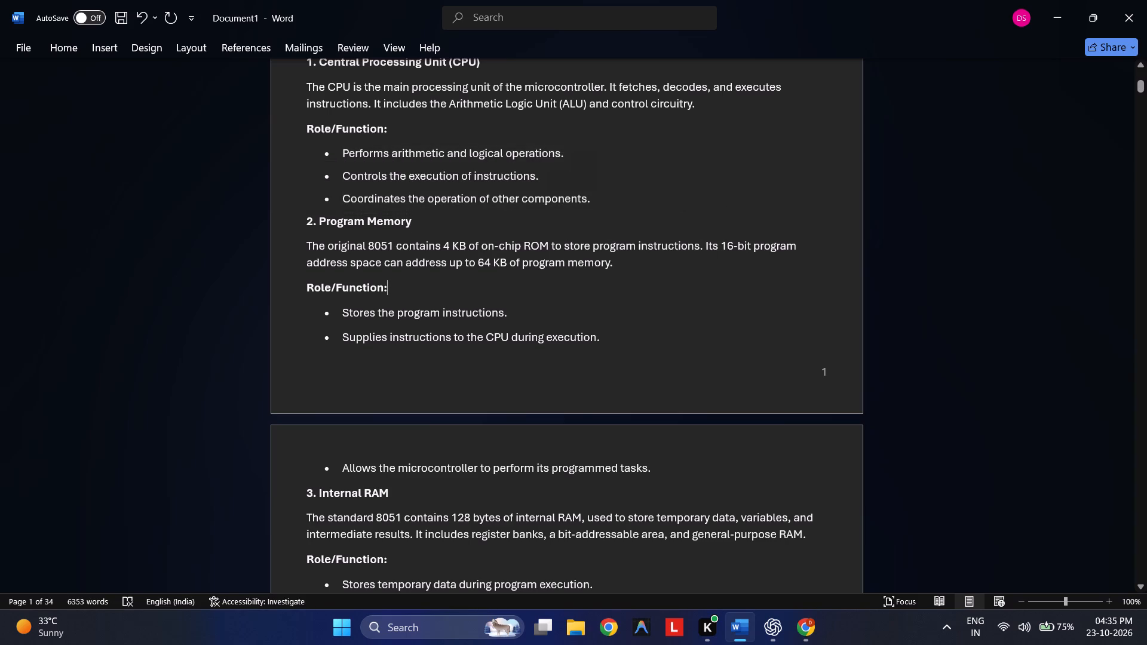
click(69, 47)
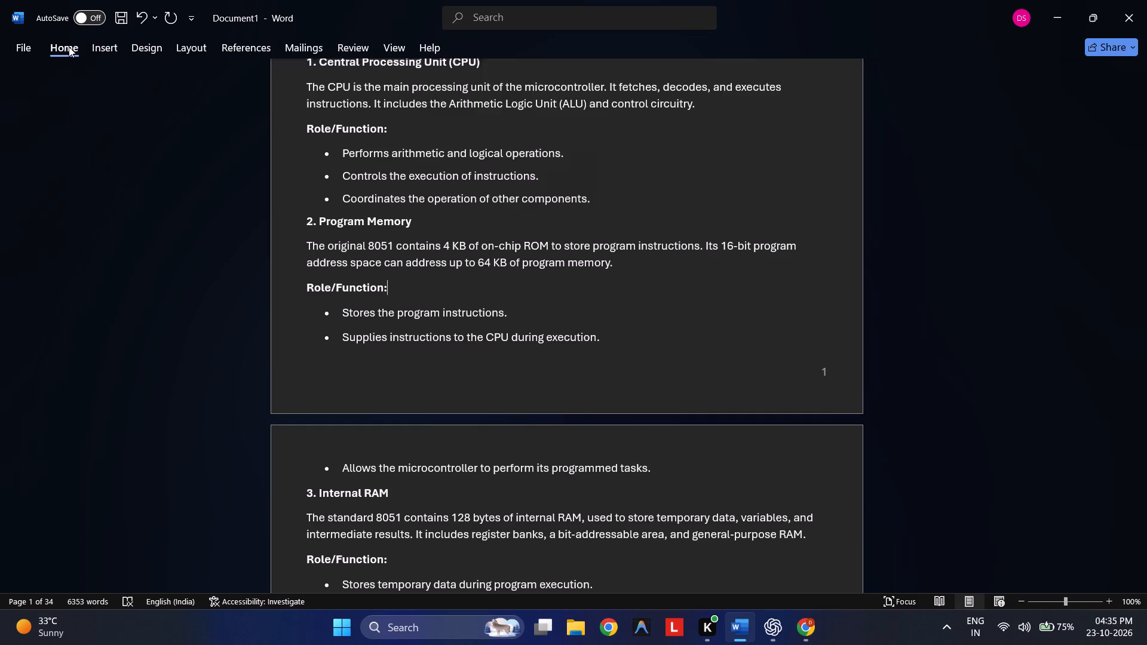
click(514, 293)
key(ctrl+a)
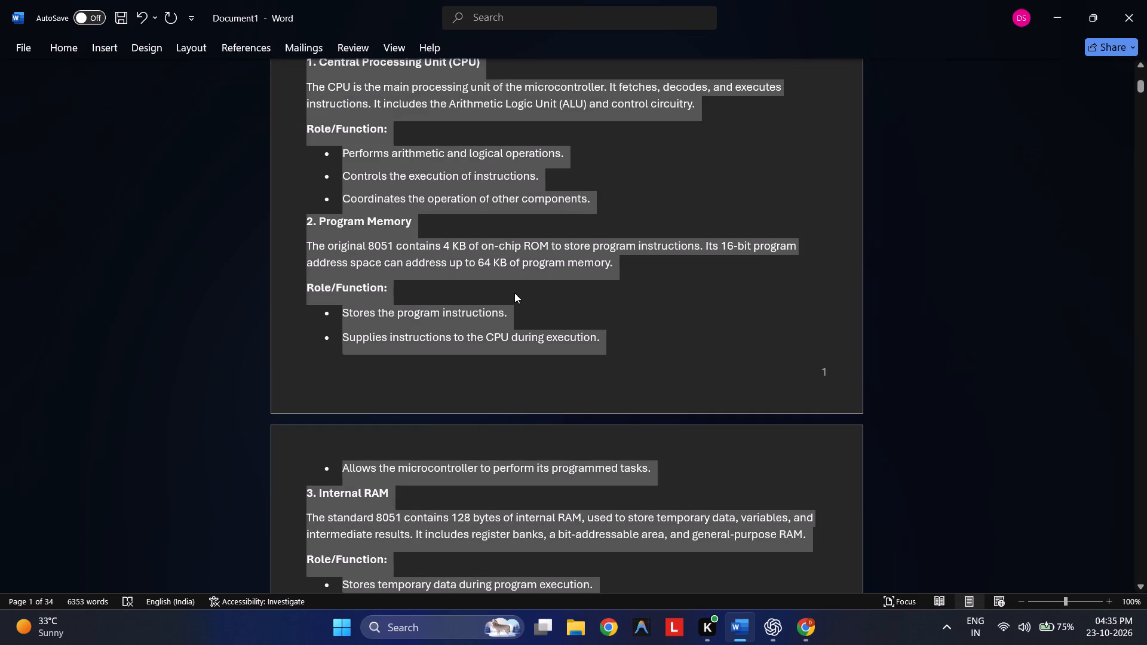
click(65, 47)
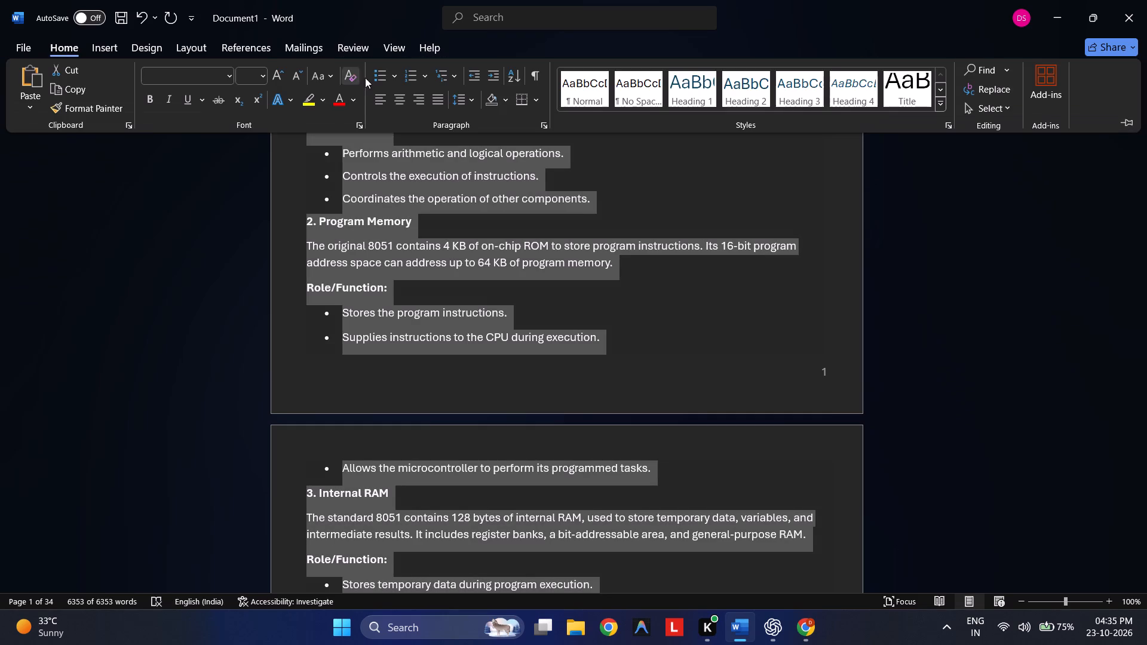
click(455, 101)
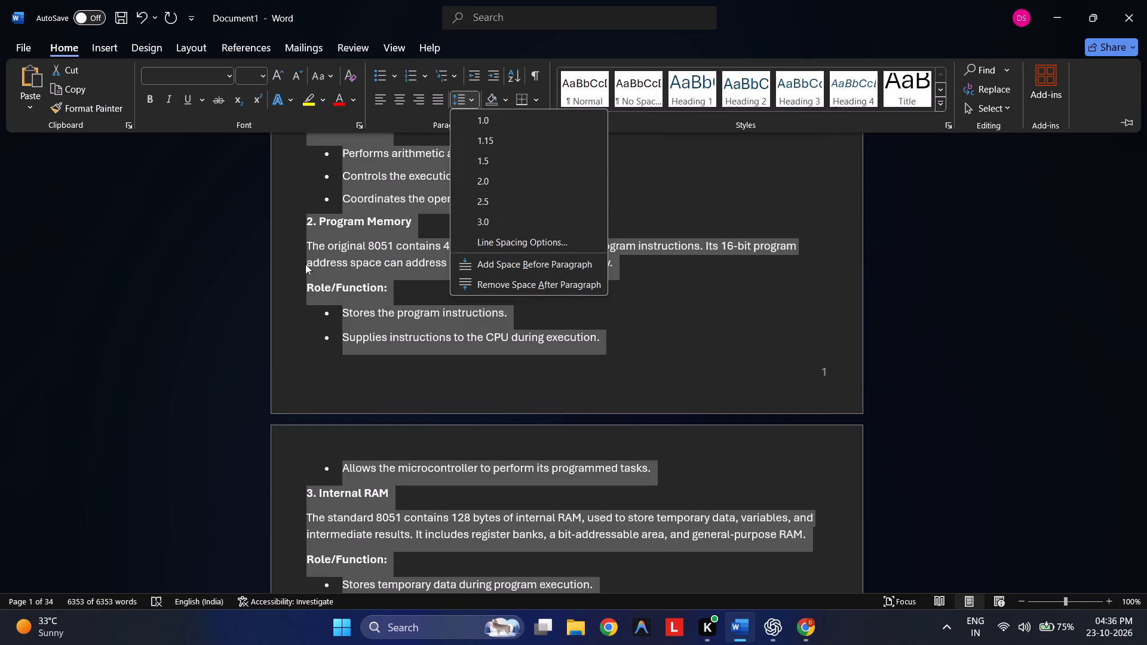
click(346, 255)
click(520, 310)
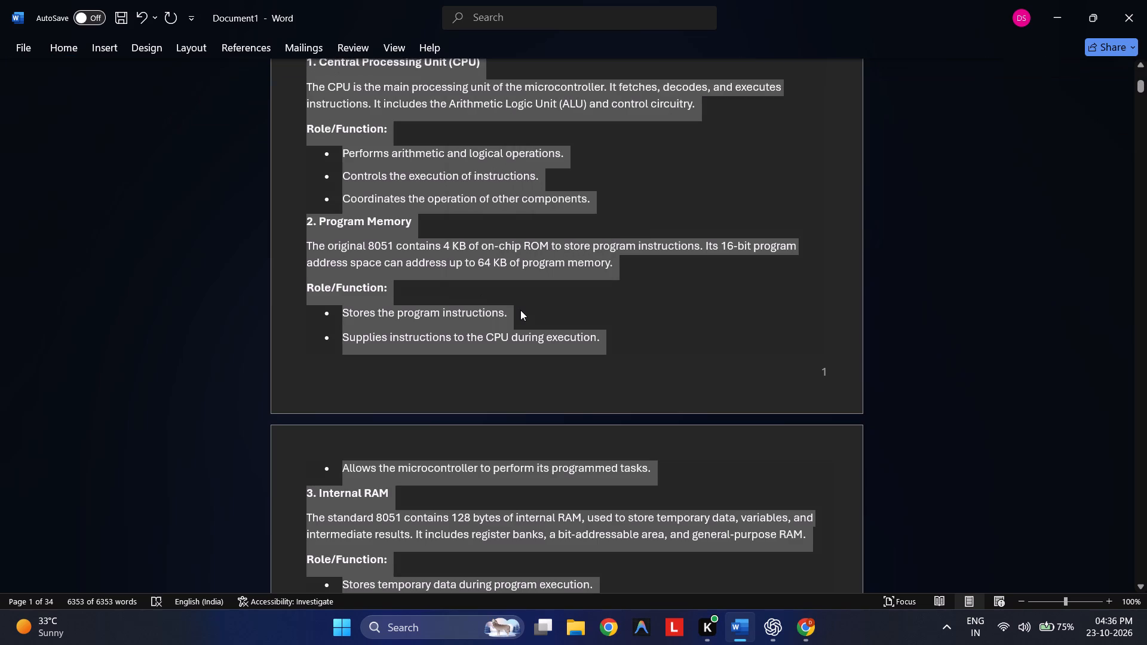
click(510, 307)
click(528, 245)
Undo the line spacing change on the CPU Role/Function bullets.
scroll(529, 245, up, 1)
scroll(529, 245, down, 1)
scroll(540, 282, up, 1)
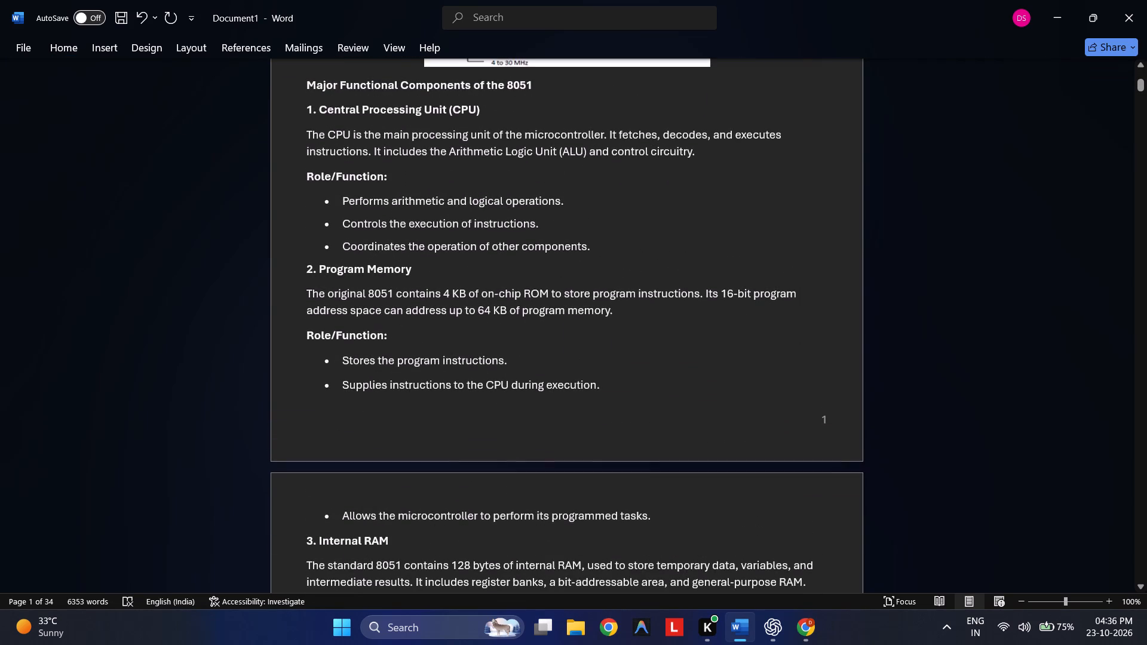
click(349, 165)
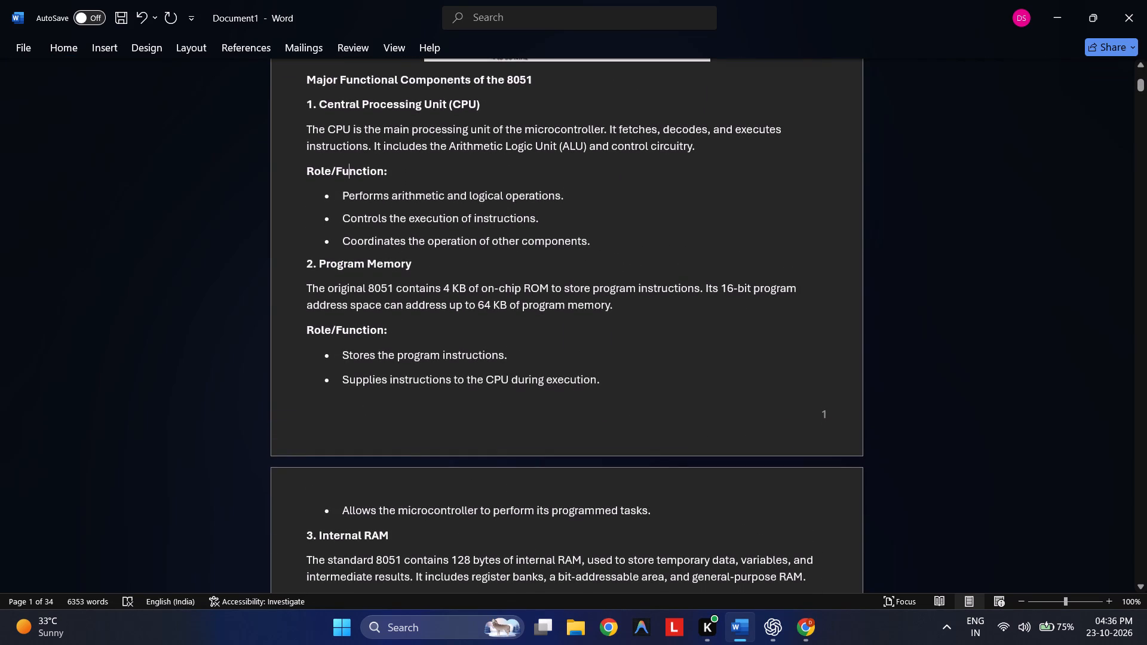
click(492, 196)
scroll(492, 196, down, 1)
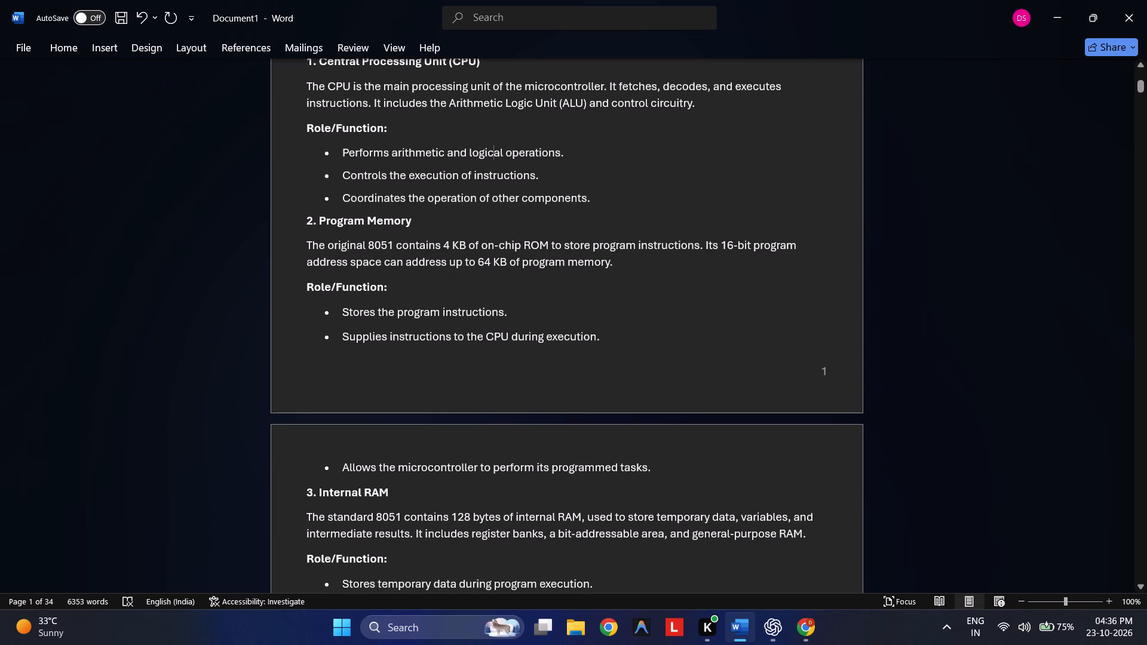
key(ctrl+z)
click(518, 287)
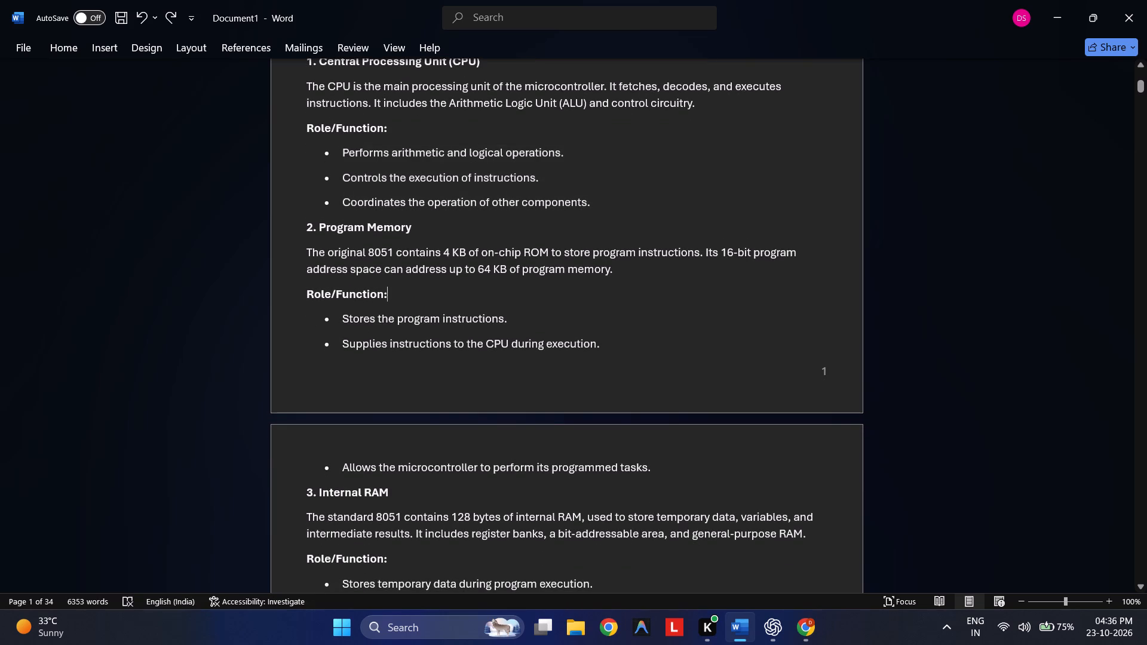
Read through the CPU bullets and the Program Memory section, and check how its bullets continue onto the second page before Internal RAM.
drag(537, 177, 375, 161)
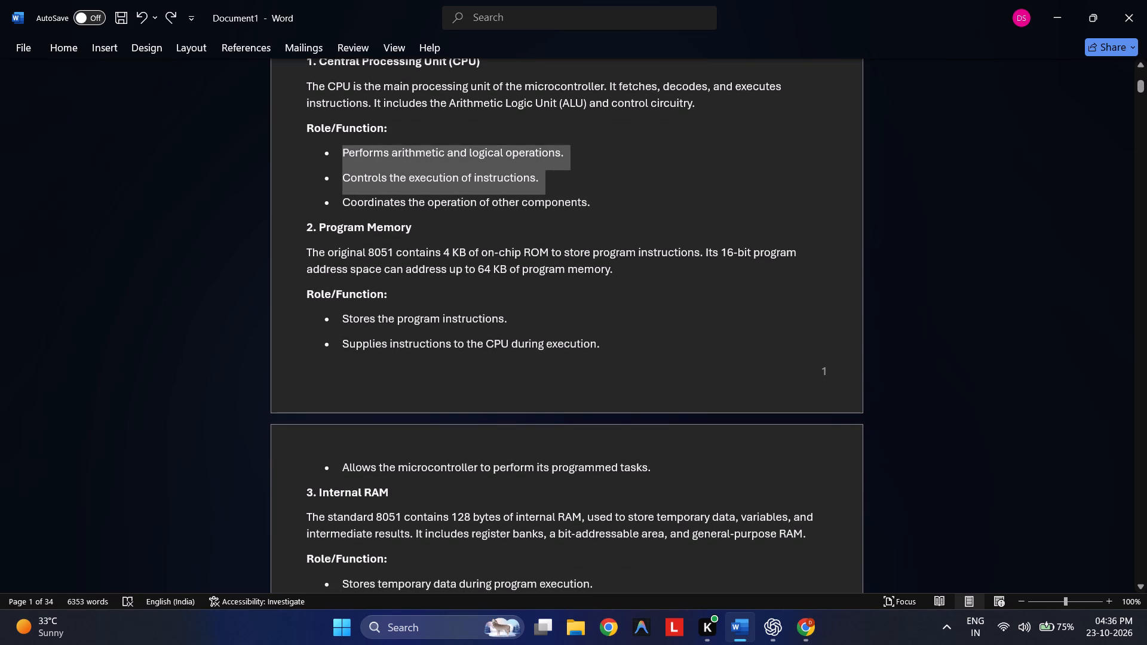
drag(375, 161, 369, 159)
click(529, 271)
scroll(529, 271, down, 1)
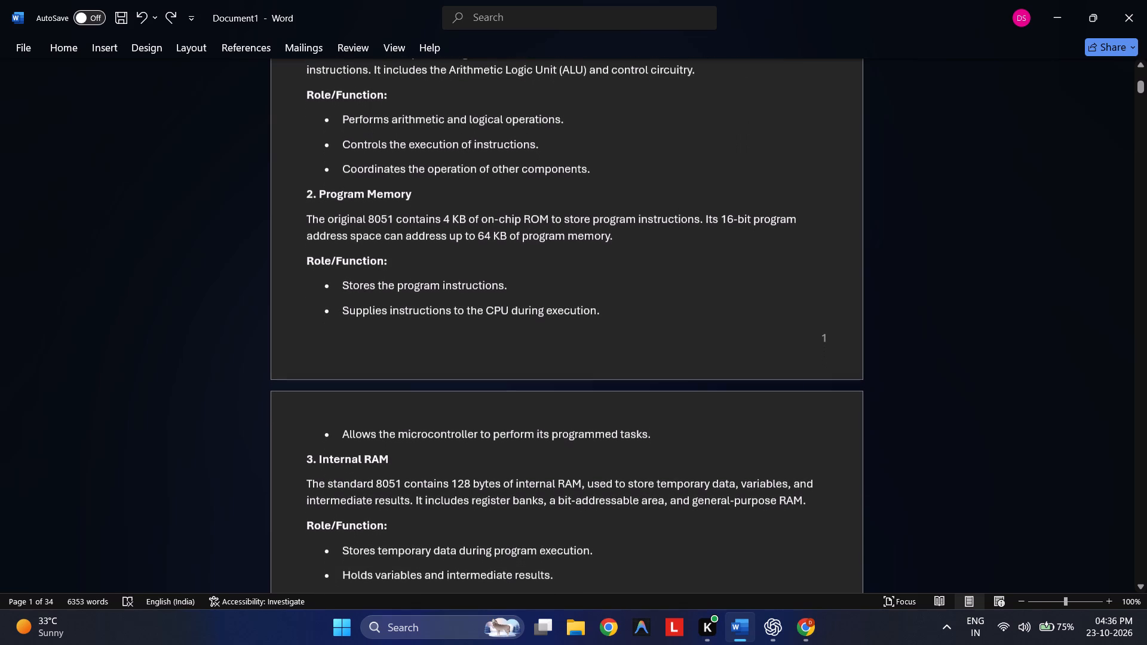
scroll(381, 188, down, 1)
scroll(381, 188, up, 1)
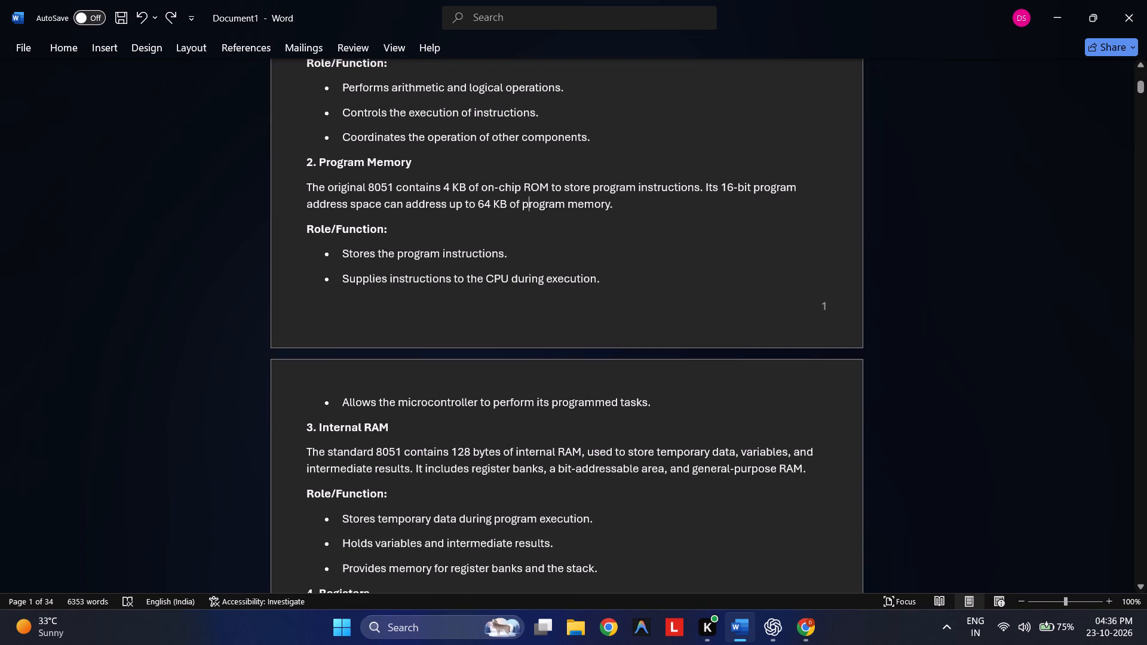
scroll(441, 239, down, 1)
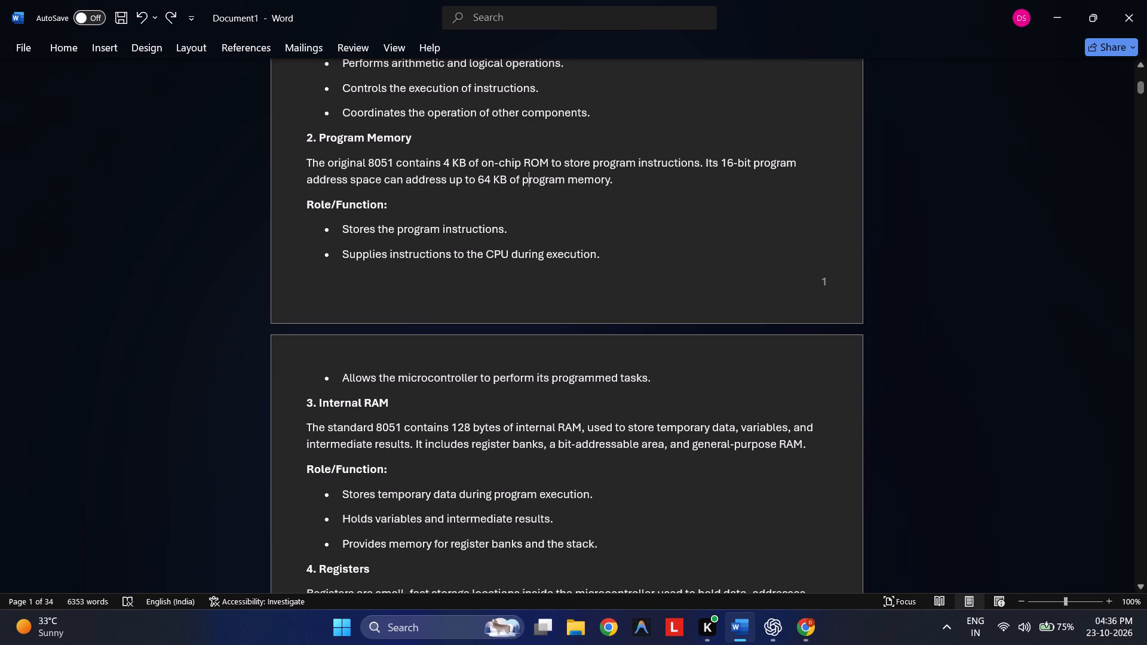
triple_click(649, 172)
click(691, 201)
double_click(384, 183)
triple_click(481, 178)
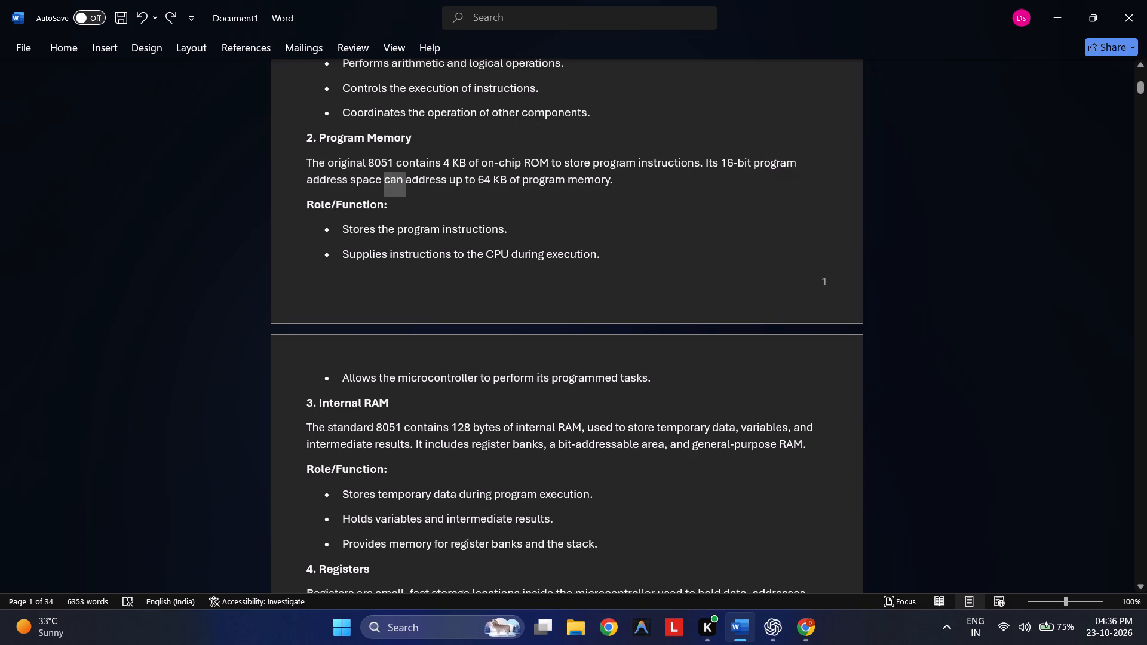
double_click(477, 181)
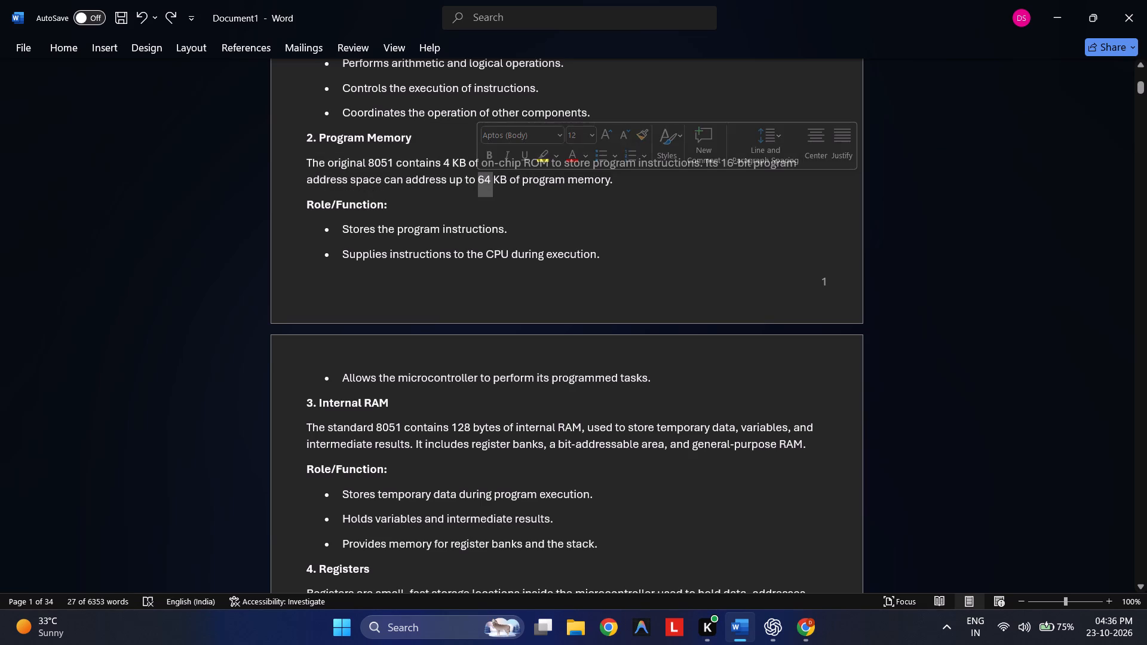
click(578, 207)
click(498, 192)
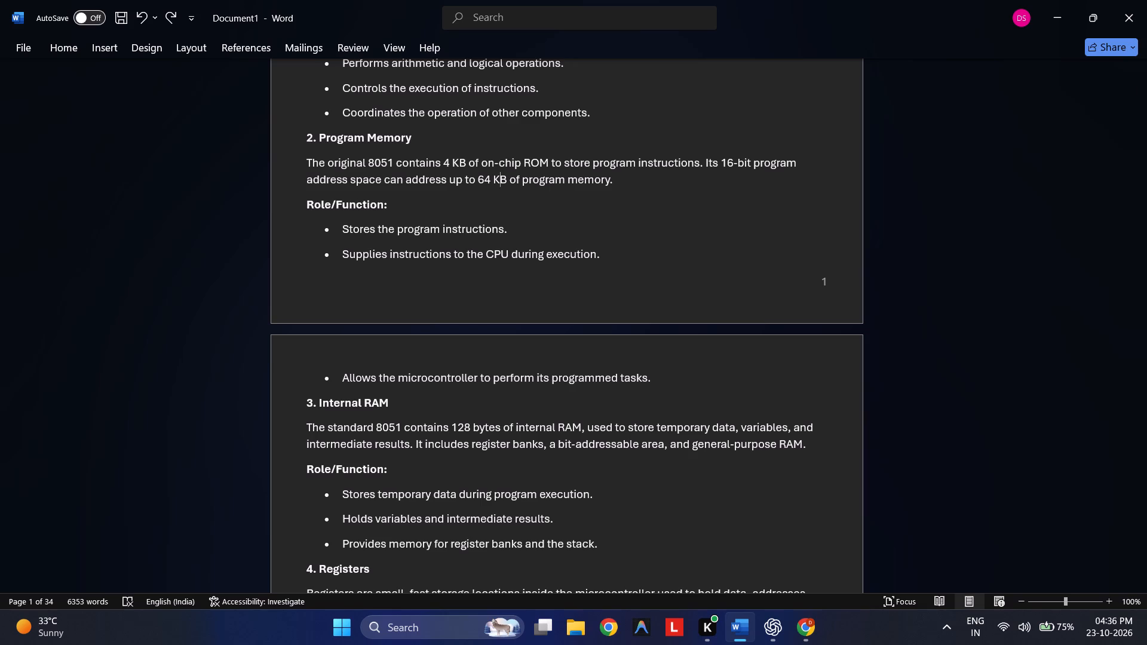
click(722, 173)
click(641, 170)
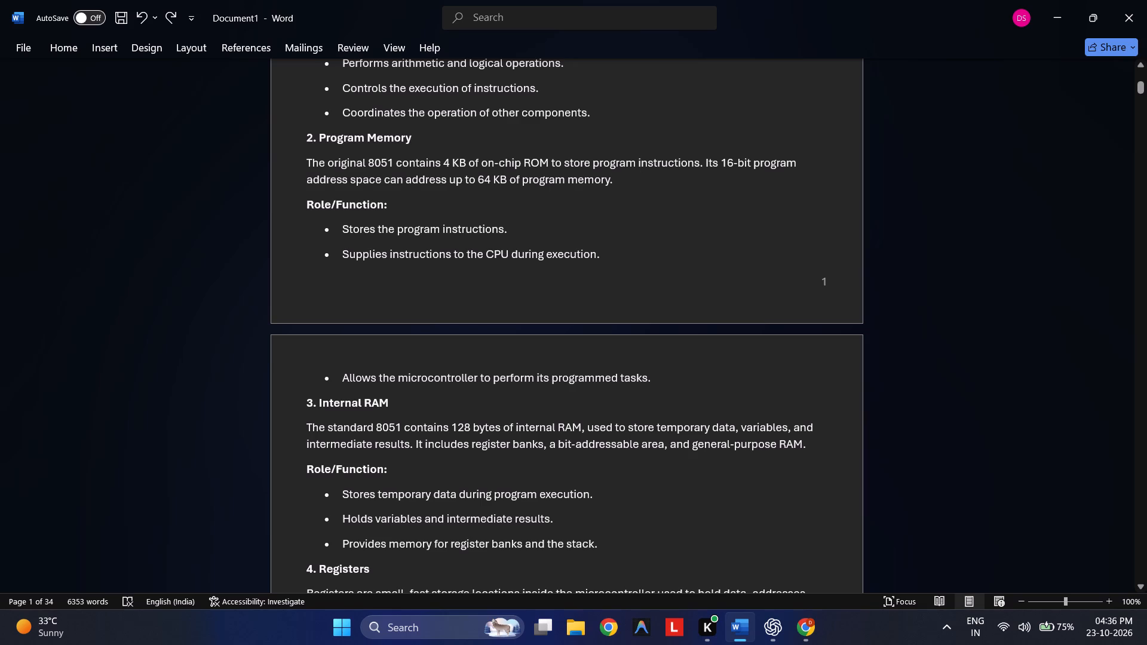
click(560, 179)
double_click(560, 179)
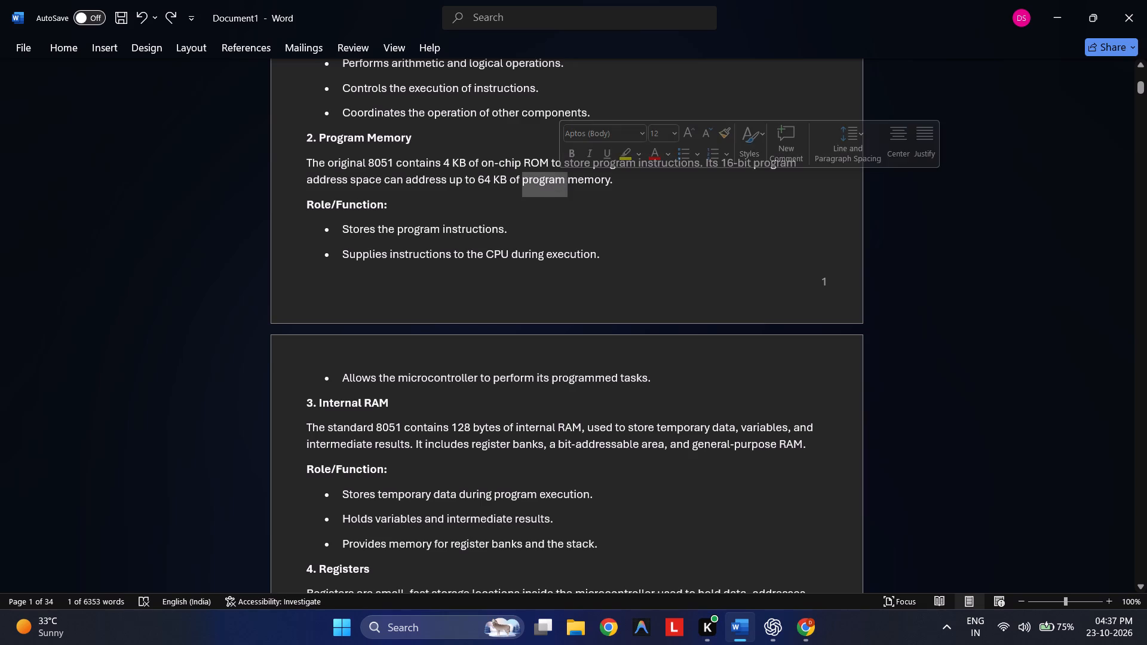
double_click(464, 196)
double_click(412, 198)
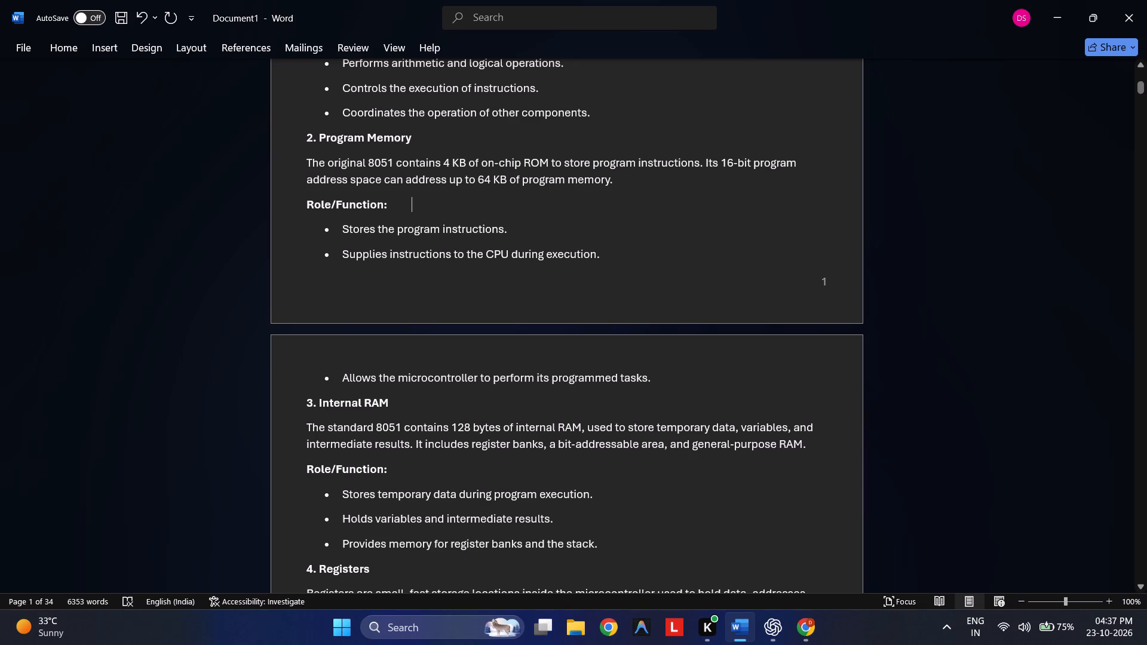
triple_click(403, 180)
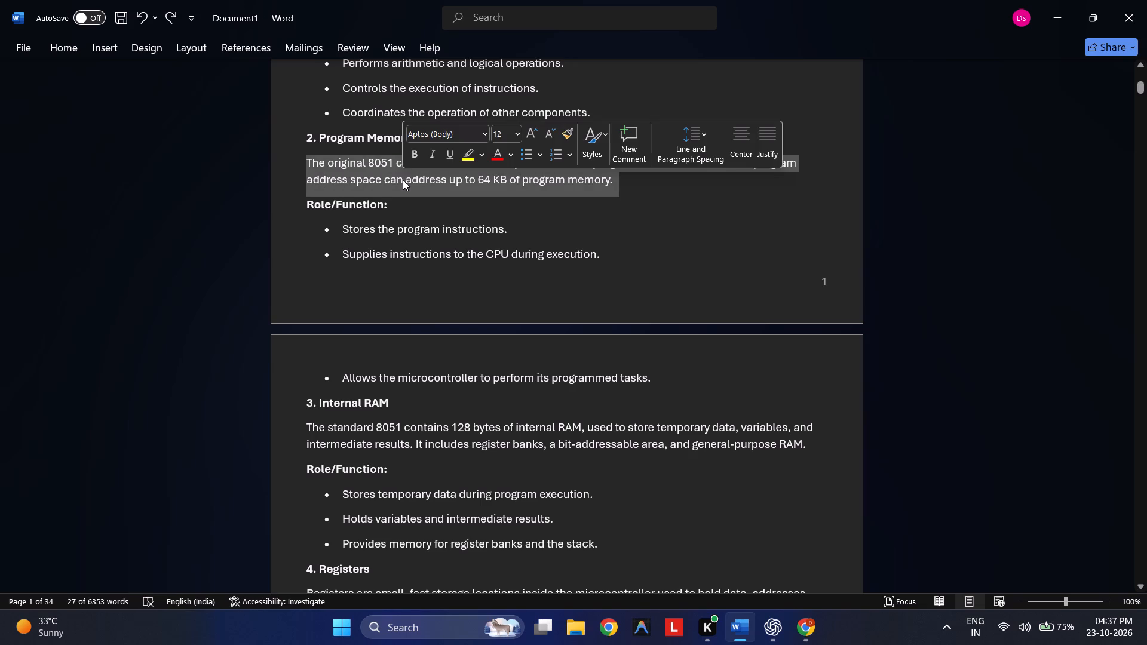
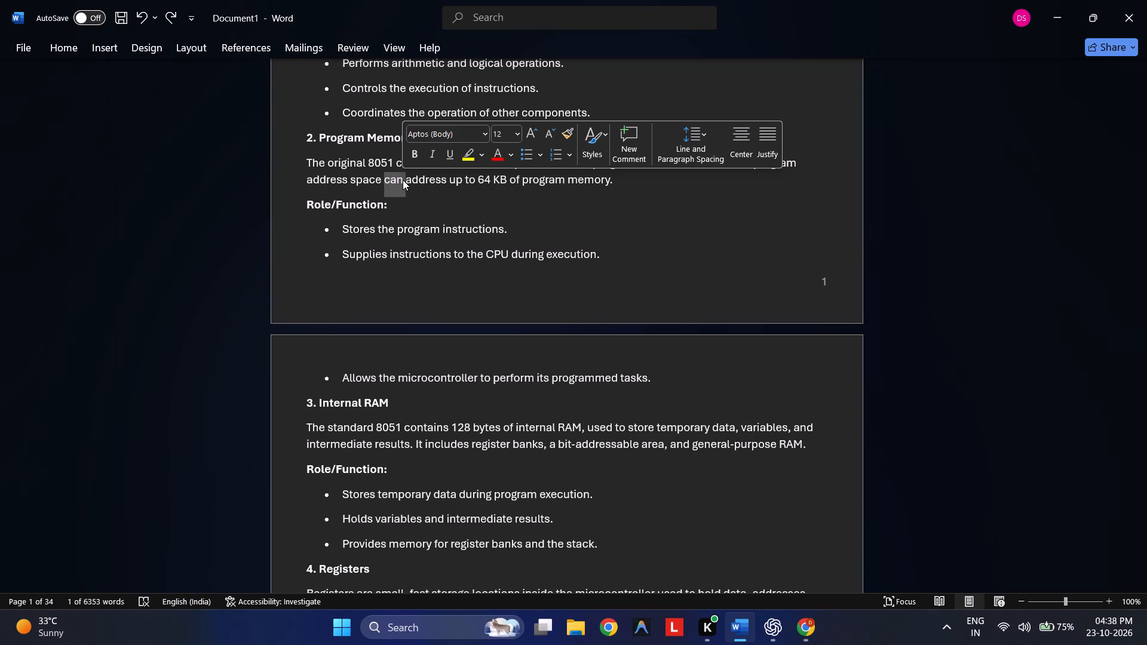
Read the Program Memory description and its Role/Function bullets, including the bullet that continues onto the second page.
triple_click(403, 180)
click(403, 180)
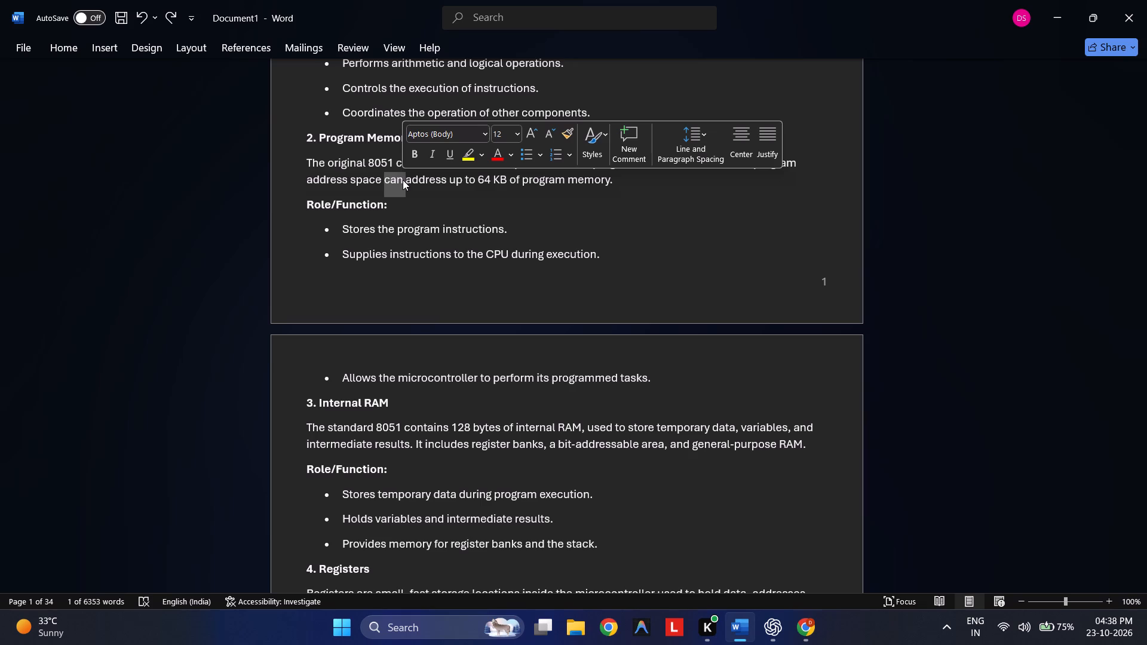
triple_click(403, 180)
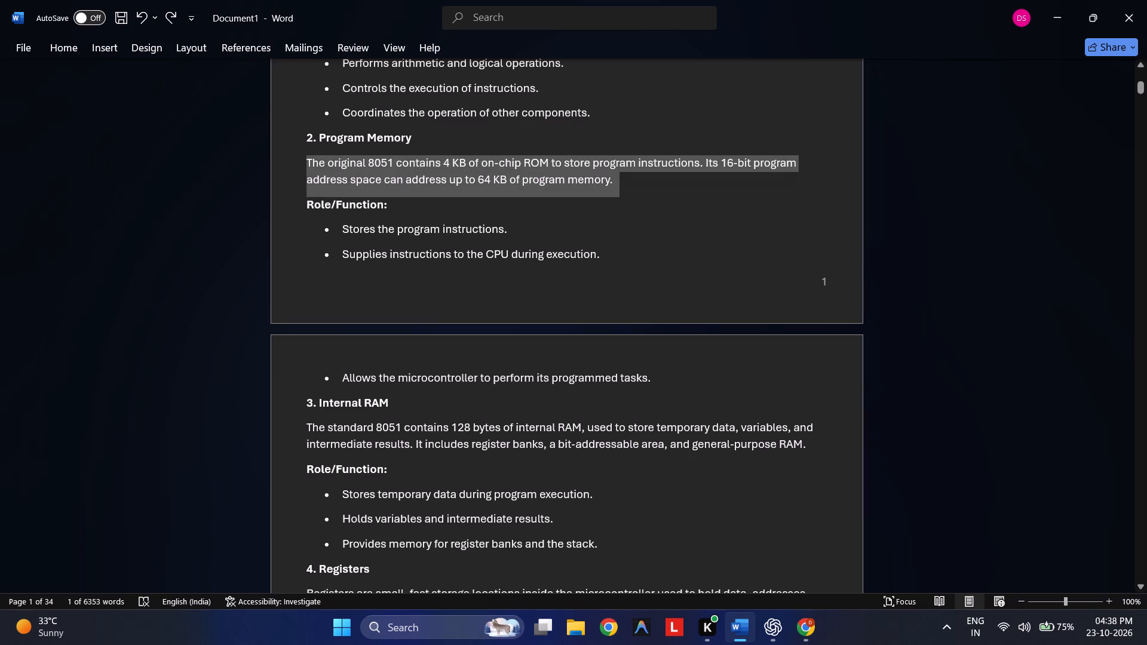
double_click(369, 243)
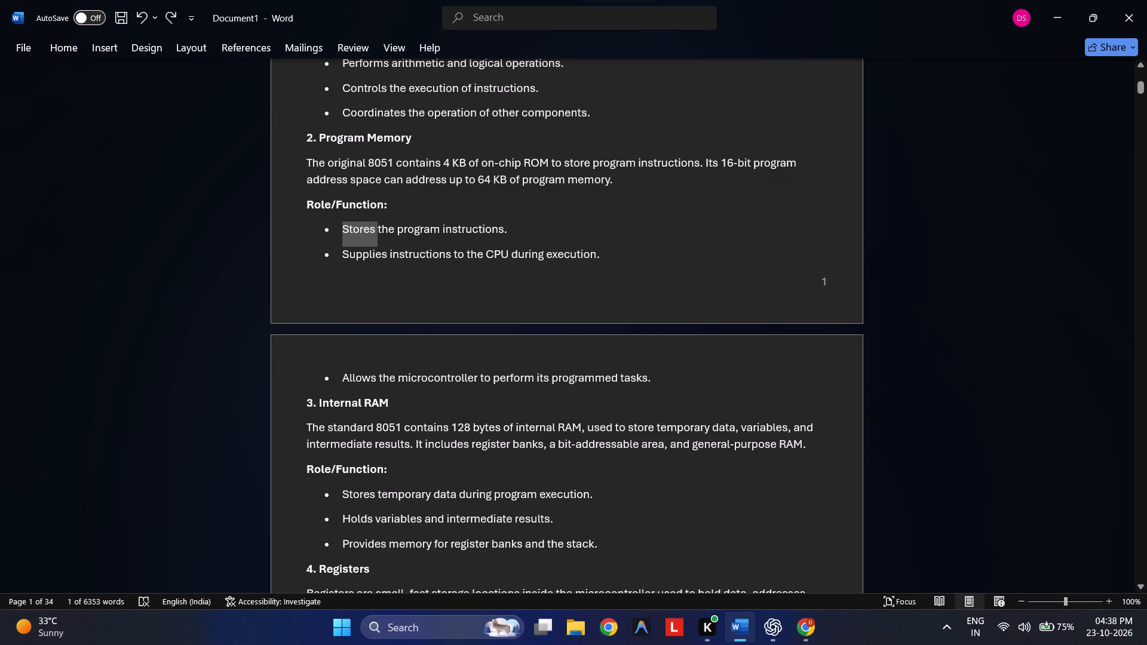
click(368, 186)
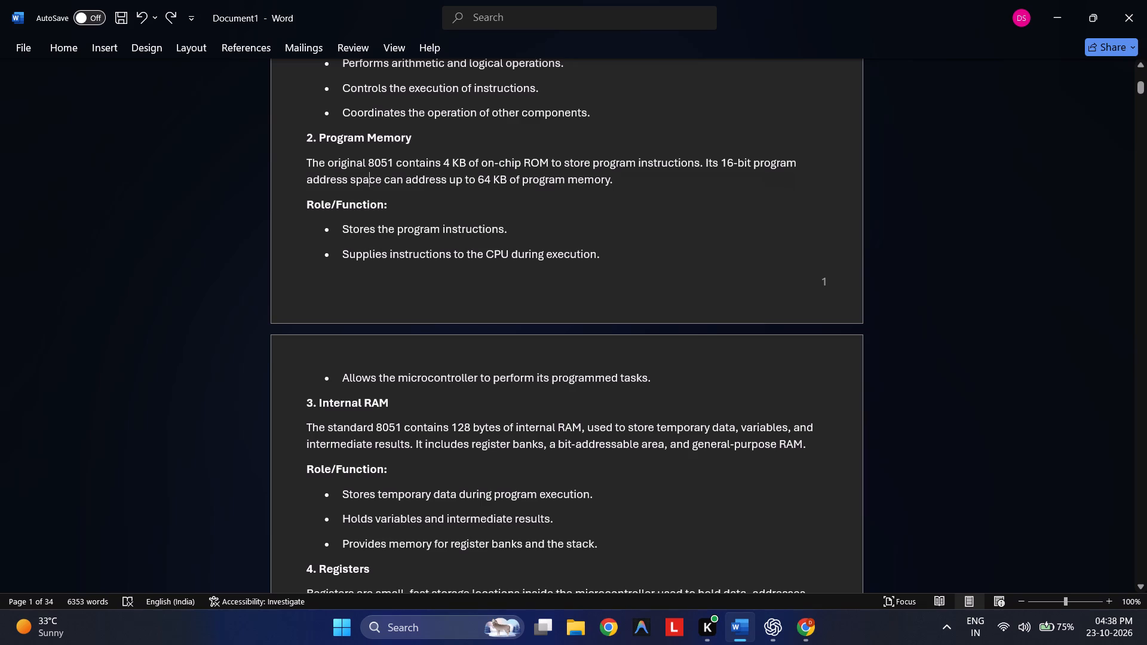
scroll(419, 210, down, 1)
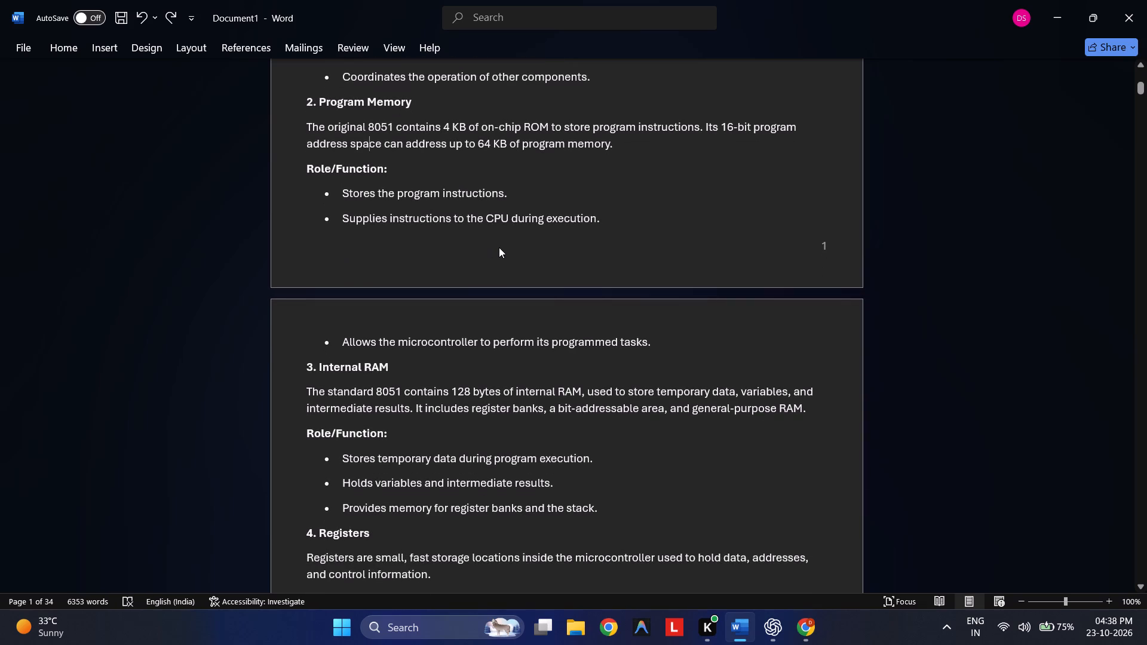
double_click(419, 222)
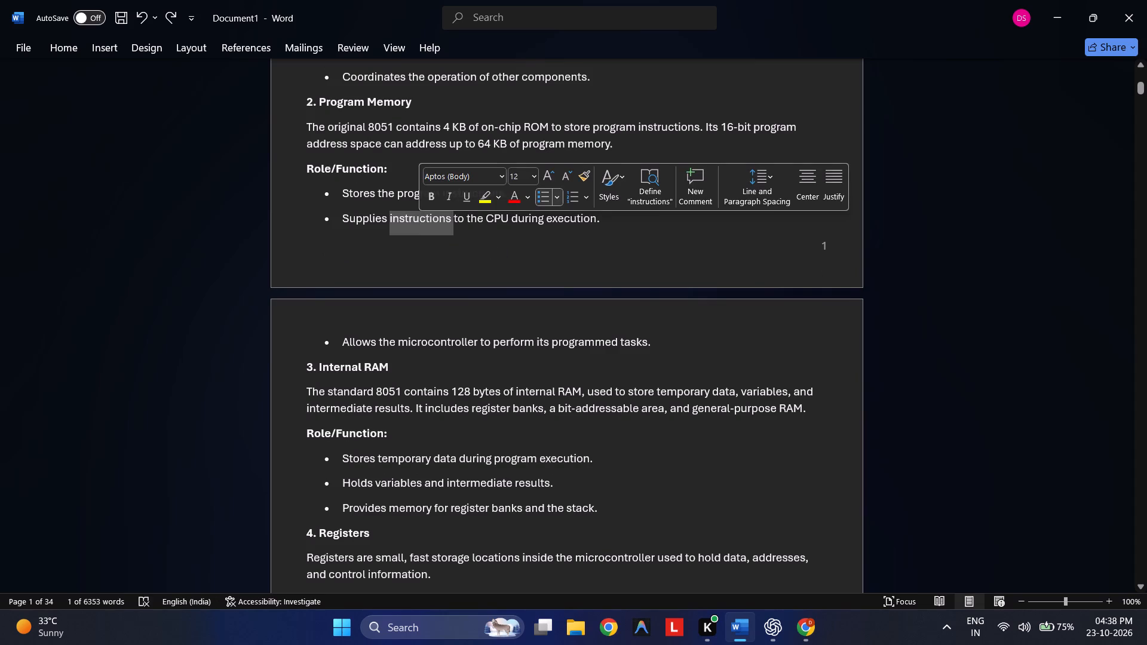
scroll(418, 389, down, 1)
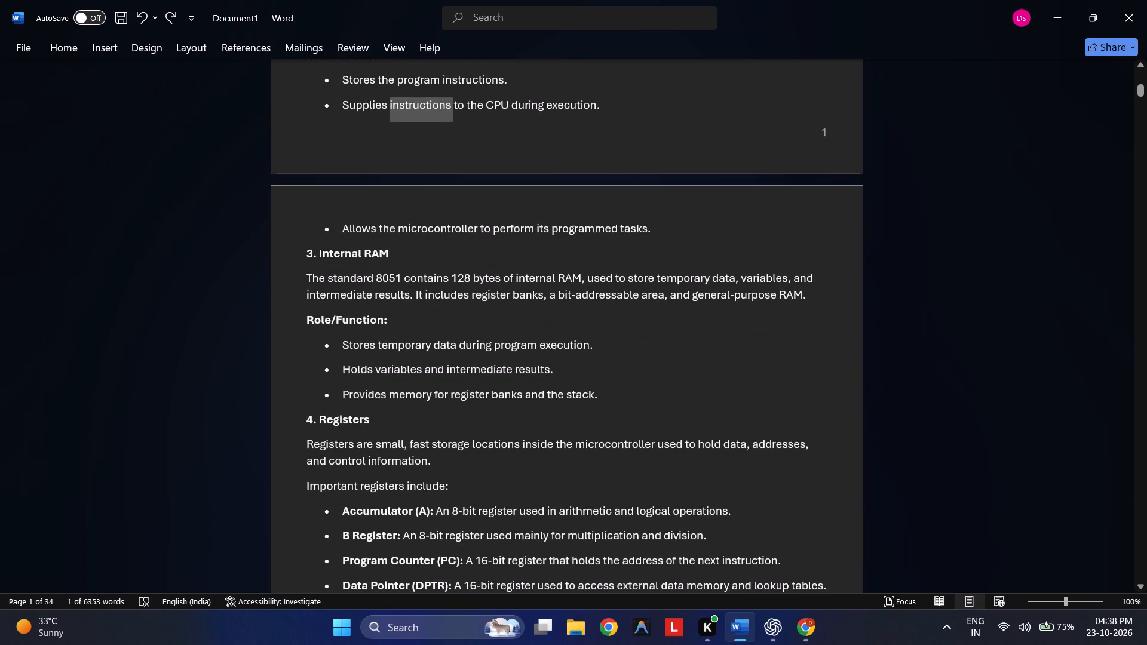
double_click(412, 229)
click(511, 216)
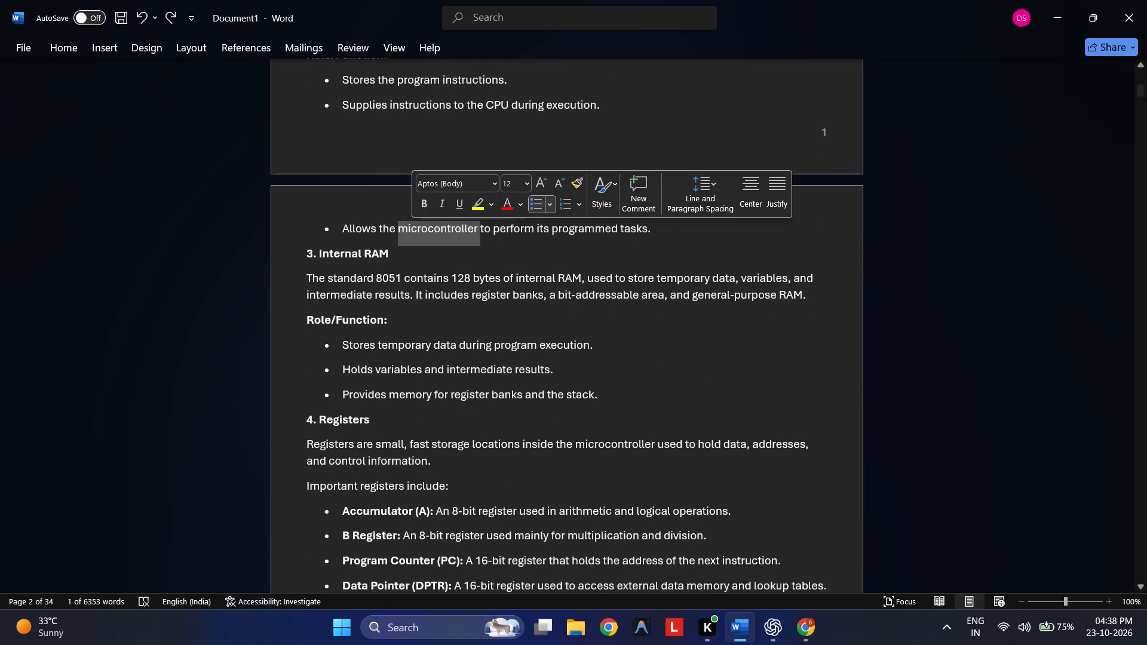
click(565, 232)
Read the Internal RAM section, going through its description and each of its three Role/Function bullets.
scroll(449, 334, down, 1)
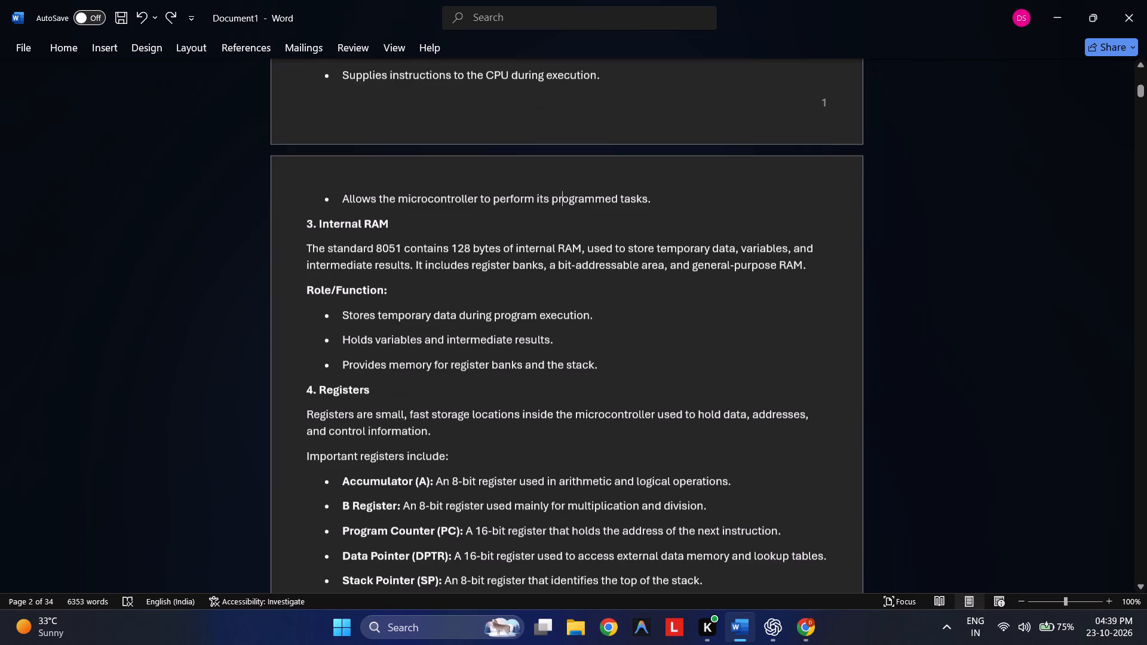
scroll(449, 334, down, 1)
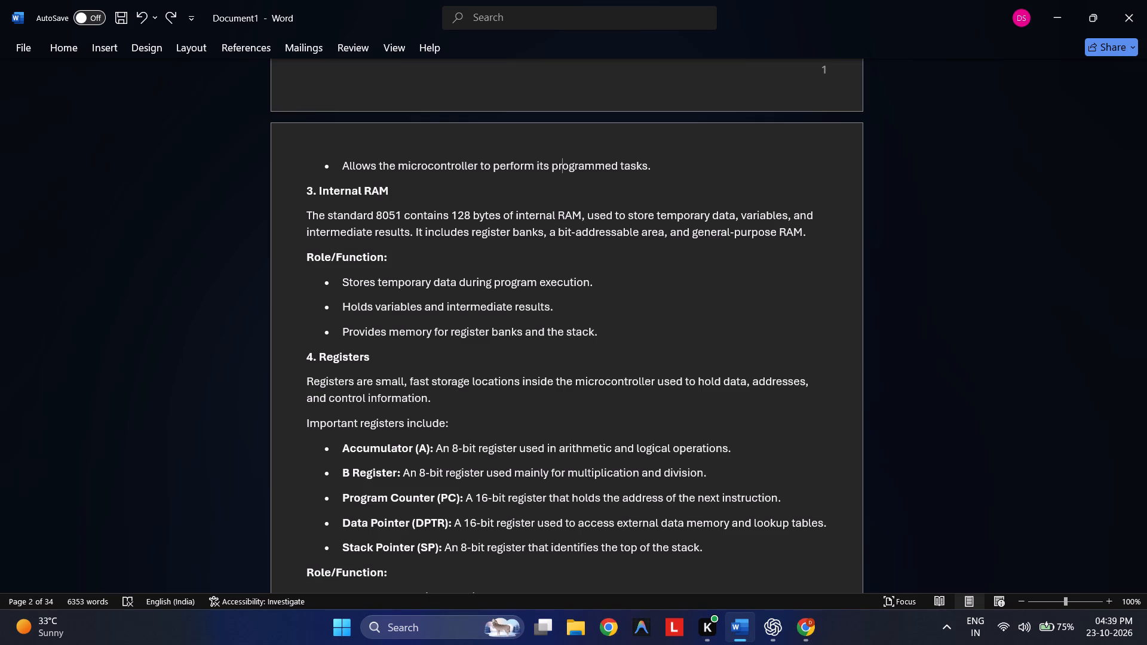
scroll(461, 321, down, 1)
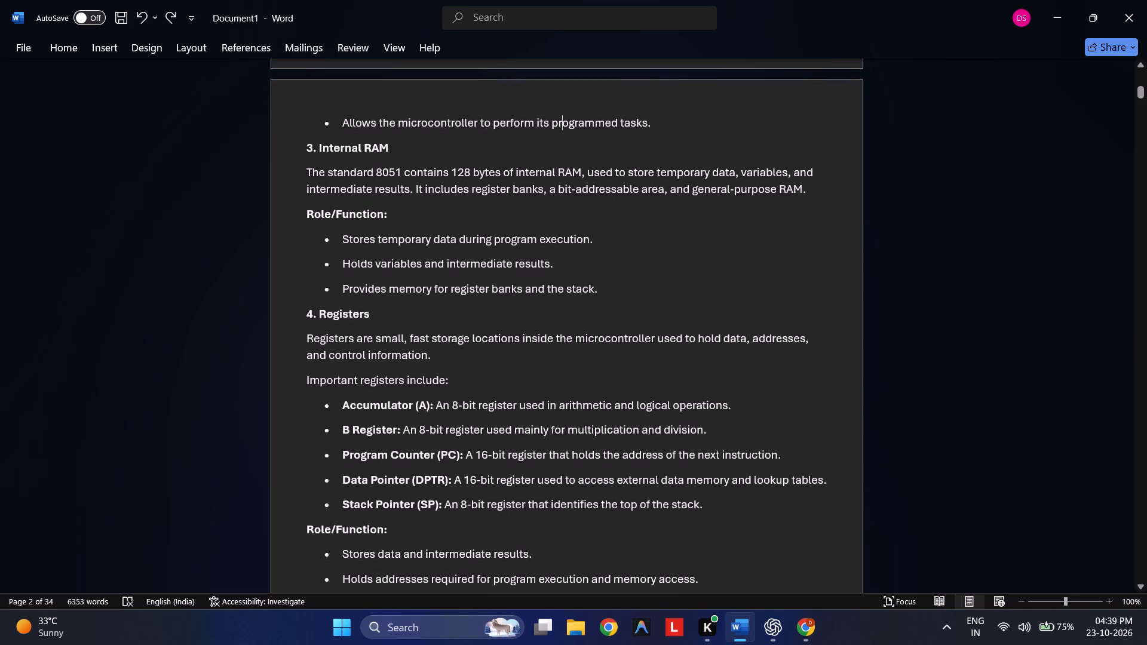
triple_click(418, 244)
click(462, 267)
double_click(370, 265)
double_click(422, 270)
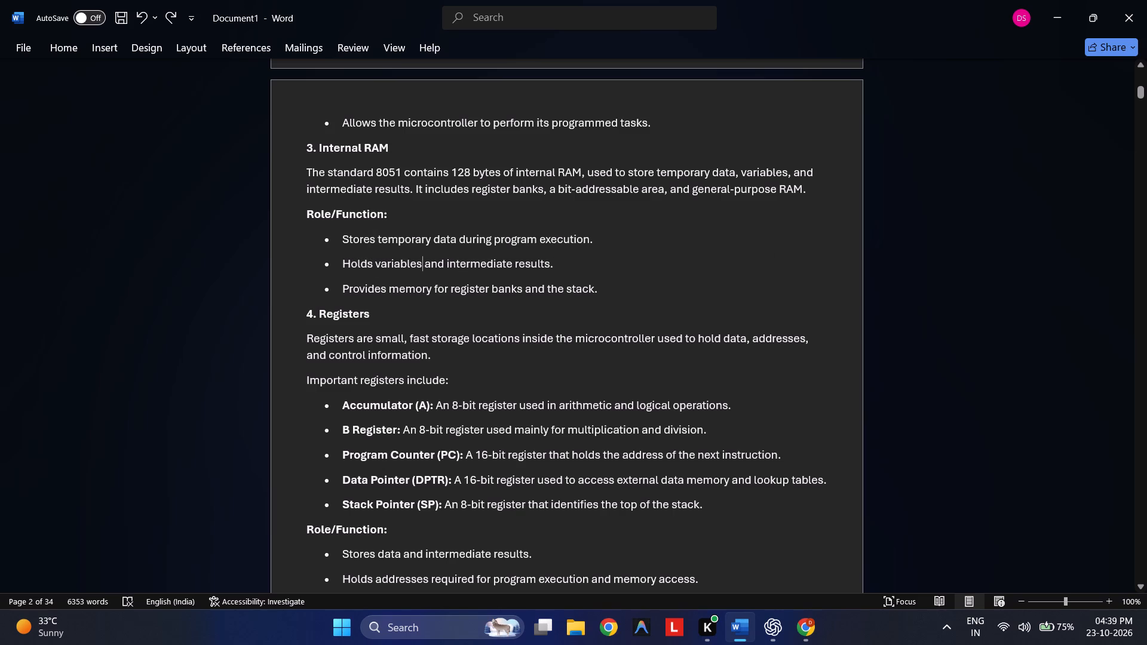
double_click(467, 268)
double_click(388, 282)
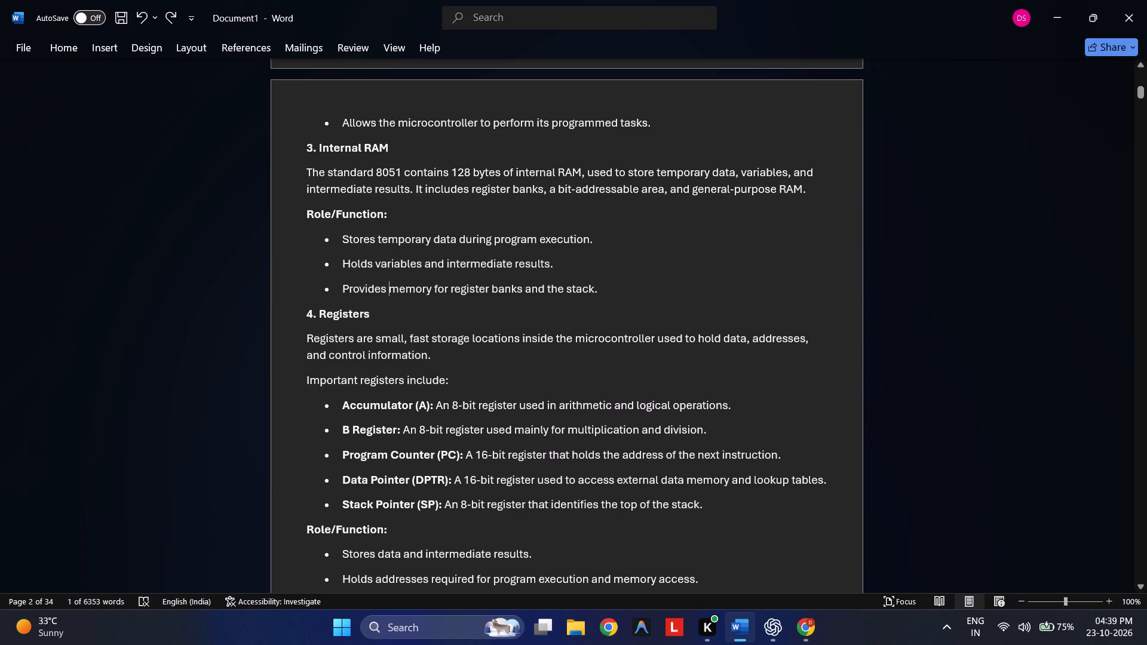
triple_click(441, 298)
double_click(476, 302)
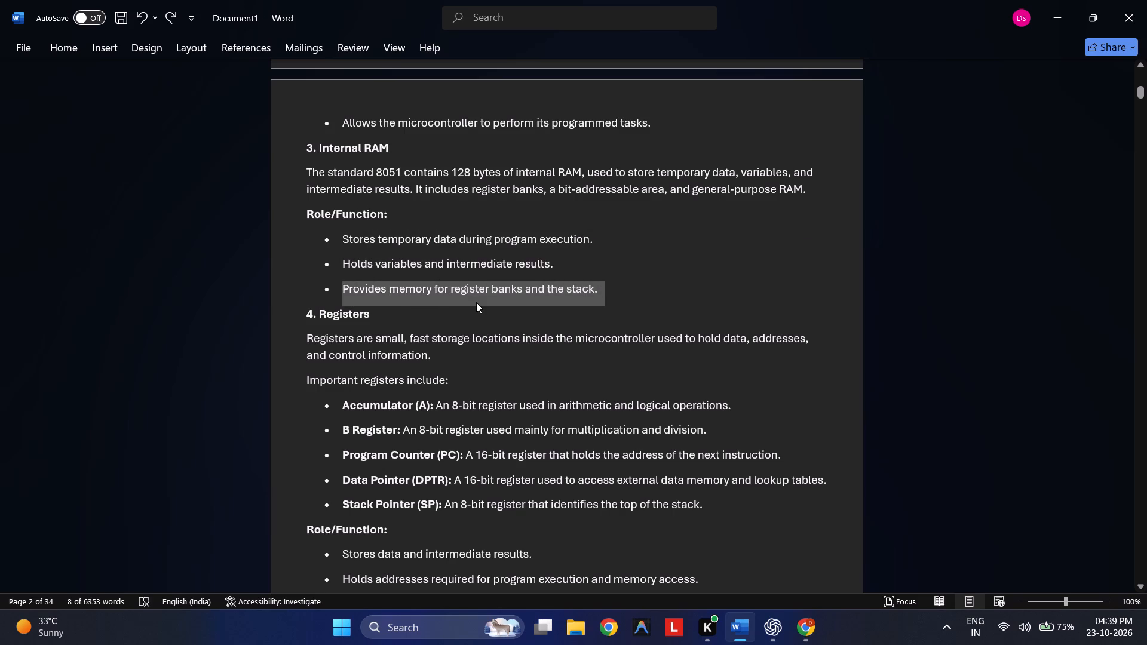
click(532, 301)
click(373, 324)
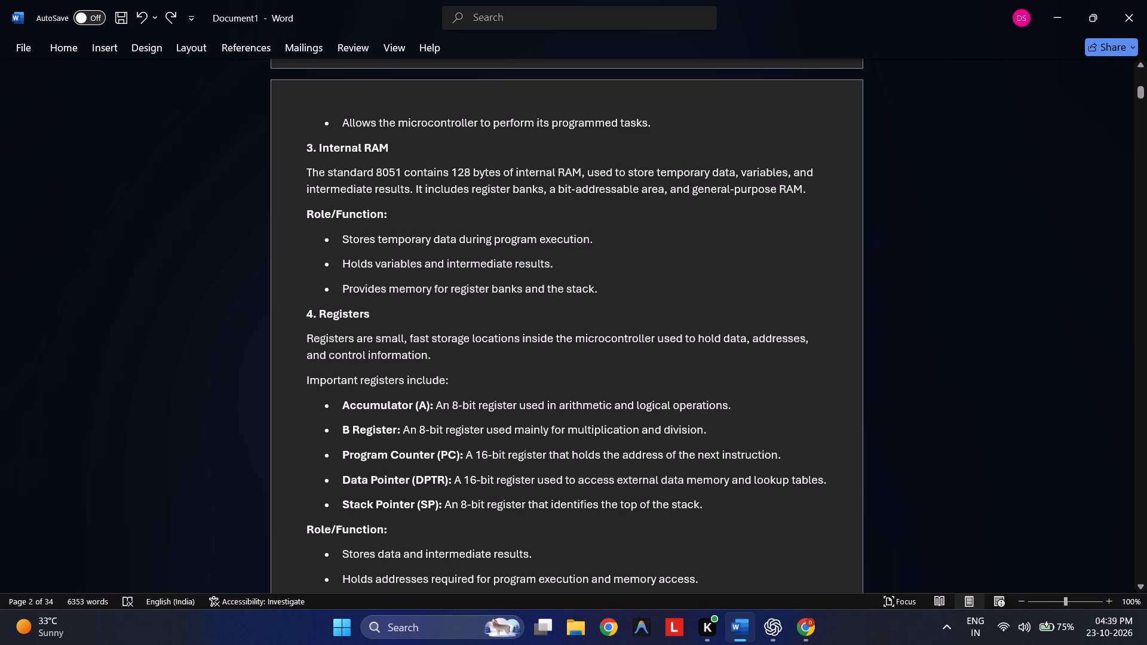
Look over the Q1 answer again from the title and block diagram down to the Registers section.
scroll(373, 324, down, 1)
double_click(325, 159)
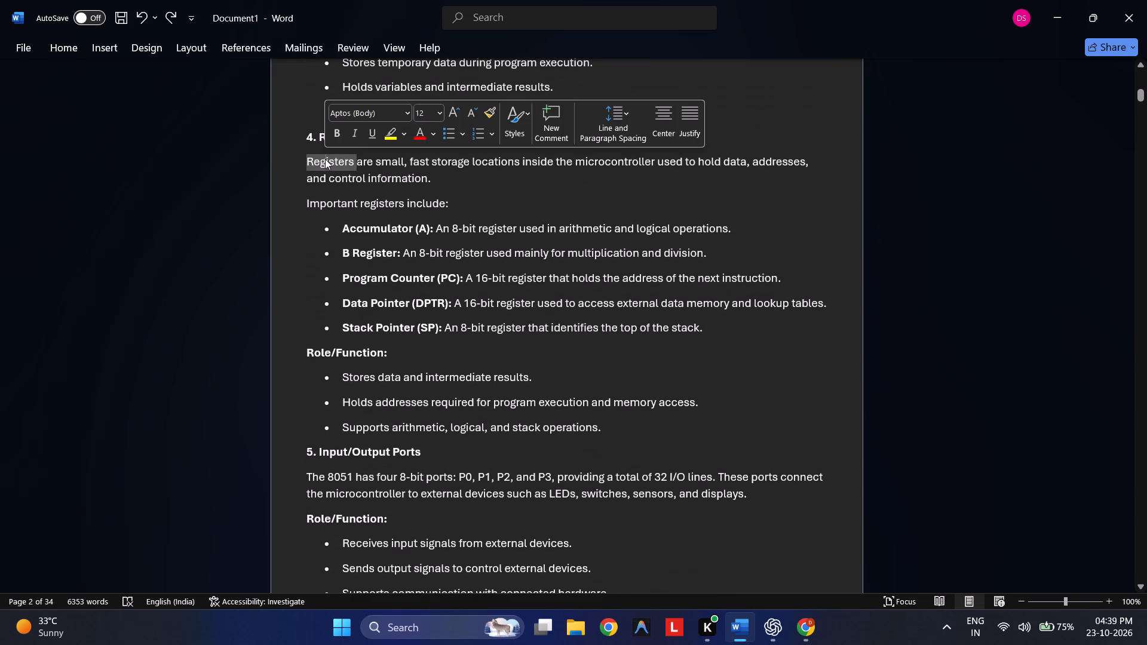
click(464, 173)
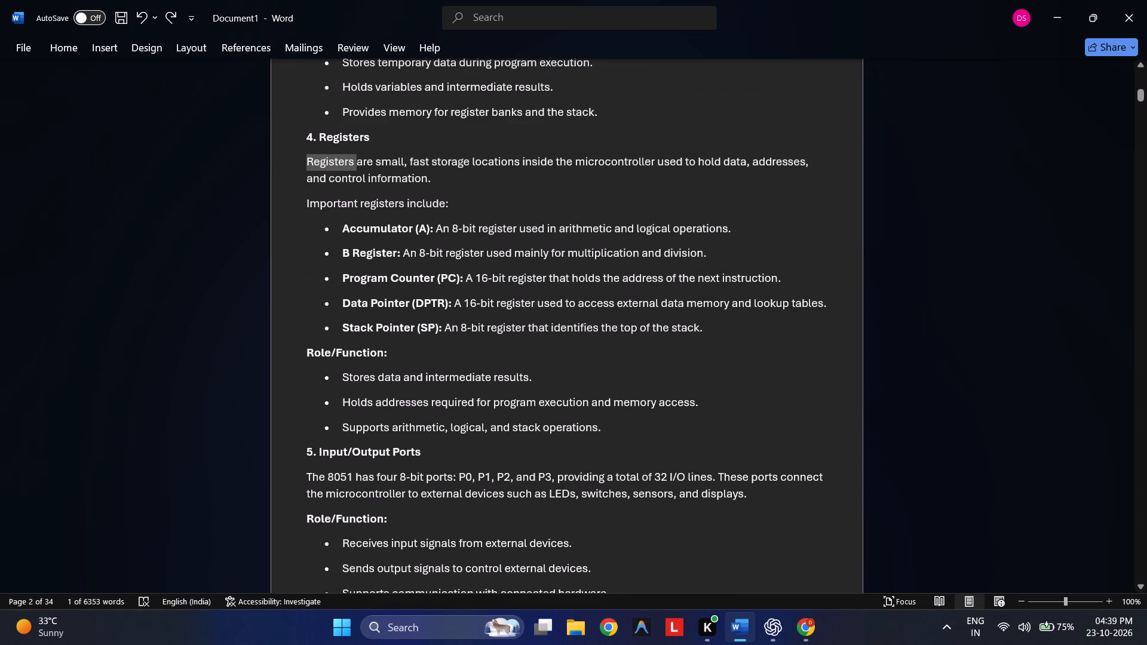
scroll(464, 173, up, 5)
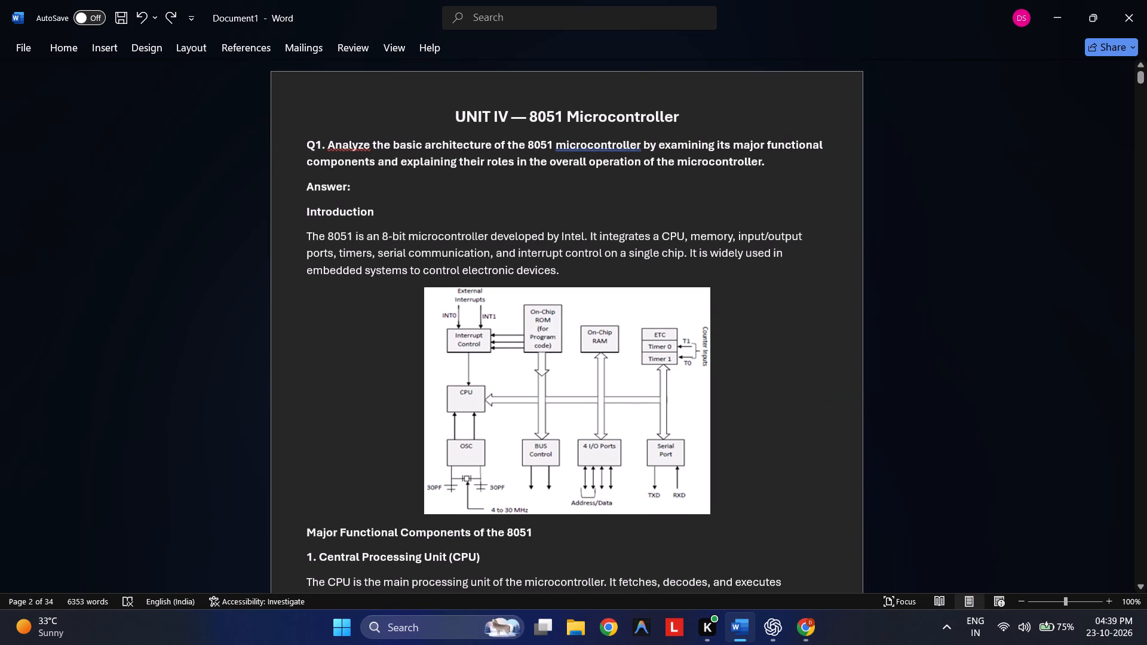
scroll(563, 339, down, 1)
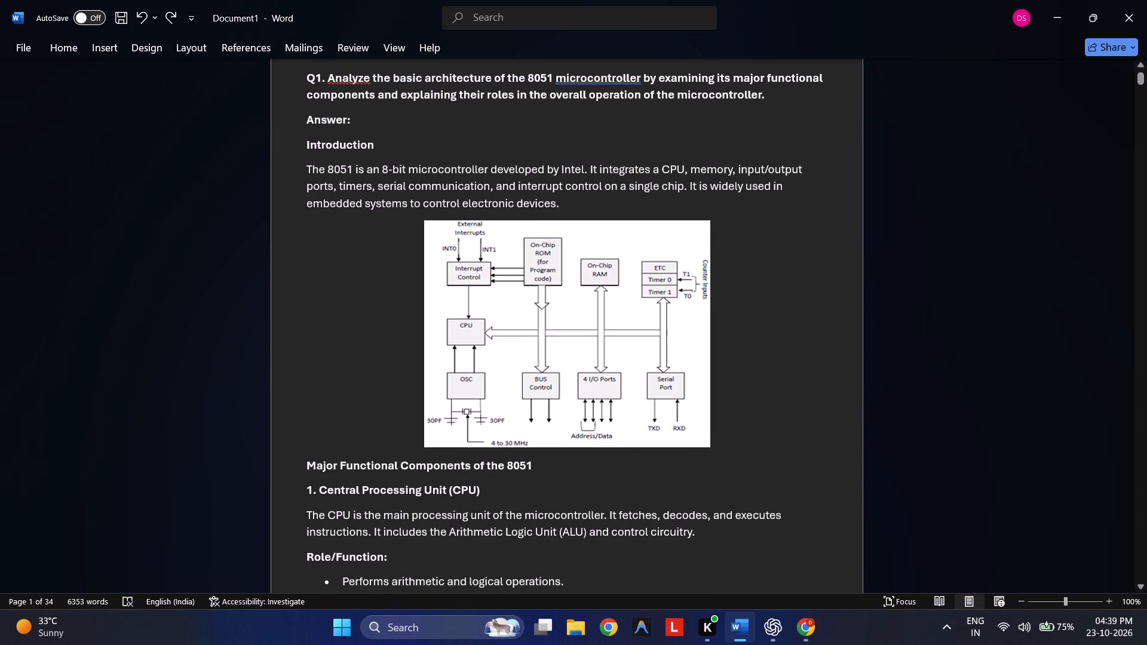
scroll(376, 333, down, 1)
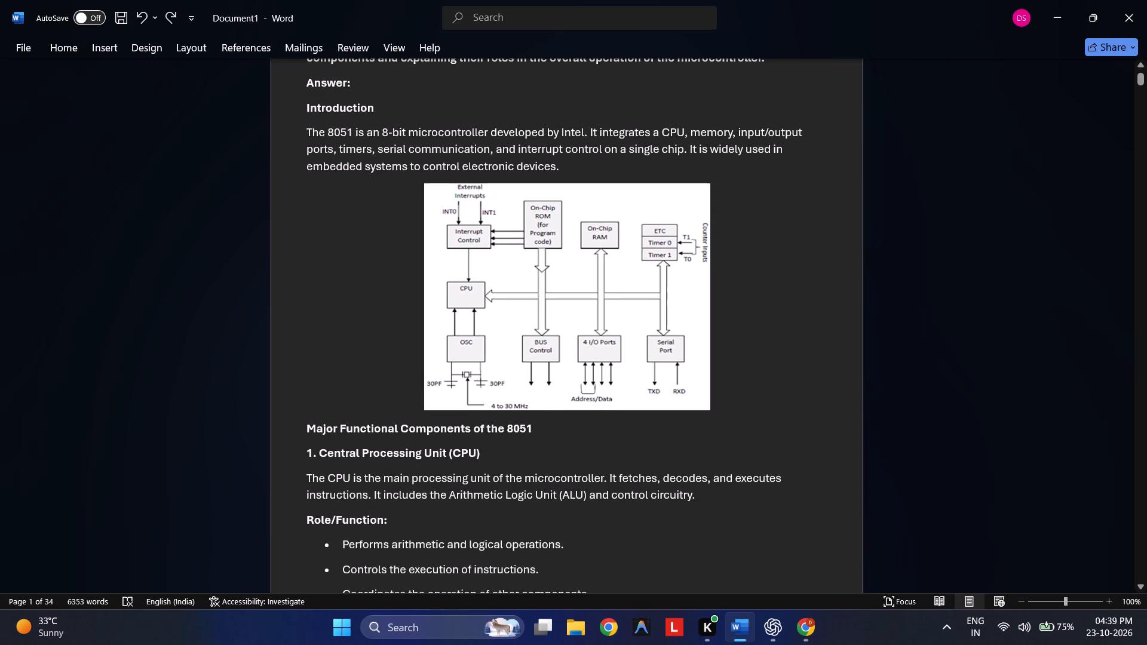
scroll(612, 483, down, 4)
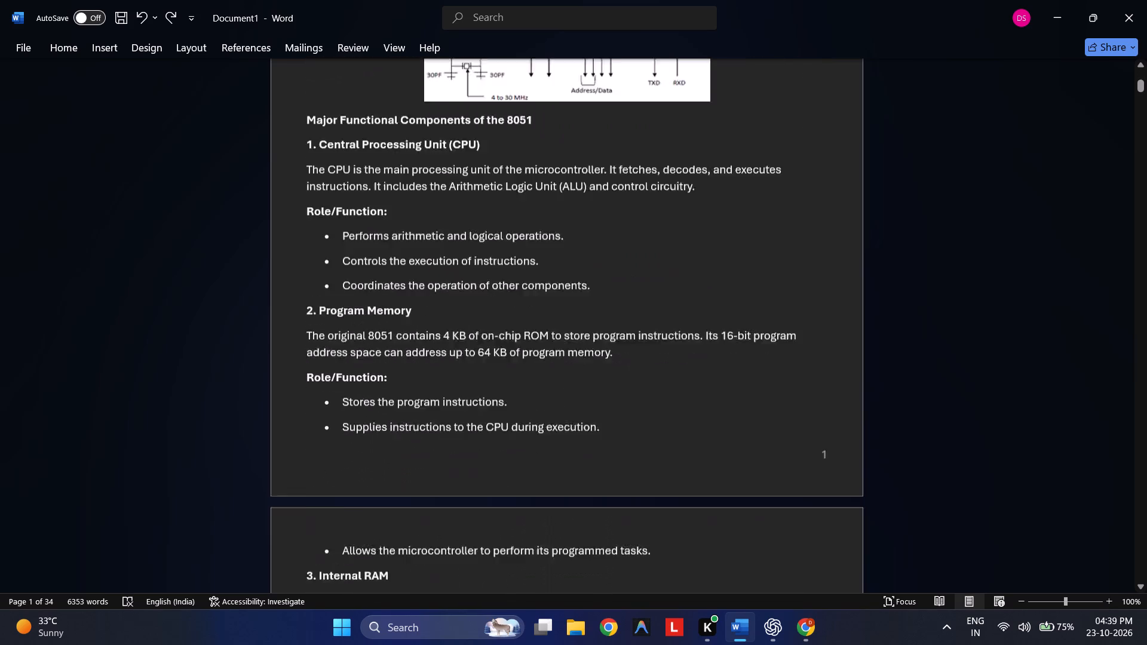
scroll(612, 483, down, 2)
scroll(504, 325, down, 1)
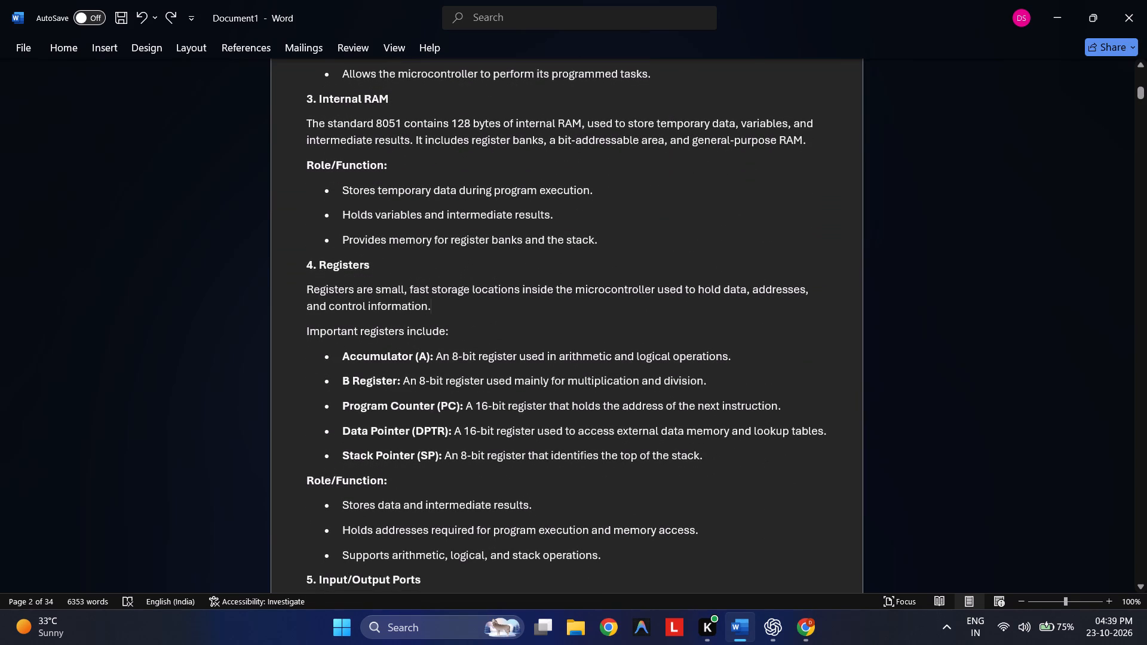
Read the Registers section's description and the Accumulator (A) entry in its list of important registers.
double_click(597, 287)
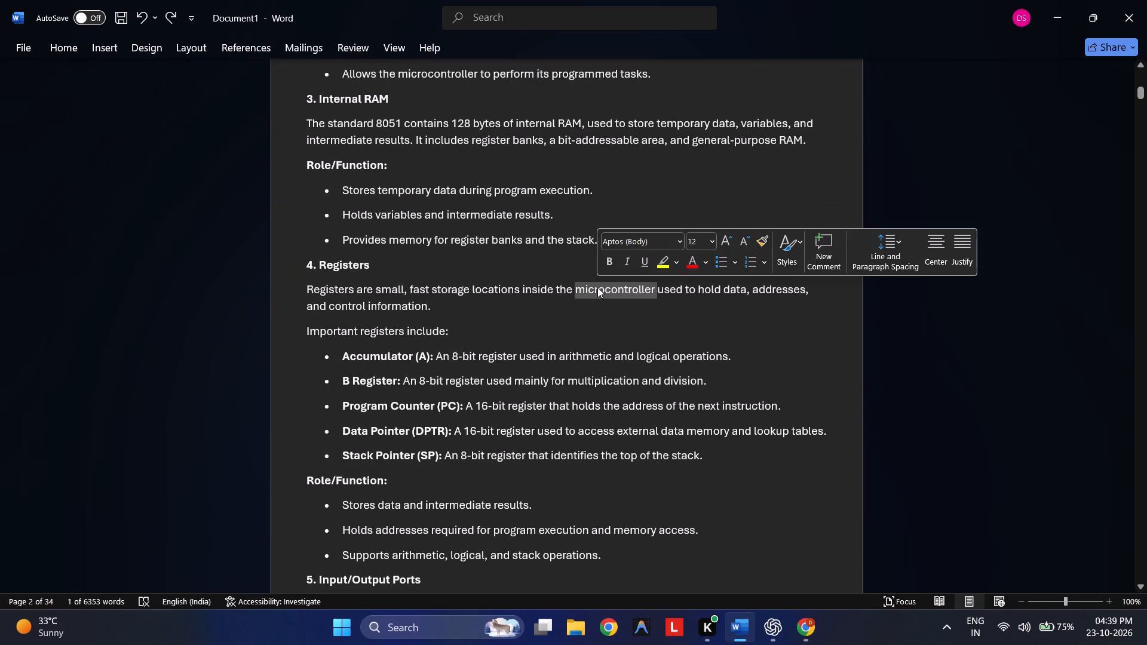
click(671, 303)
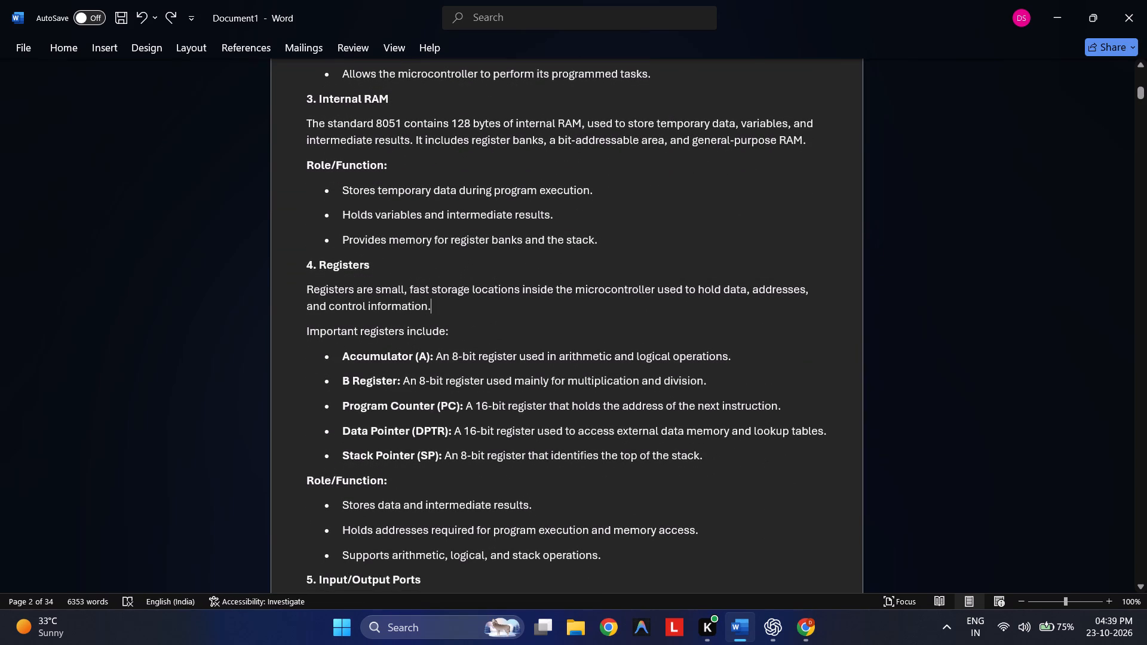
click(417, 304)
scroll(417, 304, down, 1)
triple_click(358, 266)
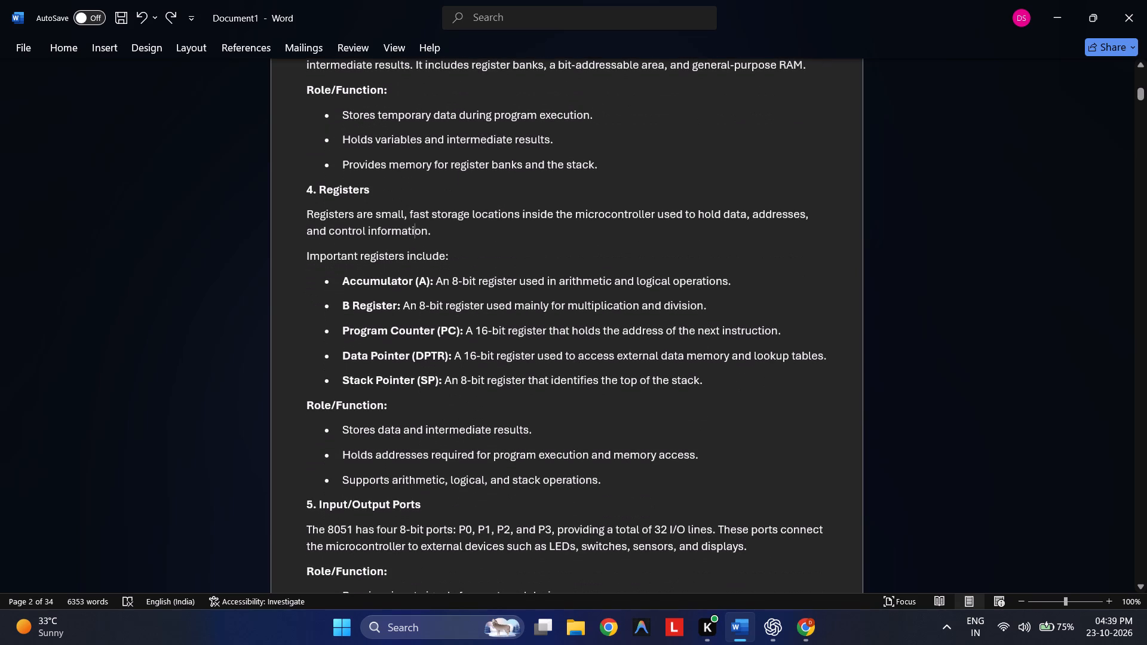
double_click(361, 285)
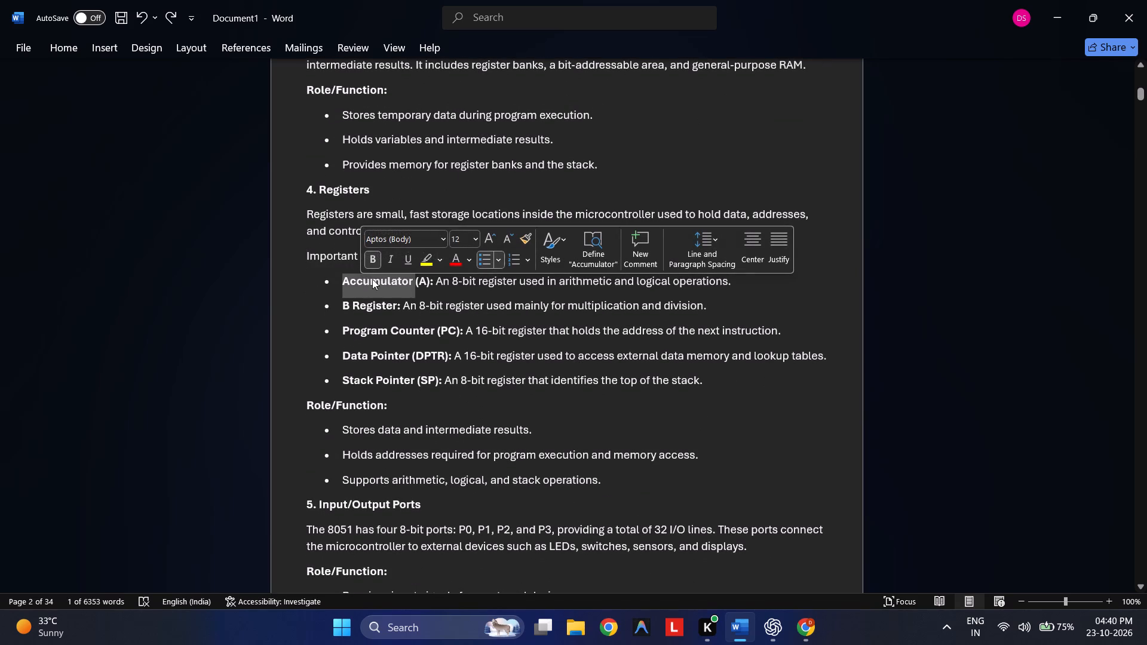
click(469, 287)
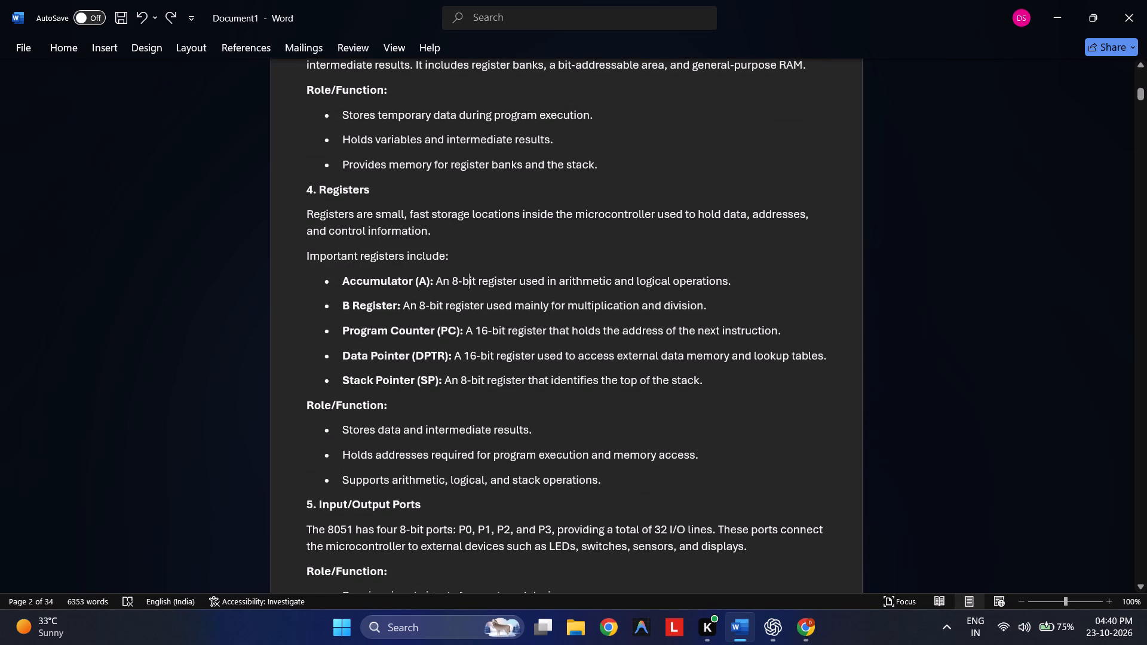
click(418, 280)
Read the B Register and Program Counter (PC) entries in the list of important registers.
triple_click(344, 302)
click(409, 314)
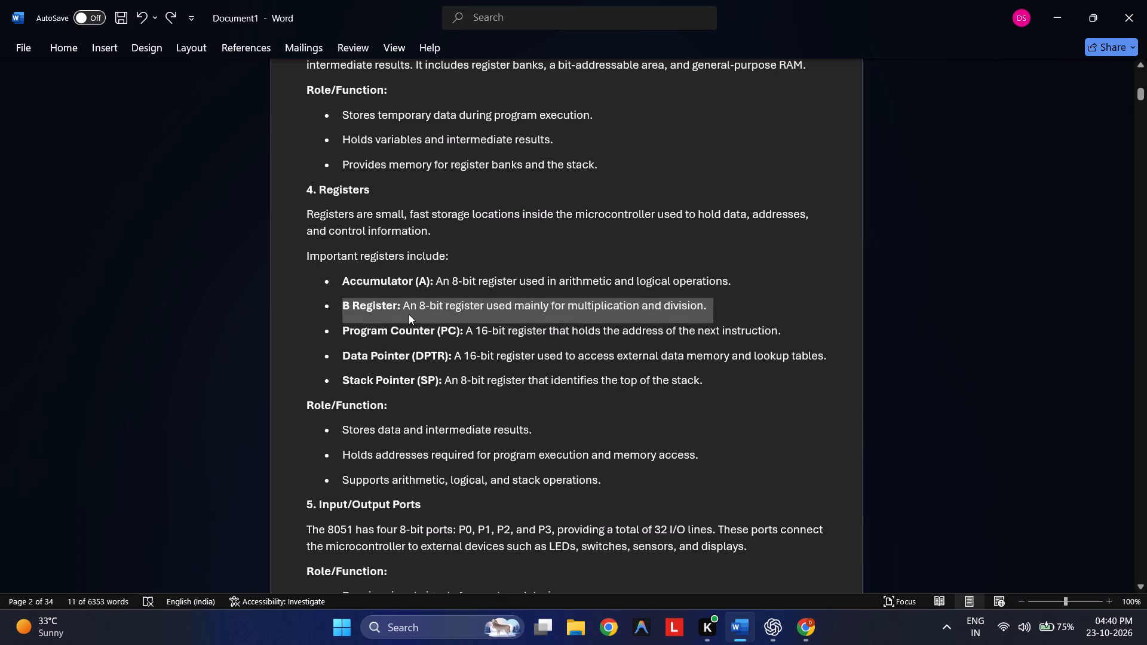
click(472, 314)
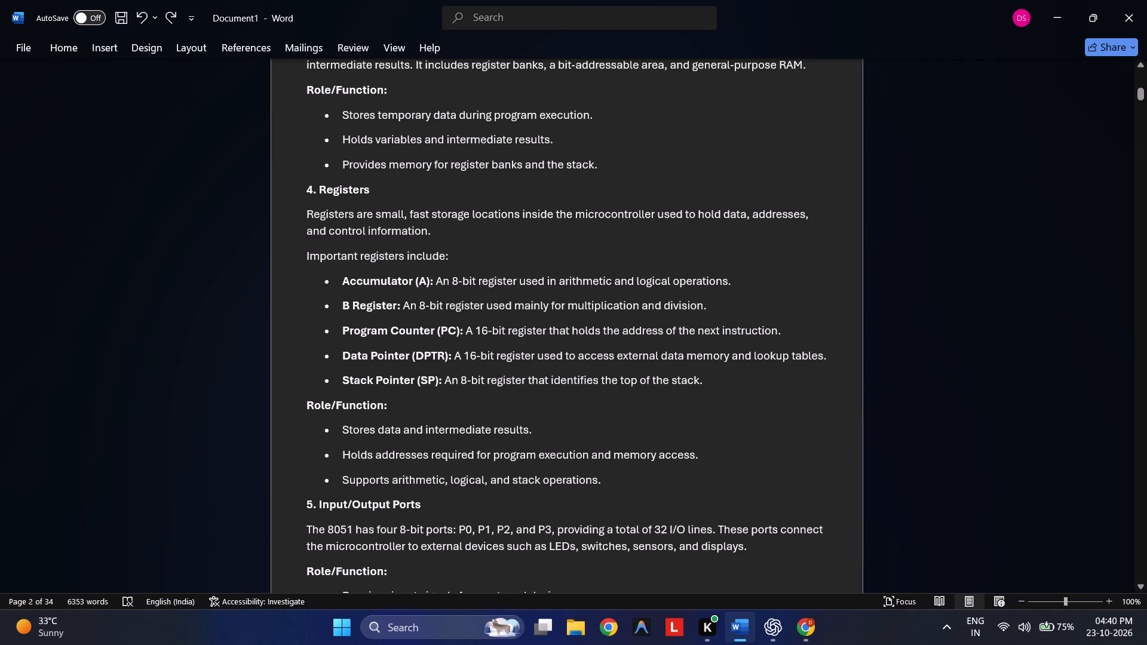
double_click(565, 315)
double_click(470, 329)
triple_click(384, 328)
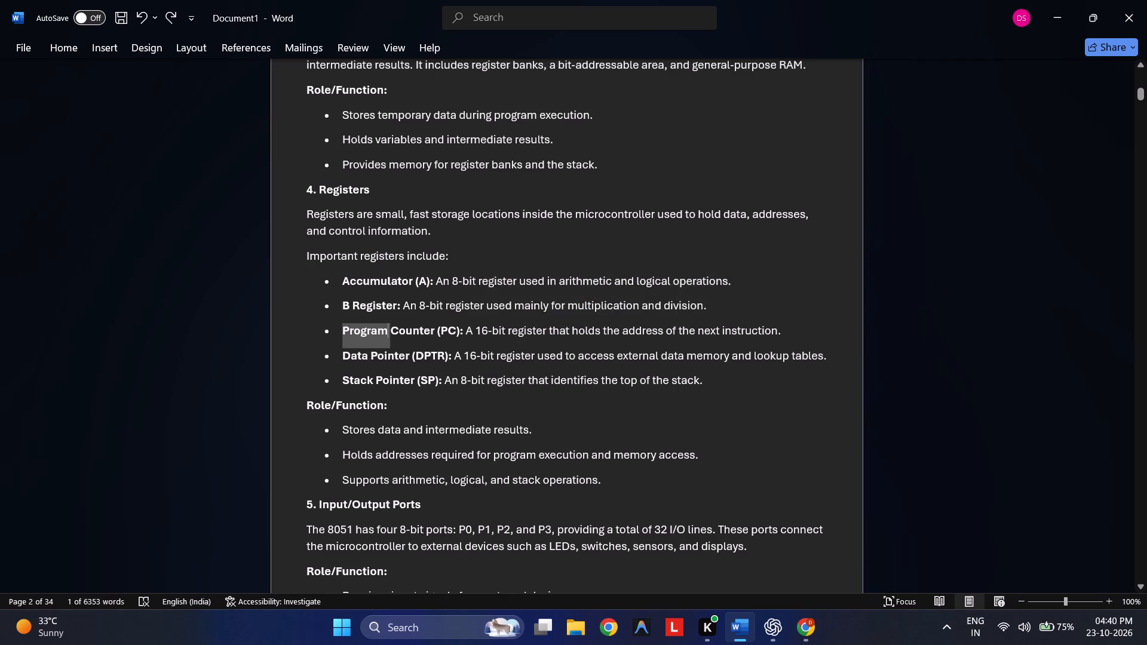
click(456, 341)
double_click(515, 334)
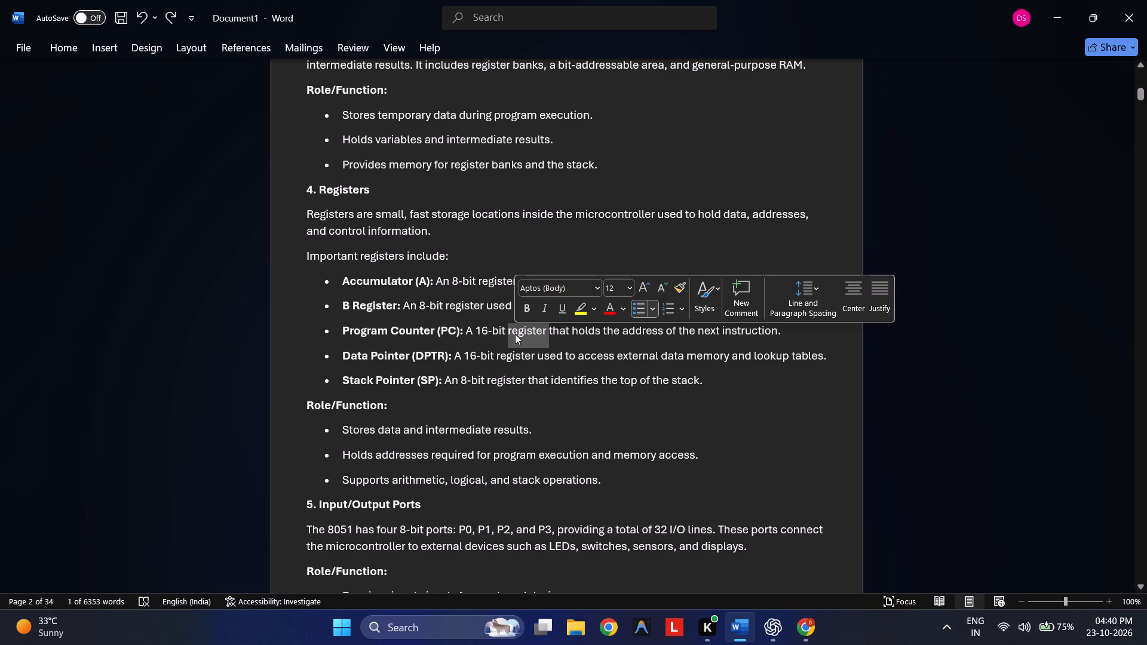
triple_click(636, 332)
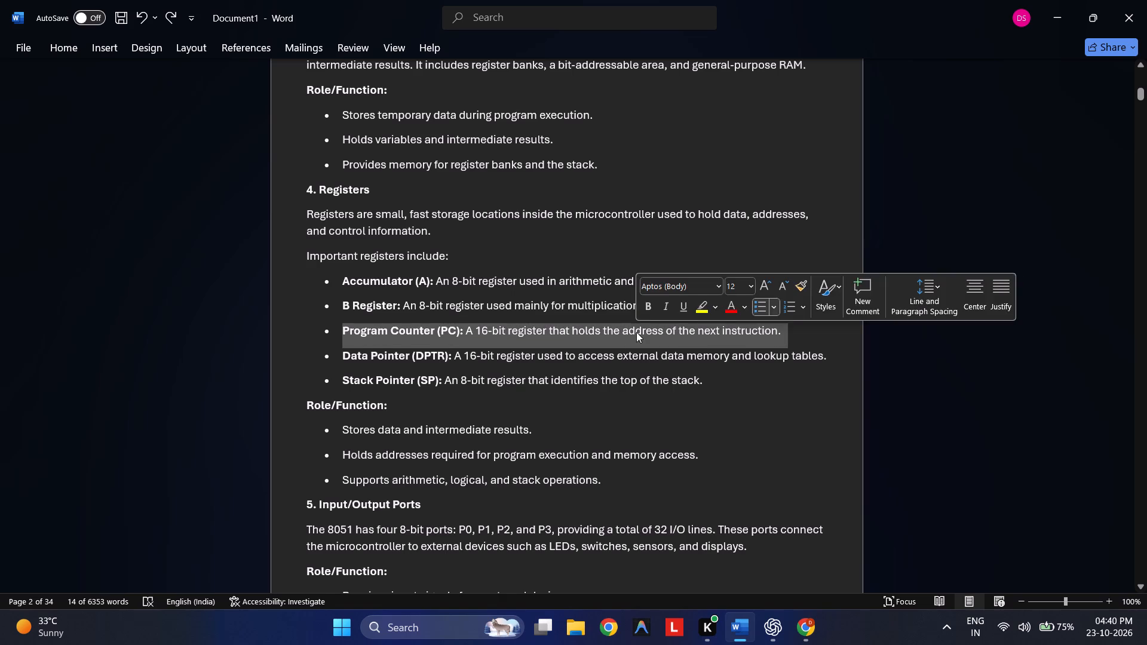
Read the Data Pointer (DPTR) entry and continue to the Role/Function bullets of the Registers section.
double_click(354, 354)
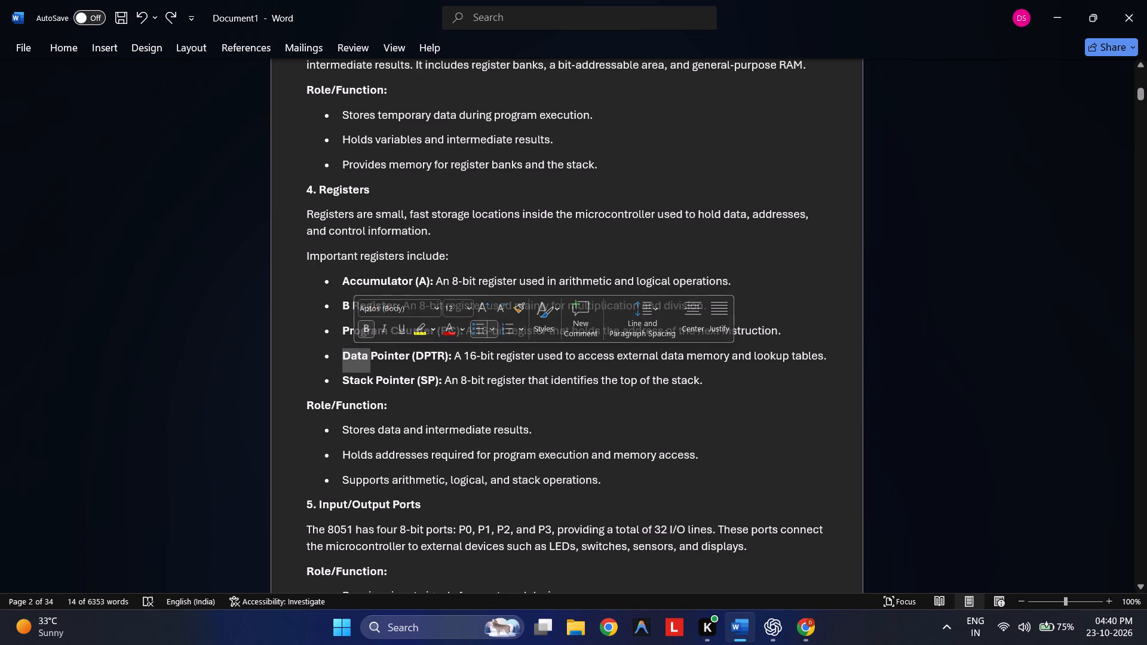
double_click(455, 368)
click(535, 363)
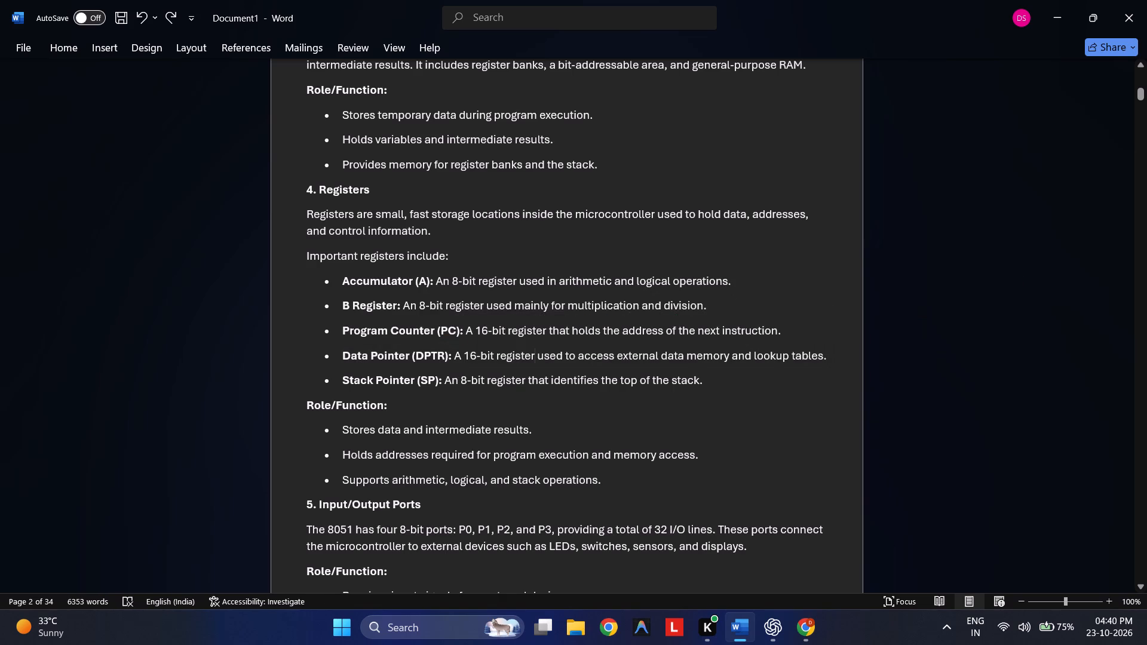
double_click(535, 363)
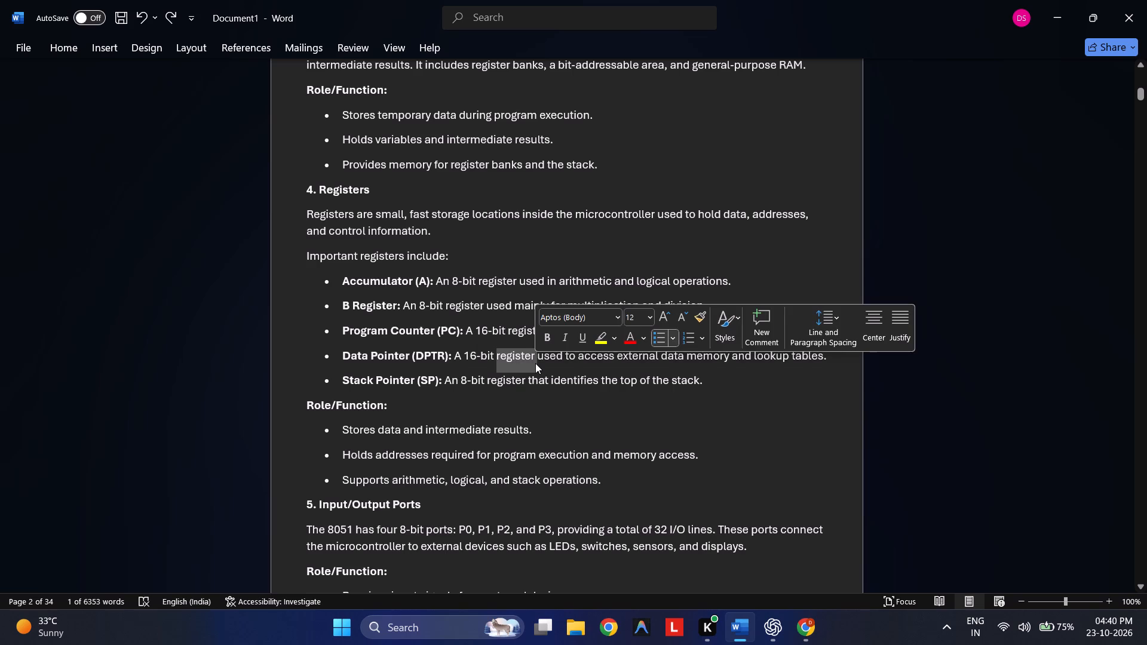
click(535, 363)
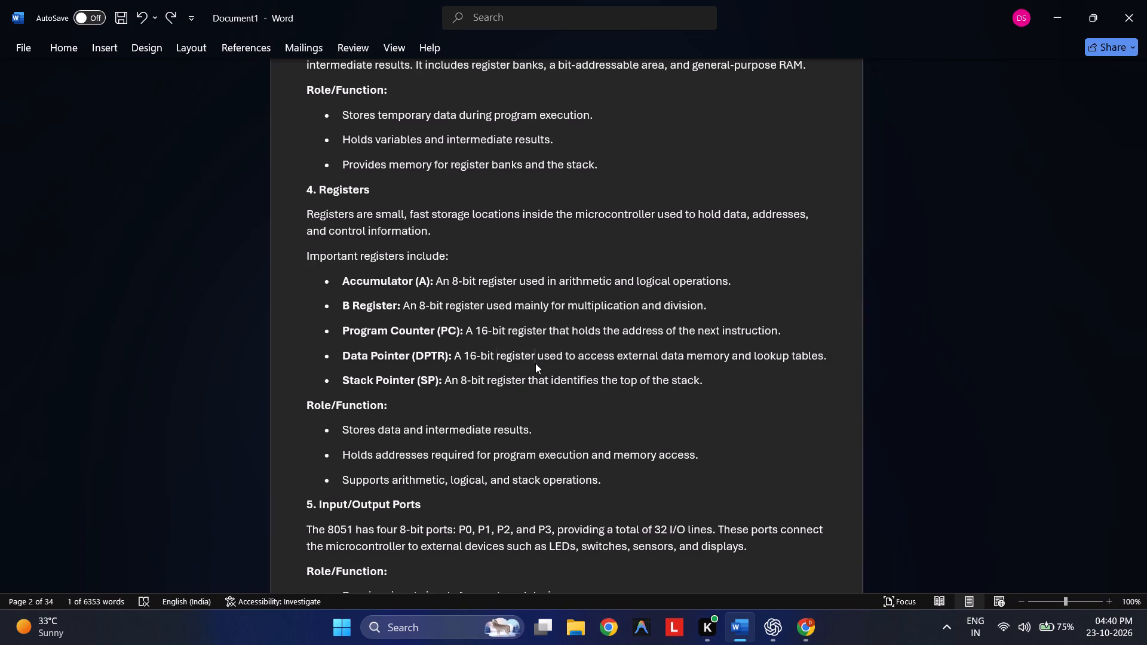
click(618, 361)
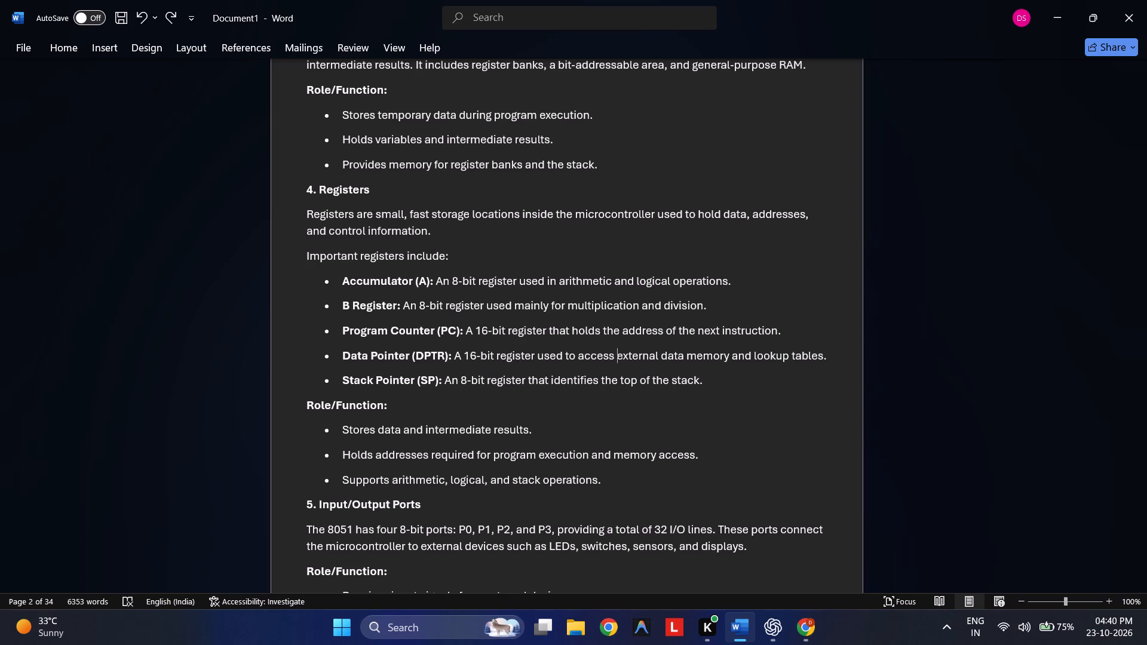
scroll(575, 369, down, 1)
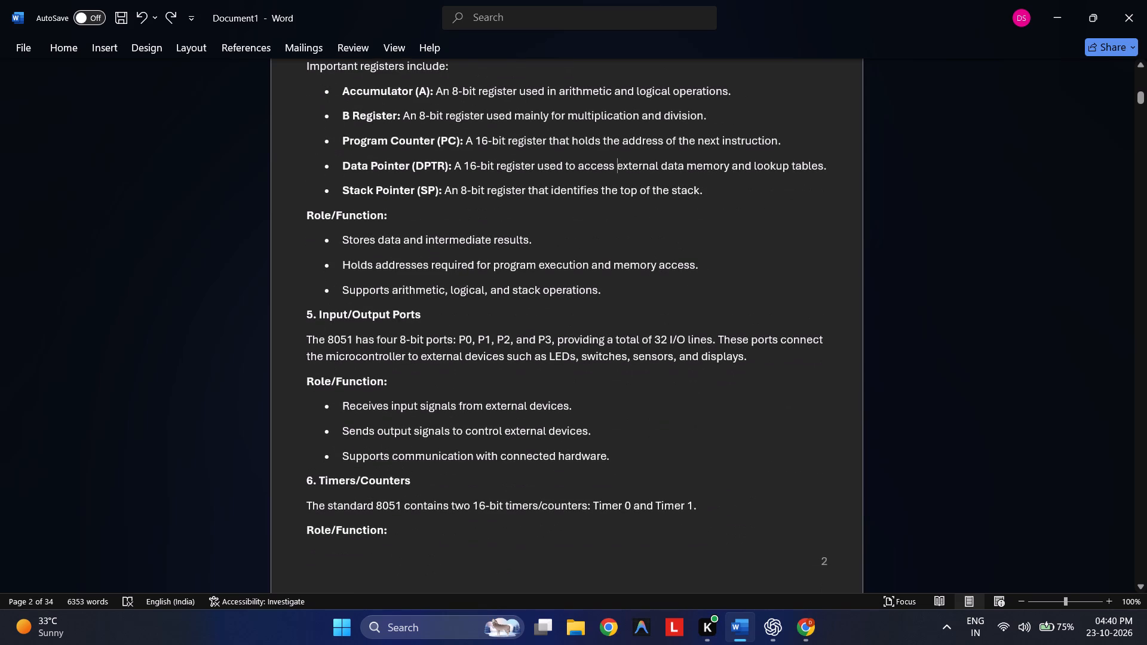
triple_click(390, 211)
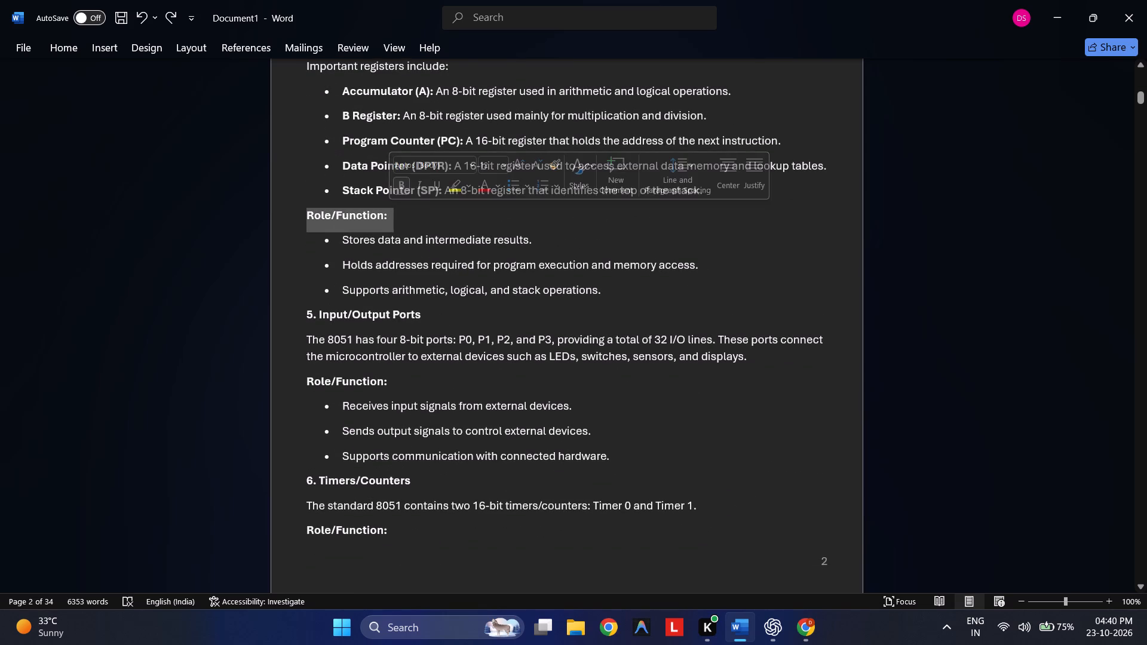
triple_click(410, 243)
Read the Input/Output Ports section, going through its description and all three Role/Function bullets.
triple_click(451, 308)
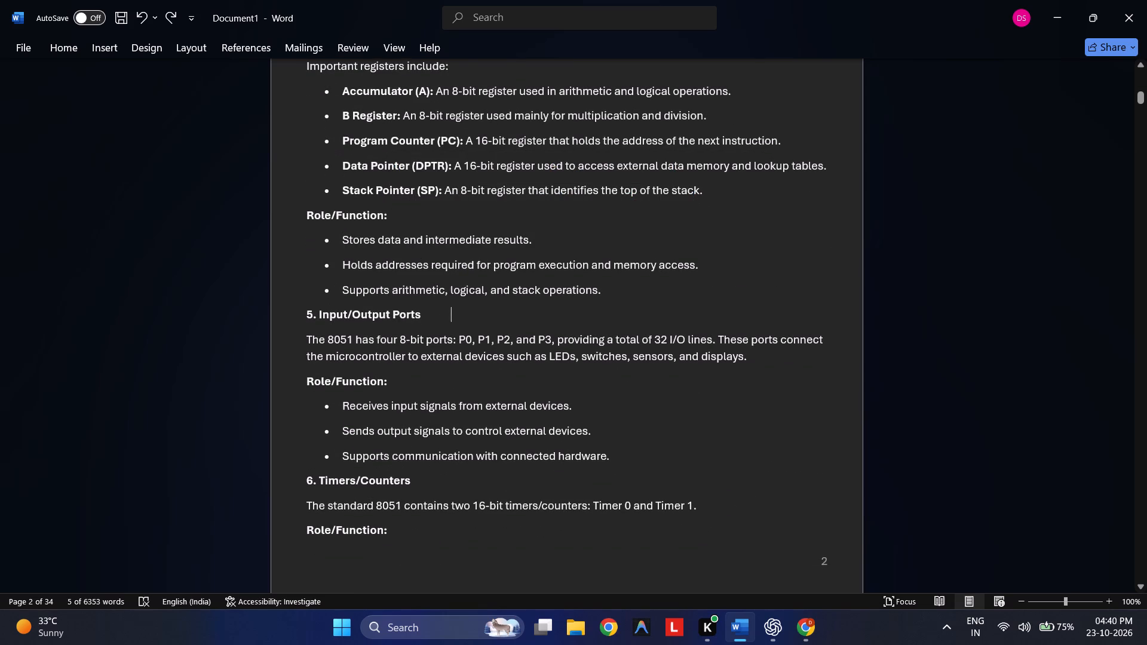
click(473, 373)
scroll(473, 373, down, 1)
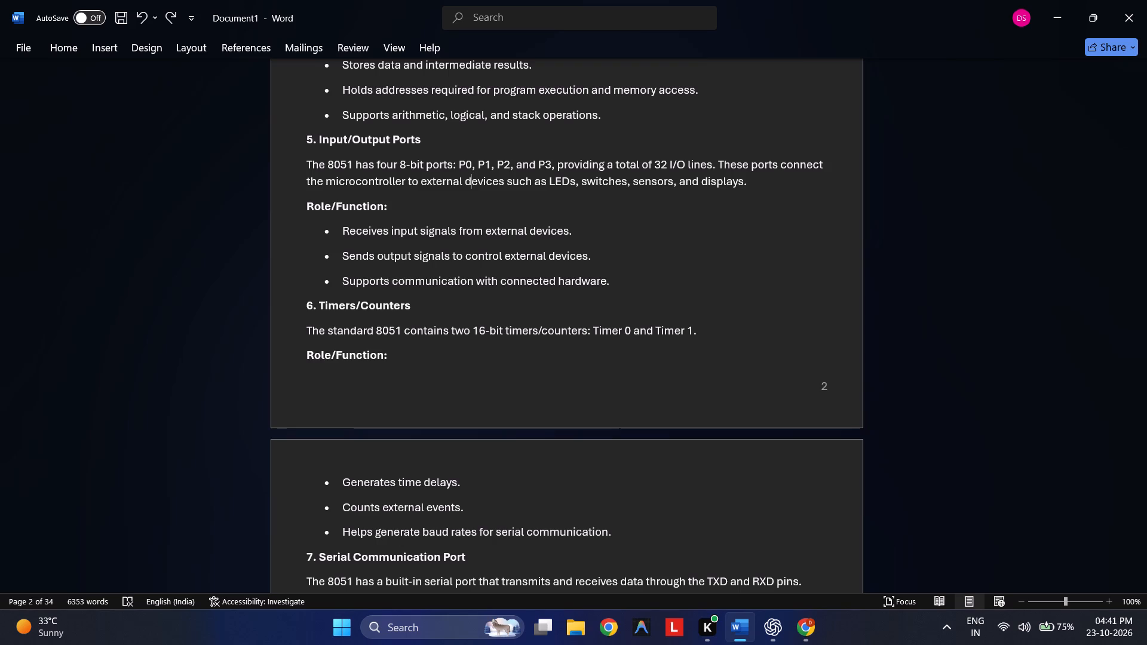
double_click(414, 247)
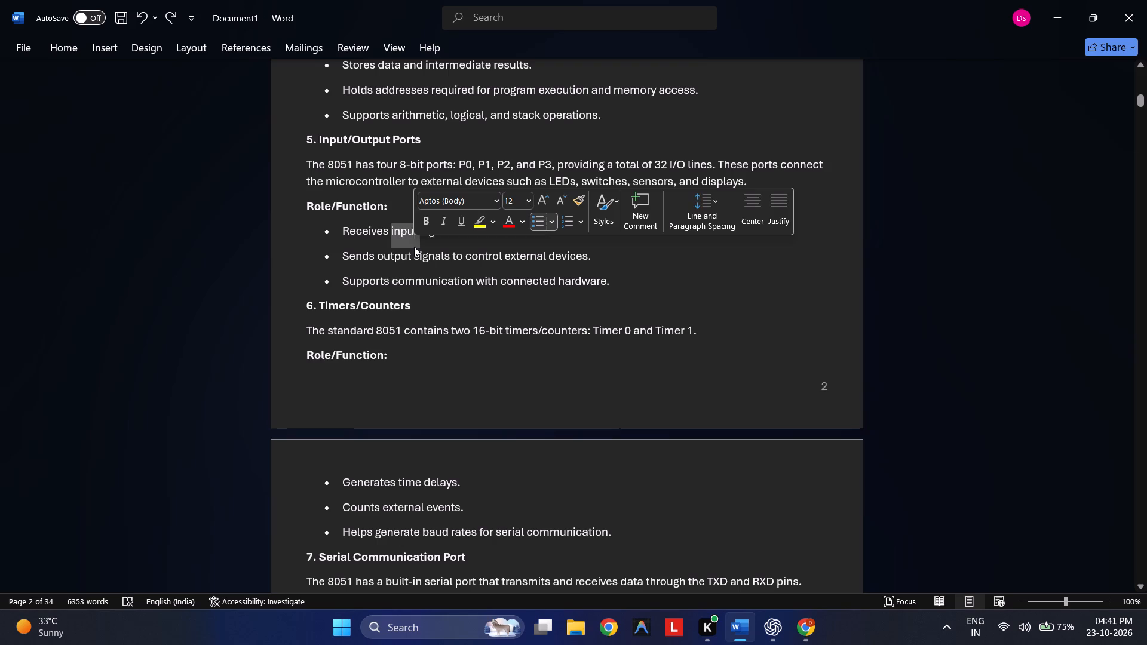
click(438, 251)
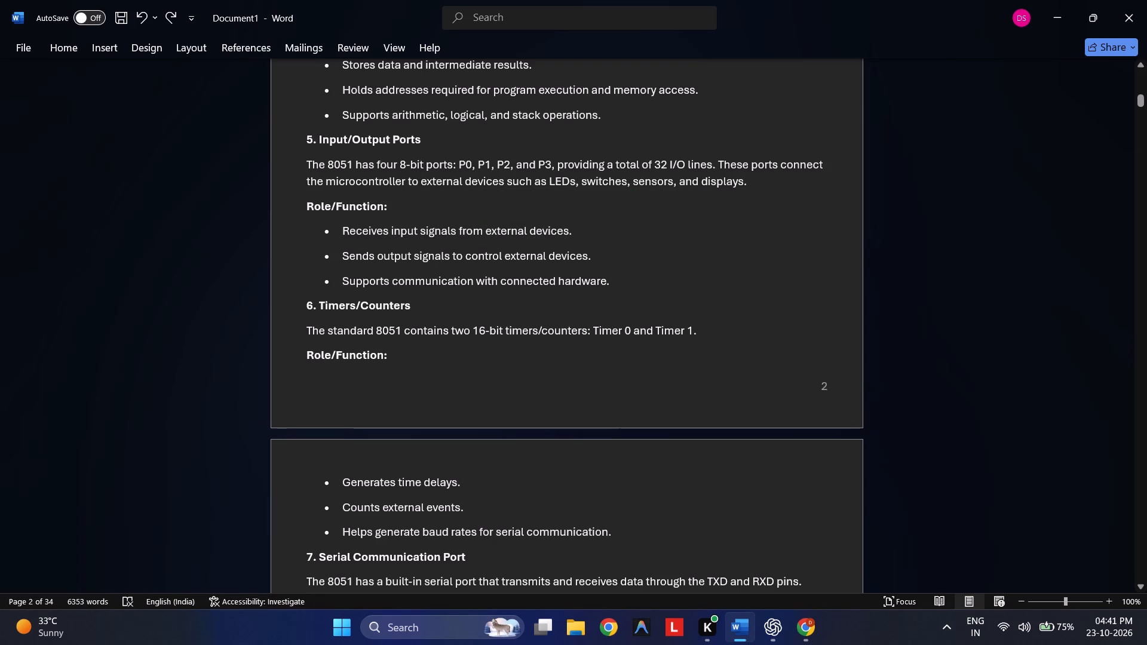
double_click(397, 265)
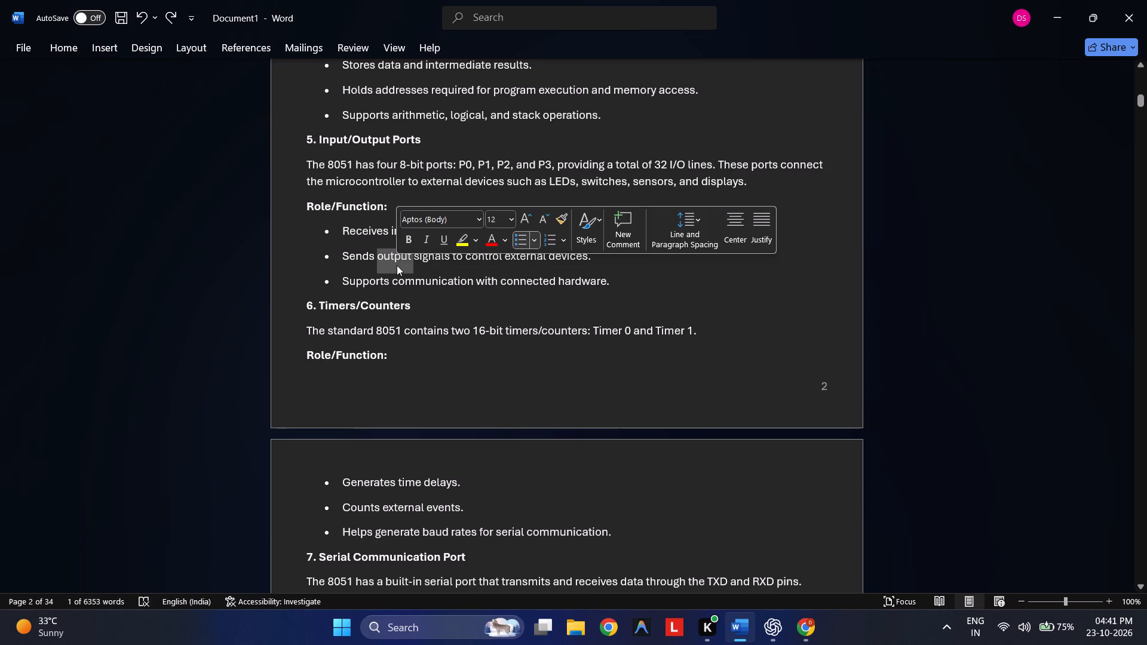
click(473, 274)
triple_click(430, 284)
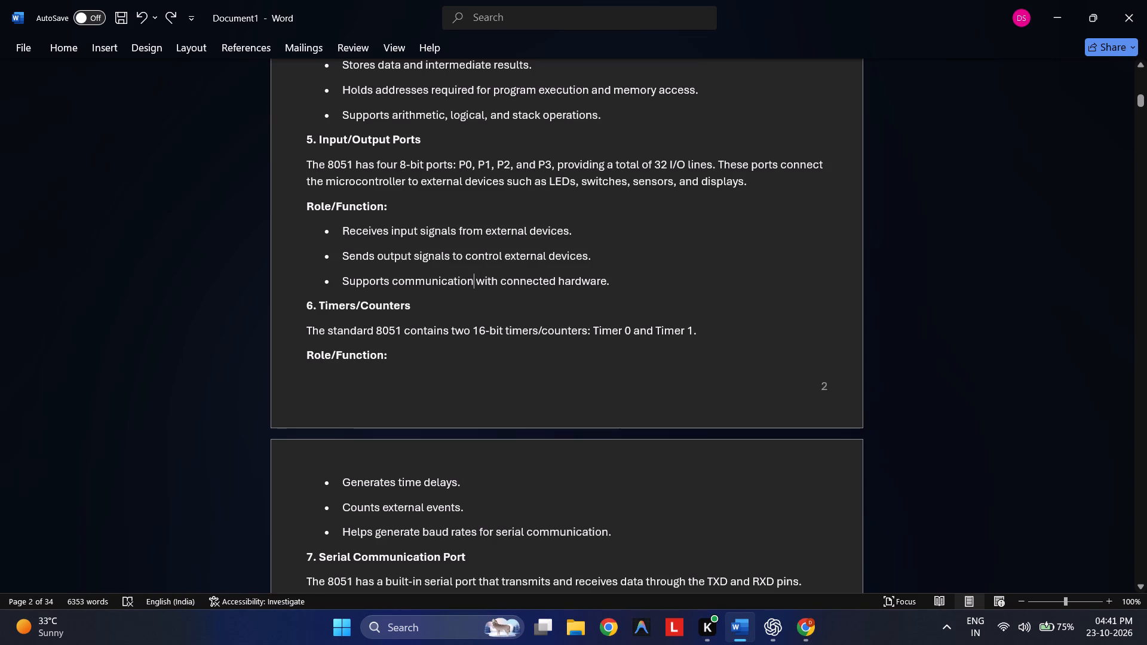
click(459, 308)
Skim the remaining component sections of Q1, from Timers/Counters through Serial Communication Port and Interrupt Control to Oscillator and Clock Circuit.
scroll(459, 308, down, 1)
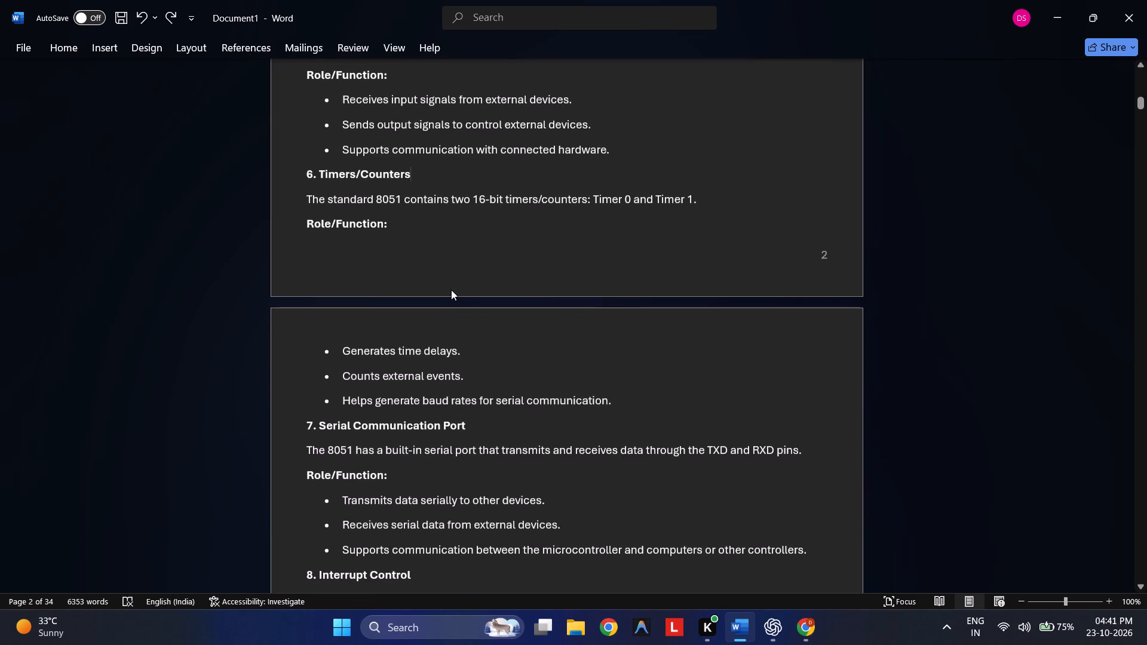
scroll(597, 499, down, 1)
scroll(540, 370, up, 2)
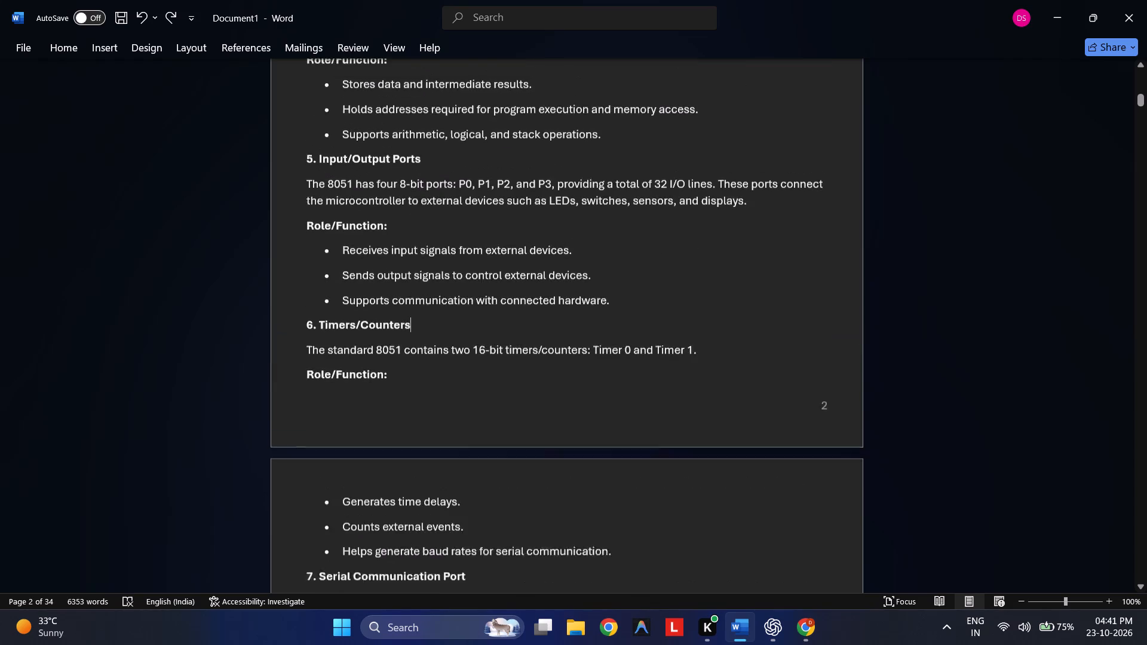
scroll(540, 370, down, 3)
scroll(518, 458, down, 1)
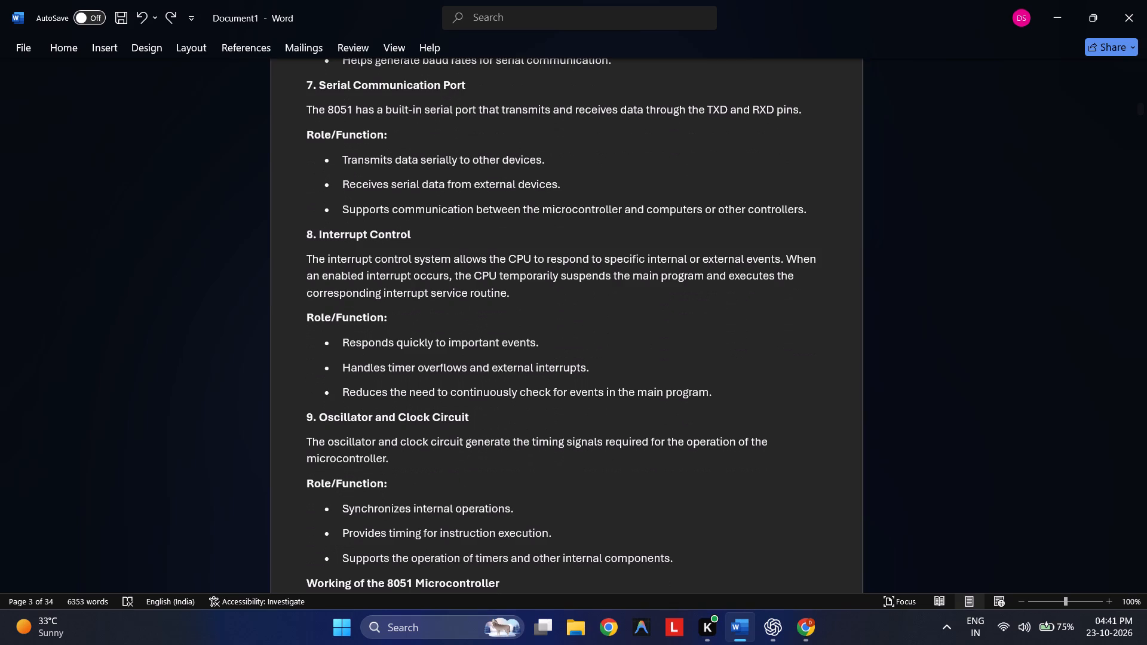
scroll(545, 282, down, 1)
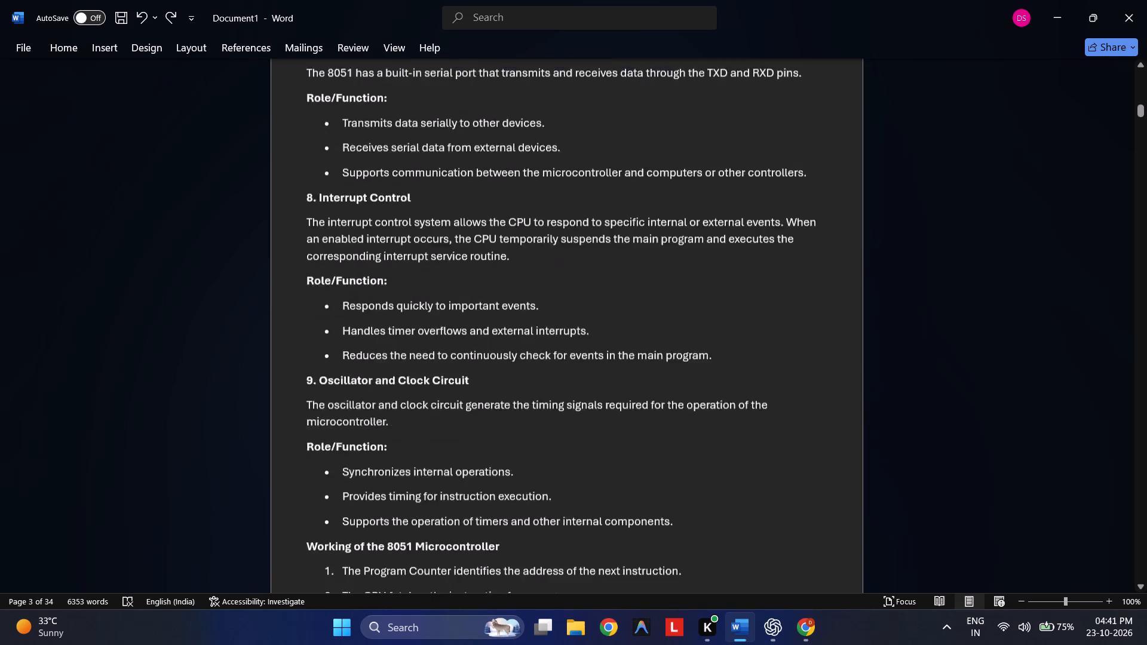
scroll(545, 282, down, 4)
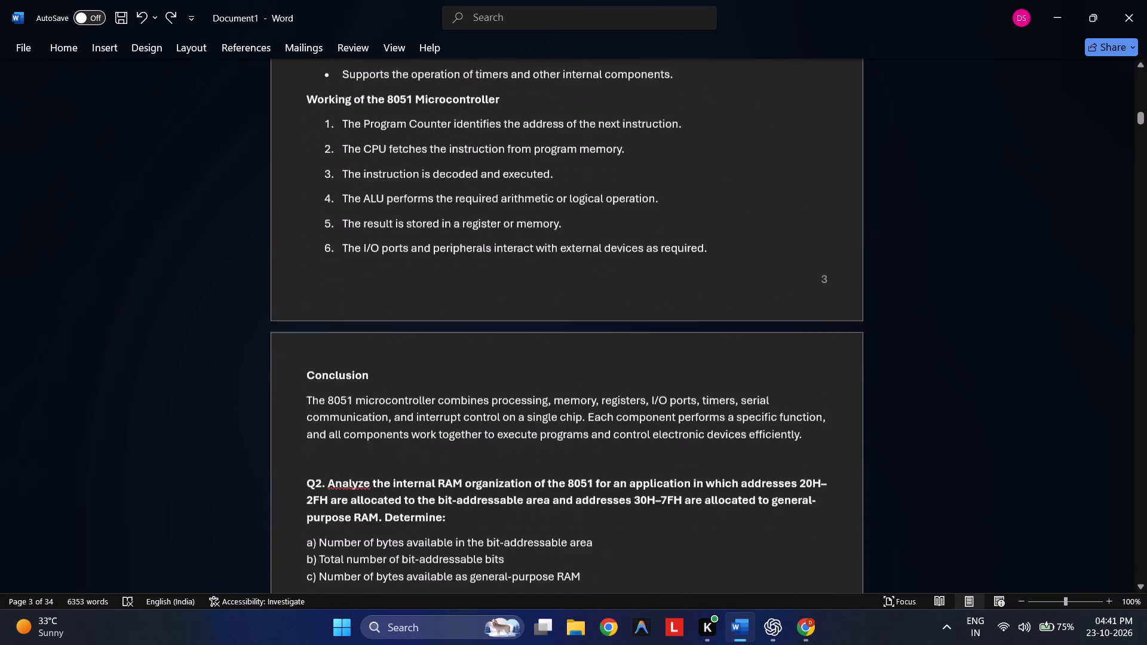
Review the numbered steps under Working of the 8051 Microcontroller, marking them as a block while reading.
scroll(545, 282, down, 1)
scroll(545, 282, up, 4)
scroll(545, 282, down, 2)
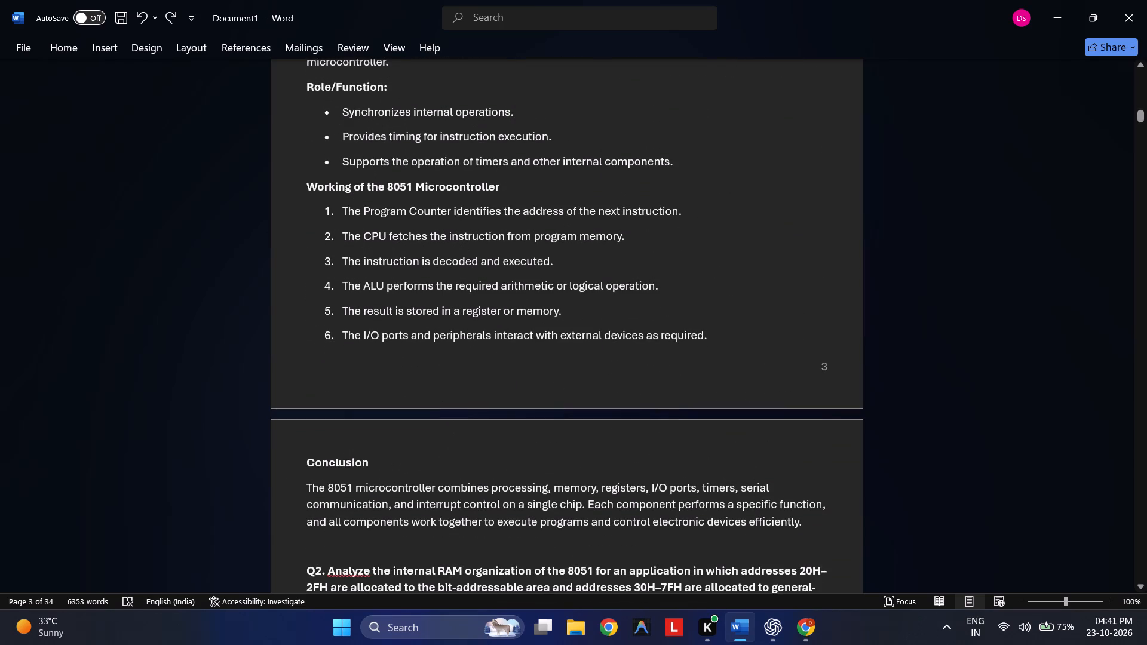
drag(284, 202, 287, 325)
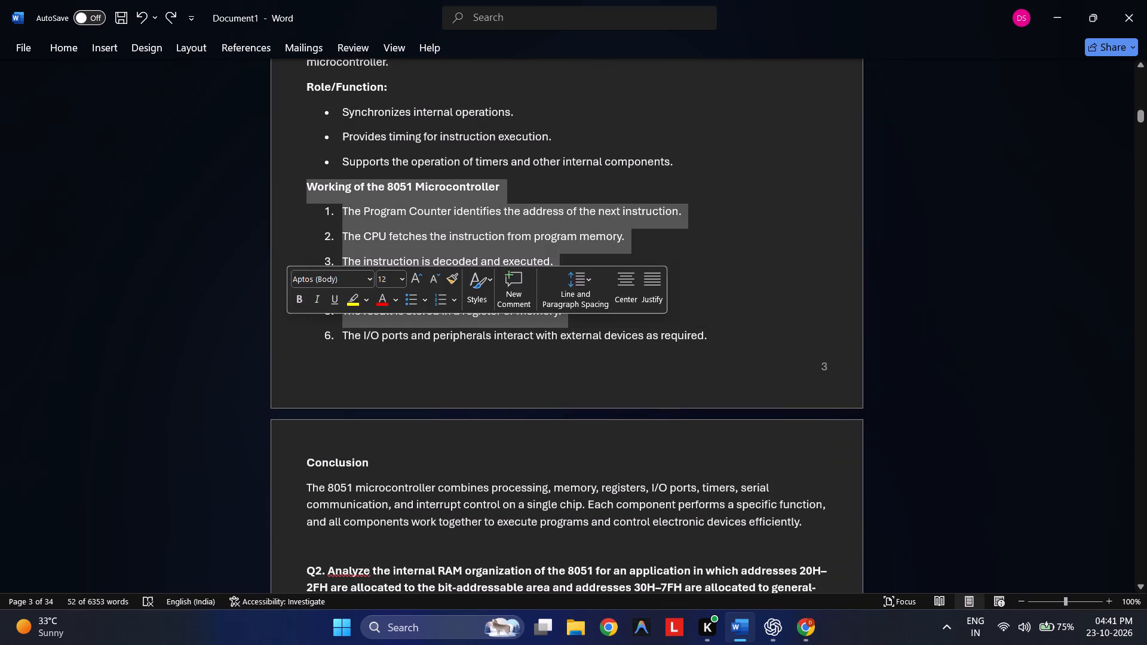
click(279, 211)
drag(279, 211, 281, 308)
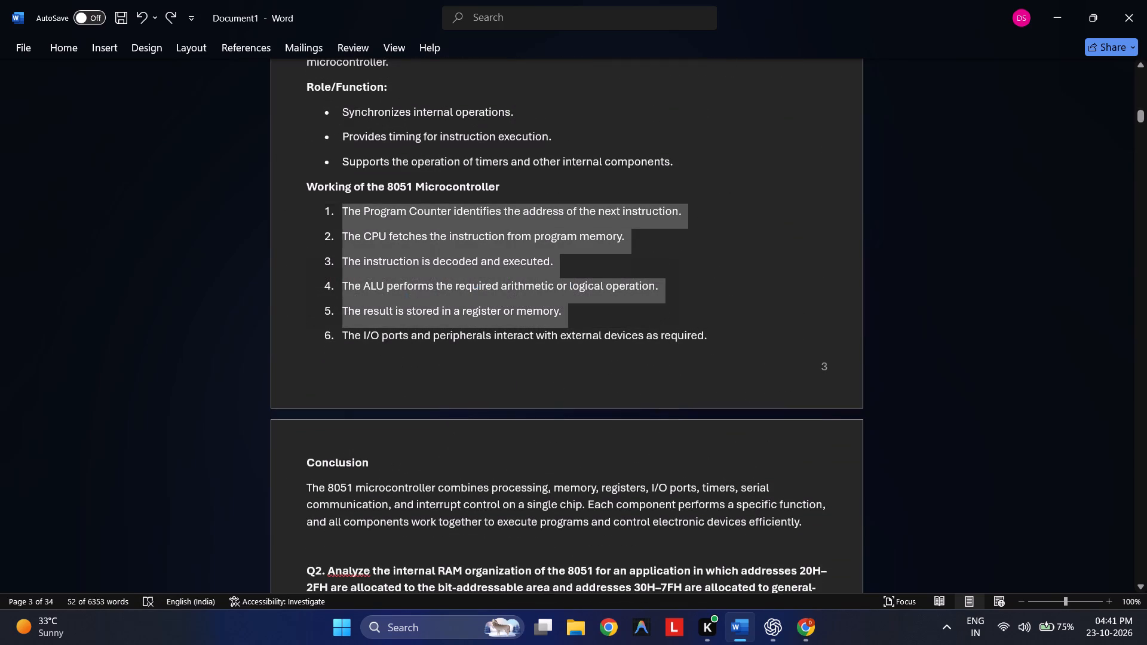
drag(281, 308, 287, 328)
click(658, 122)
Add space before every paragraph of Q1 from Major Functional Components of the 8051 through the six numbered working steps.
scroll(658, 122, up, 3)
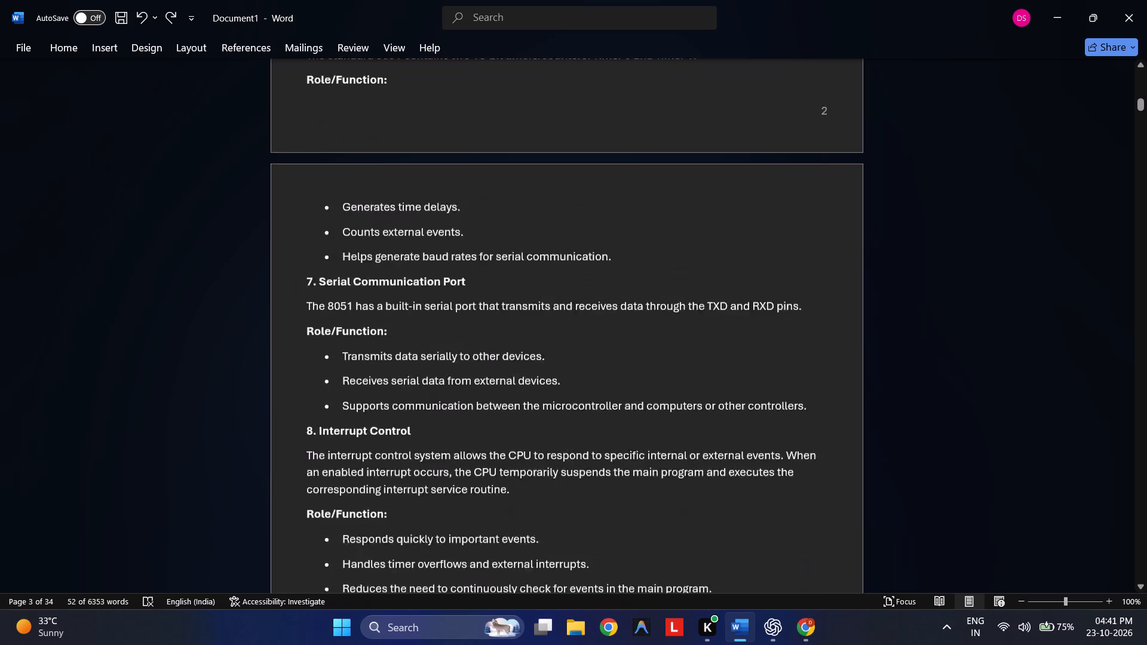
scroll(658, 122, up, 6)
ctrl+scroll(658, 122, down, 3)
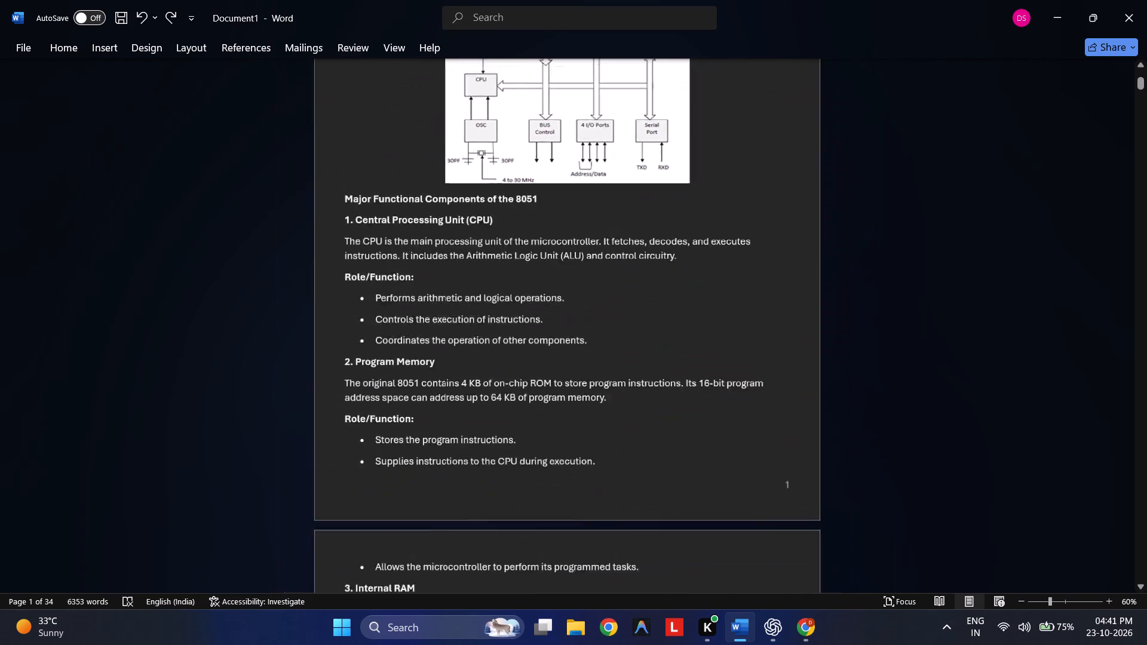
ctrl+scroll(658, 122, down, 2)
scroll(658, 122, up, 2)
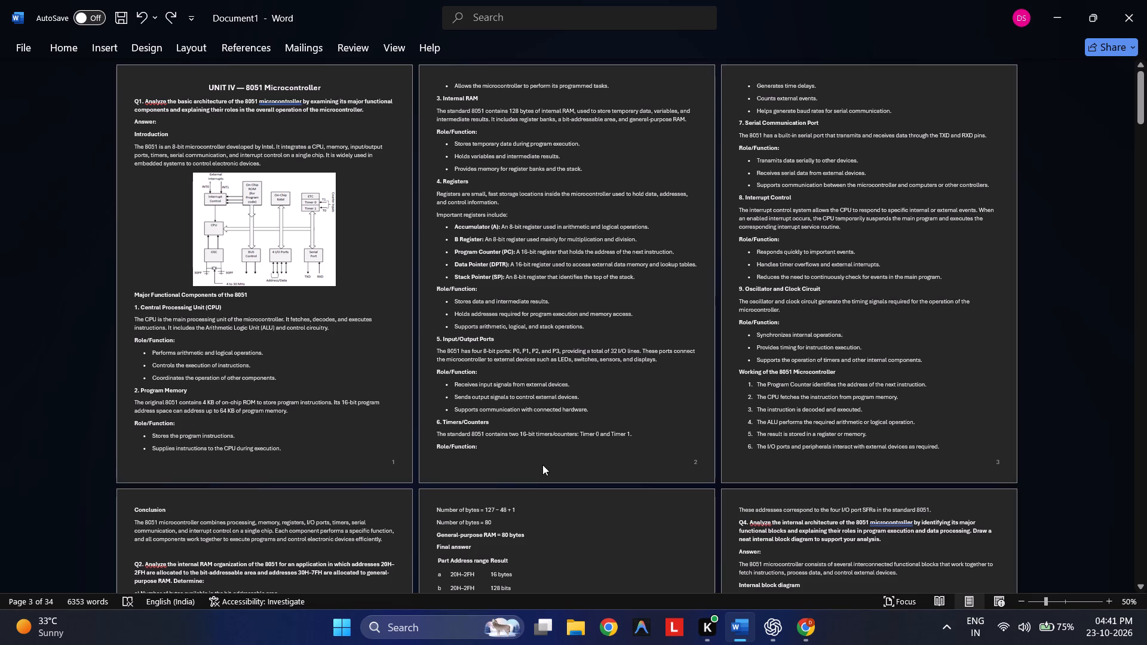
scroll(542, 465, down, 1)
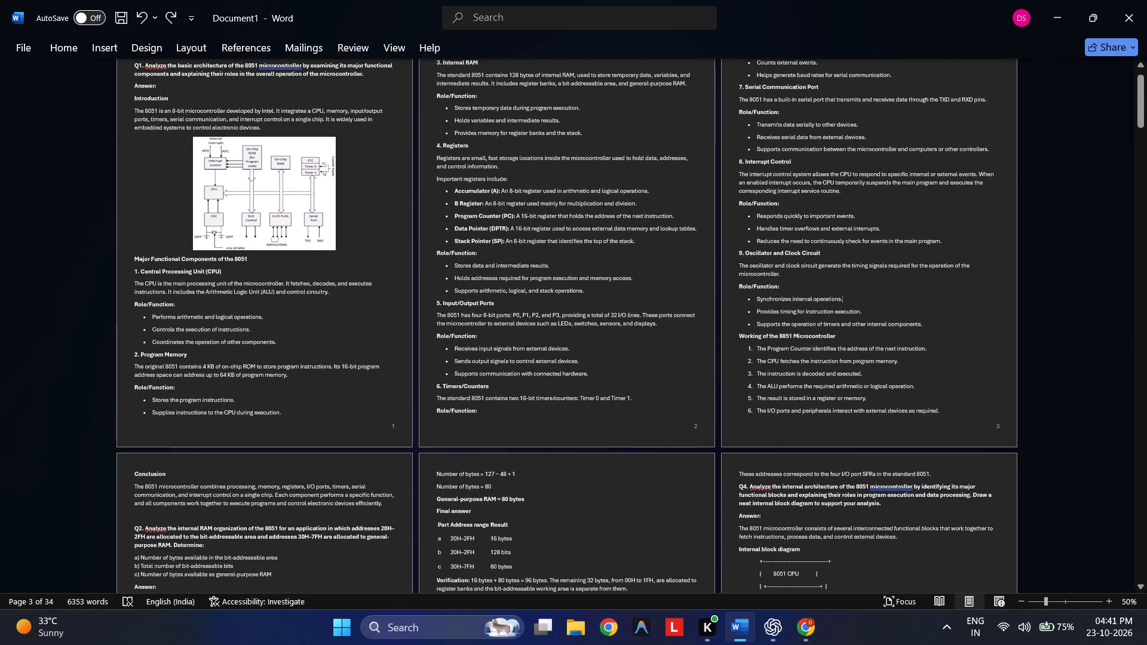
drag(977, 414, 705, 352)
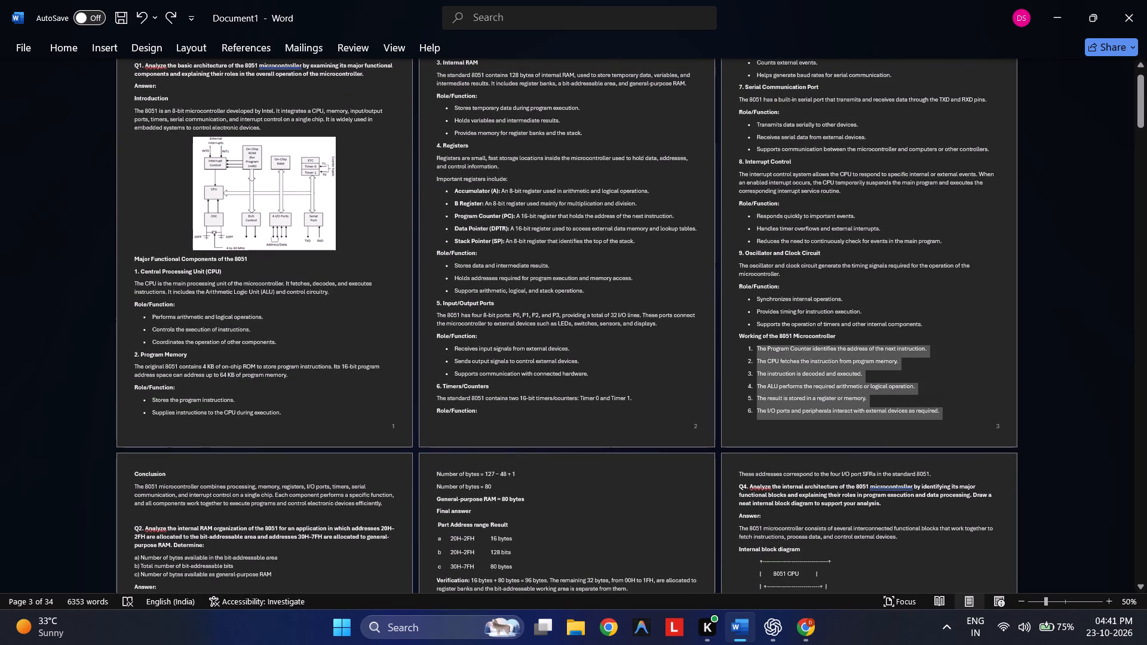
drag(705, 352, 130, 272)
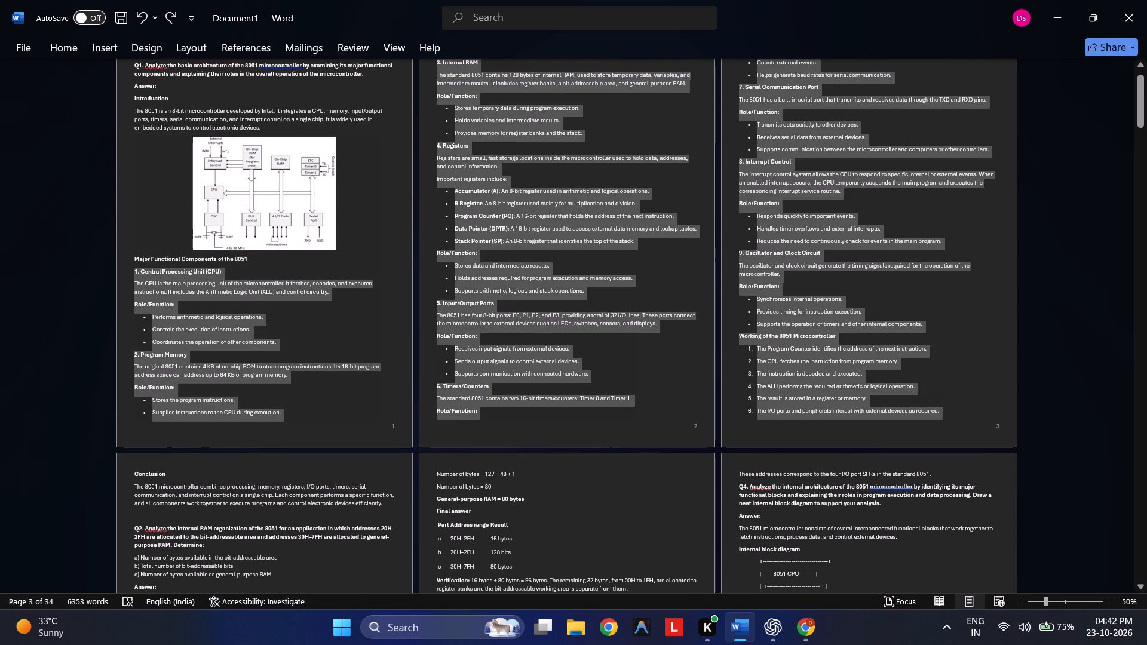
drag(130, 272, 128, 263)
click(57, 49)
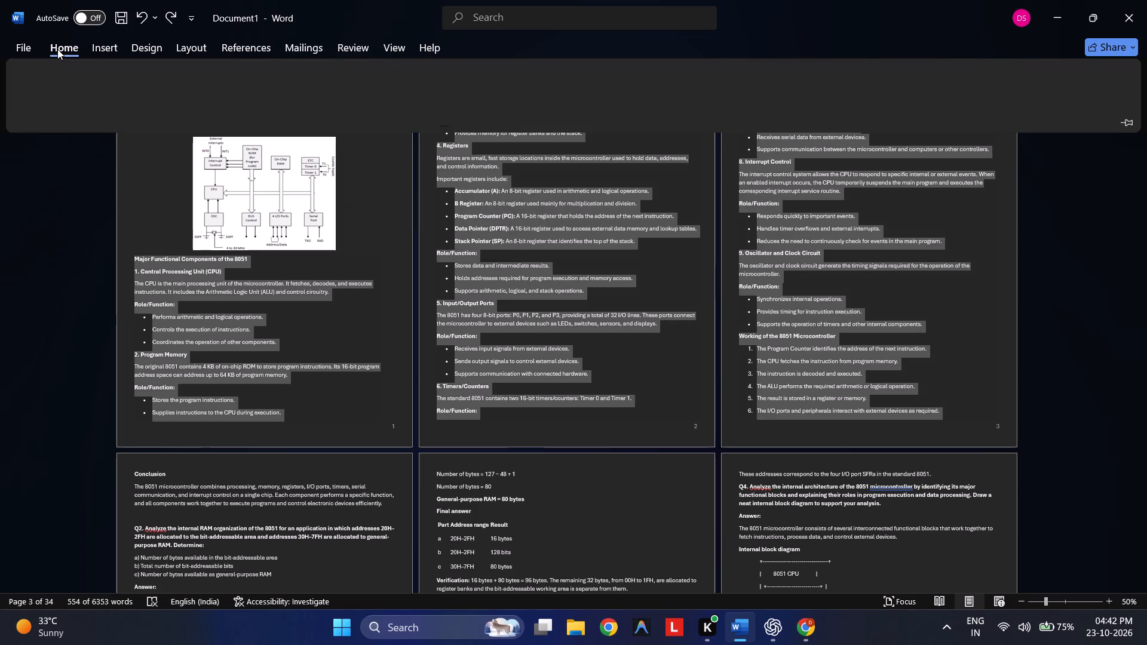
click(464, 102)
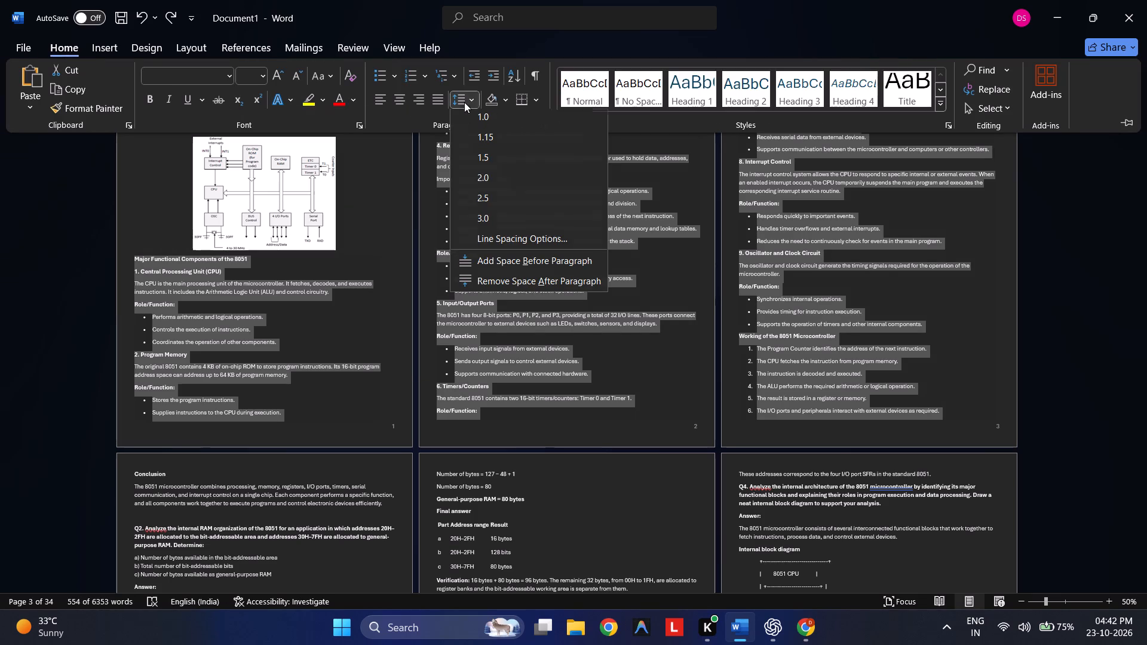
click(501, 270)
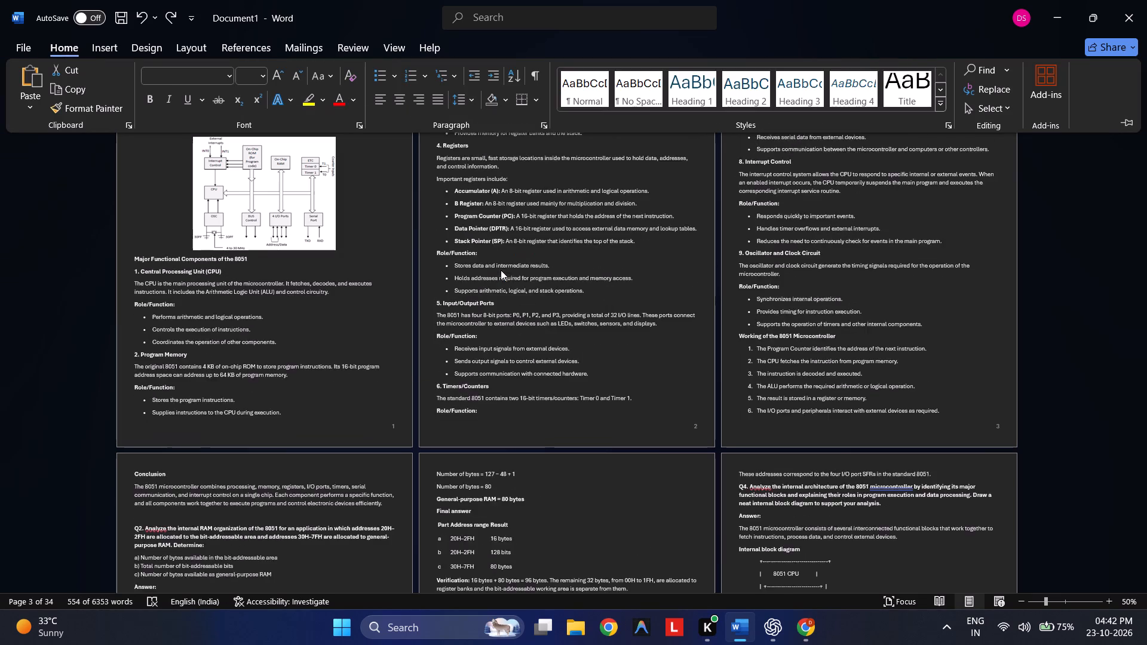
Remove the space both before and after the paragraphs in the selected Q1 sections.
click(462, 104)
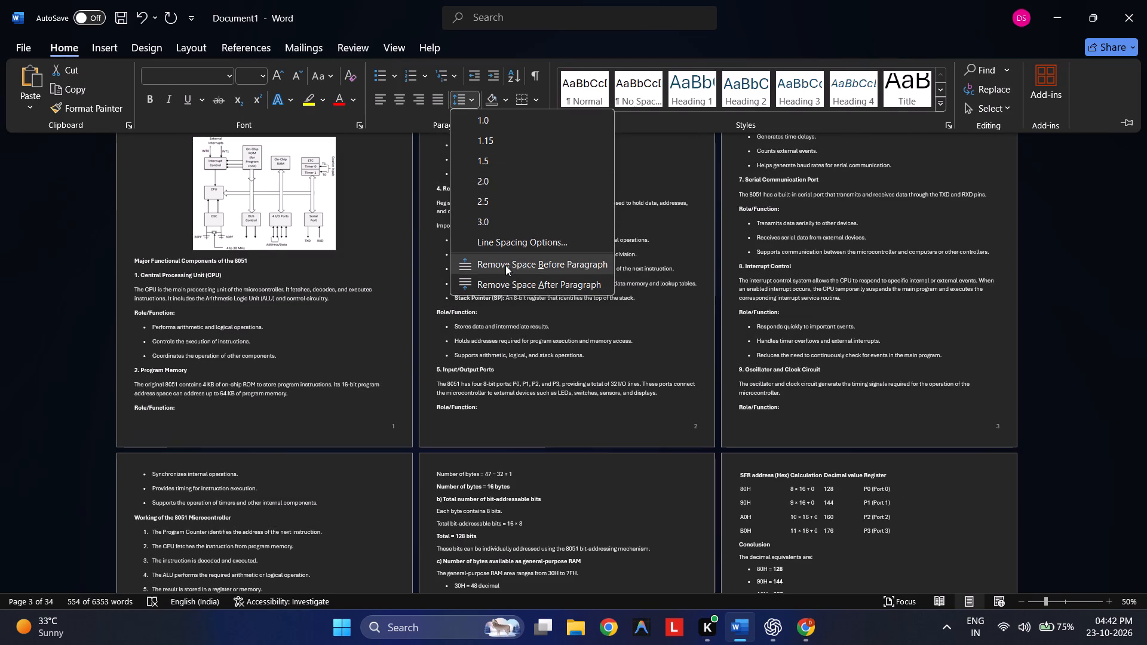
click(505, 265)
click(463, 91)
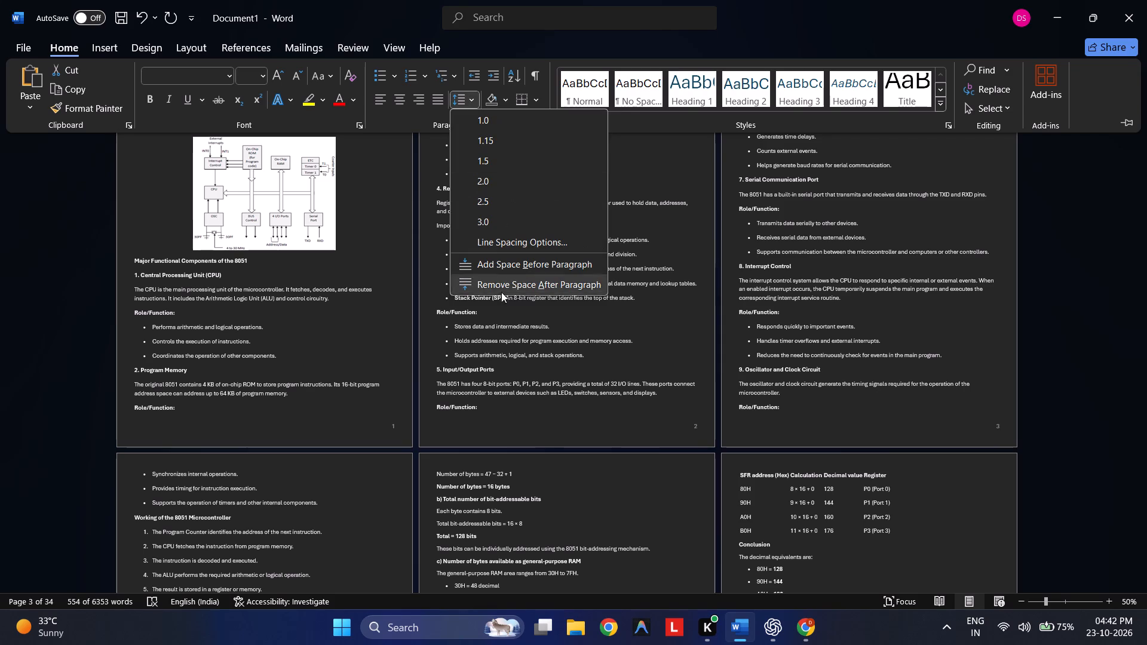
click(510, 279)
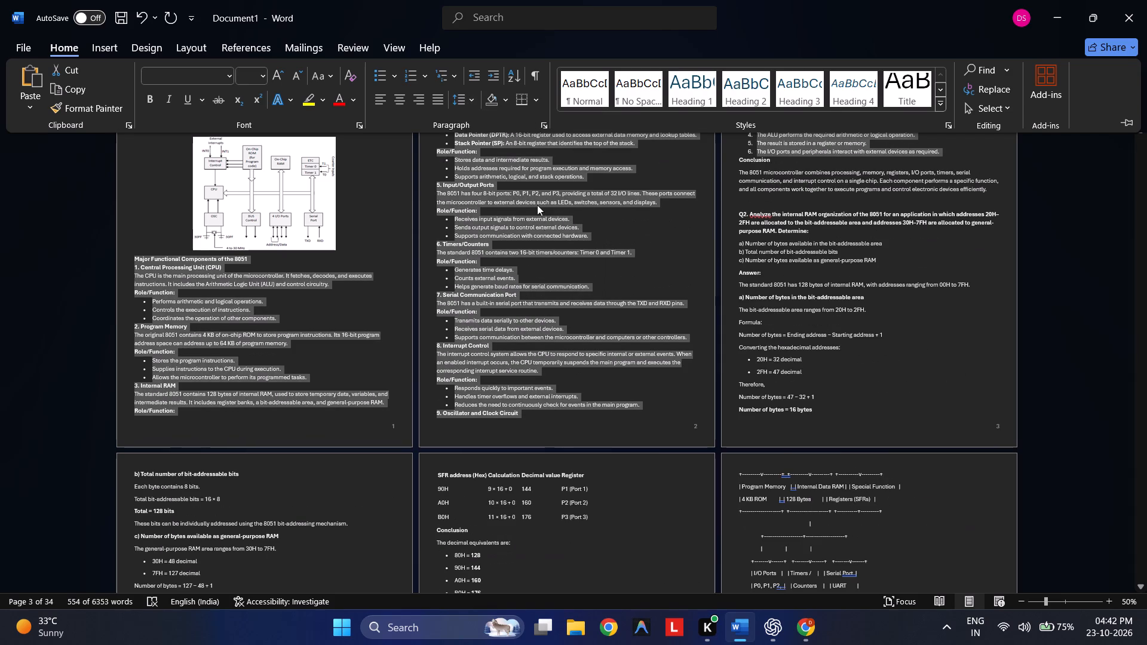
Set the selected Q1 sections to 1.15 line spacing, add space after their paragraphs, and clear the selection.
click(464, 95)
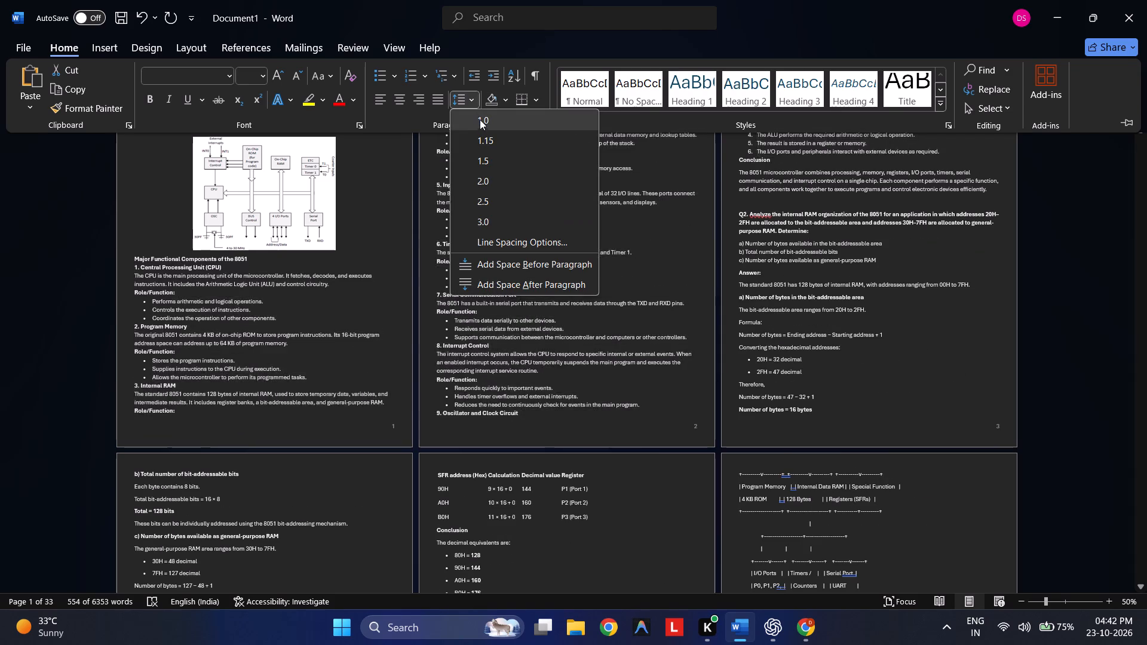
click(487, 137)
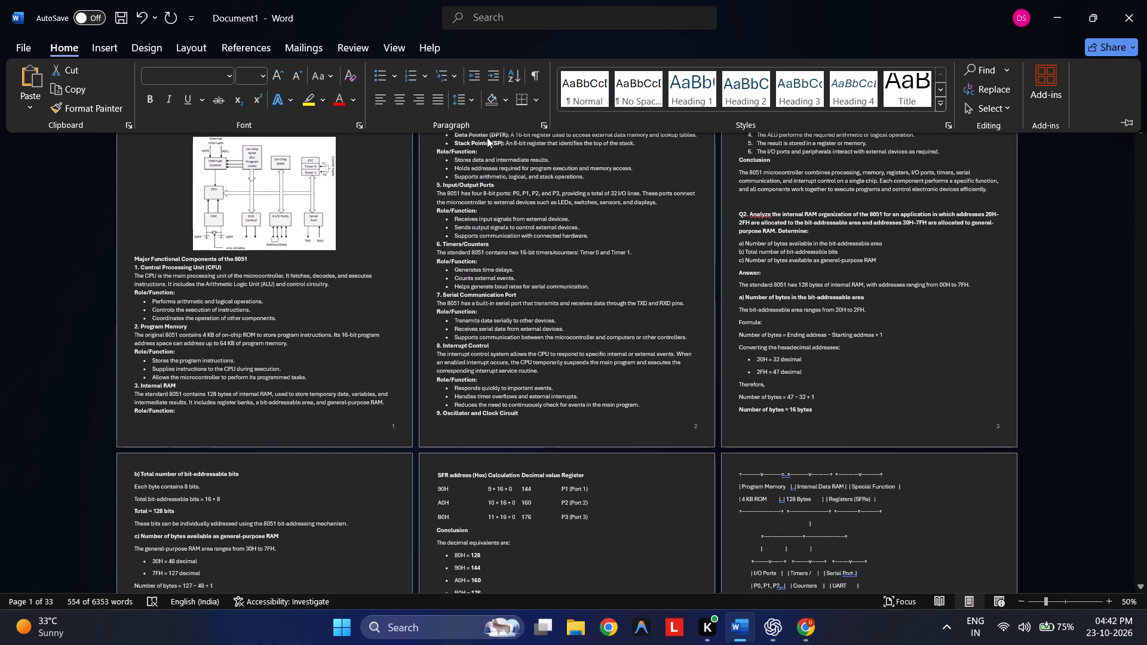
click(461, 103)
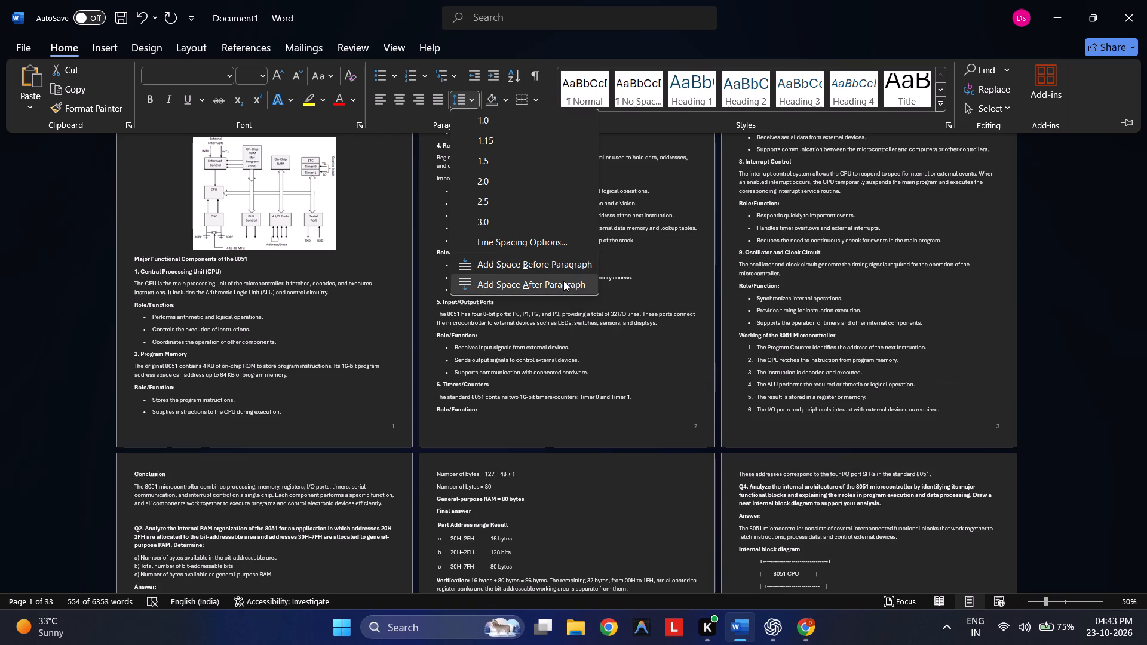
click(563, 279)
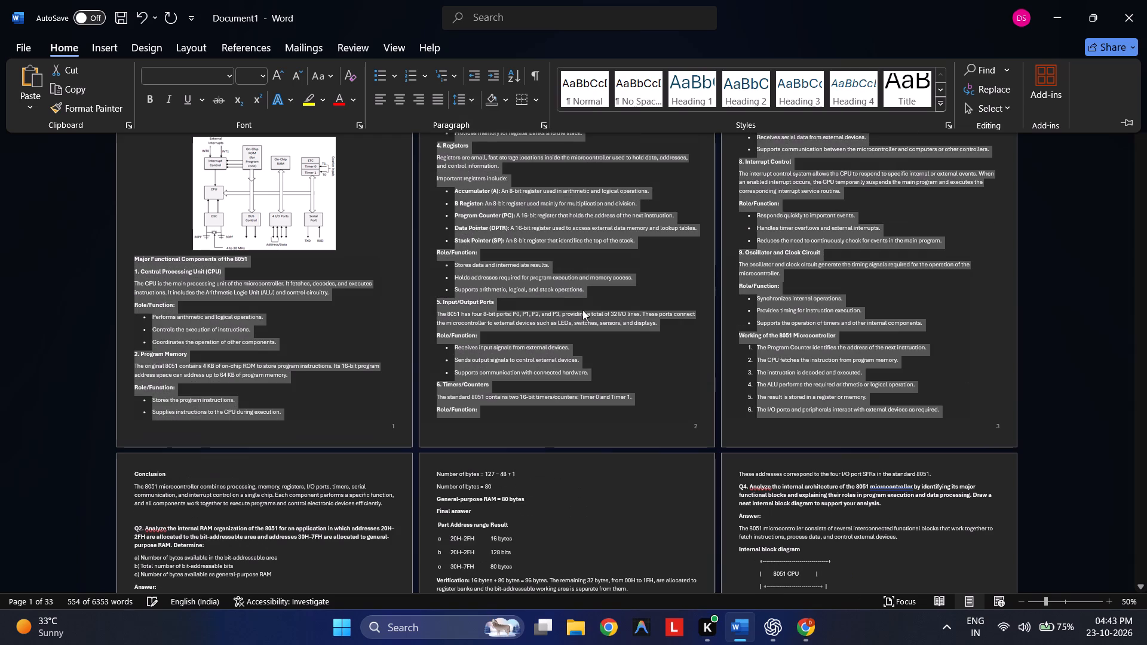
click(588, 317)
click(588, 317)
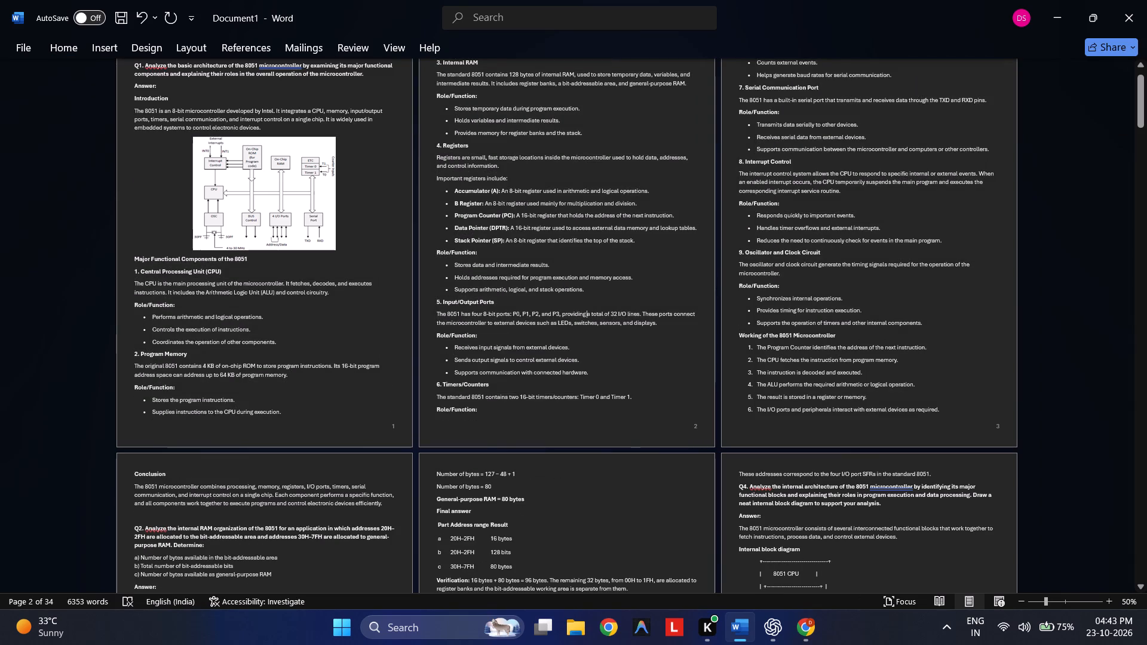
Examine the paragraph spacing and page breaks across the Q1 answer, from the block diagram to the start of Q2.
ctrl+scroll(572, 238, up, 4)
scroll(572, 238, down, 1)
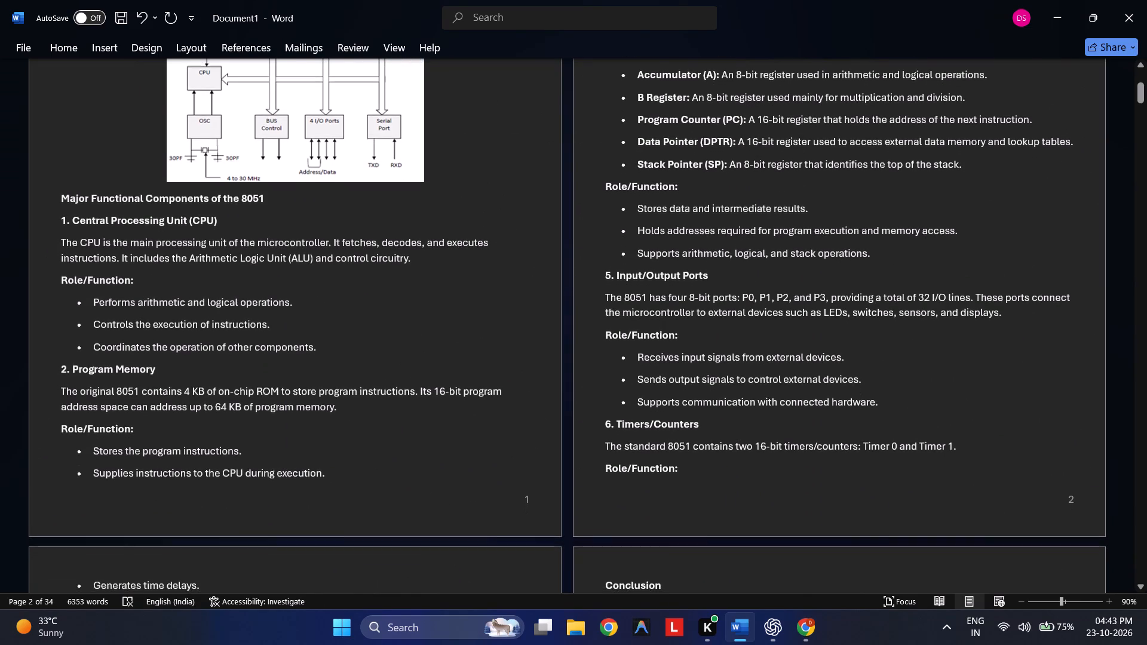
scroll(499, 306, down, 1)
scroll(391, 282, down, 1)
scroll(392, 301, up, 2)
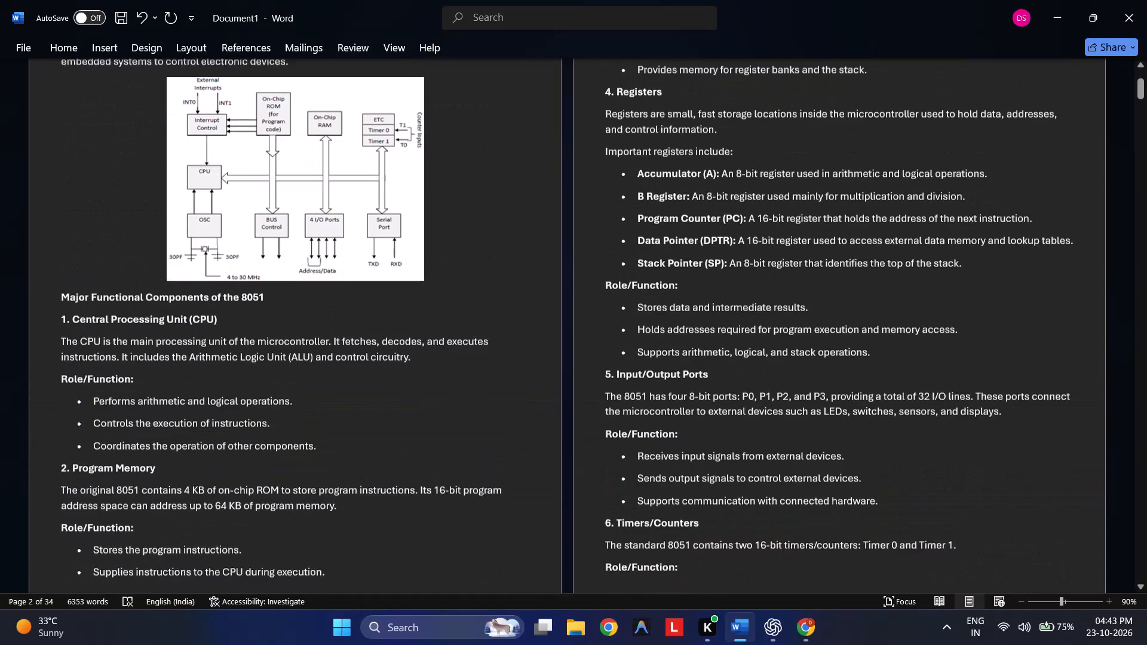
scroll(372, 366, down, 2)
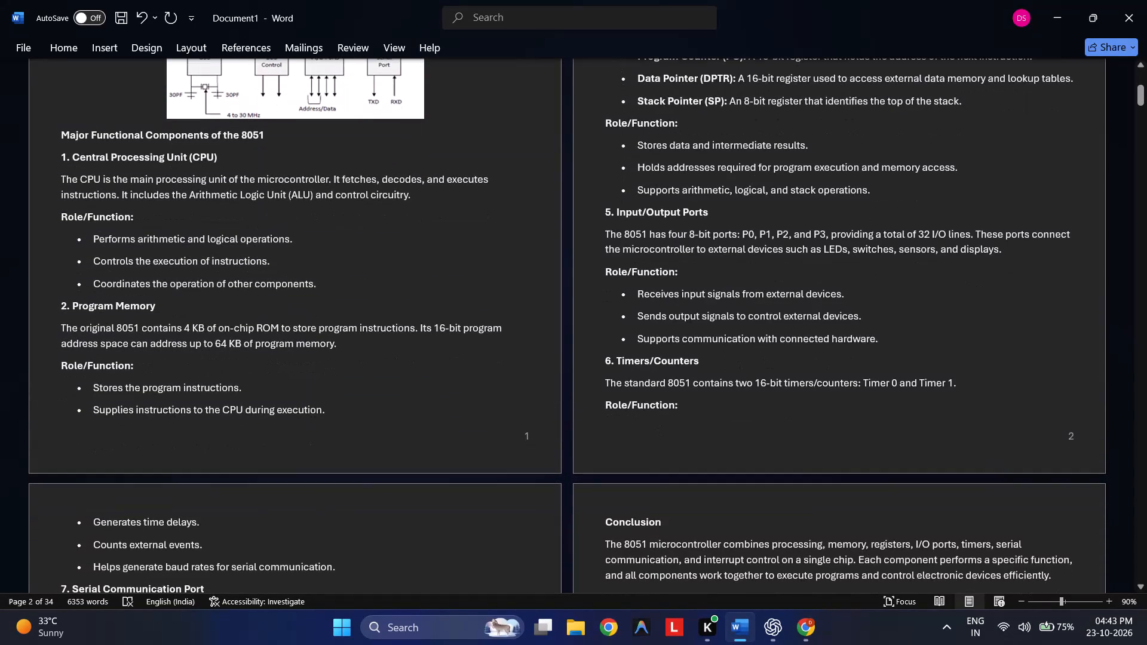
scroll(392, 351, down, 1)
scroll(465, 378, down, 2)
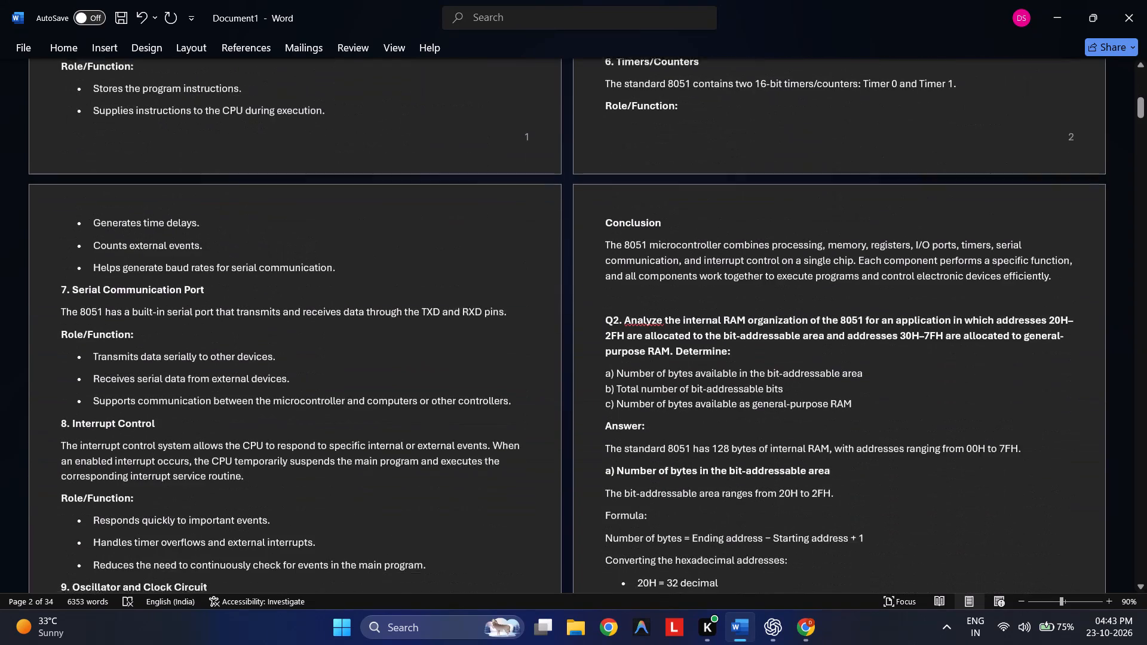
scroll(465, 378, up, 2)
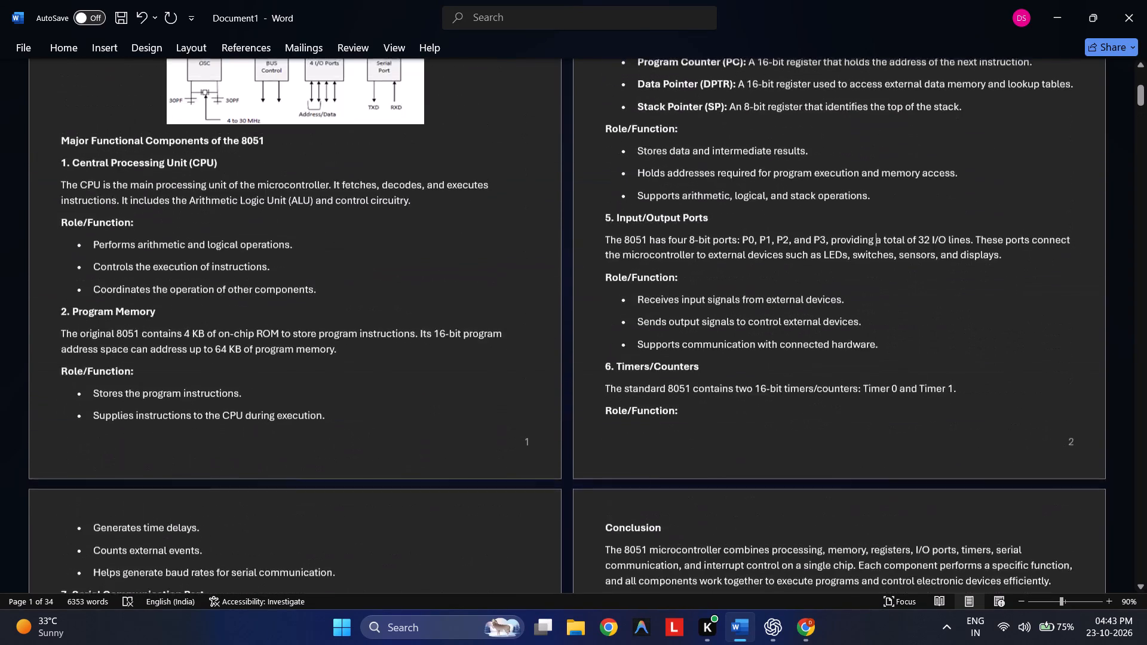
scroll(465, 378, down, 1)
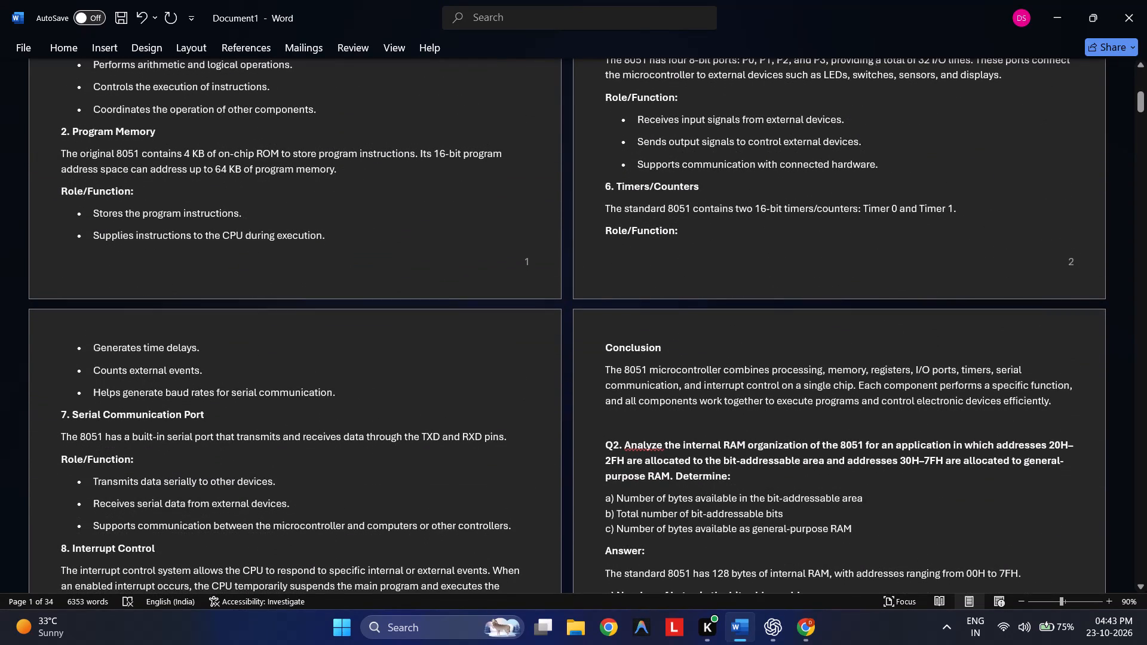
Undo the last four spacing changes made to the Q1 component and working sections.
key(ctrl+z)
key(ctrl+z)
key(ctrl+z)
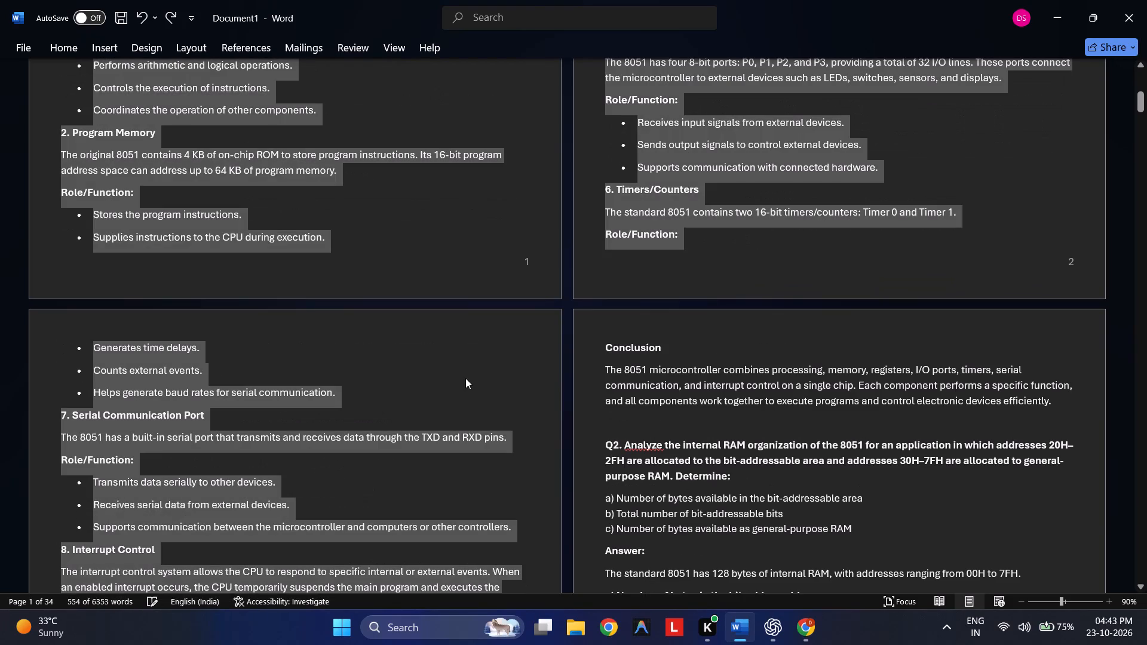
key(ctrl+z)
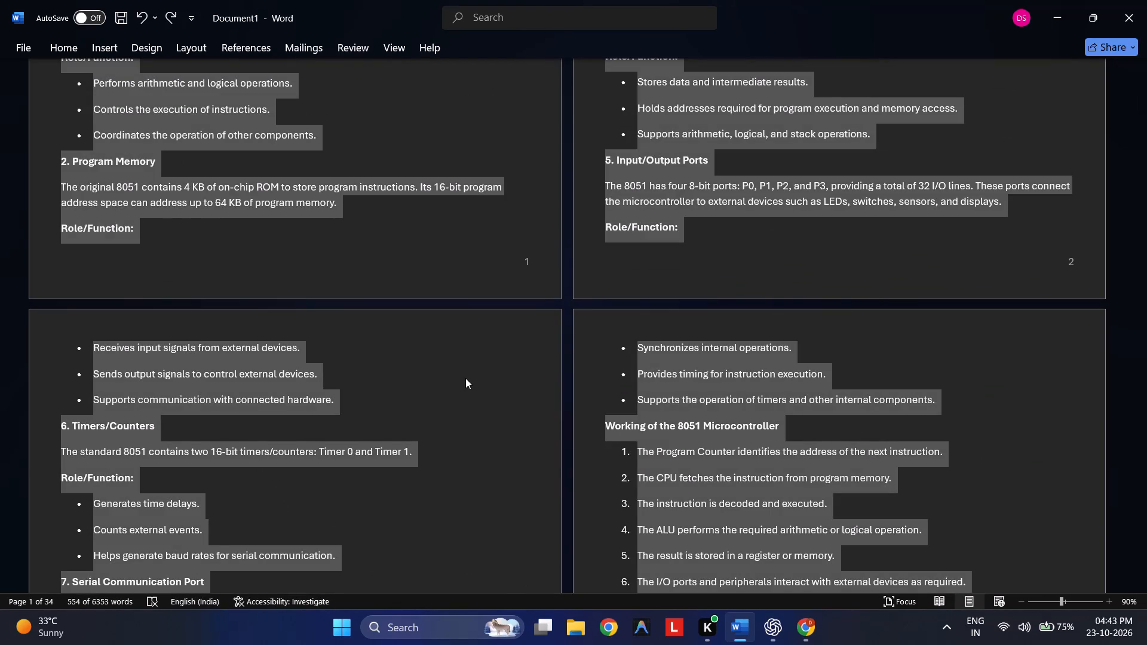
Check the spacing on the first two pages of Q1, from the introduction and block diagram to Input/Output Ports.
scroll(465, 378, up, 4)
scroll(465, 378, down, 1)
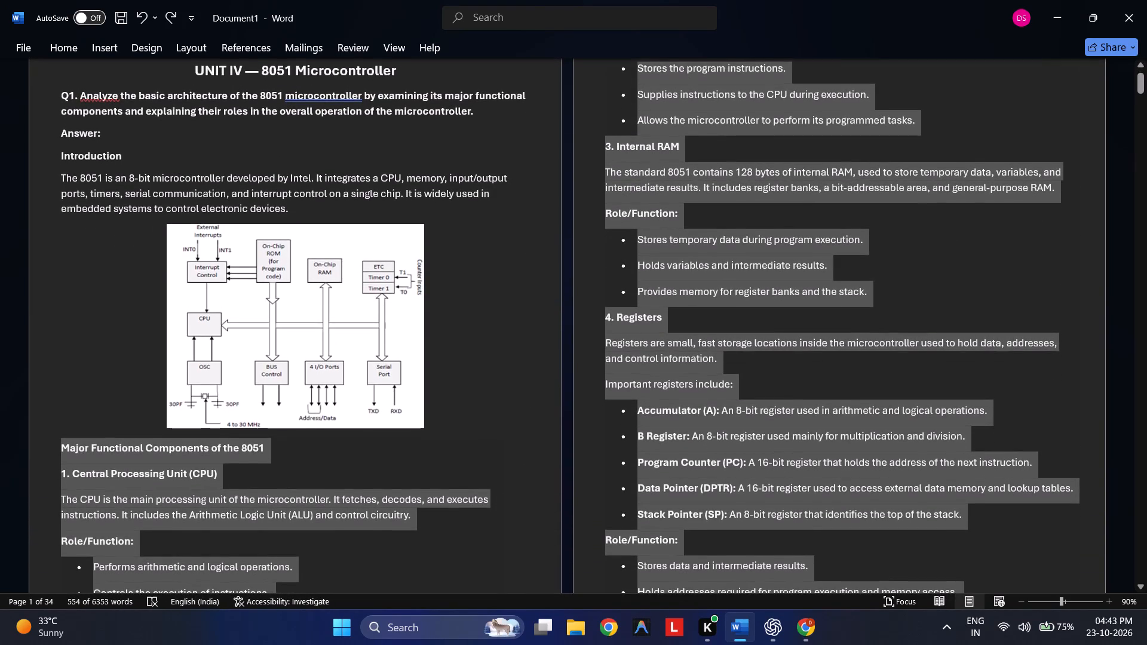
scroll(479, 405, down, 1)
click(524, 421)
ctrl+scroll(524, 421, down, 2)
scroll(524, 421, up, 1)
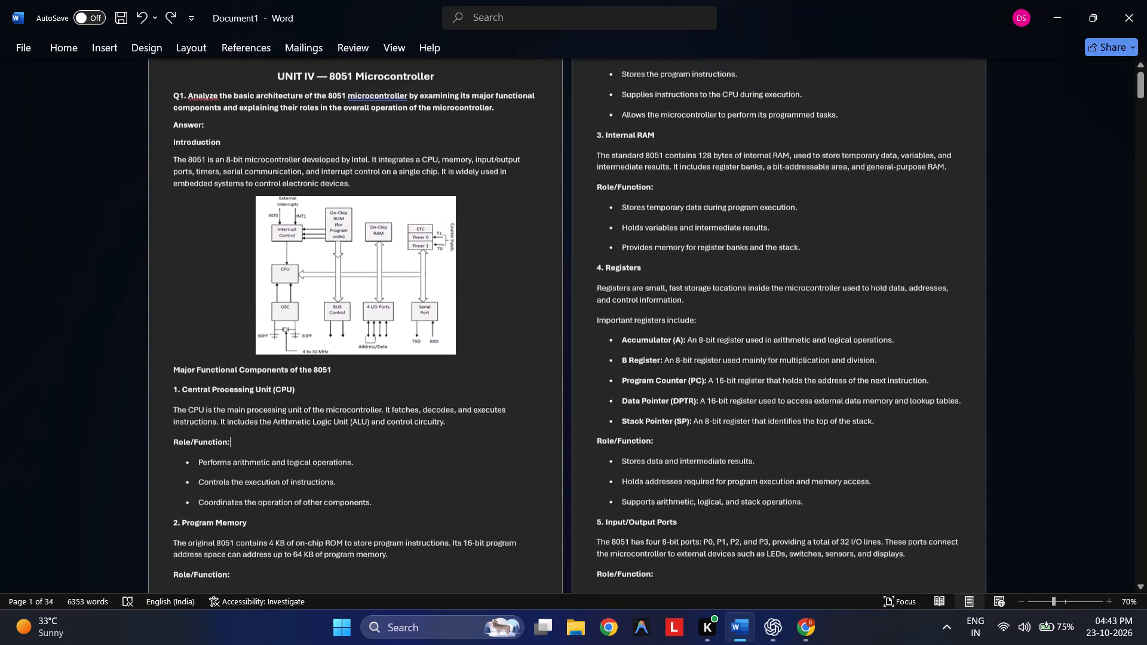
scroll(524, 421, up, 1)
scroll(609, 382, down, 2)
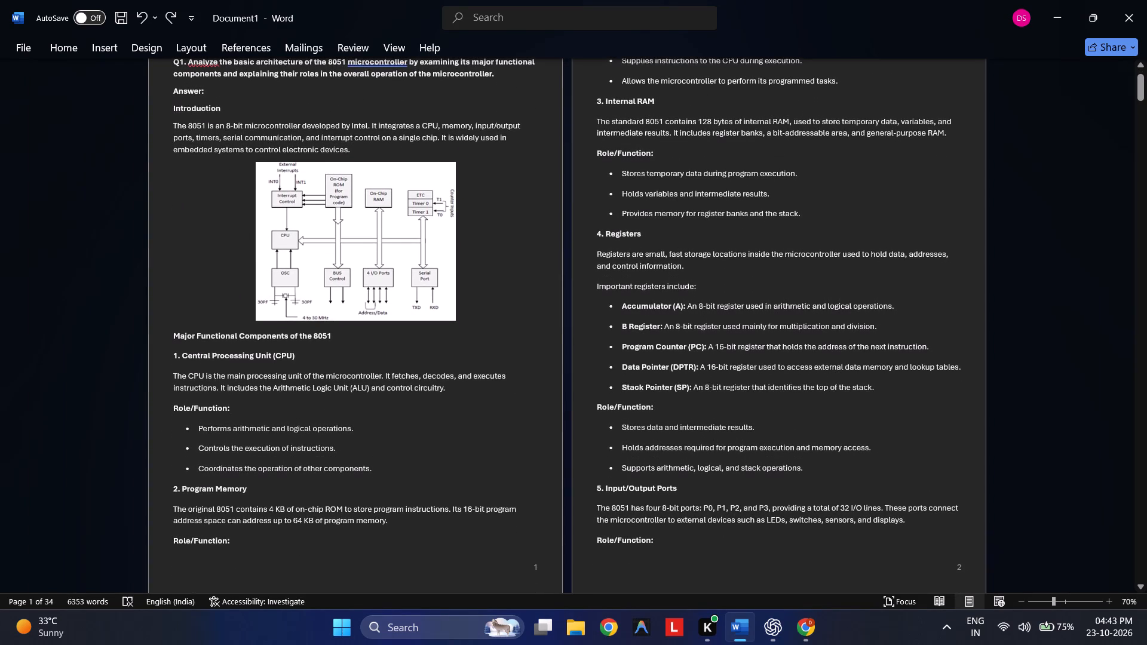
scroll(700, 365, right, 1)
scroll(761, 320, down, 1)
scroll(735, 360, down, 1)
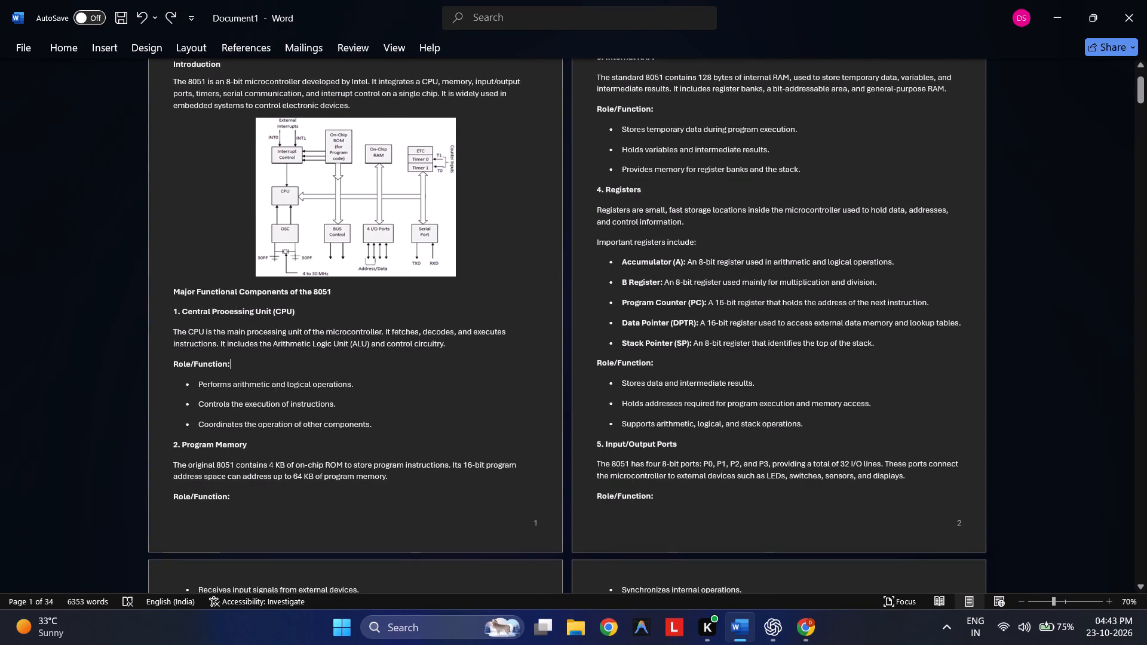
scroll(735, 360, down, 1)
Check the spacing and page flow of Q1 from Registers through Timers/Counters and Working of the 8051 to the Conclusion.
click(723, 261)
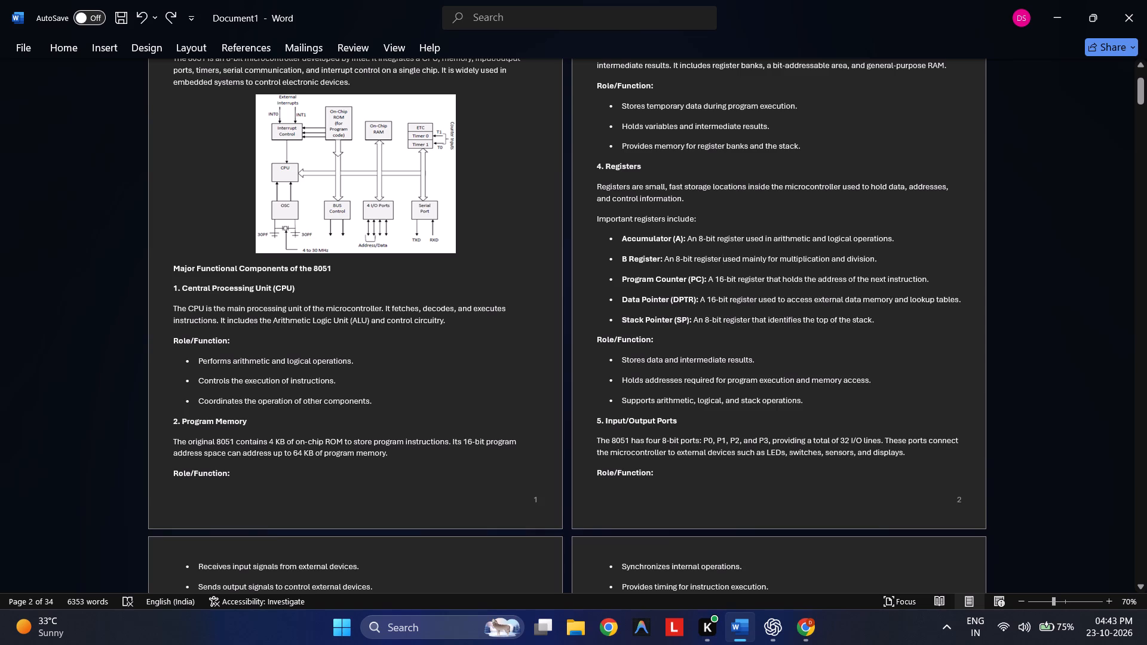
scroll(686, 428, down, 1)
scroll(686, 374, down, 1)
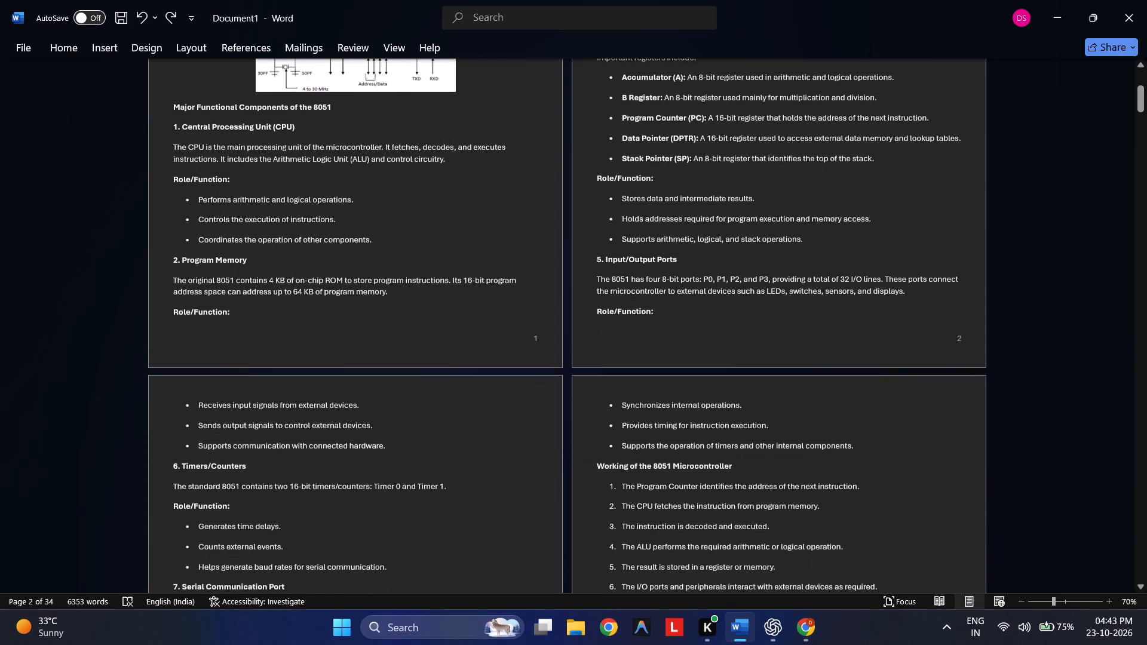
scroll(658, 403, down, 3)
scroll(658, 403, up, 2)
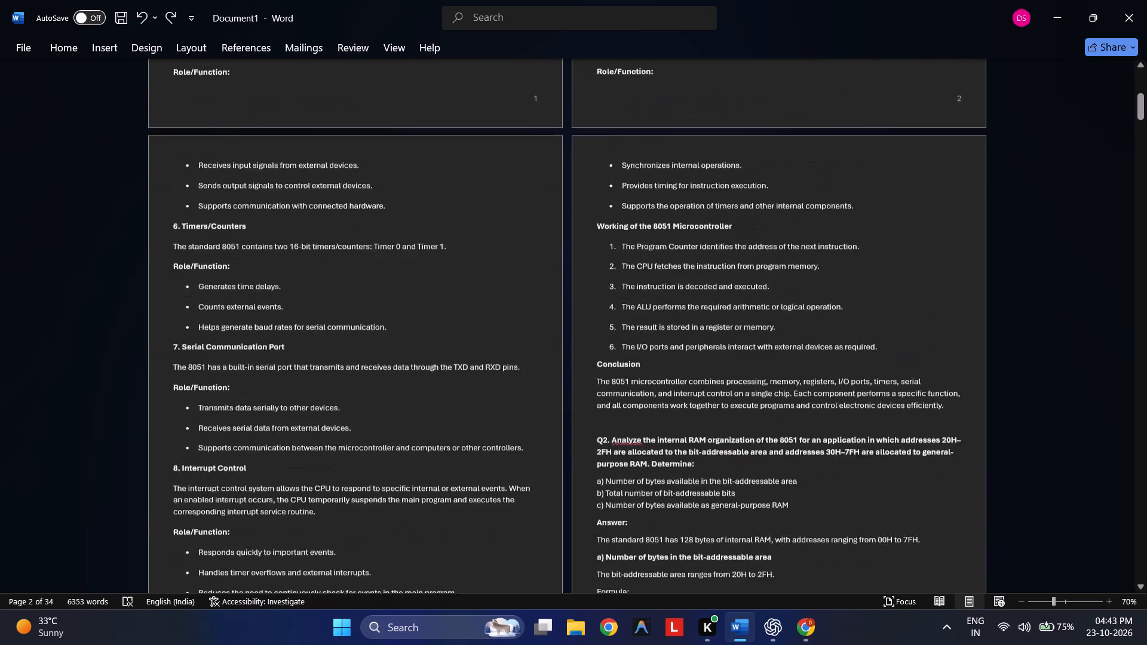
scroll(658, 403, up, 4)
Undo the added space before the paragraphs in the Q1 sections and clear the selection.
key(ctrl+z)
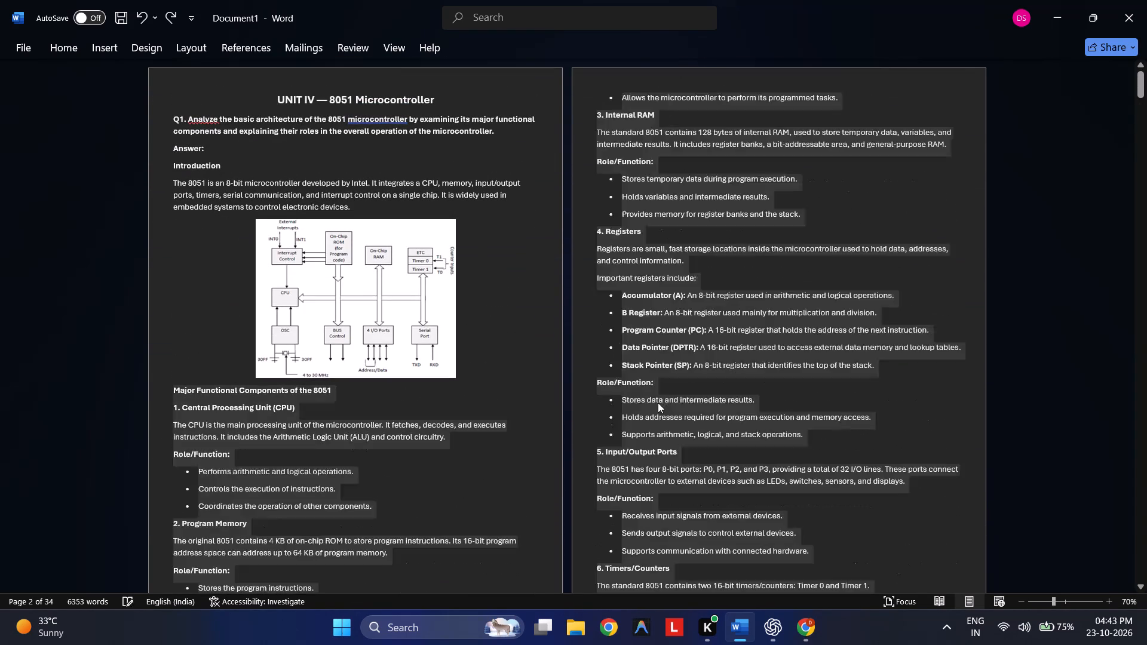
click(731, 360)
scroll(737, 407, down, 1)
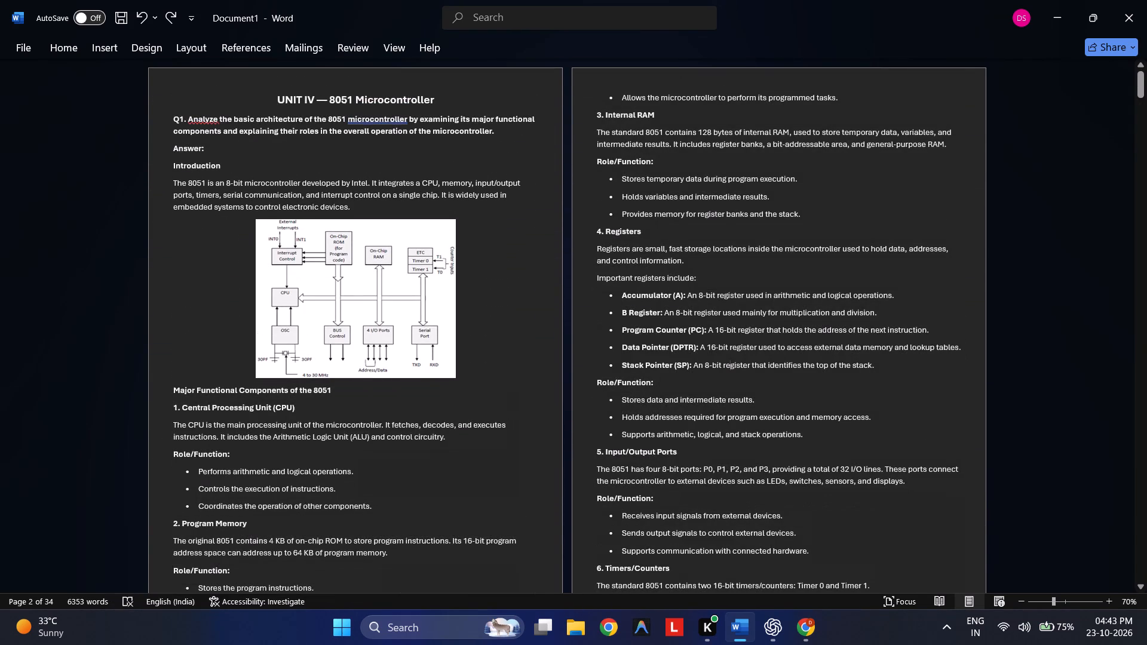
Examine the spacing of the third page of Q1, focusing on the Interrupt Control heading and its Role/Function bullets.
scroll(737, 407, down, 6)
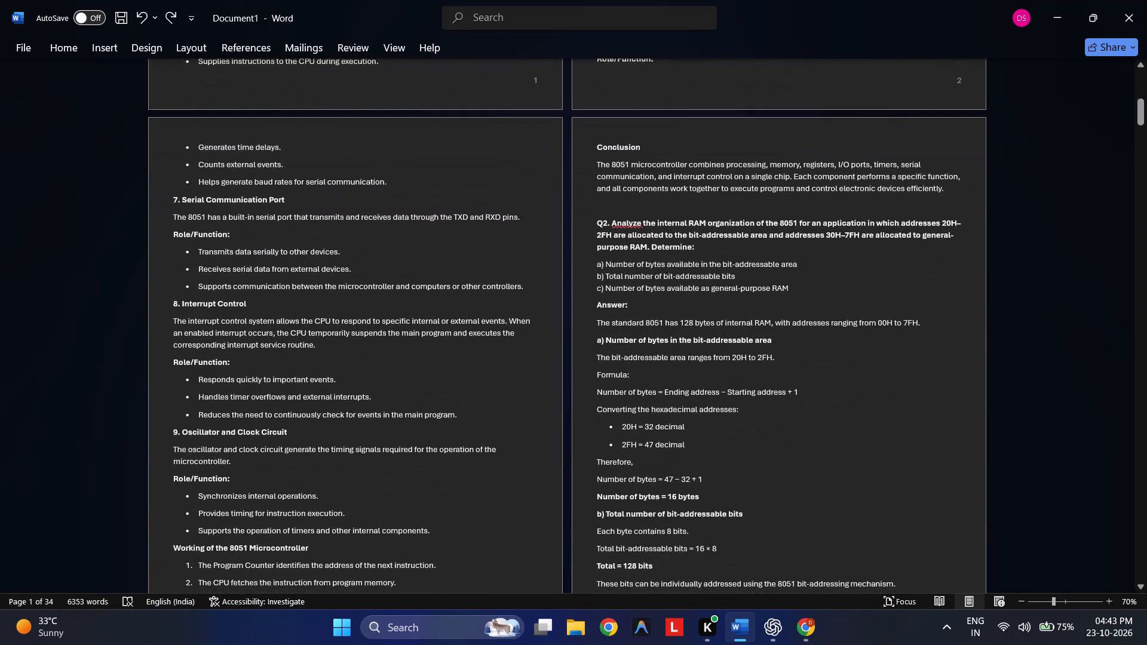
scroll(631, 386, down, 1)
triple_click(392, 379)
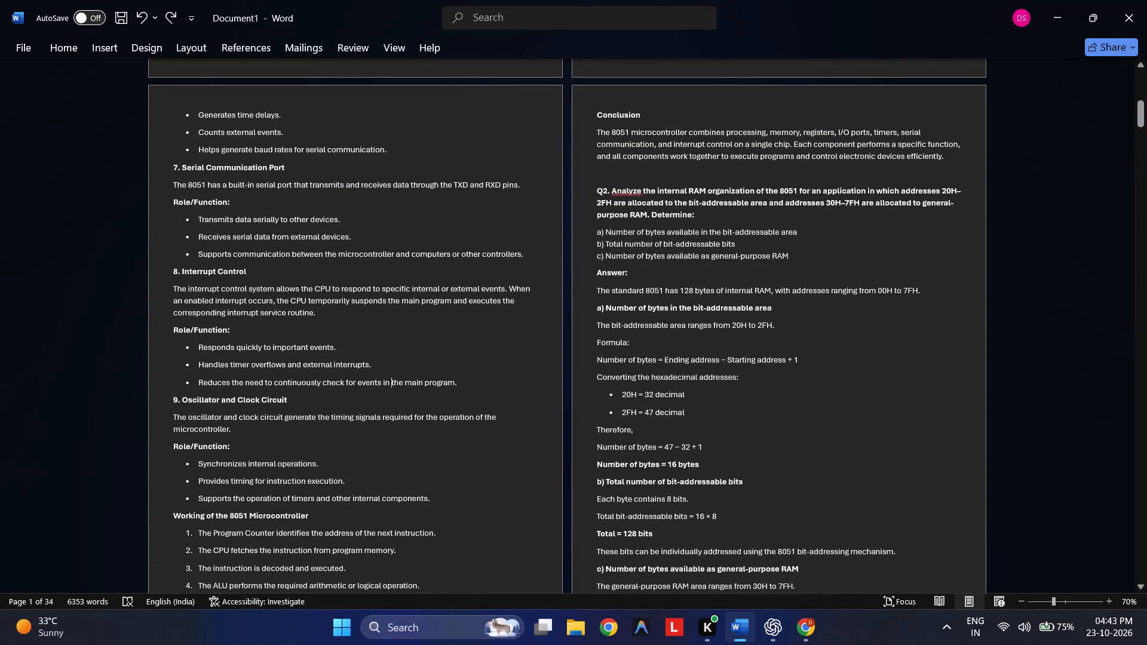
click(392, 379)
triple_click(314, 360)
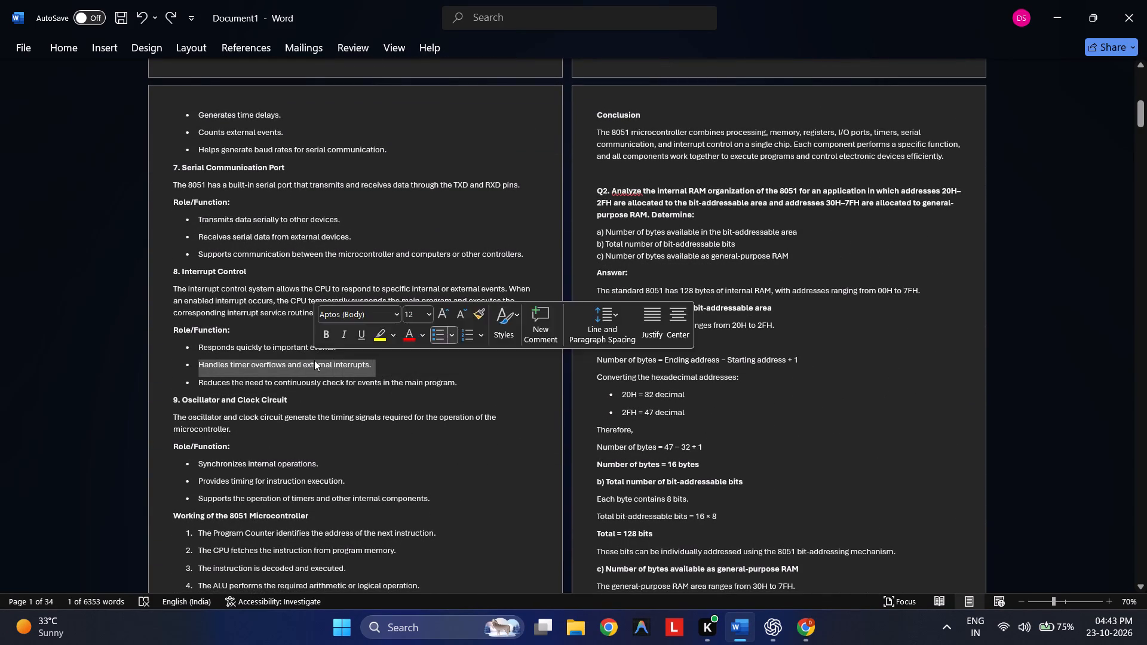
triple_click(240, 343)
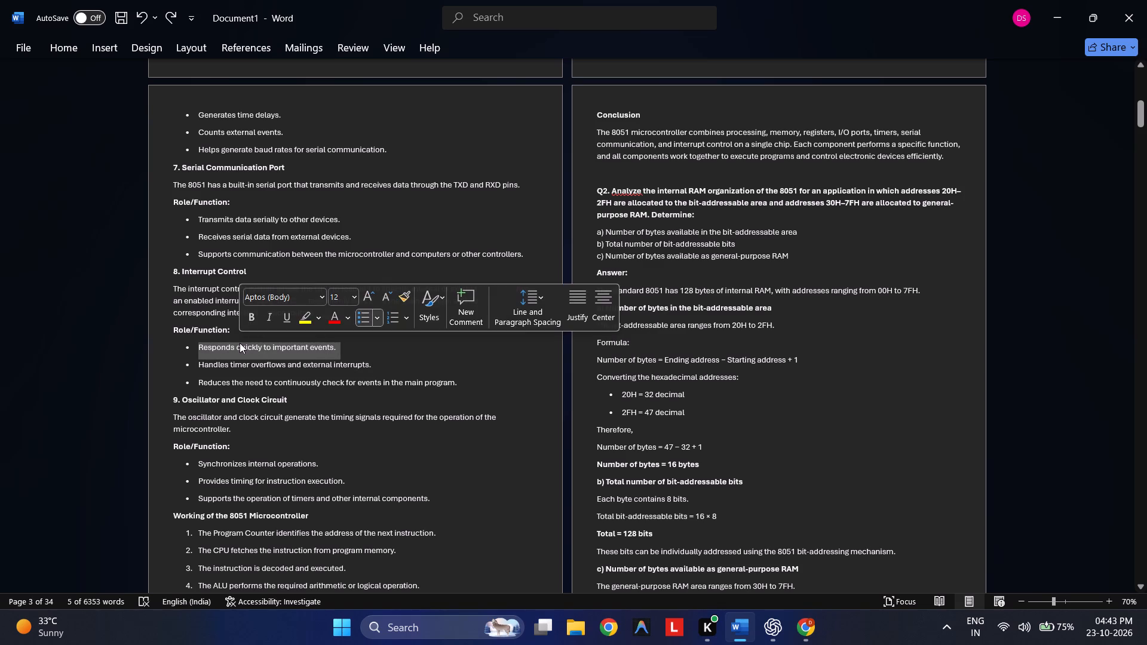
triple_click(259, 366)
click(251, 379)
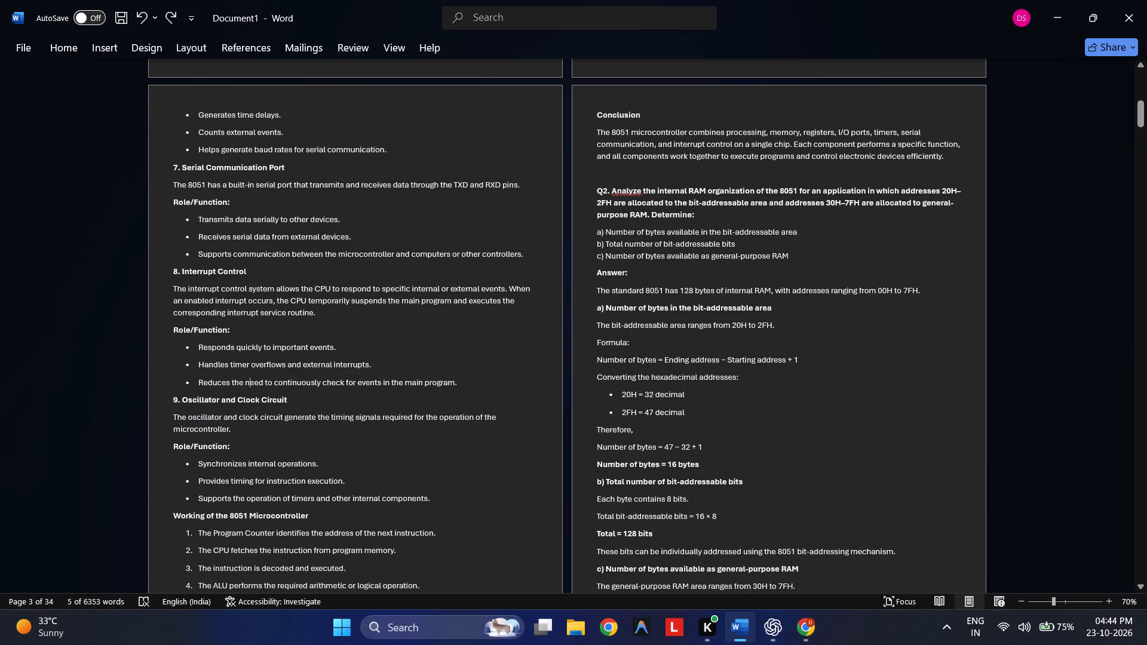
triple_click(277, 380)
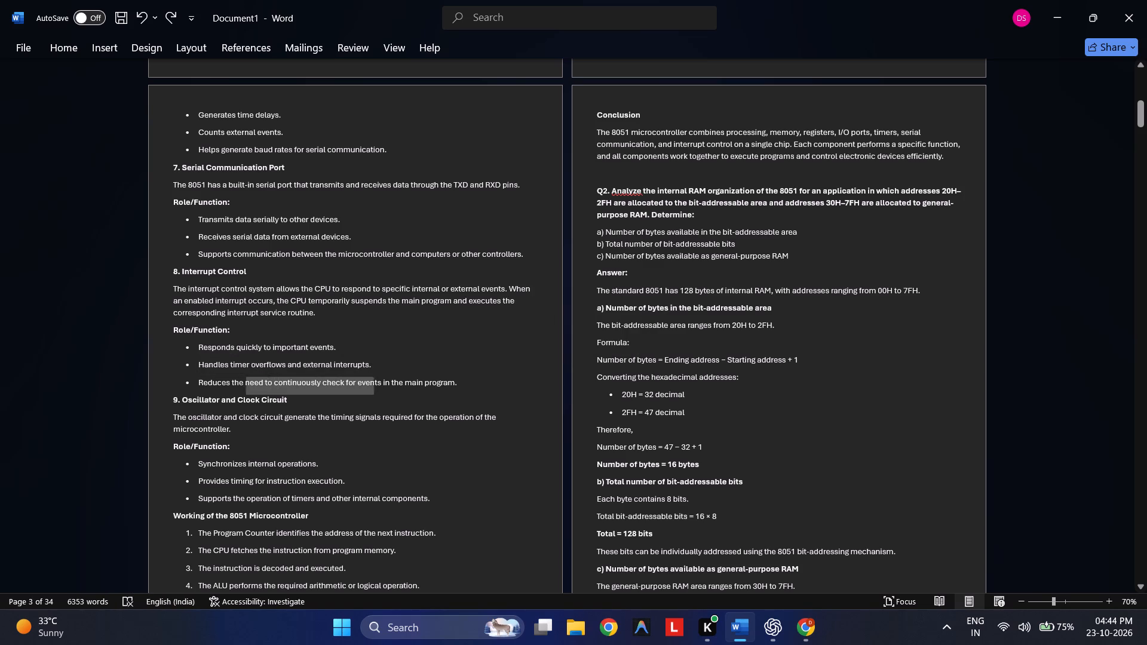
double_click(244, 276)
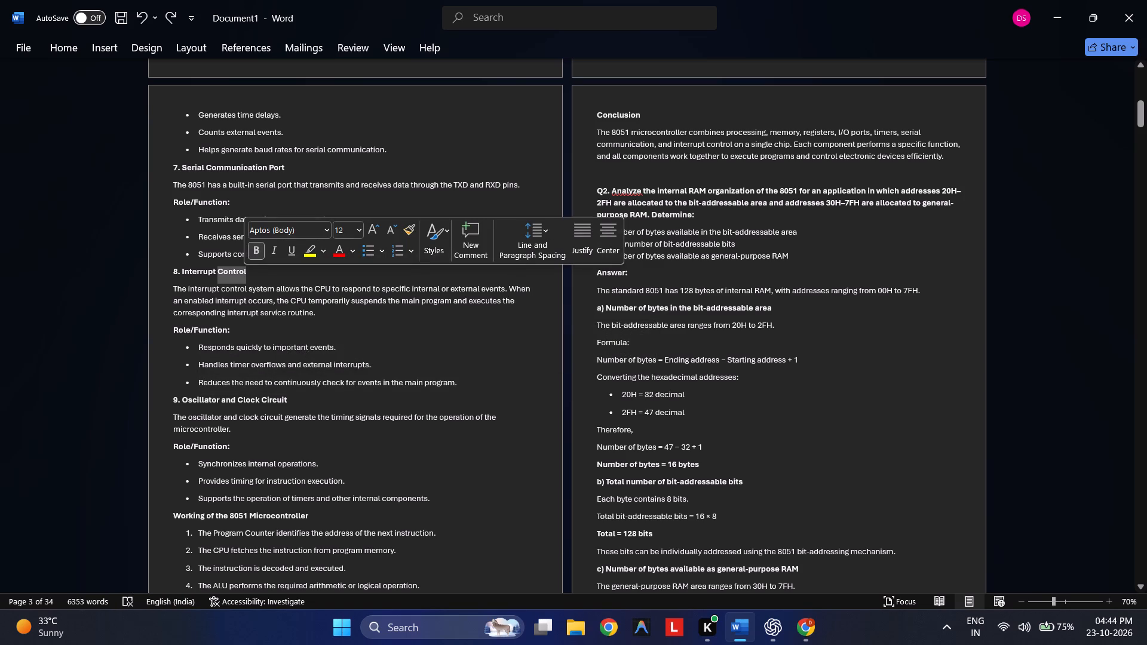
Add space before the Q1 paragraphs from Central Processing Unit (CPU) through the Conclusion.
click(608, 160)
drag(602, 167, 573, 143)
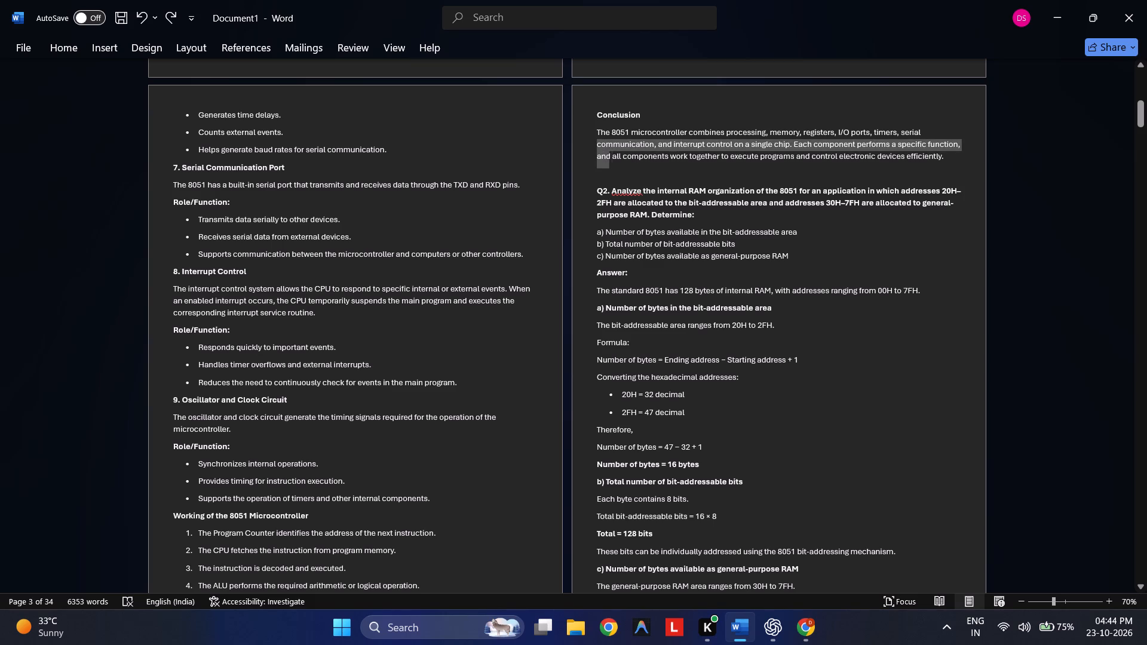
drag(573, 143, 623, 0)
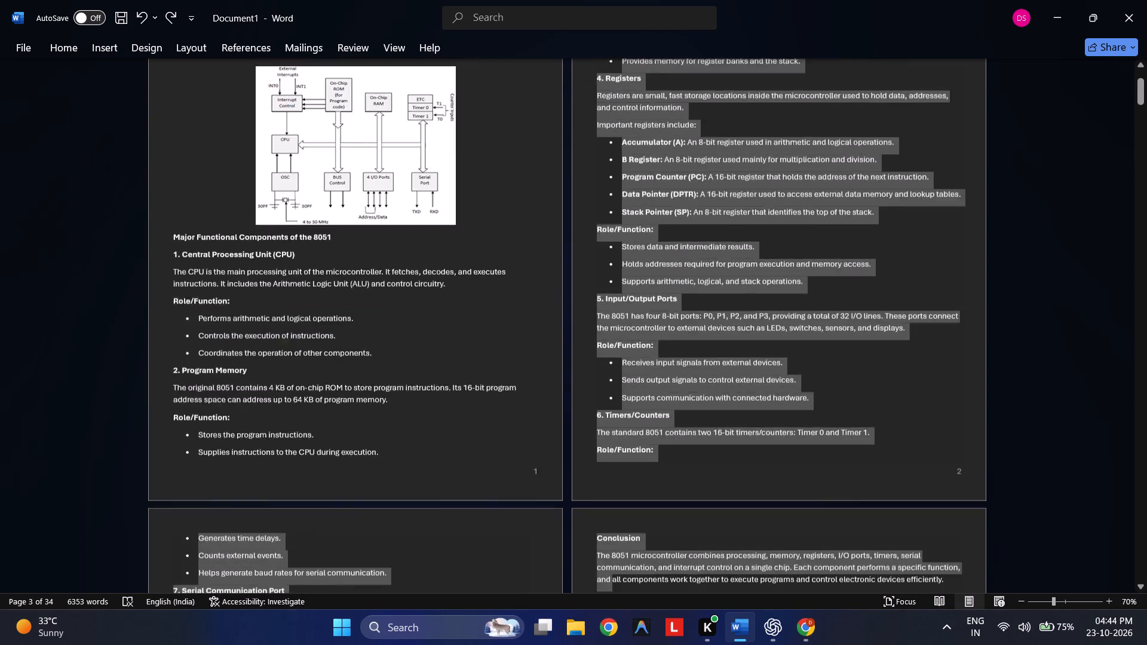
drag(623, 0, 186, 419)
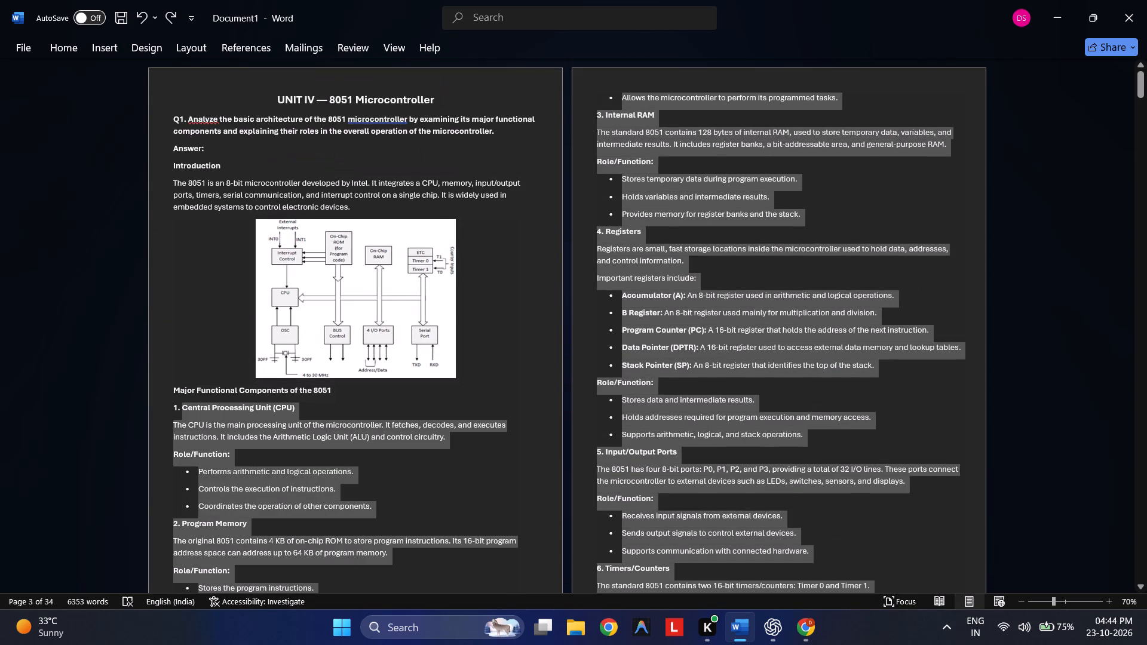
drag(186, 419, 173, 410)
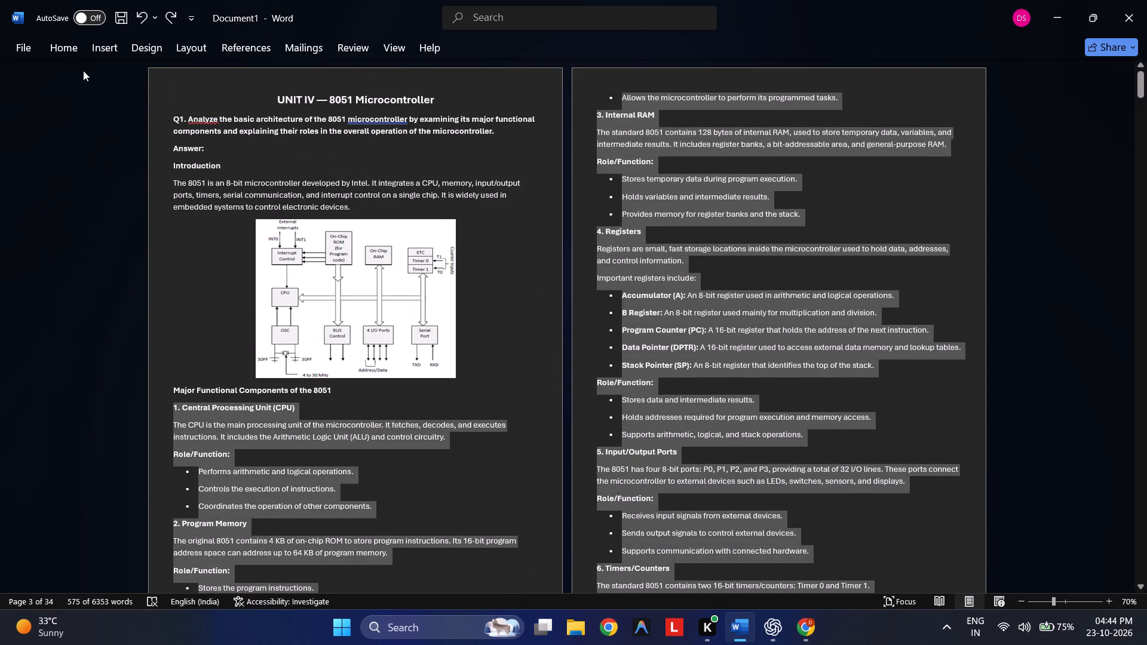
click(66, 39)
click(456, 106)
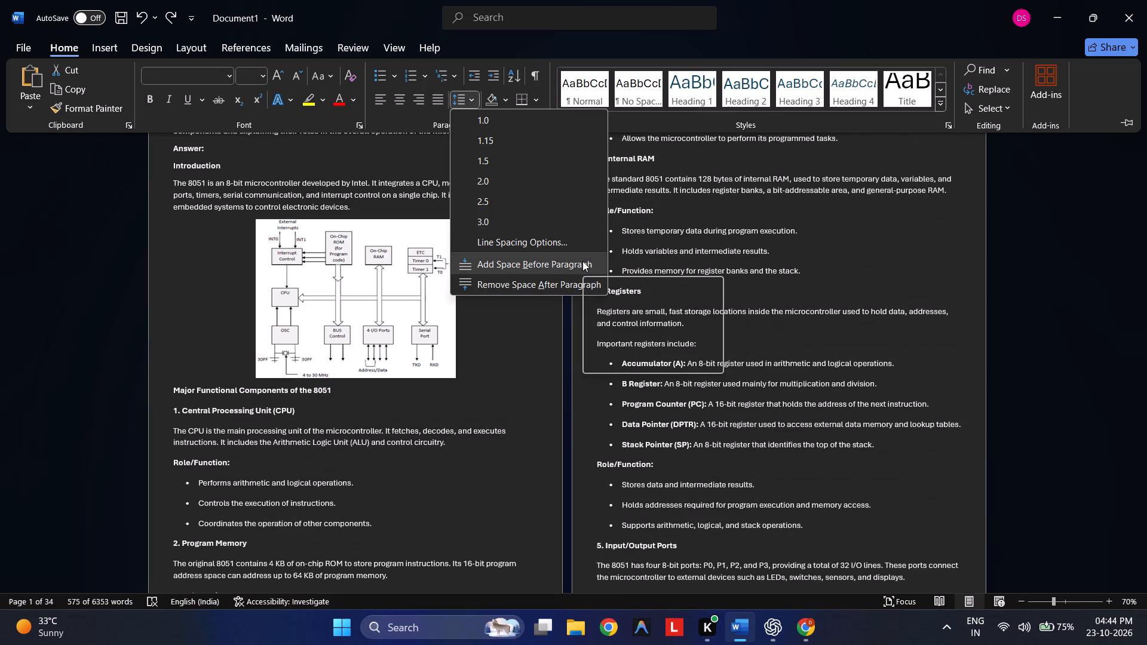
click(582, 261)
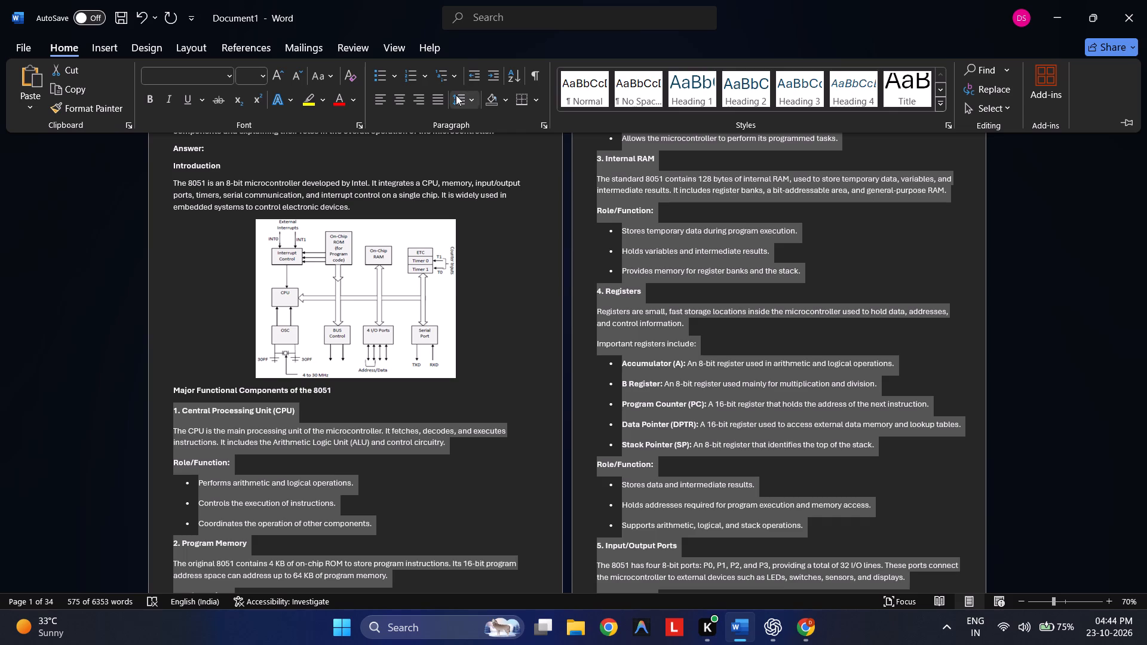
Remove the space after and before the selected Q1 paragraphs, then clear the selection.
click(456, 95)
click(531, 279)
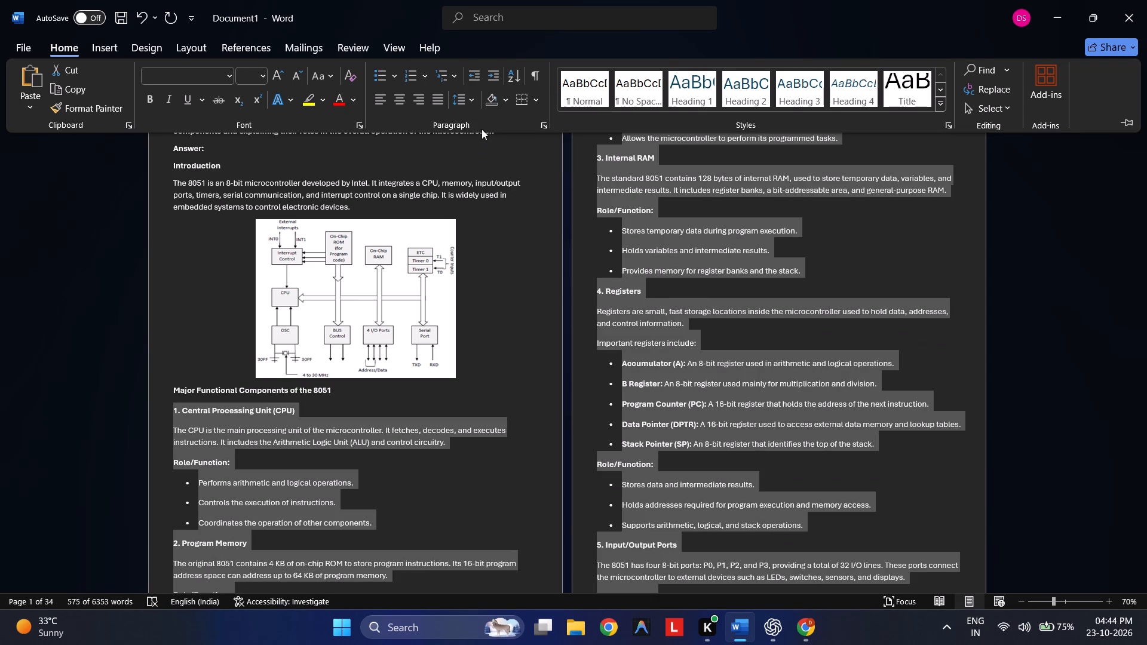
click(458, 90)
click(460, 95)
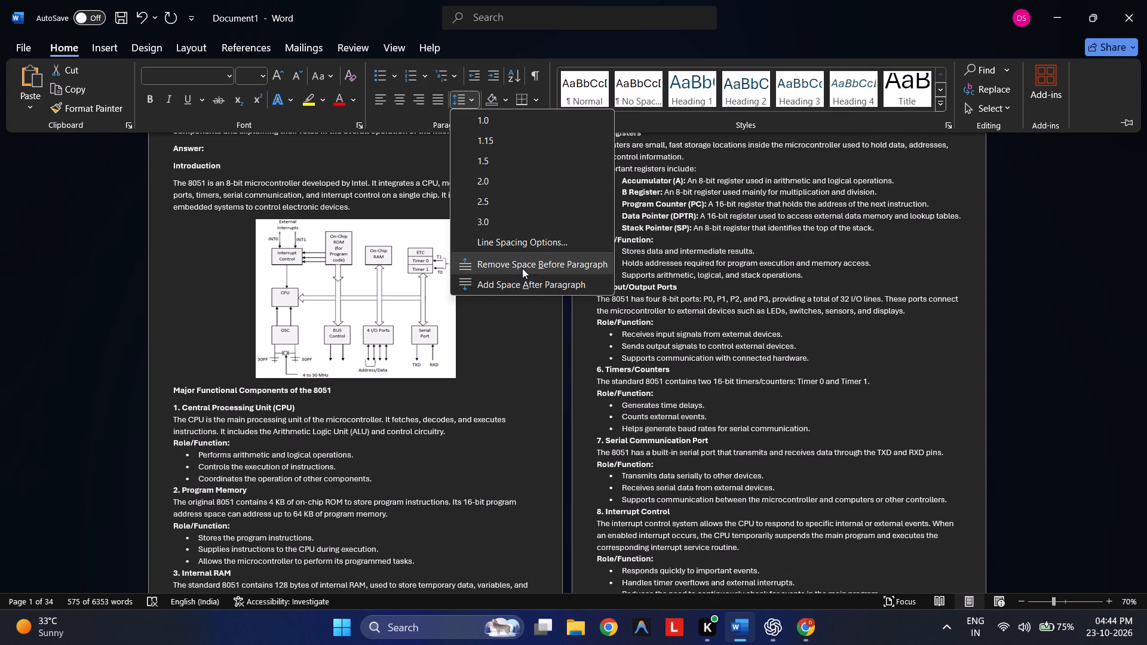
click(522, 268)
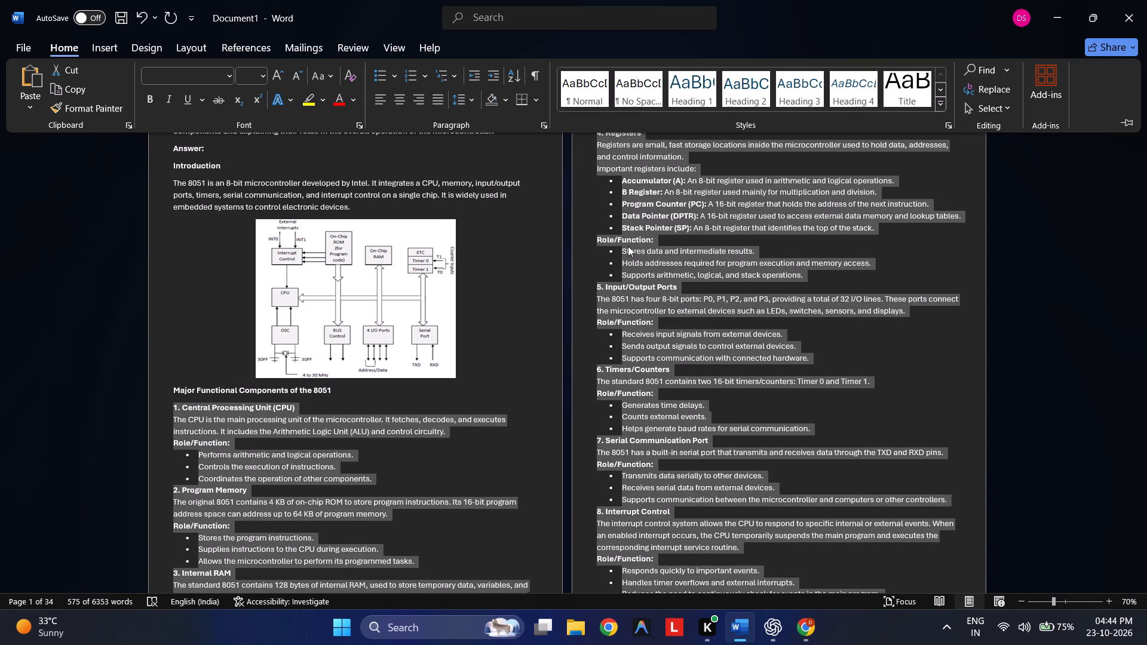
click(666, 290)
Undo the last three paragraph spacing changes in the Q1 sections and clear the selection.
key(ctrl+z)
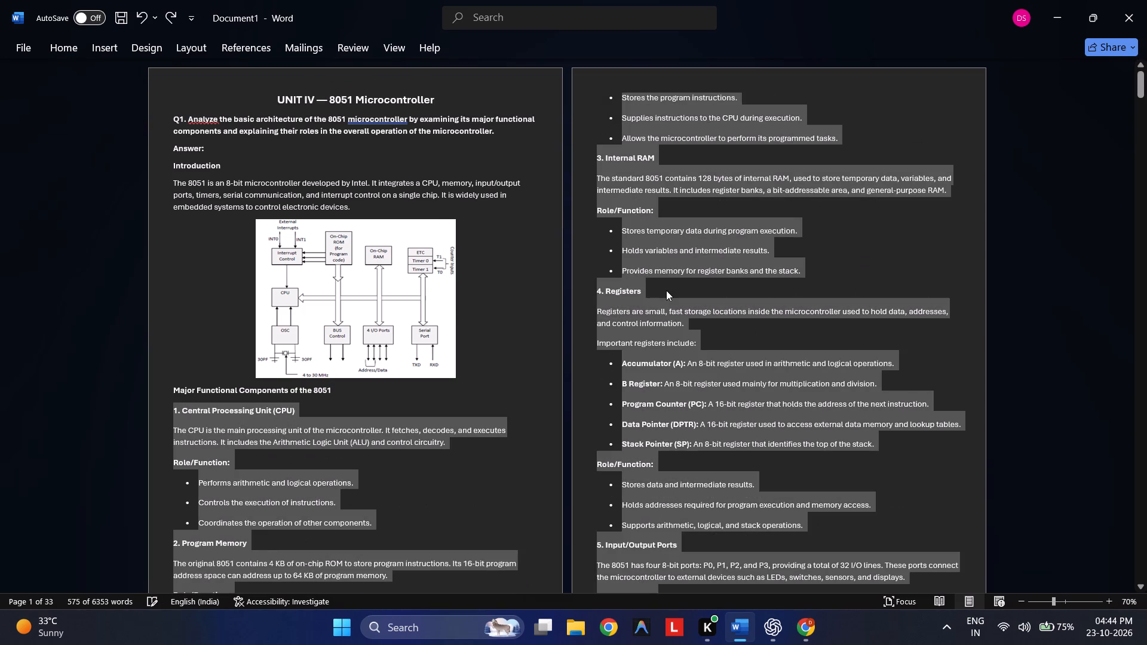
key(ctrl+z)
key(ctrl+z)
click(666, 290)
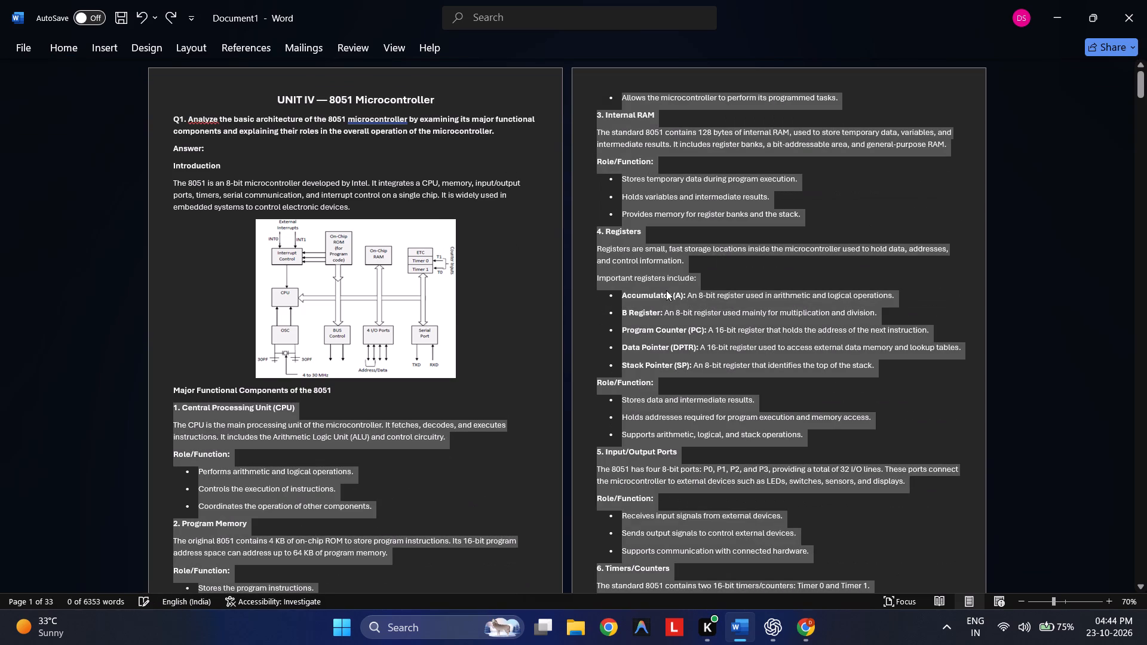
Delete the Q1 text from the Major Functional Components of the 8051 heading through the Conclusion, keeping the introduction and block diagram.
scroll(694, 415, down, 1)
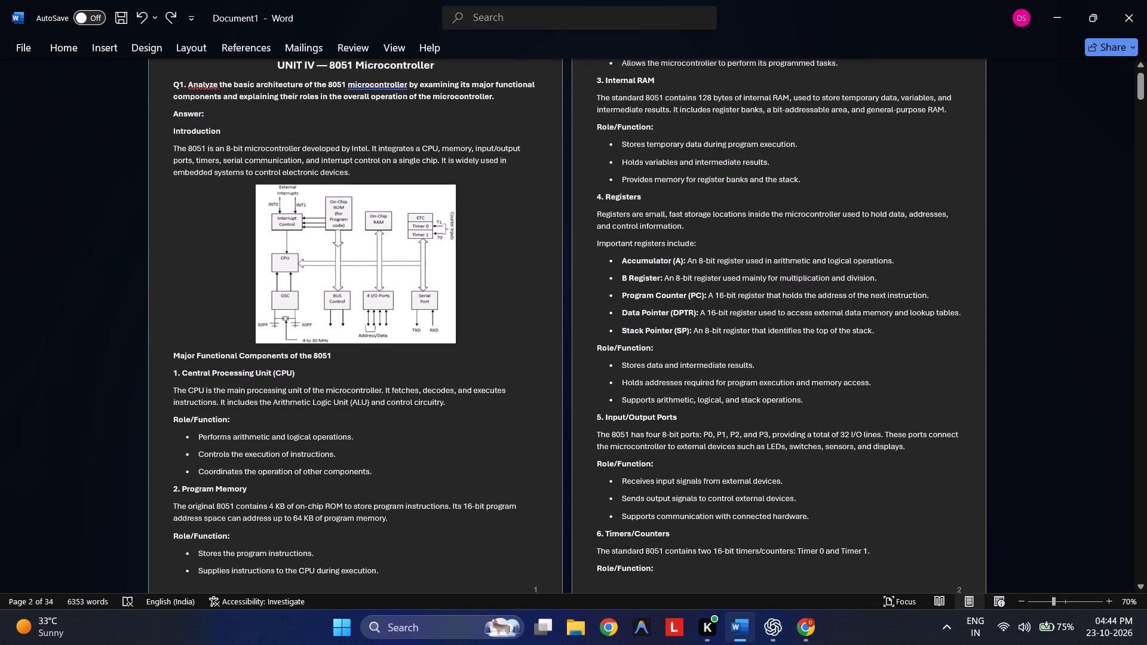
scroll(584, 444, down, 1)
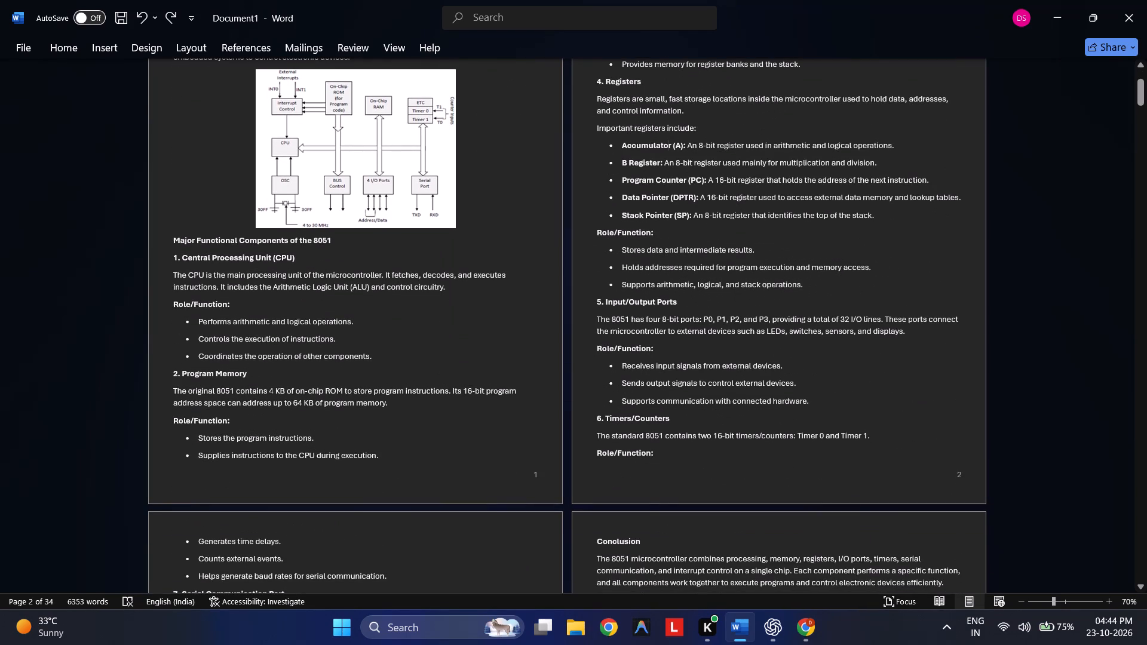
scroll(661, 493, down, 2)
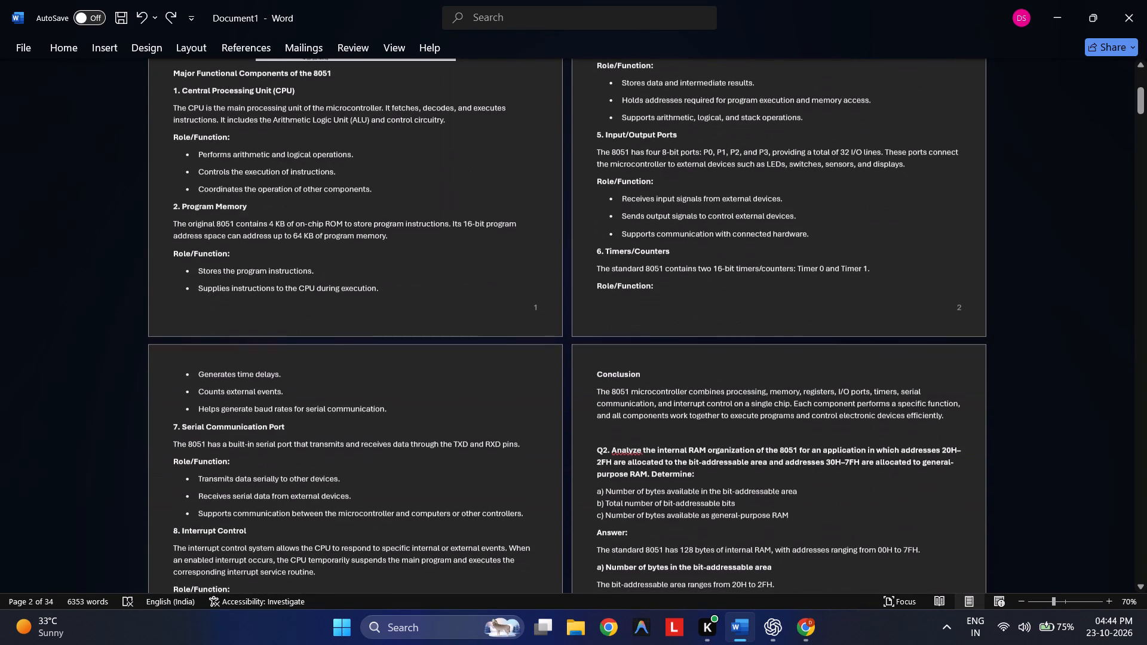
drag(601, 430, 162, 95)
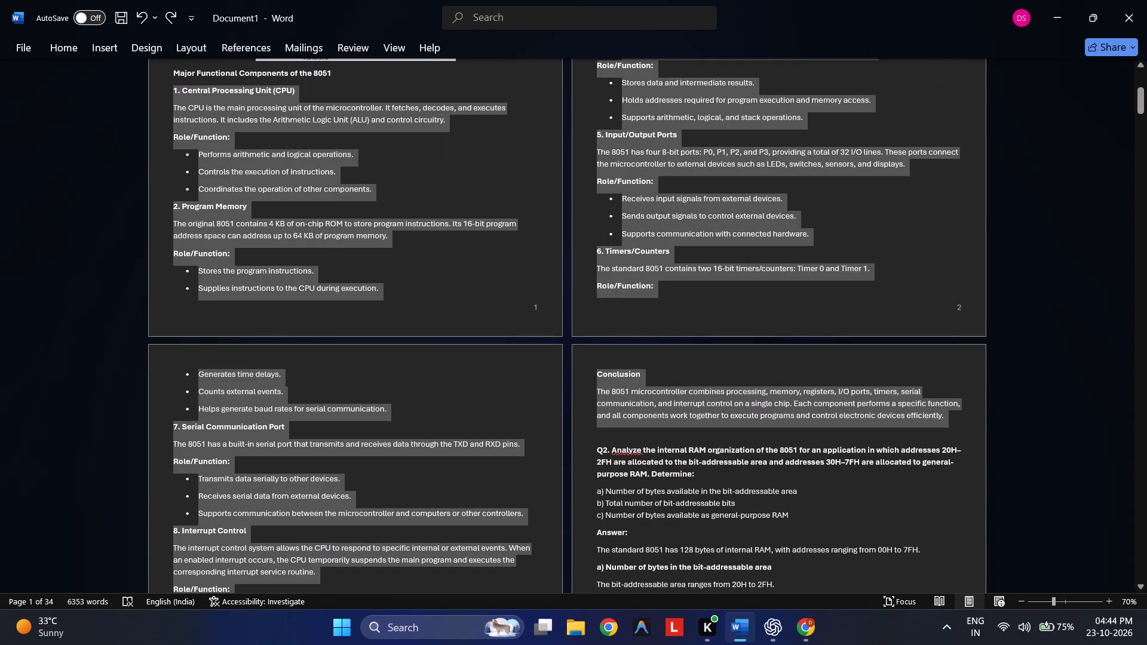
drag(162, 95, 163, 82)
key(BackSpace)
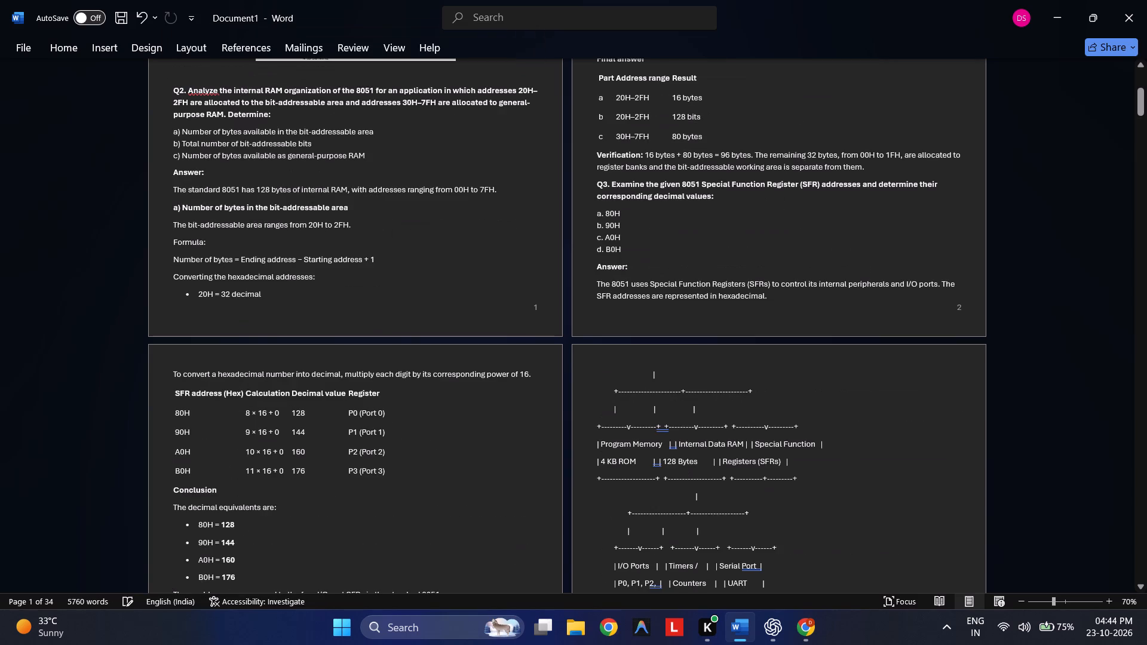
scroll(349, 143, up, 2)
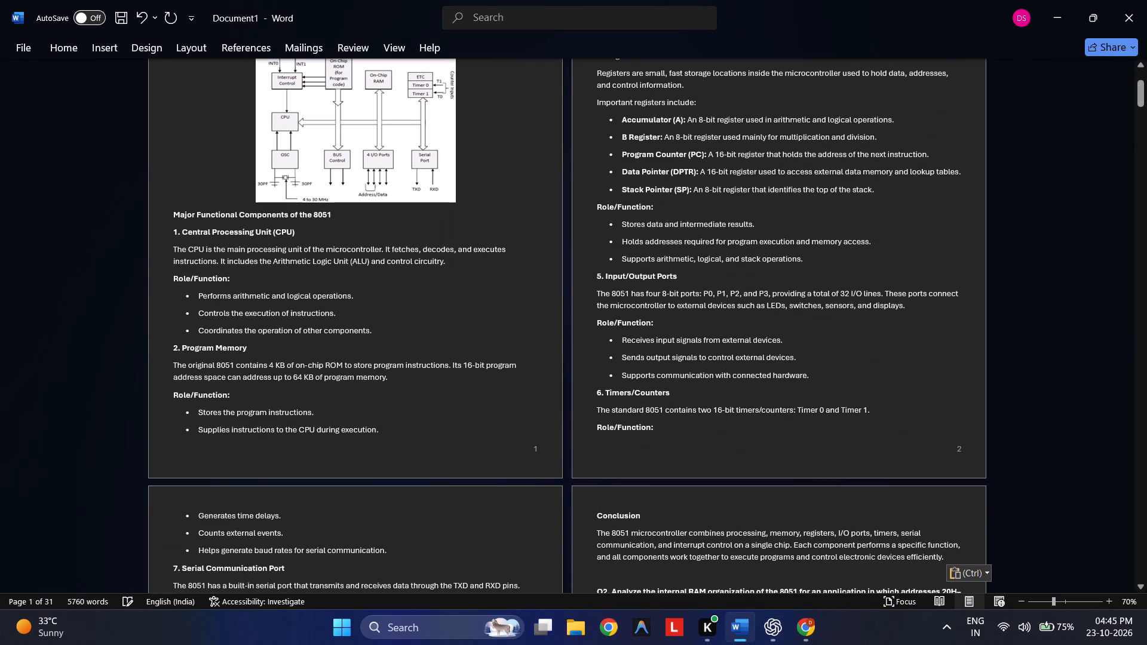
Review the pasted Q1 answer for spacing and page layout, from the Unit IV title through the start of Q2.
scroll(618, 433, down, 1)
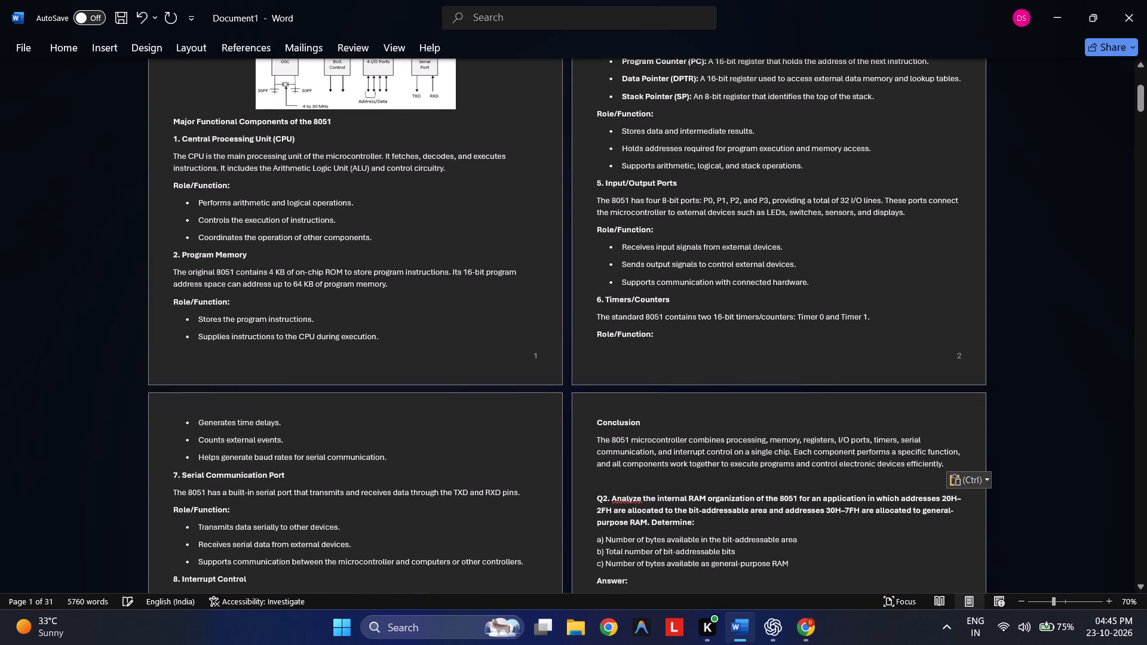
scroll(599, 461, down, 2)
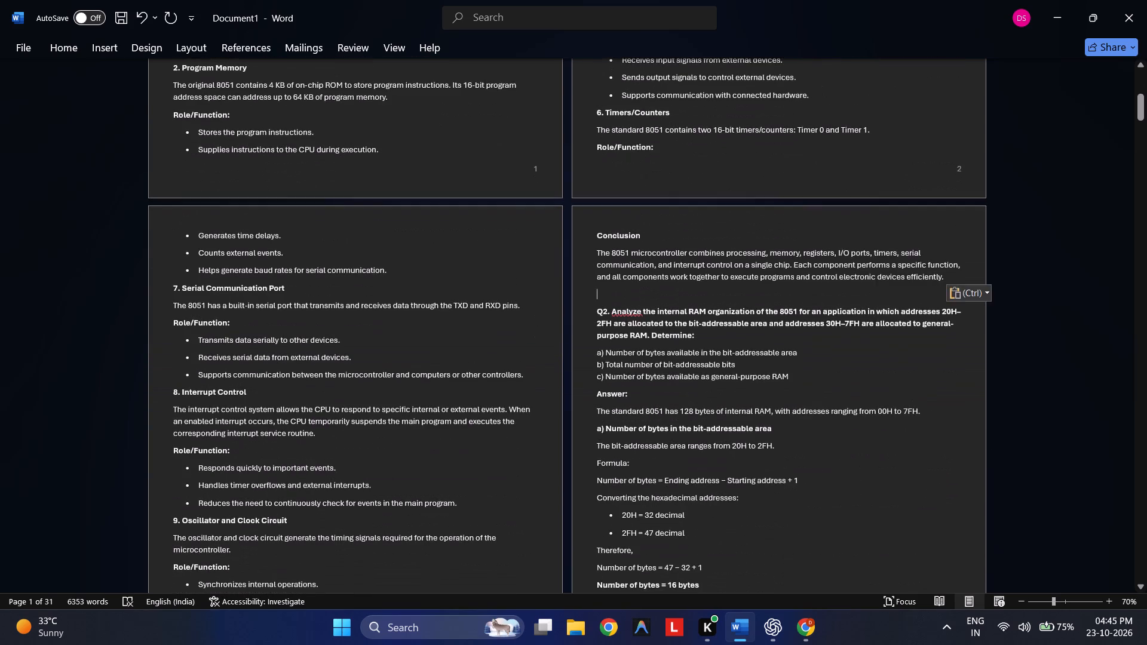
scroll(600, 462, up, 3)
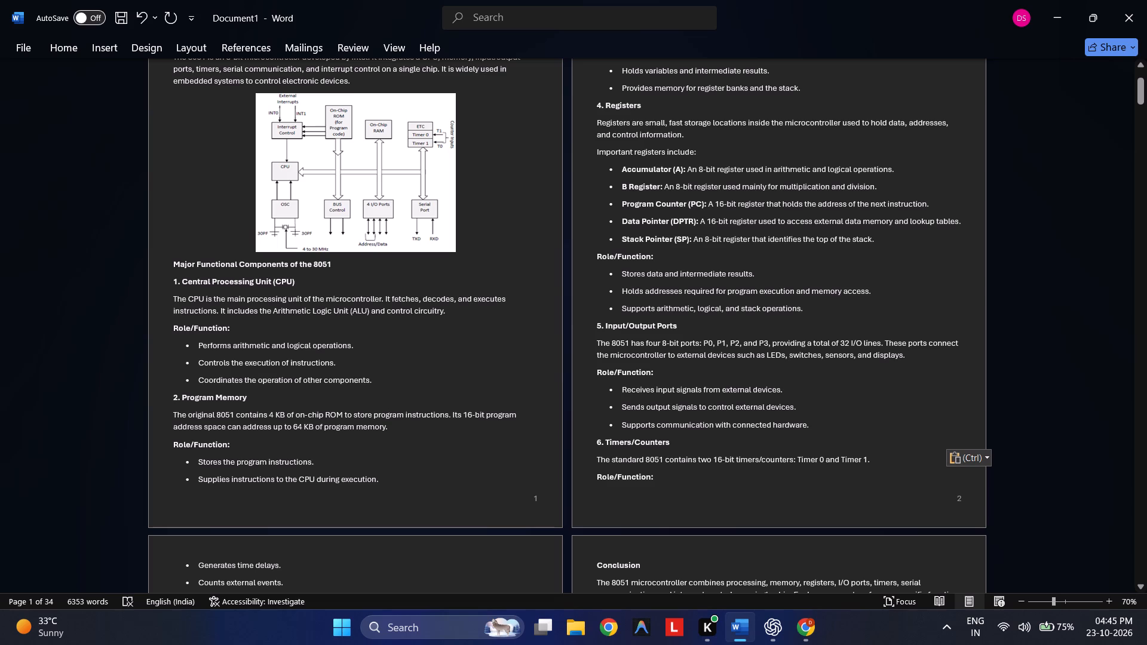
scroll(668, 463, up, 1)
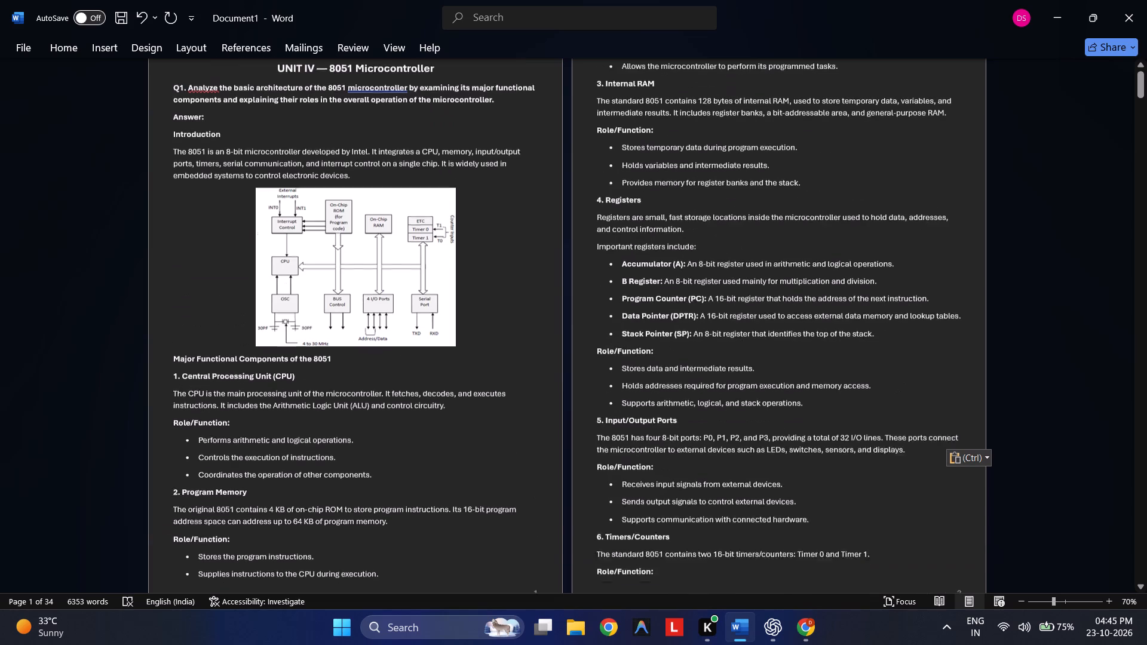
scroll(668, 463, up, 1)
scroll(624, 535, down, 1)
ctrl+scroll(627, 529, up, 3)
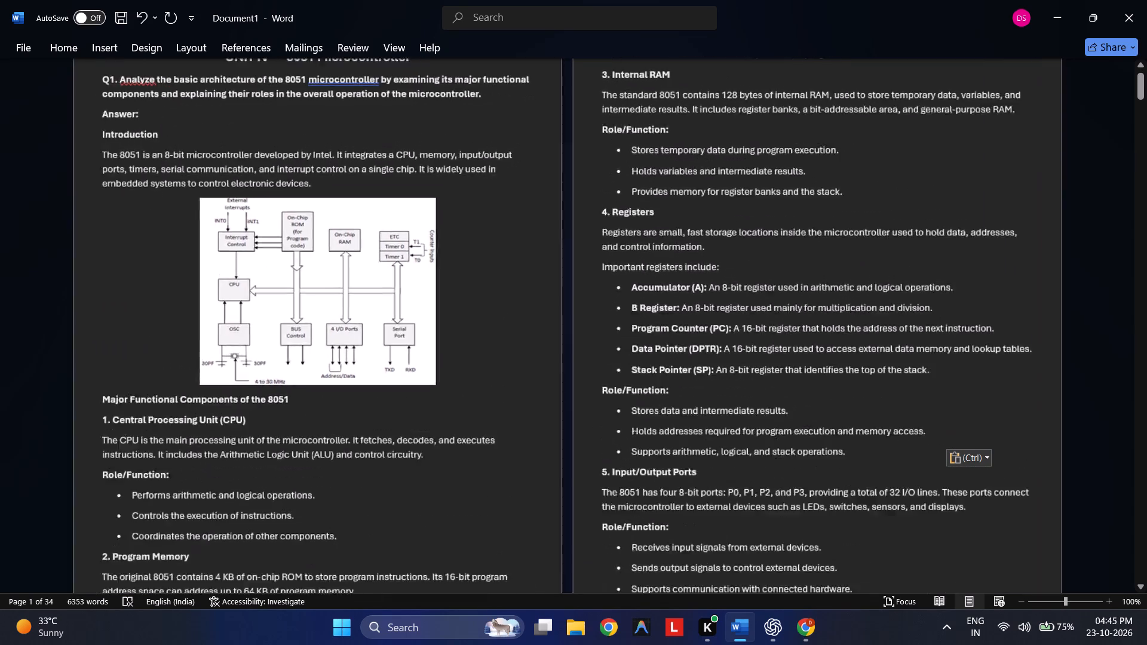
scroll(627, 529, down, 3)
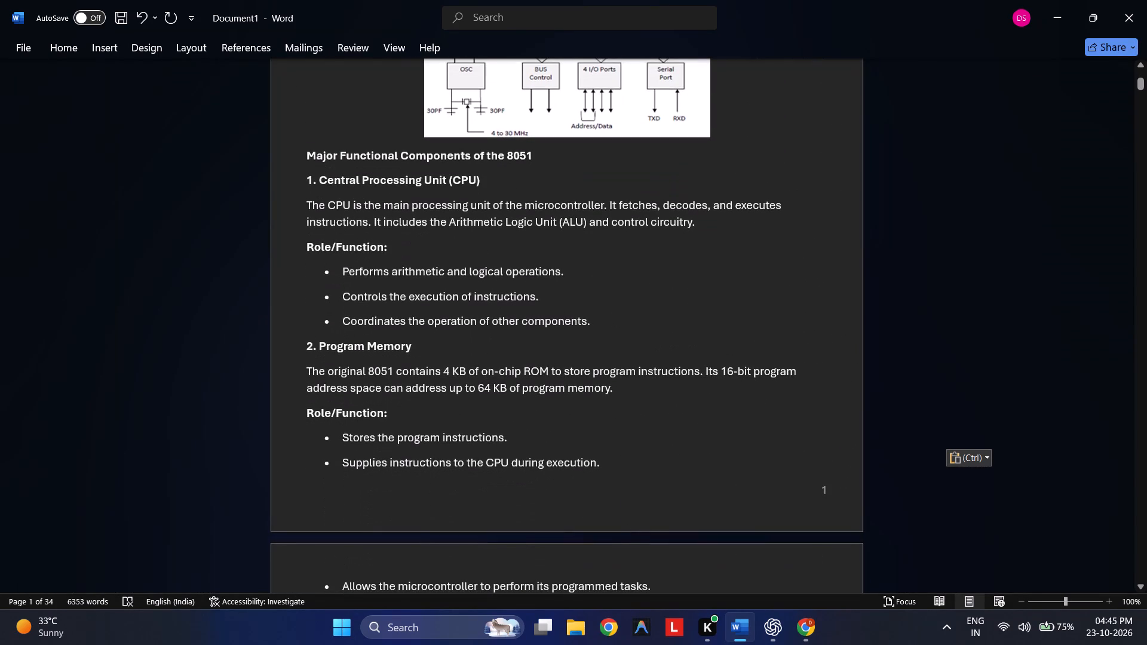
scroll(653, 435, down, 1)
scroll(633, 381, down, 1)
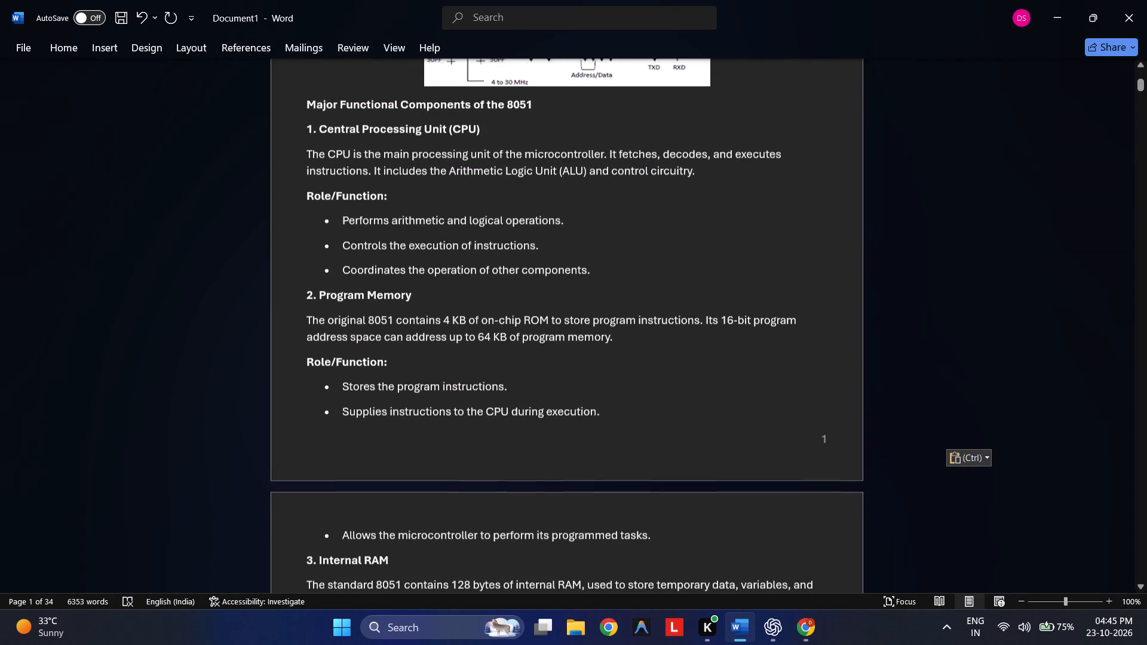
scroll(633, 381, down, 1)
scroll(690, 359, up, 3)
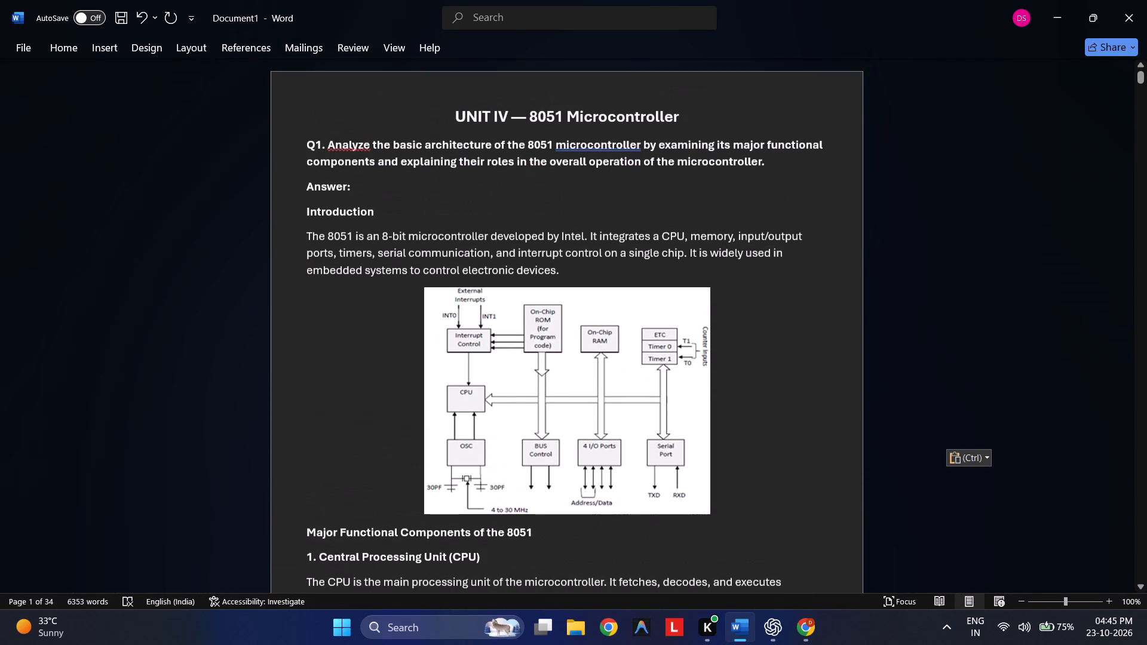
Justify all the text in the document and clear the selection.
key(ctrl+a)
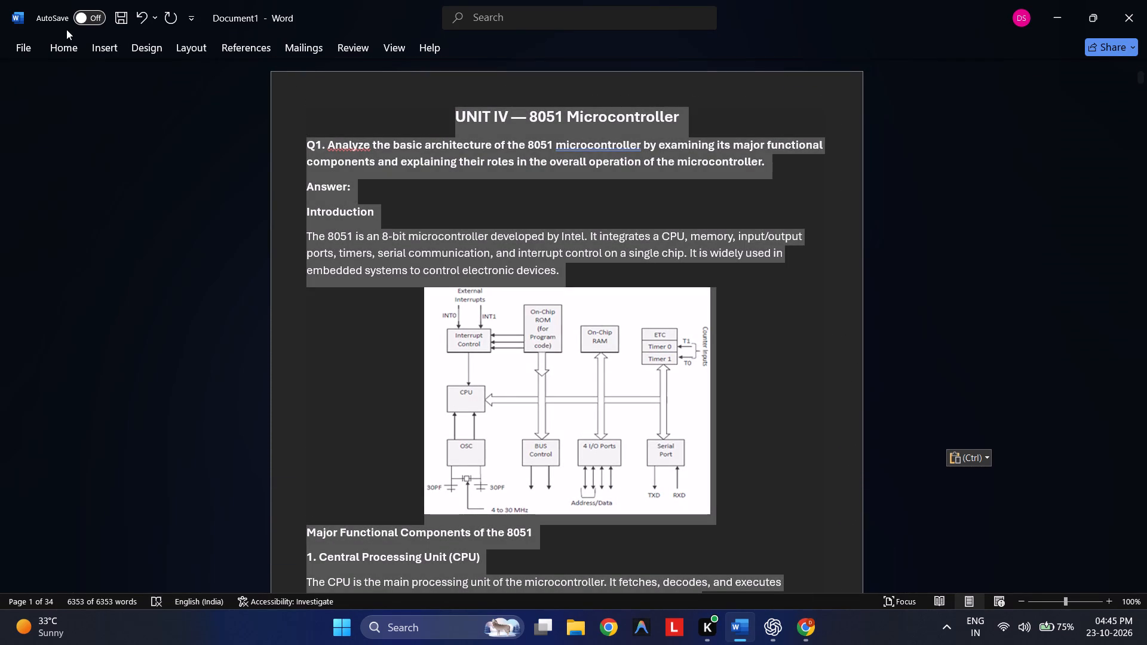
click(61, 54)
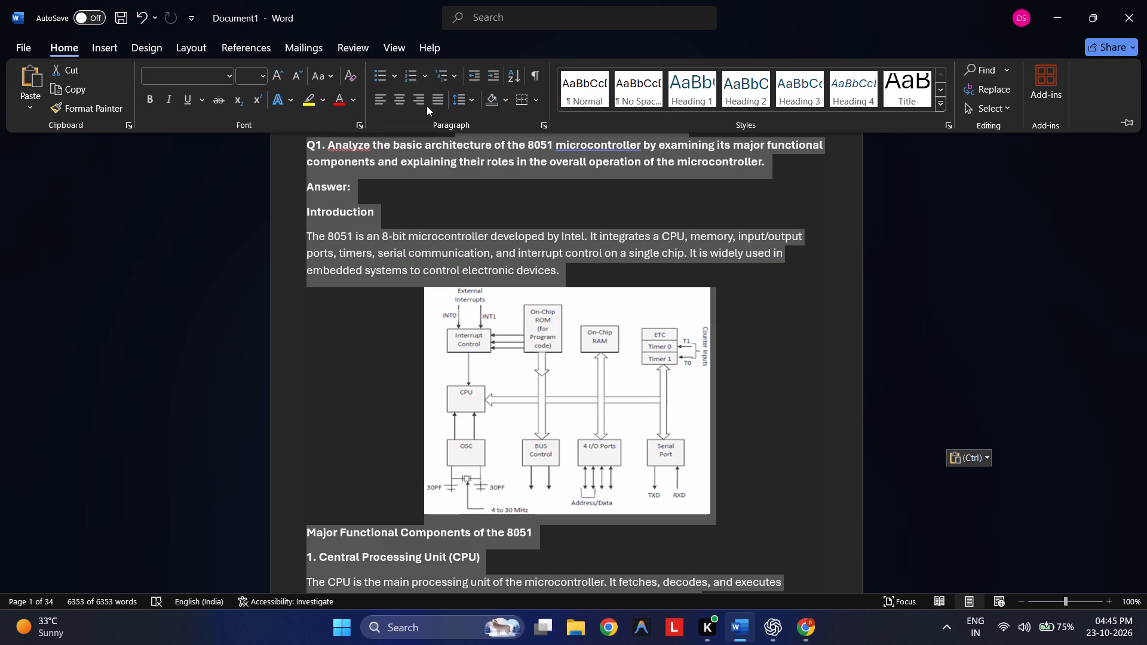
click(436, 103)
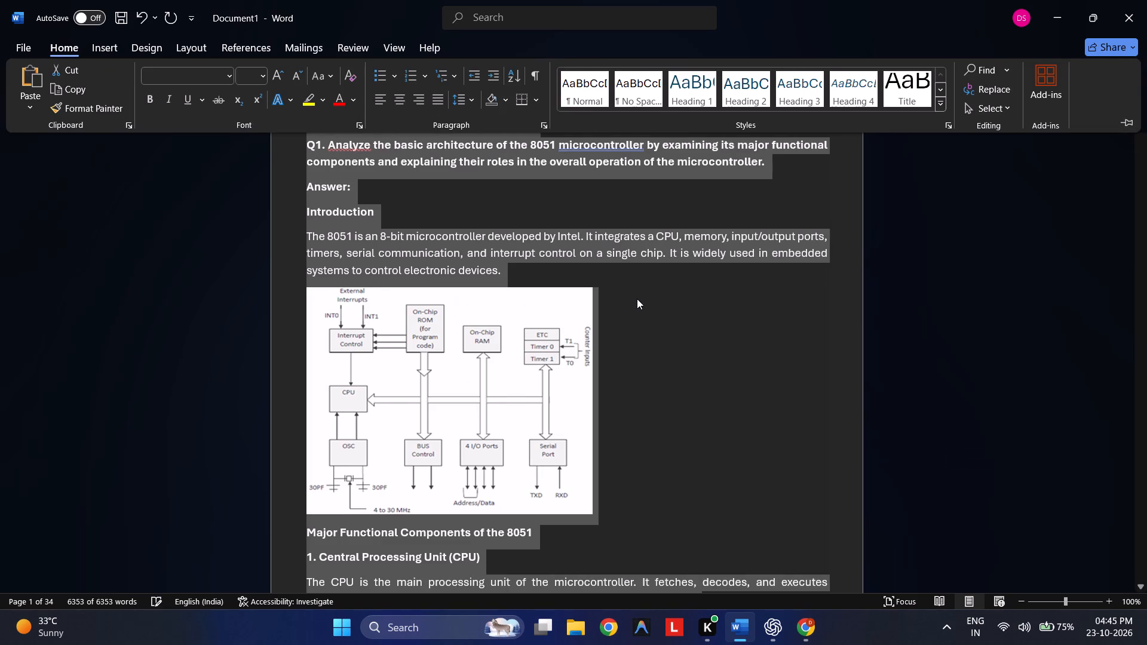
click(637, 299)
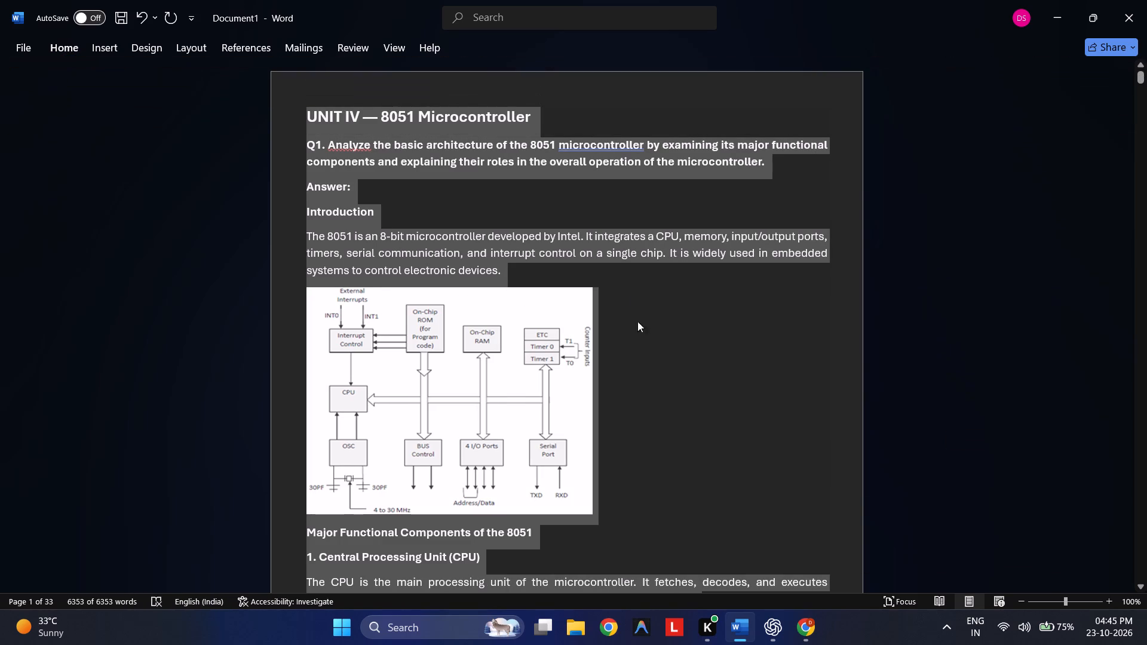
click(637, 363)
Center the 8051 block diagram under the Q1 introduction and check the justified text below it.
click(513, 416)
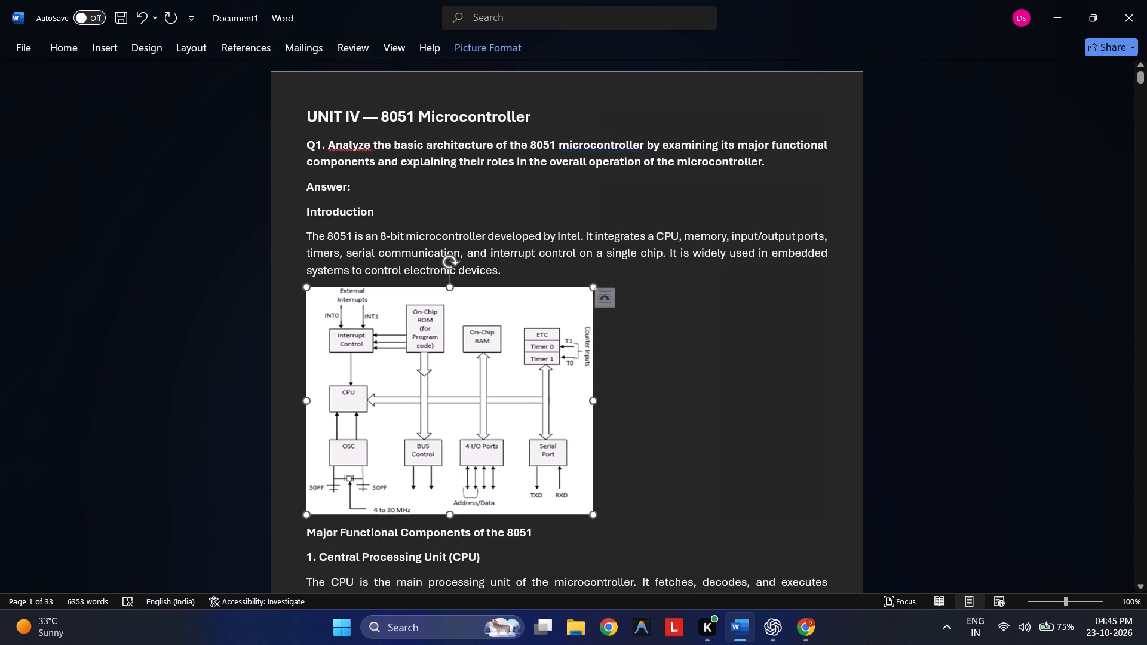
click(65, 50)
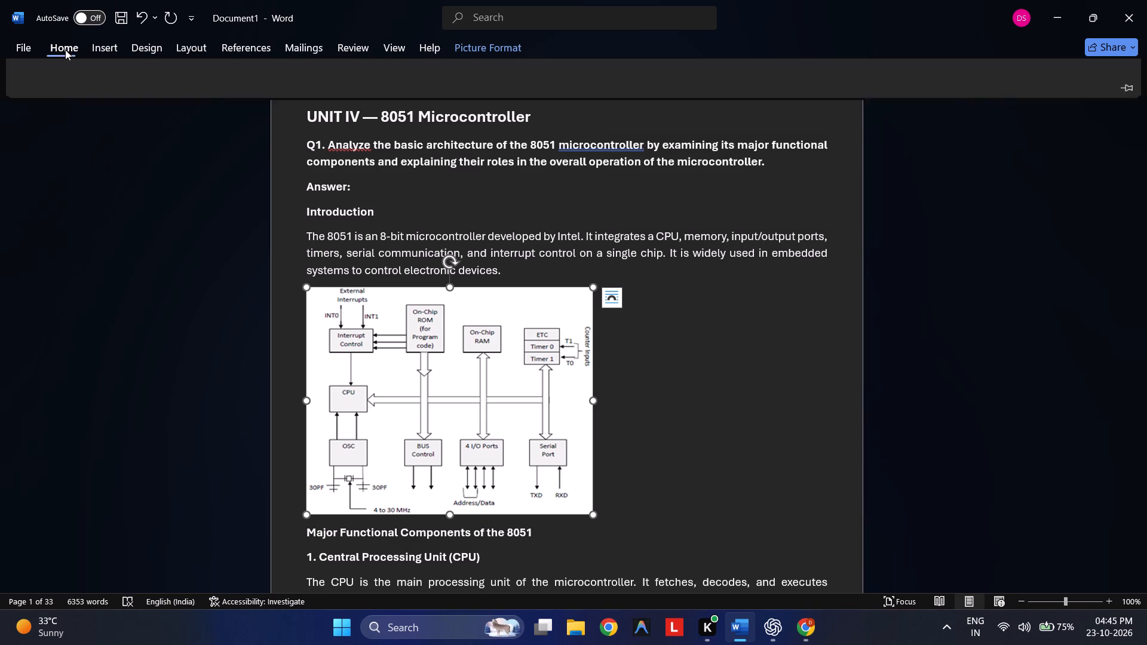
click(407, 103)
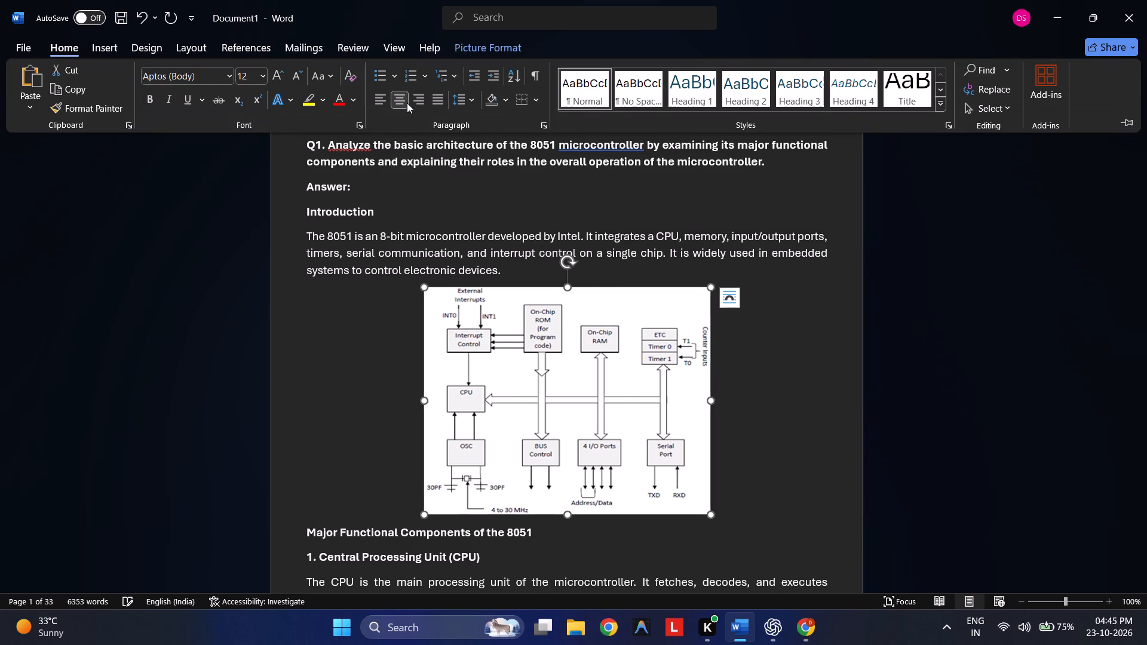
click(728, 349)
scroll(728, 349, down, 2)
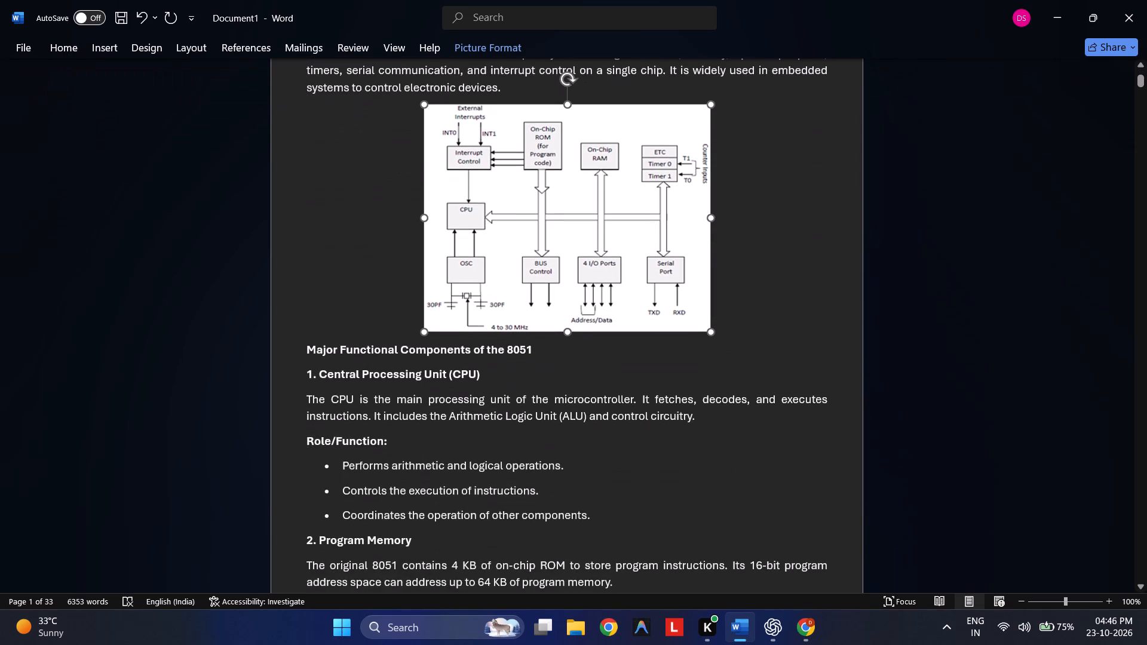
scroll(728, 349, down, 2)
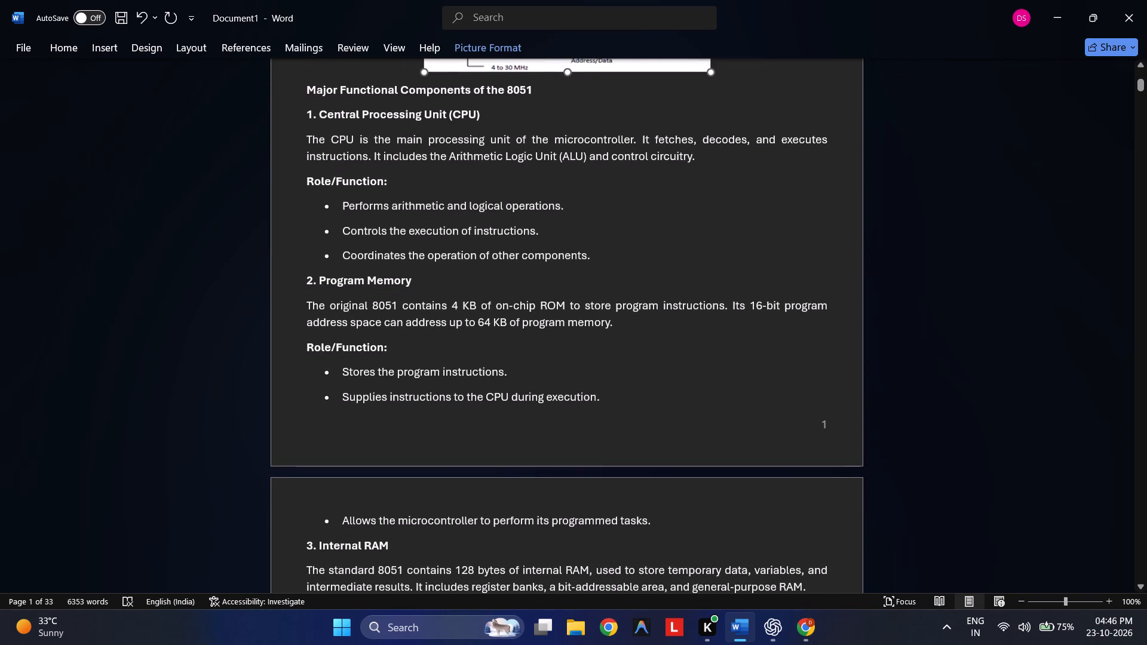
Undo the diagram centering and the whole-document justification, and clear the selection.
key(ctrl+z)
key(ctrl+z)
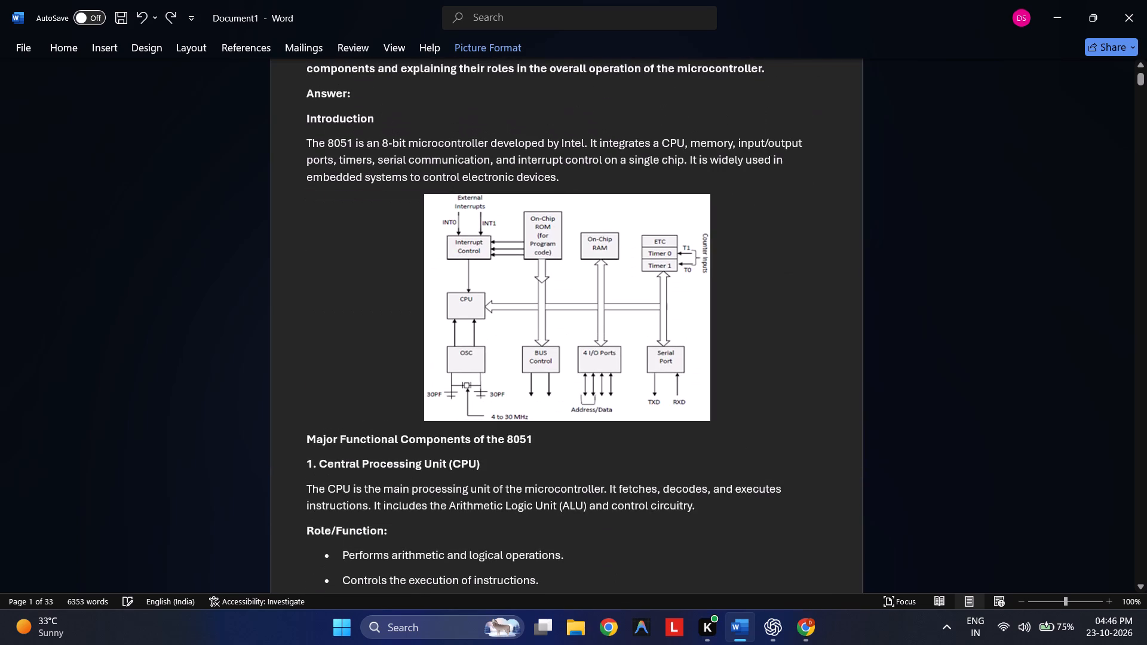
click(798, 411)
Remove the space after the first two Role/Function bullets under Program Memory in Q1, then clear the selection.
scroll(798, 411, down, 1)
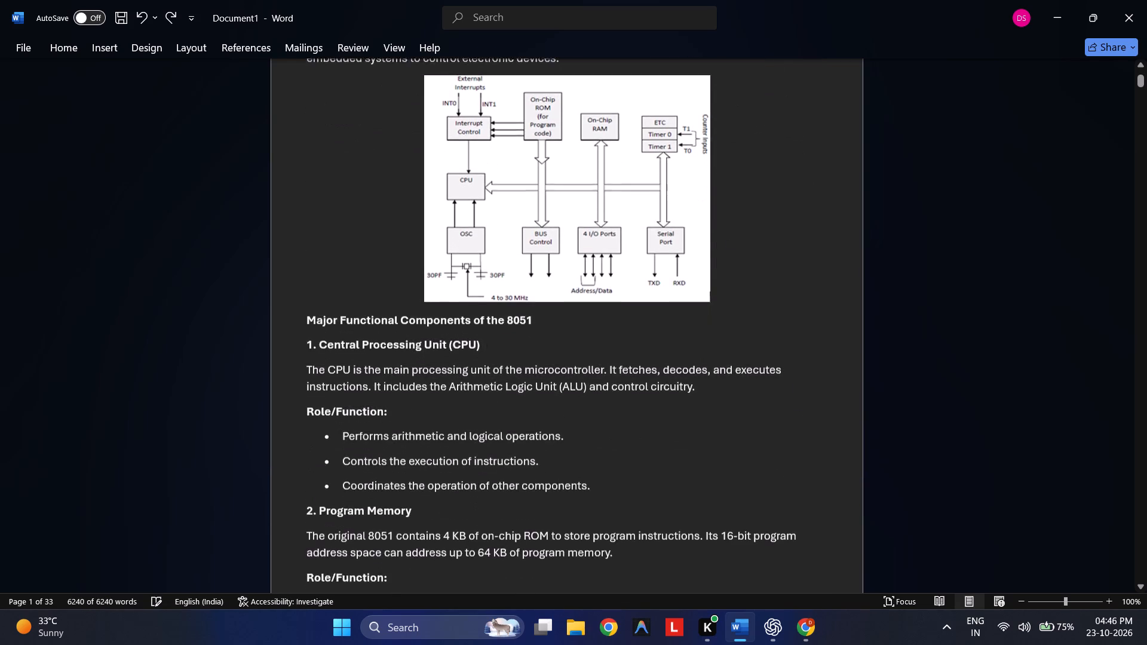
scroll(798, 411, down, 2)
scroll(626, 373, down, 1)
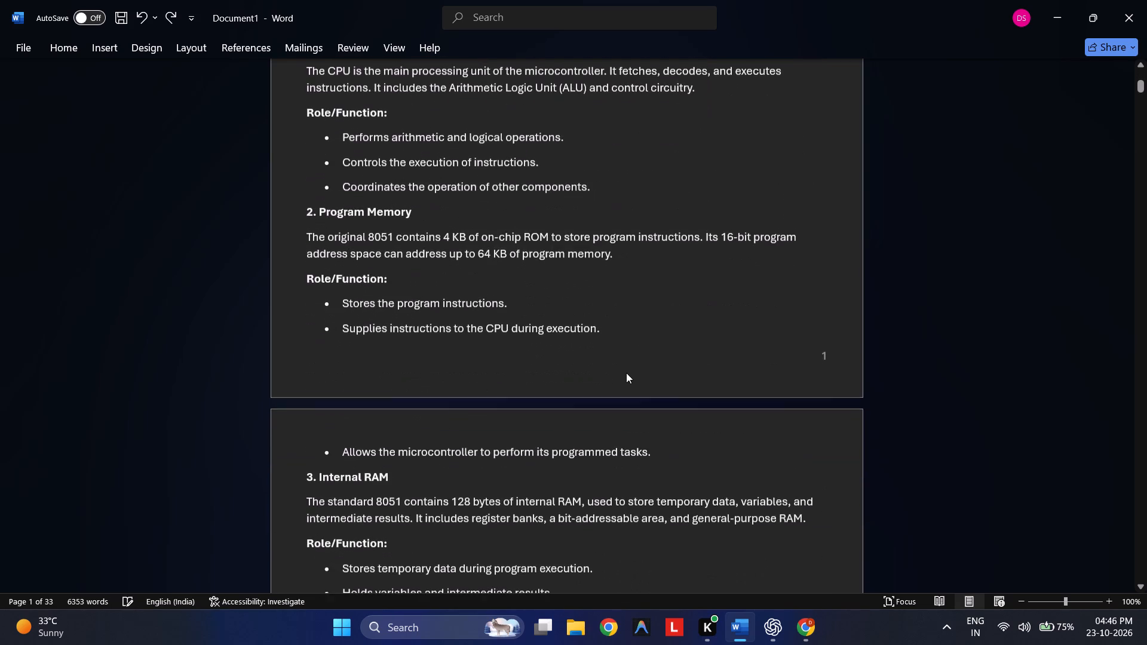
scroll(626, 373, down, 1)
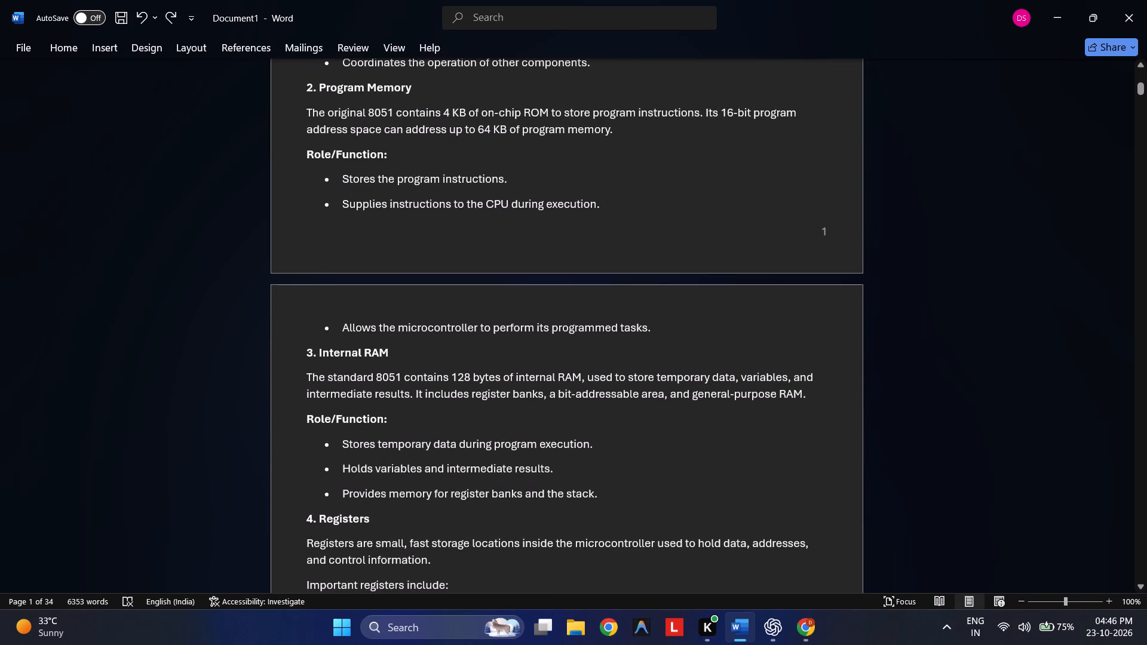
triple_click(462, 182)
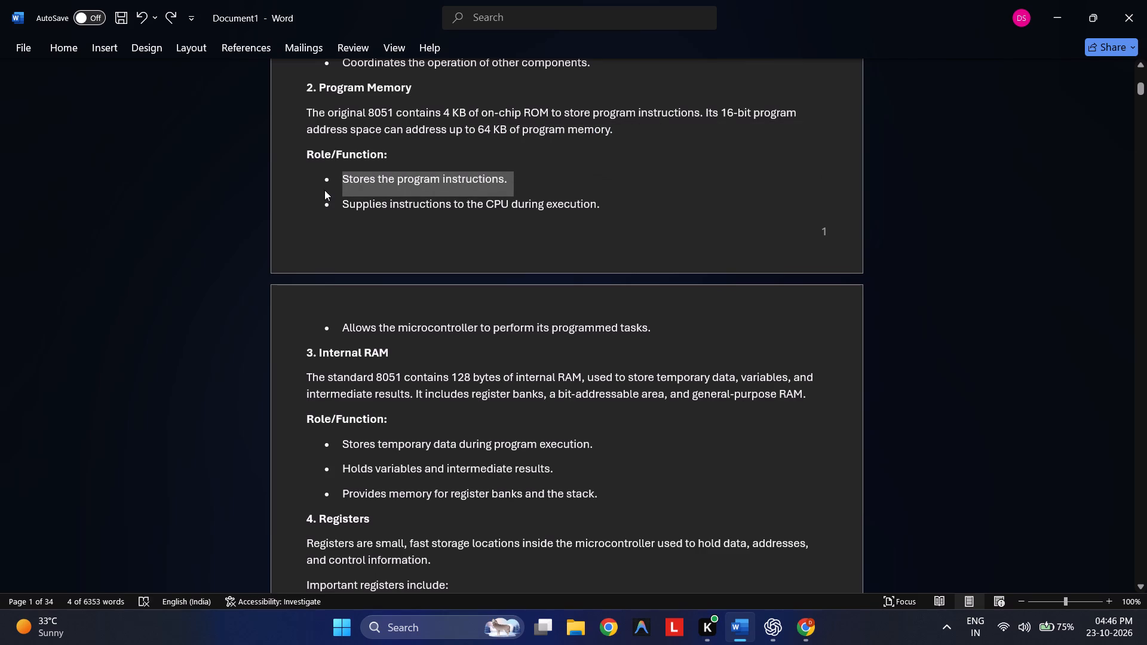
drag(290, 180, 290, 193)
drag(290, 193, 301, 305)
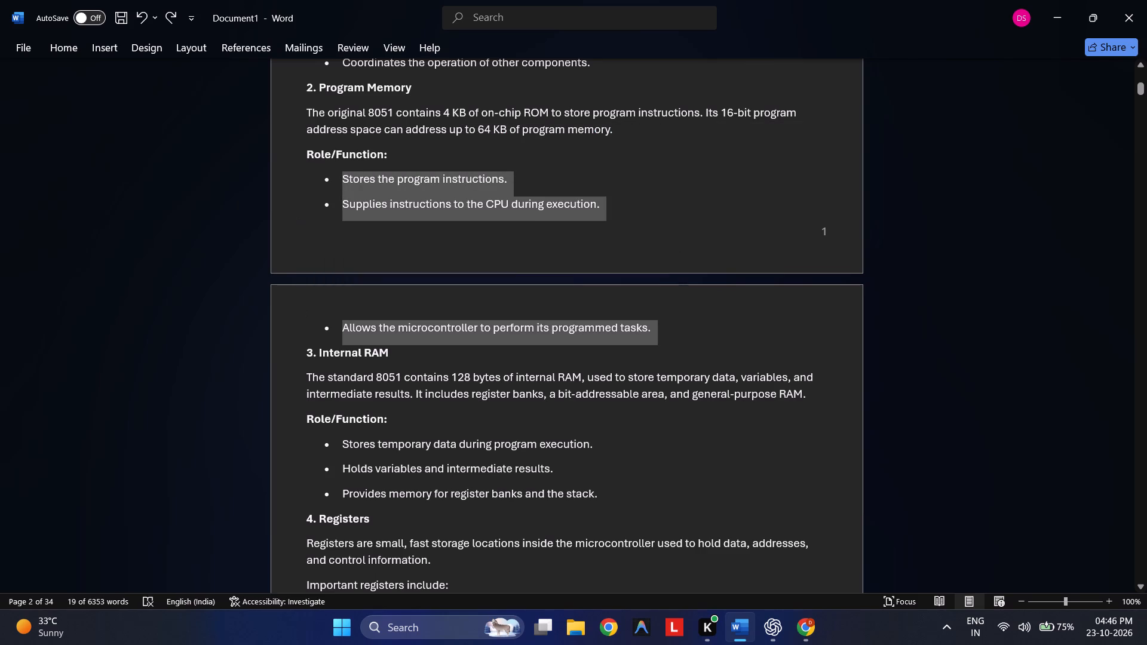
key(shift+Up)
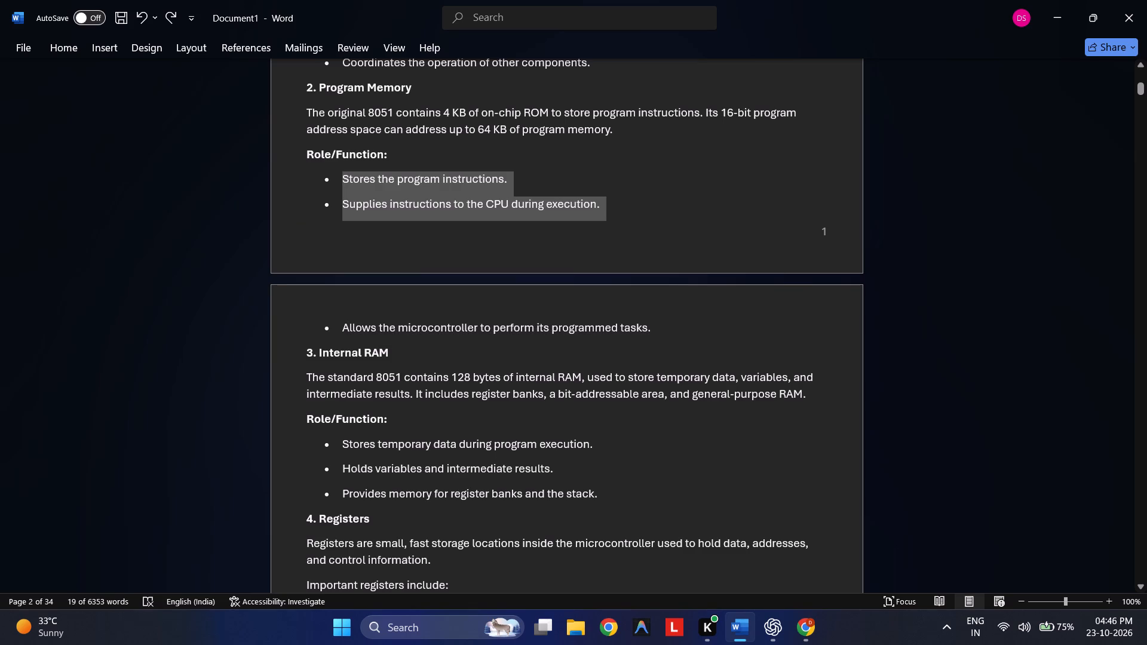
click(65, 45)
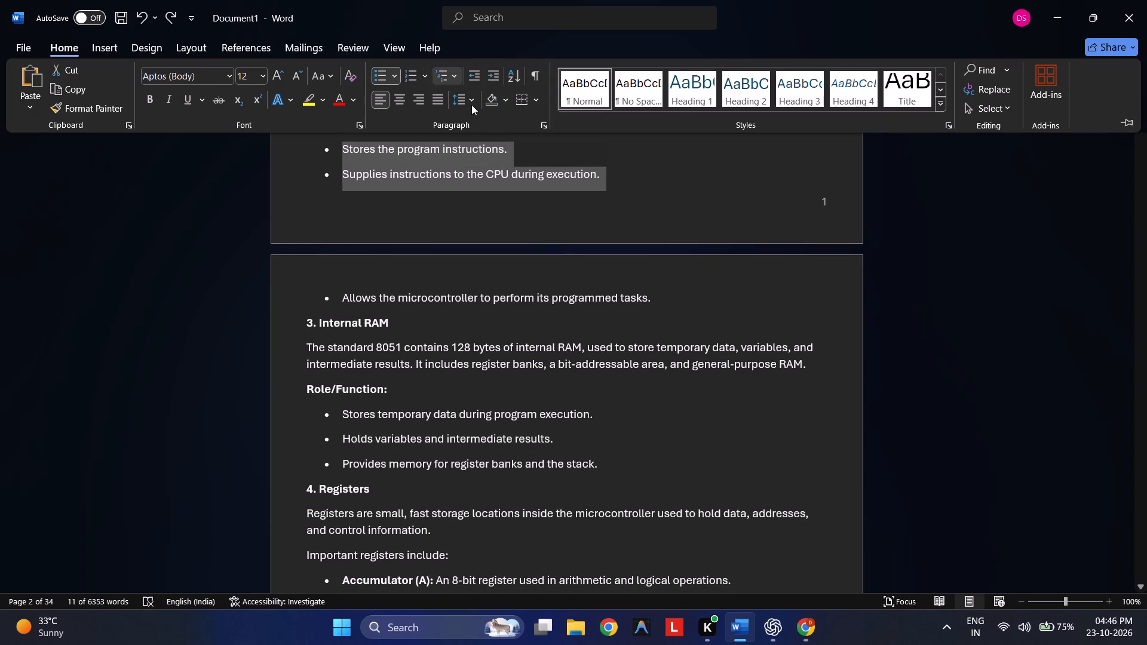
click(467, 101)
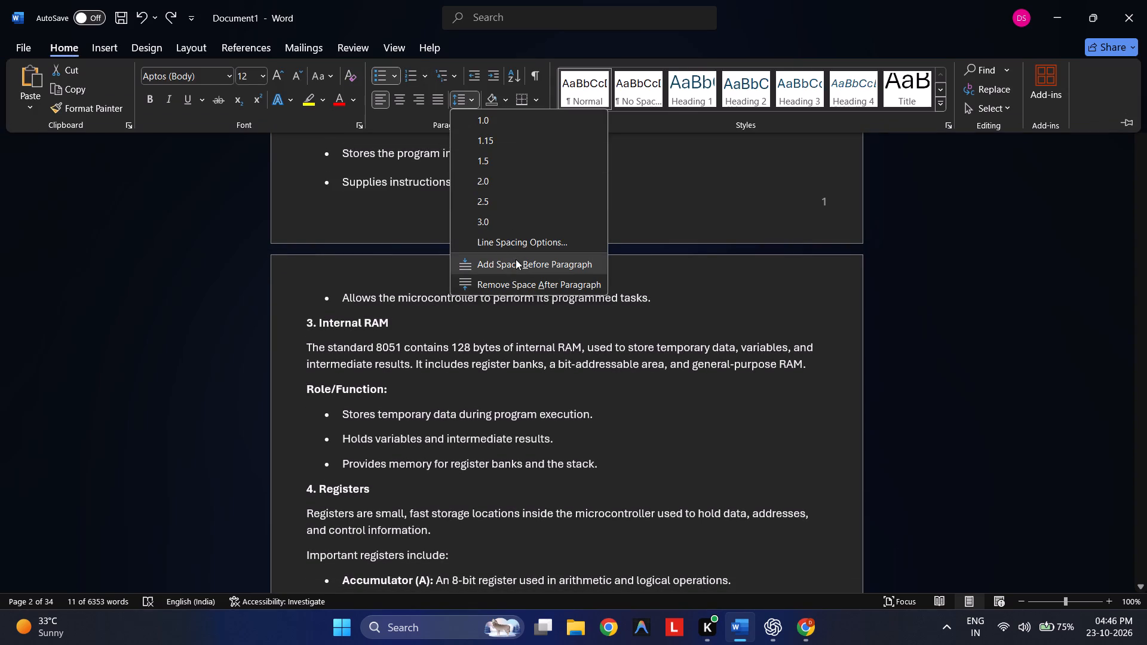
click(512, 288)
click(659, 226)
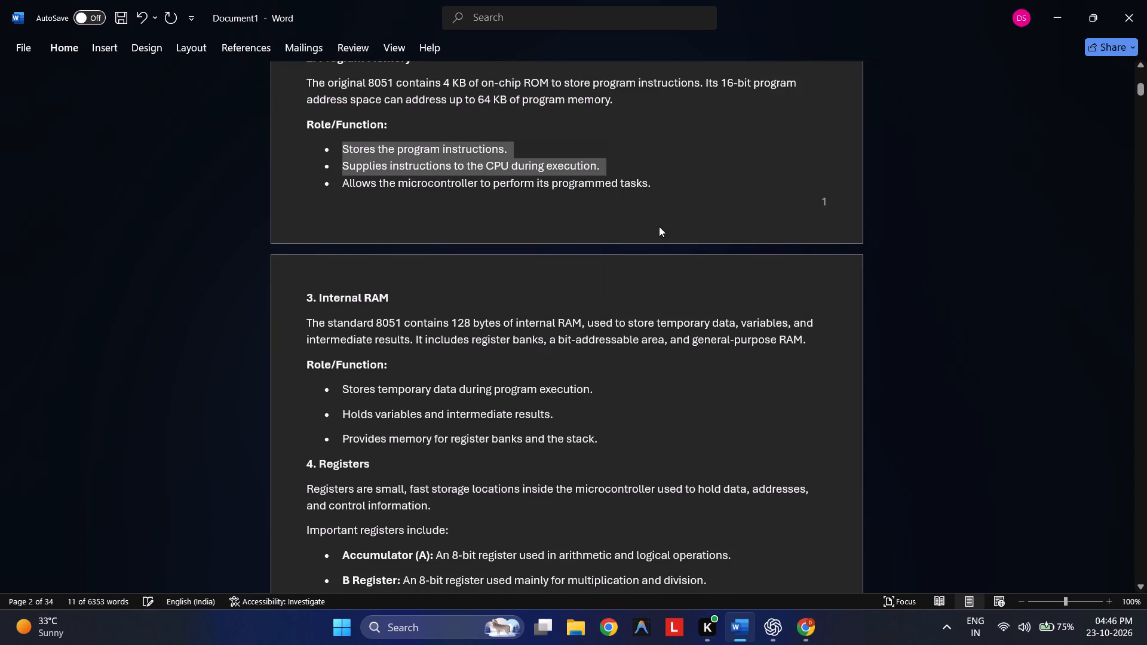
scroll(659, 226, up, 2)
click(670, 352)
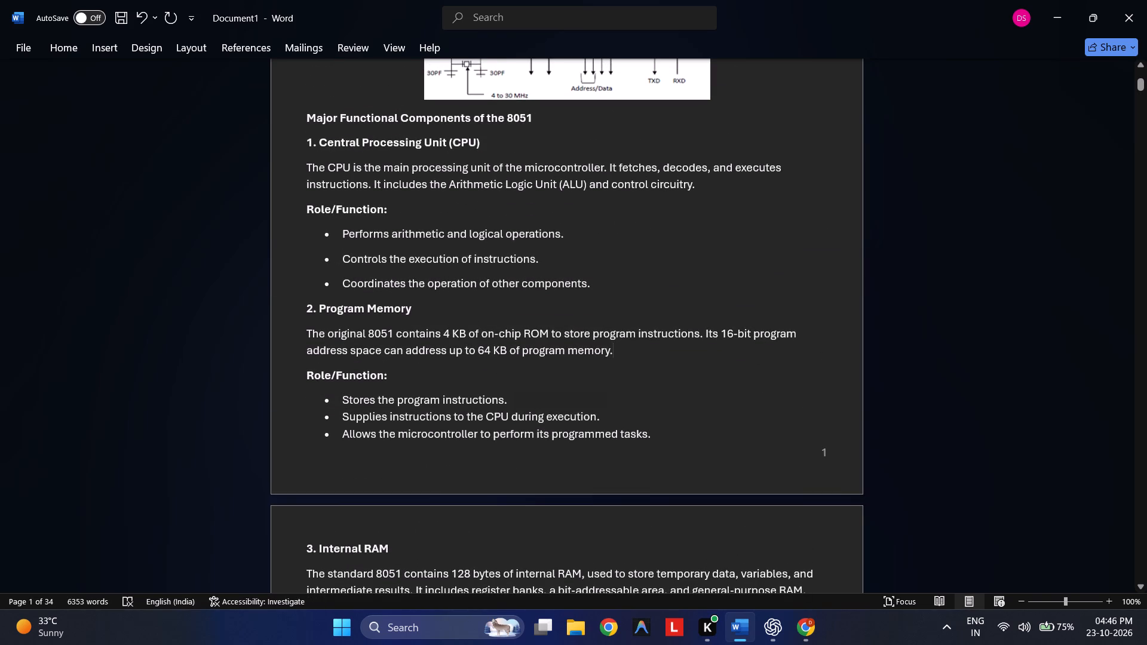
Remove the space after the first two Role/Function bullets under CPU, Internal RAM, Registers, Input/Output Ports and Timers/Counters in Q1.
ctrl+scroll(591, 301, down, 4)
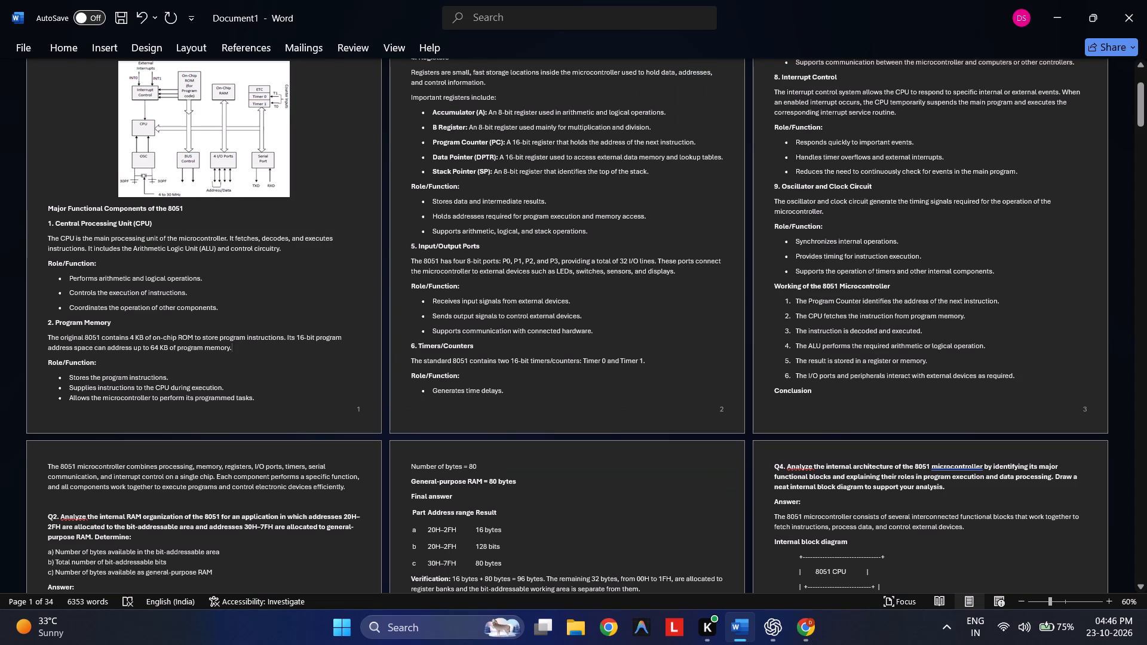
scroll(740, 367, up, 2)
scroll(740, 367, down, 1)
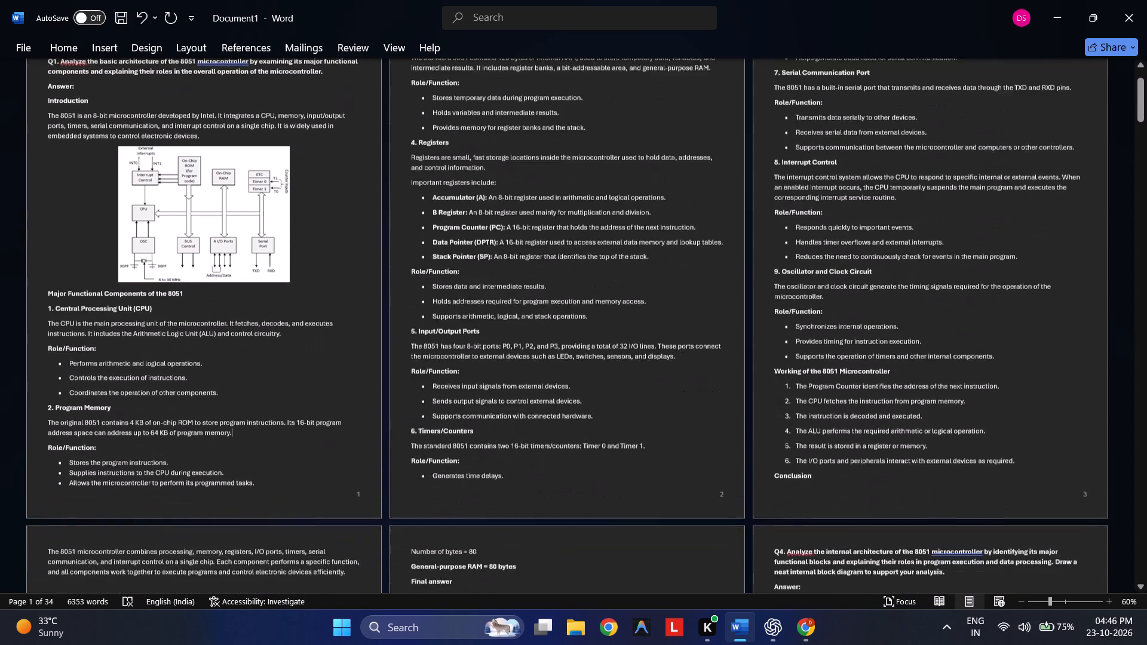
scroll(740, 367, down, 1)
double_click(237, 345)
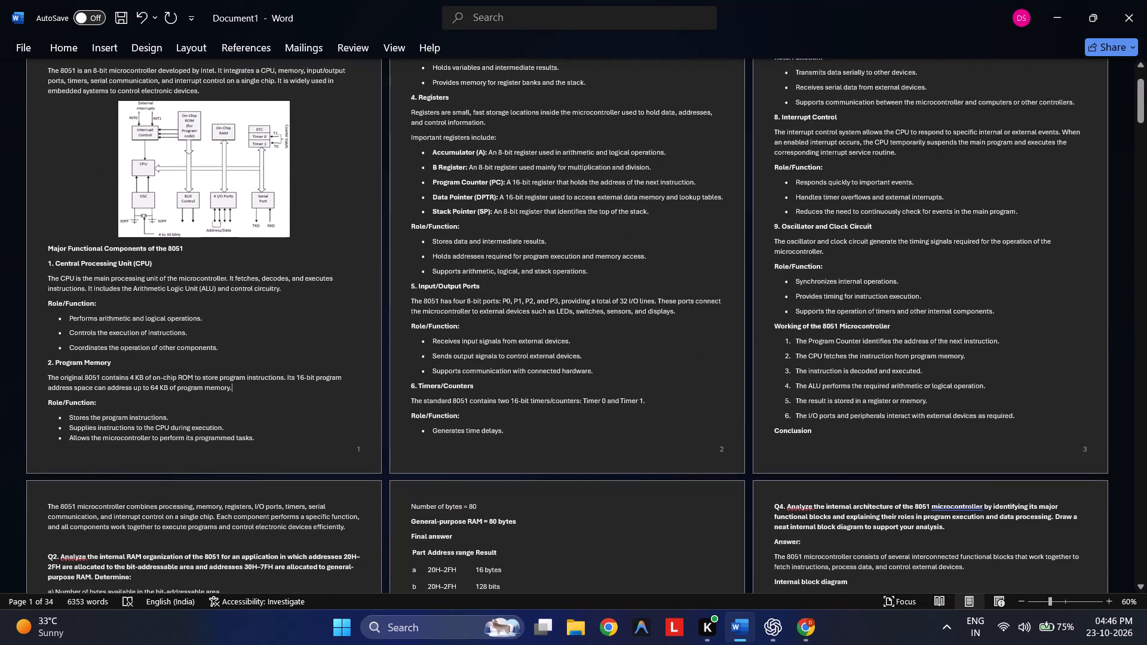
drag(203, 336, 69, 324)
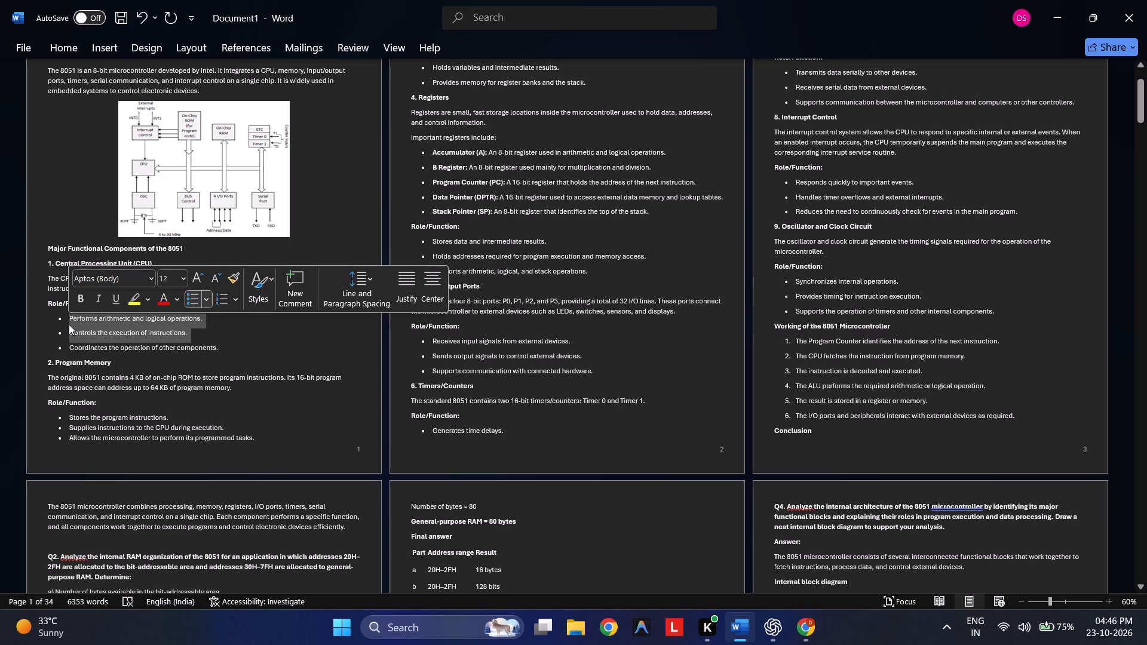
ctrl+drag(588, 356, 450, 342)
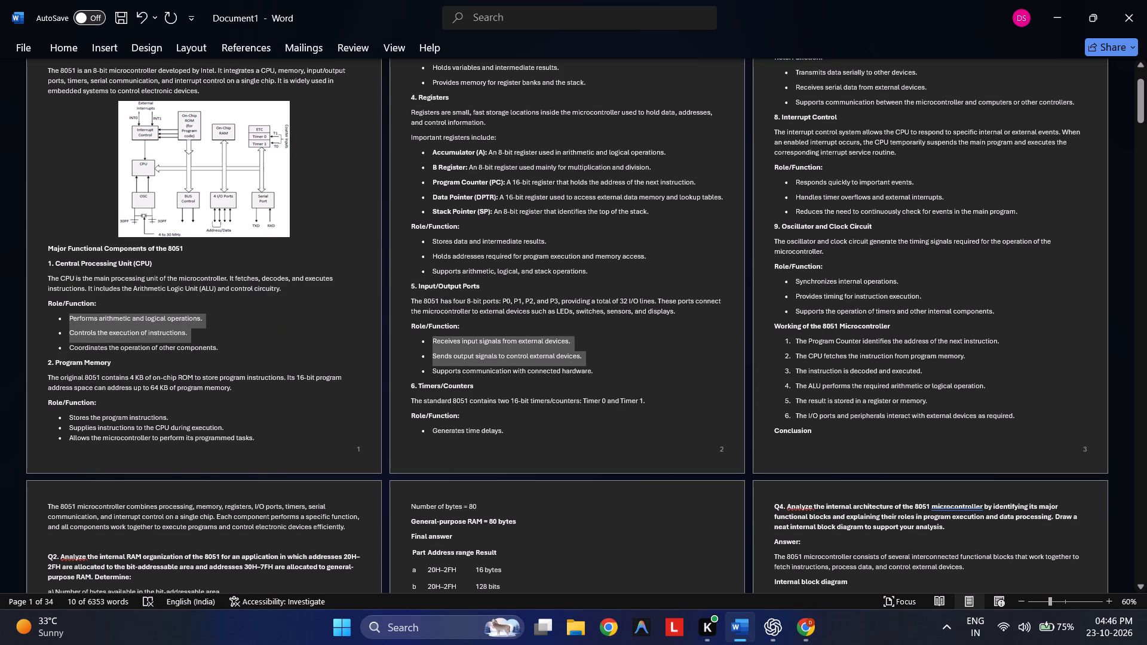
ctrl+drag(450, 342, 449, 340)
ctrl+drag(654, 258, 617, 252)
ctrl+drag(617, 252, 510, 246)
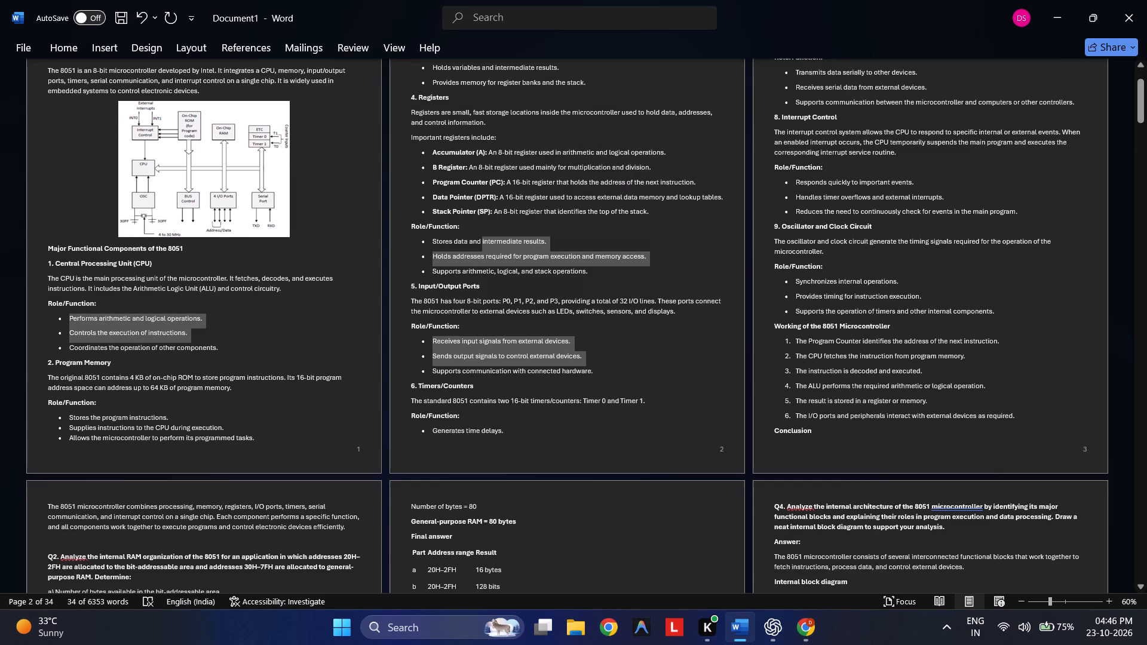
scroll(615, 142, up, 1)
ctrl+drag(584, 116, 549, 99)
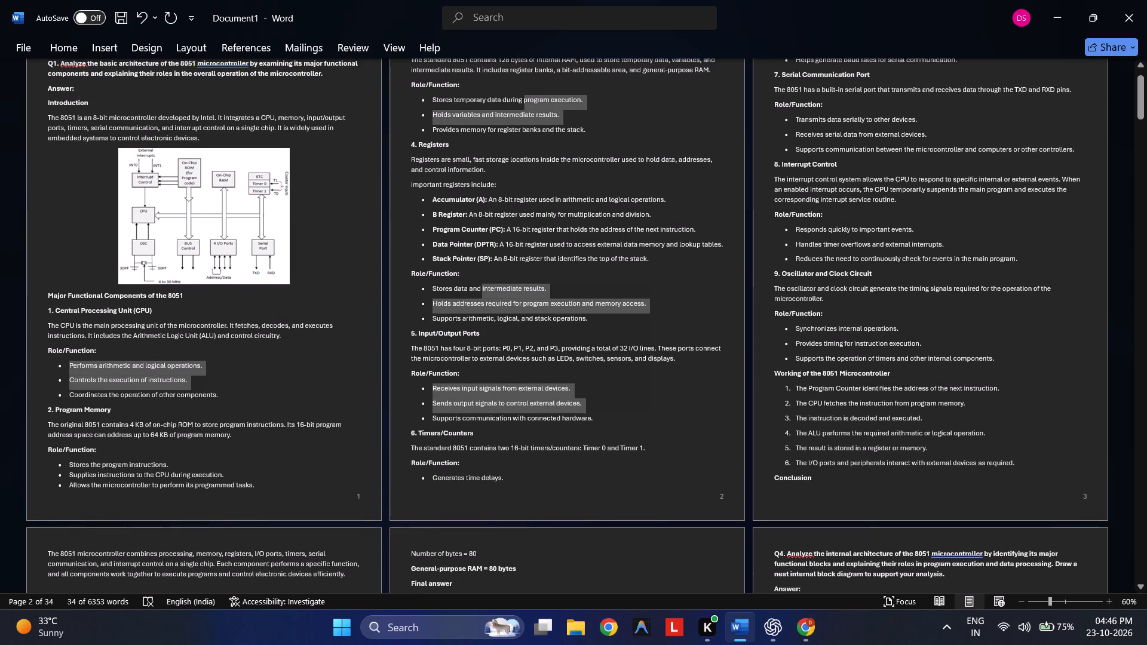
ctrl+drag(549, 99, 545, 101)
ctrl+drag(935, 131, 900, 116)
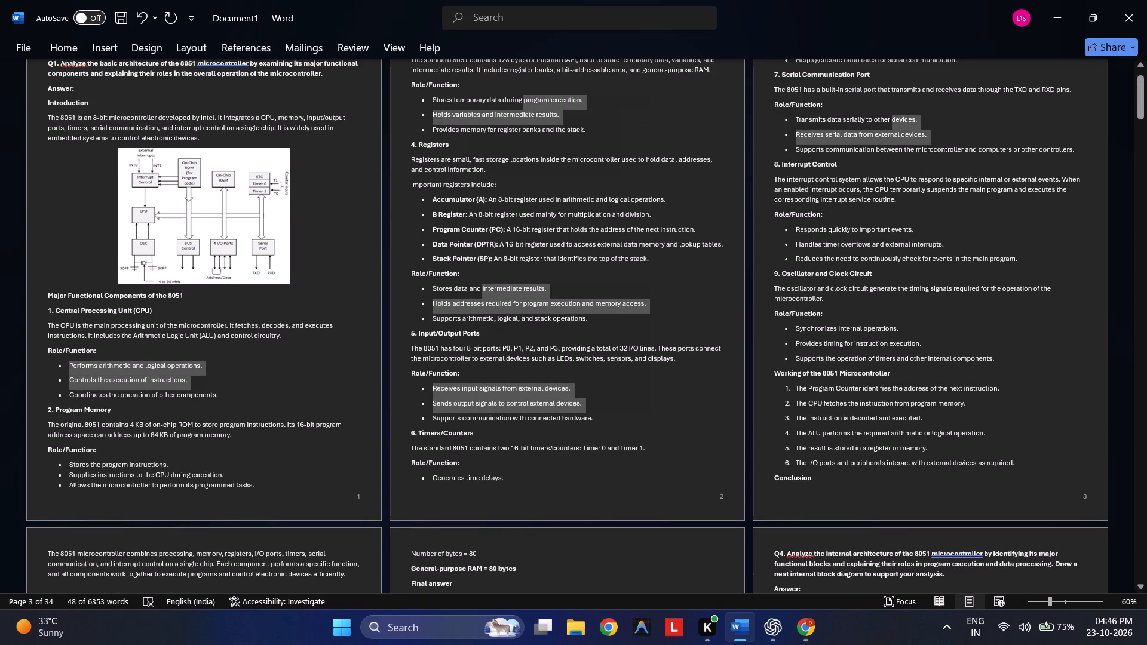
ctrl+drag(961, 242, 904, 228)
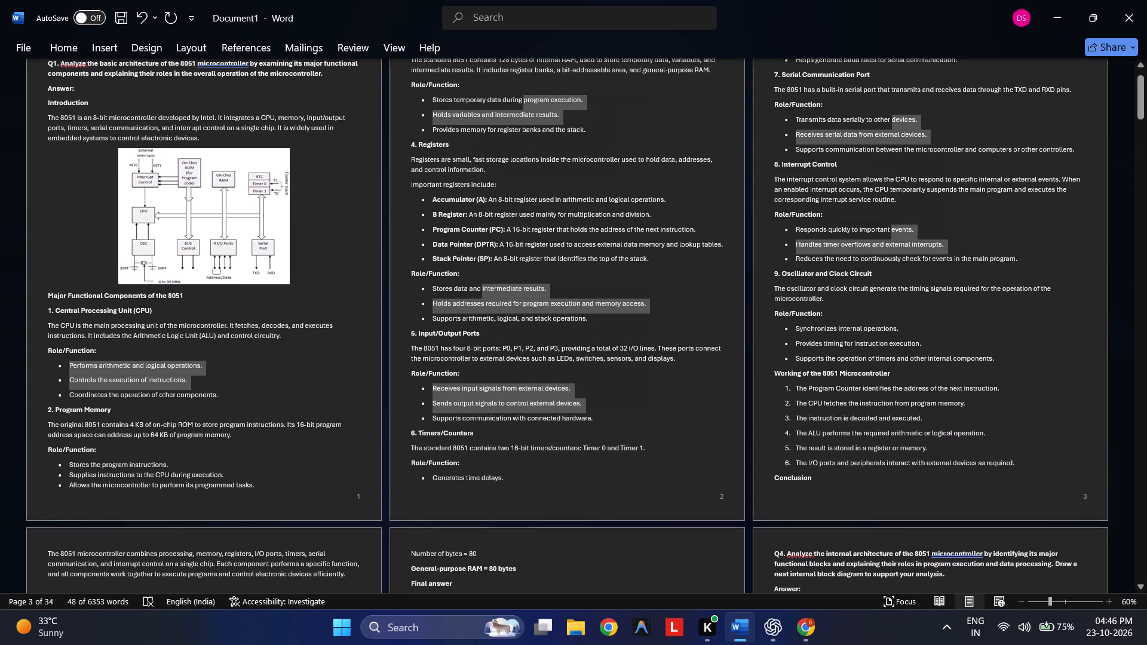
ctrl+drag(937, 341, 888, 327)
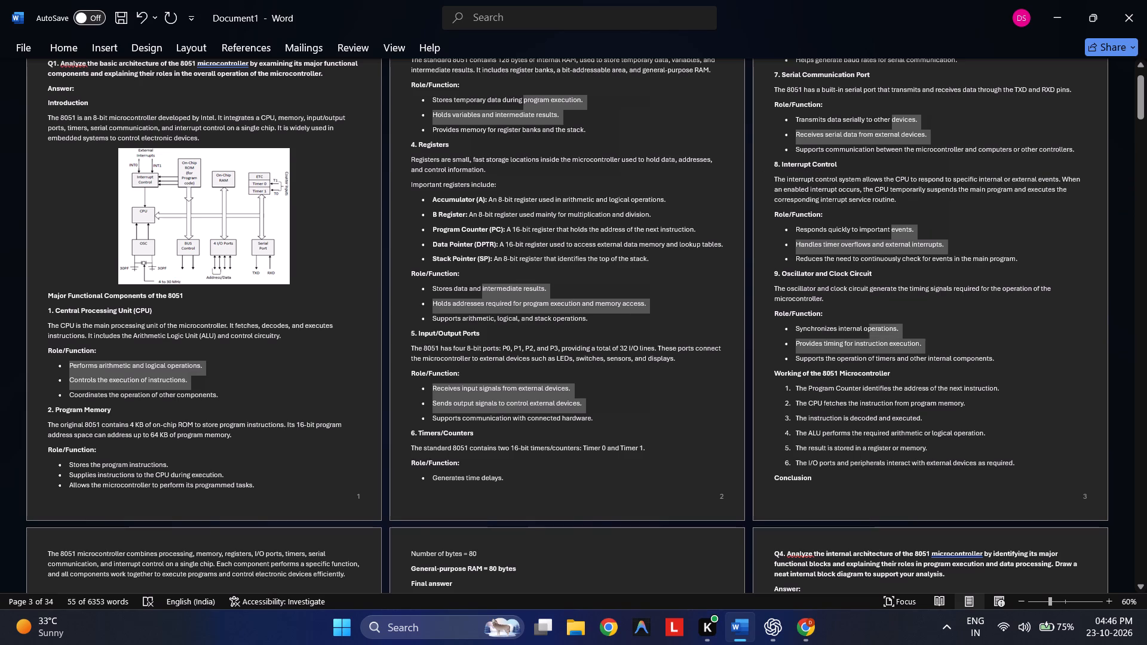
ctrl+drag(888, 327, 883, 327)
scroll(727, 328, up, 1)
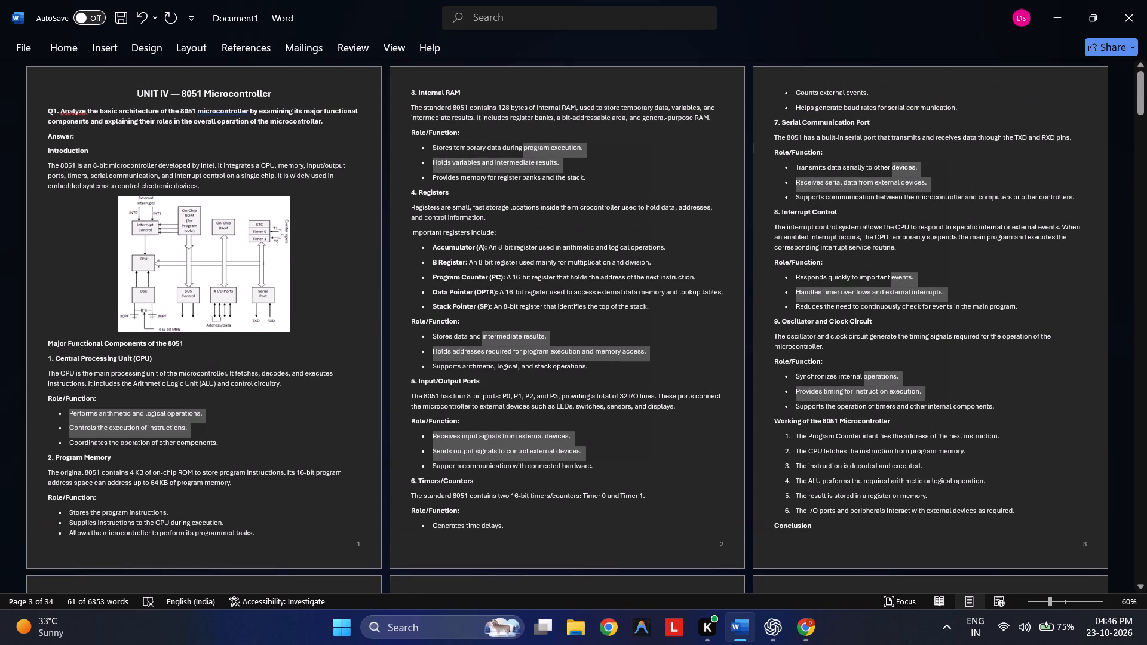
ctrl+drag(871, 96, 653, 433)
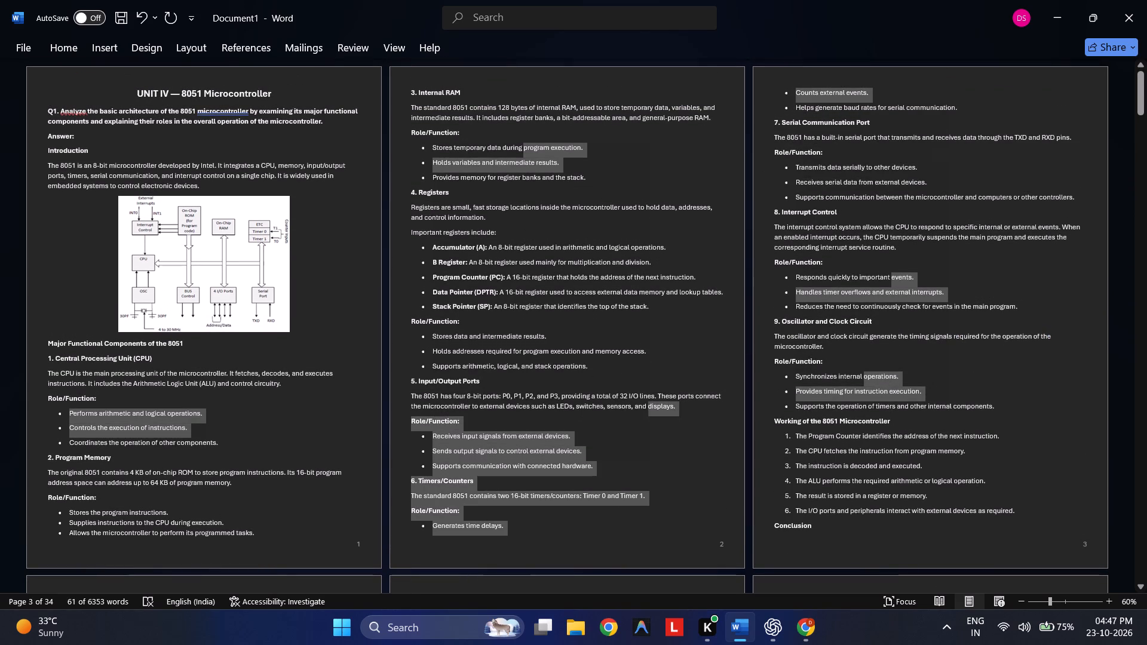
ctrl+drag(653, 433, 529, 508)
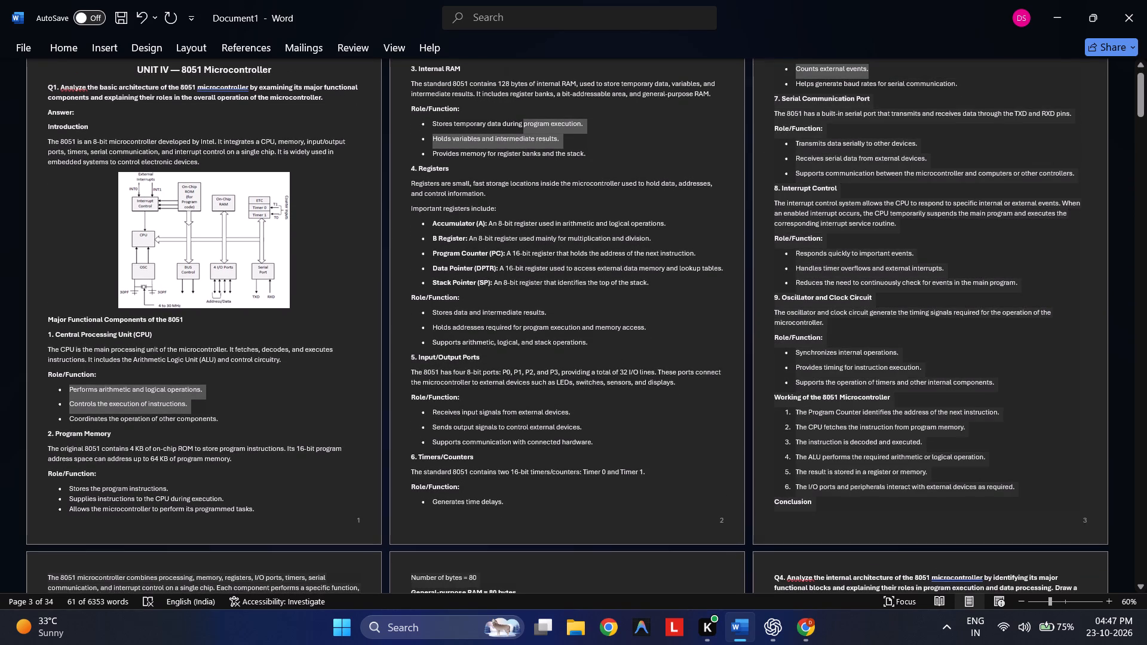
ctrl+drag(529, 508, 483, 503)
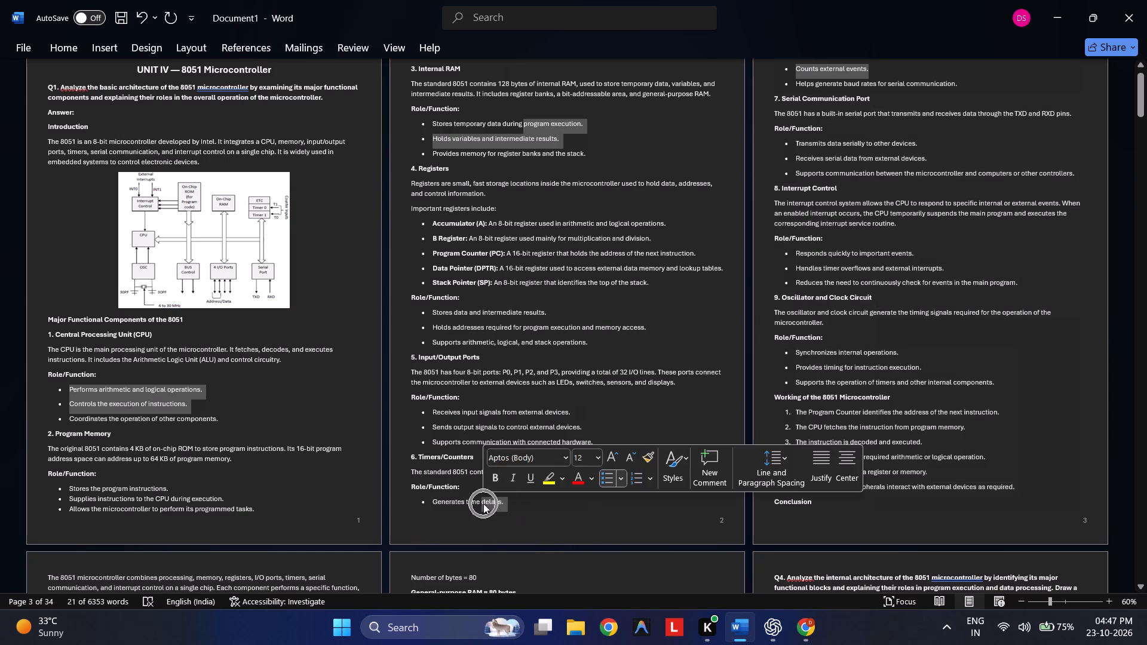
ctrl+drag(594, 426, 566, 417)
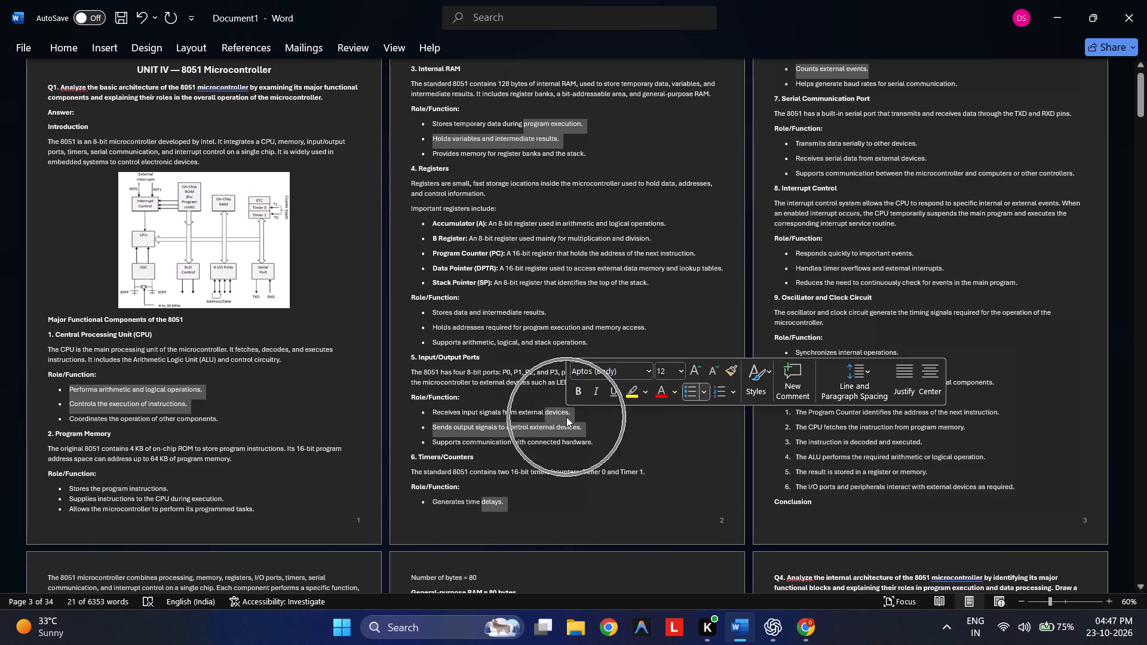
ctrl+drag(653, 323, 555, 318)
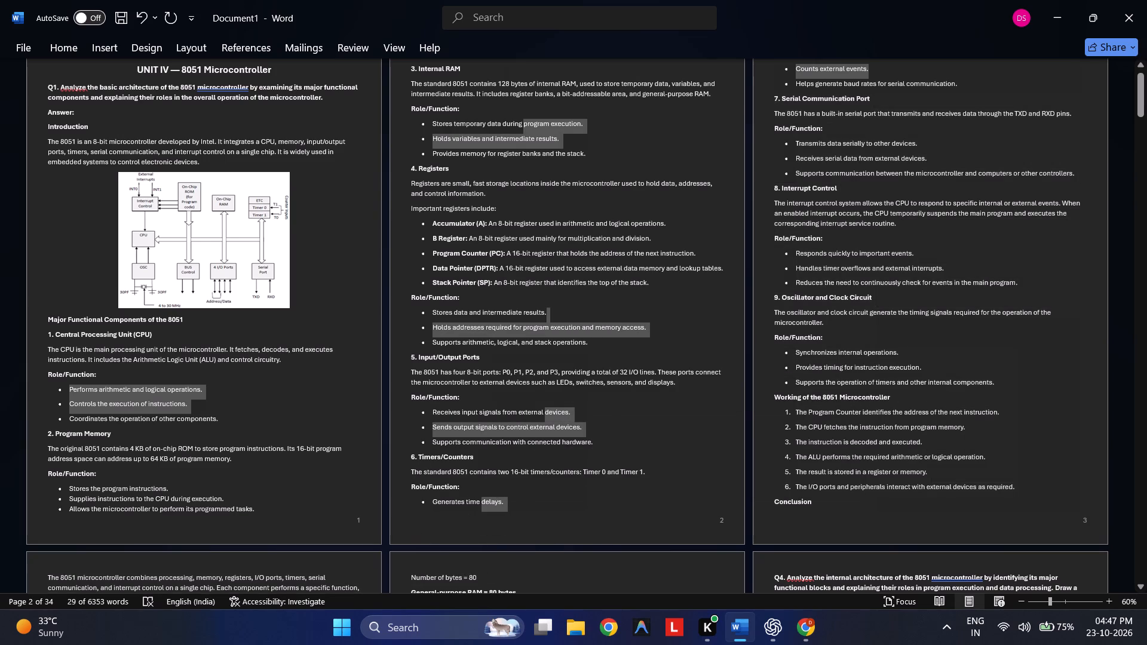
ctrl+drag(555, 318, 532, 309)
scroll(403, 330, down, 1)
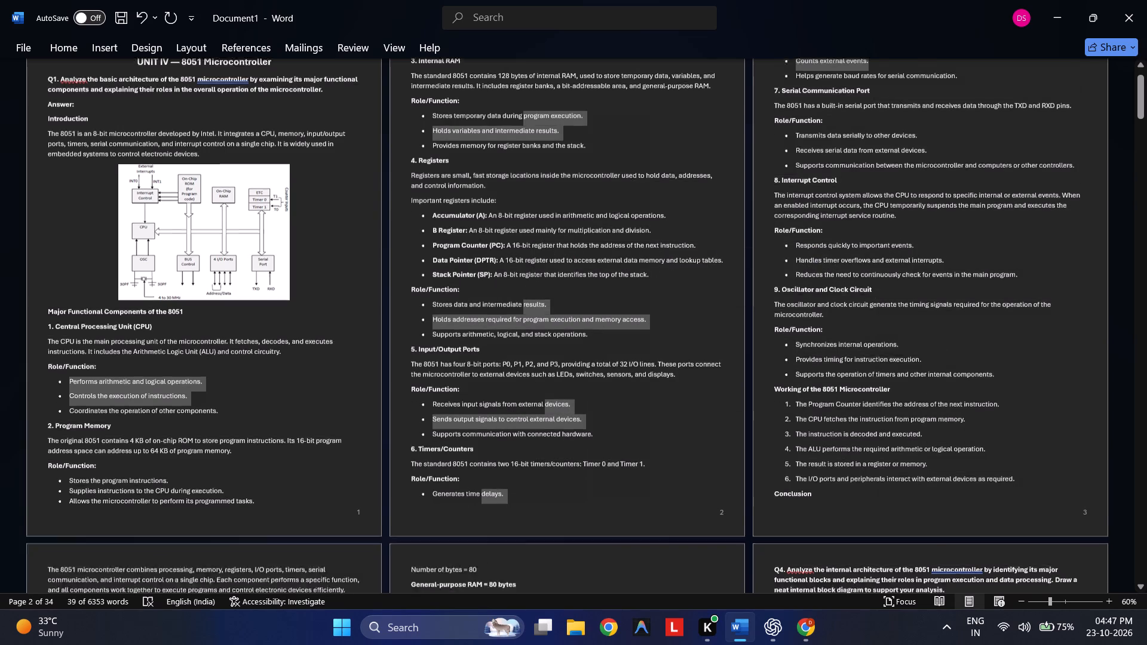
scroll(403, 330, down, 1)
scroll(363, 379, down, 1)
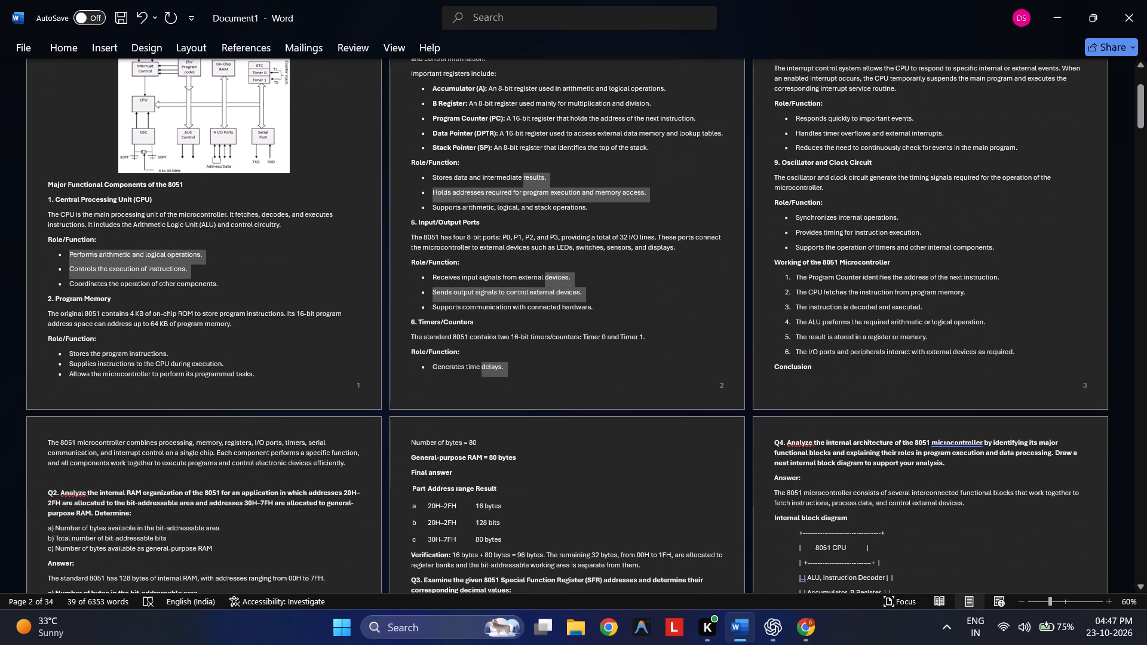
click(60, 46)
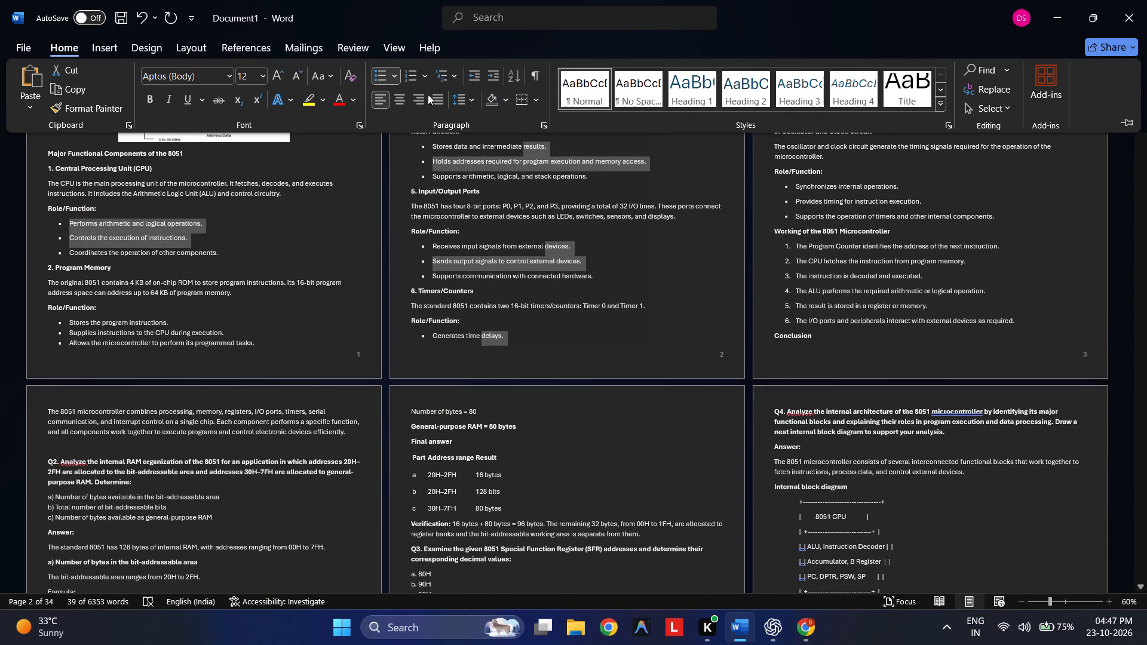
click(460, 97)
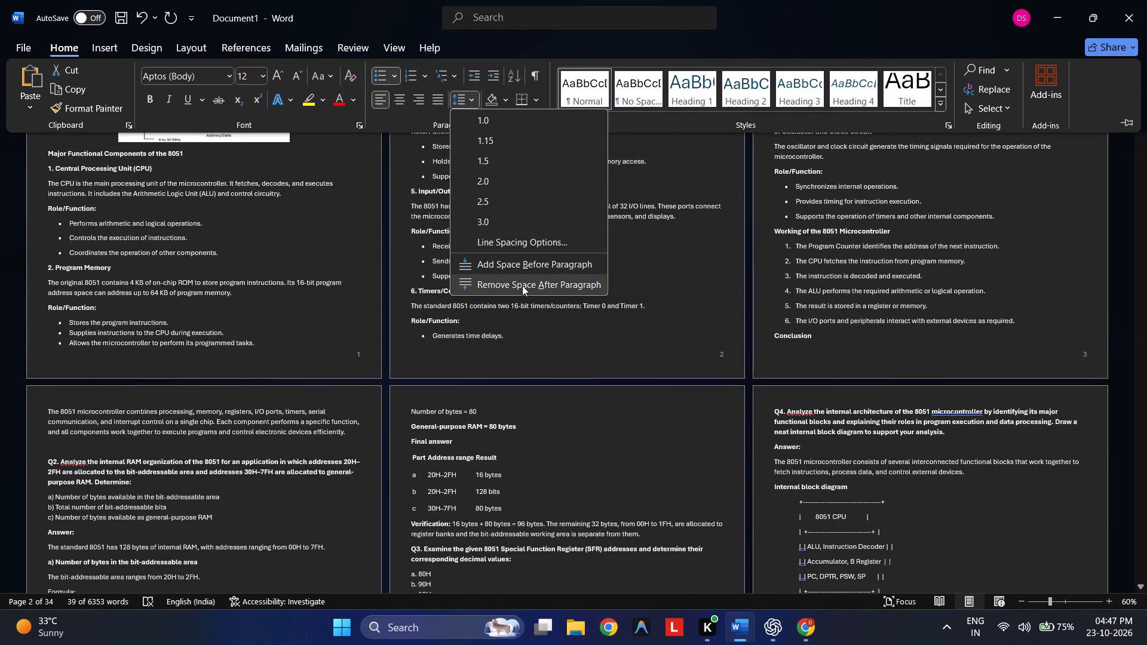
click(522, 285)
click(690, 314)
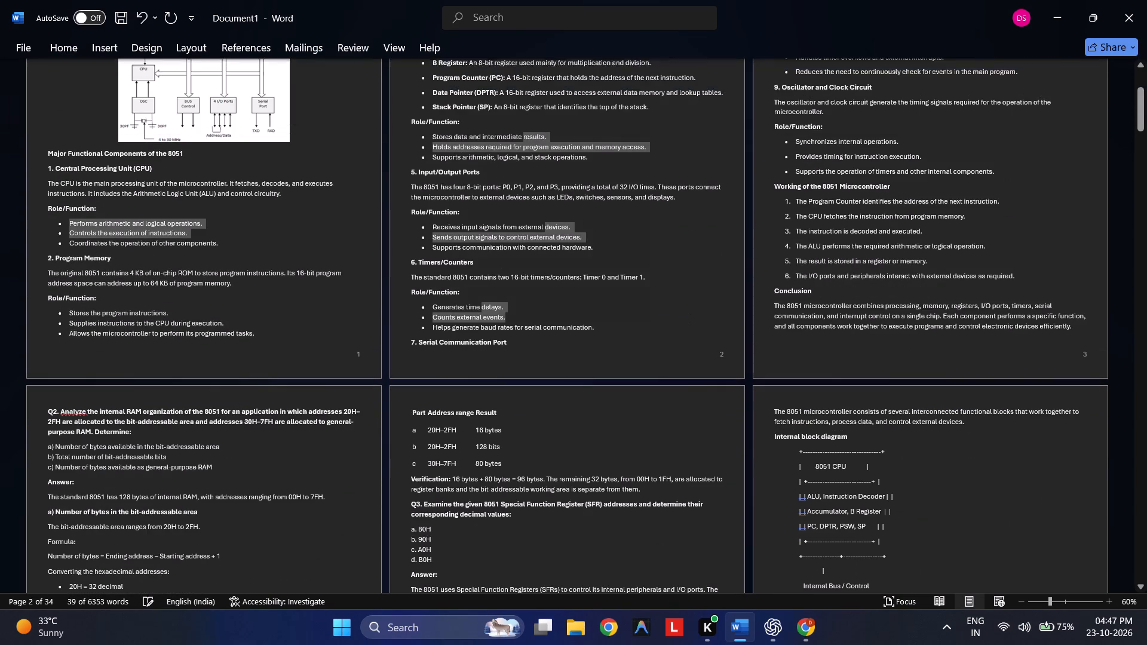
Remove the space after the first two Role/Function bullets under Serial Communication Port, Interrupt Control, and Oscillator and Clock Circuit, then clear the selection.
scroll(690, 314, up, 1)
scroll(722, 364, up, 1)
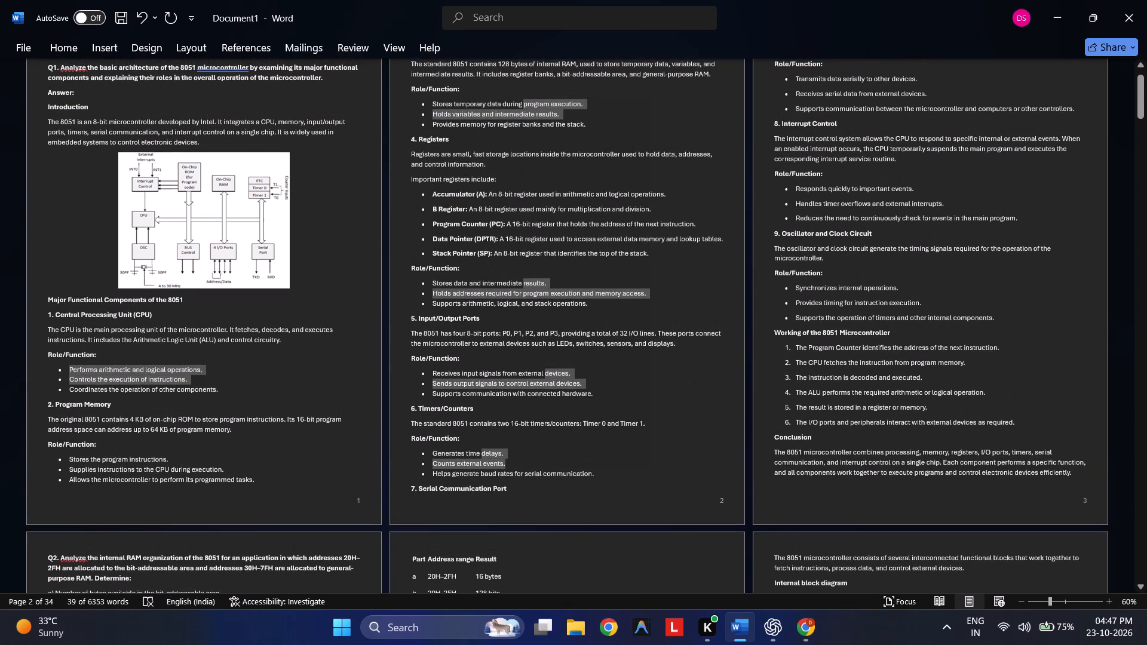
scroll(671, 365, down, 1)
drag(927, 271, 884, 247)
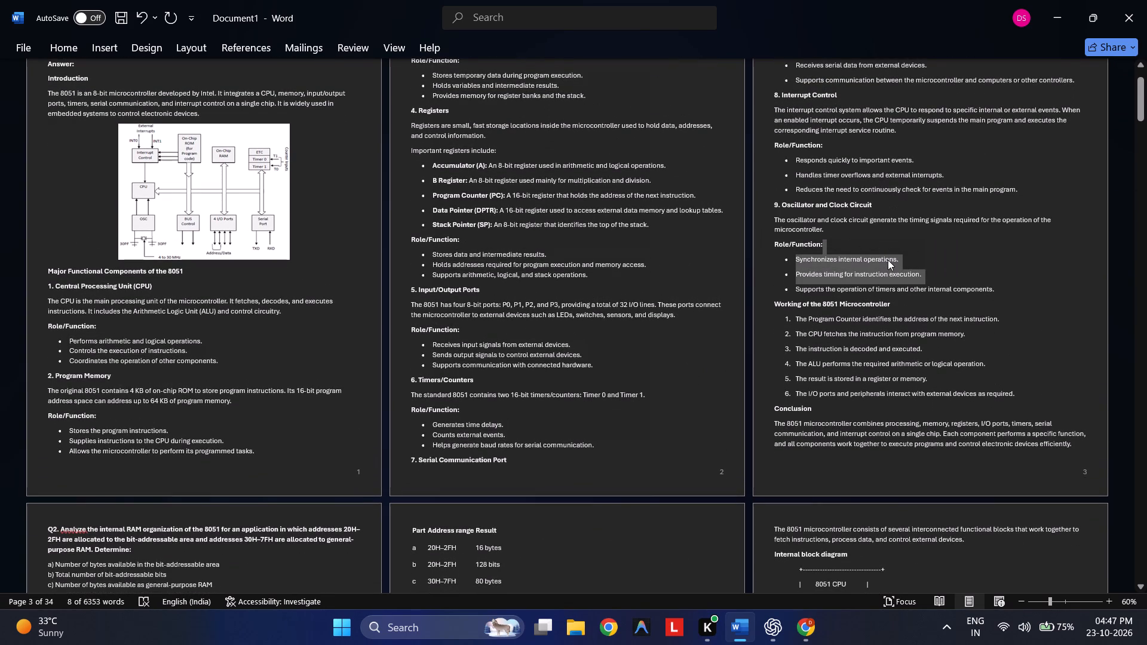
key(shift+Down)
key(shift+Down)
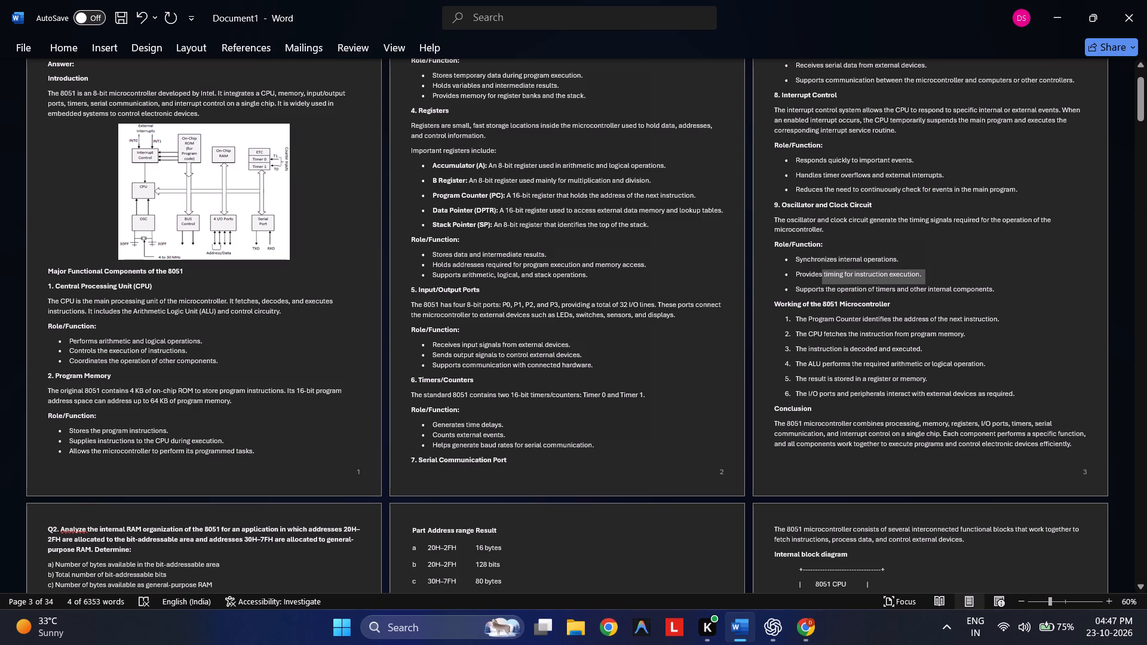
key(shift+Up)
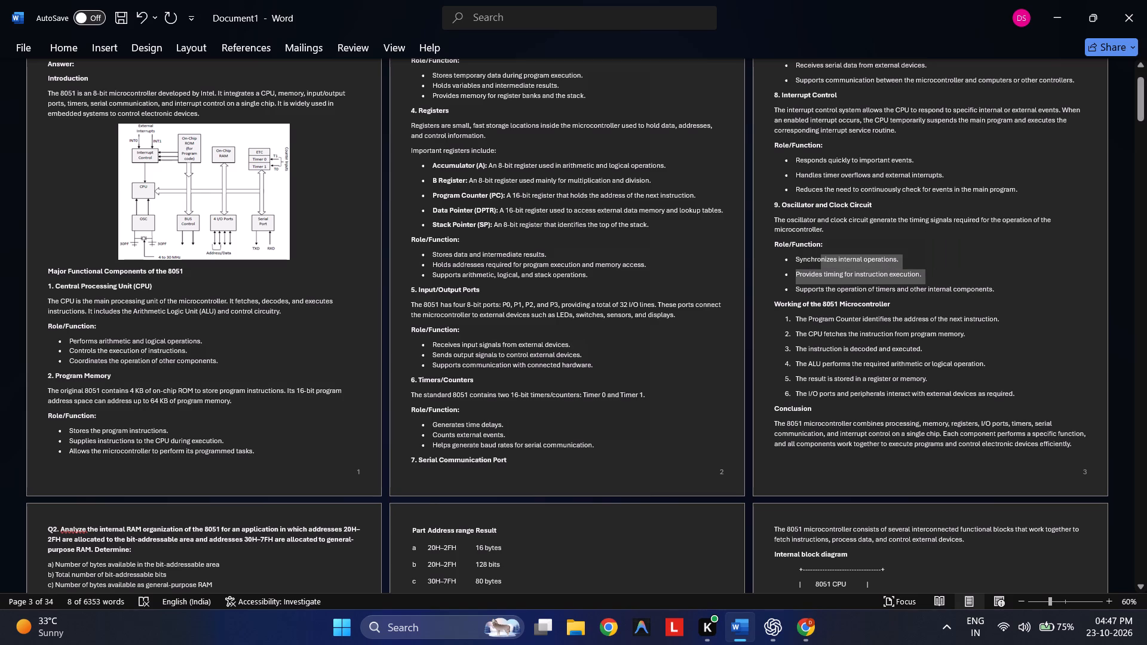
ctrl+drag(953, 171, 890, 156)
scroll(890, 156, up, 1)
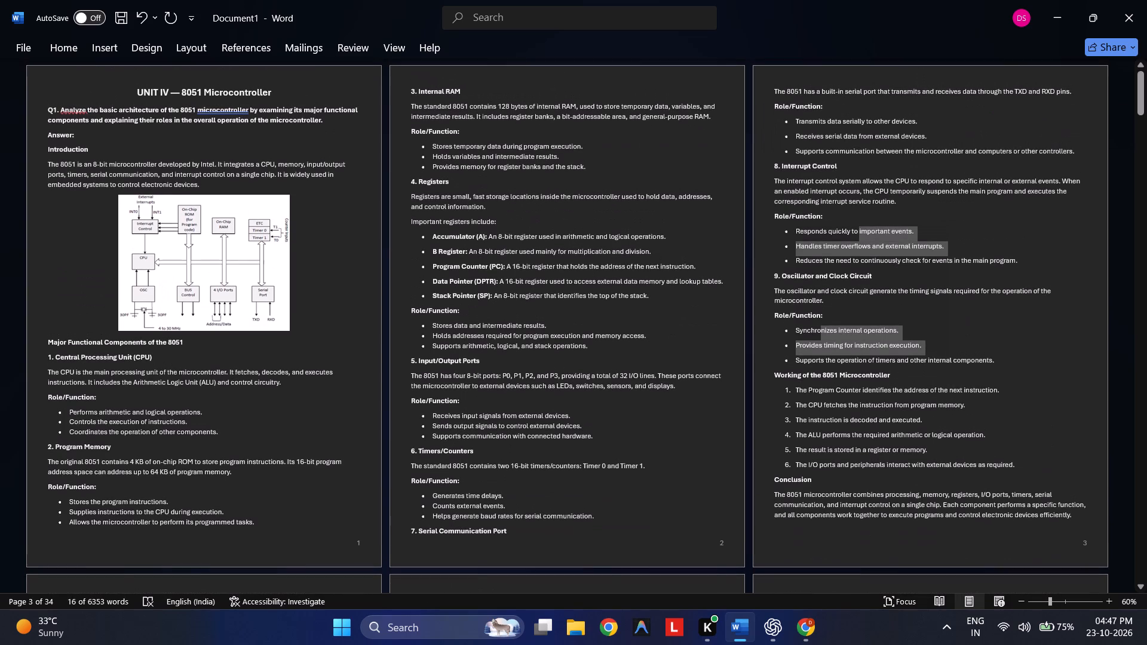
ctrl+drag(936, 136, 904, 120)
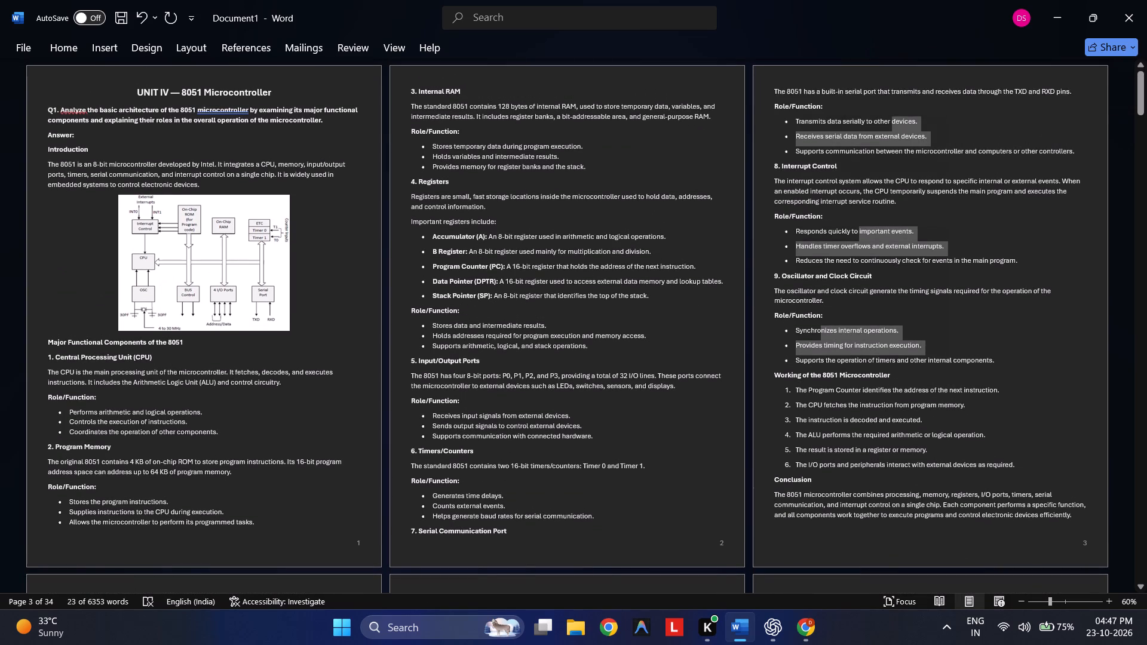
scroll(796, 325, down, 1)
scroll(776, 388, down, 1)
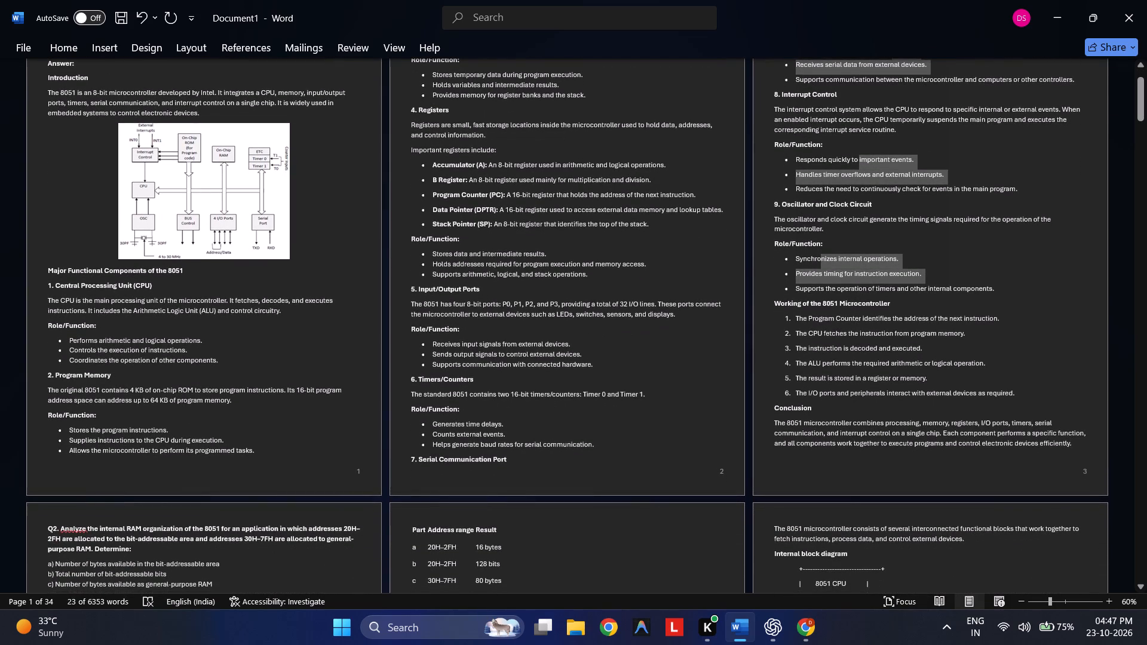
click(70, 51)
click(465, 94)
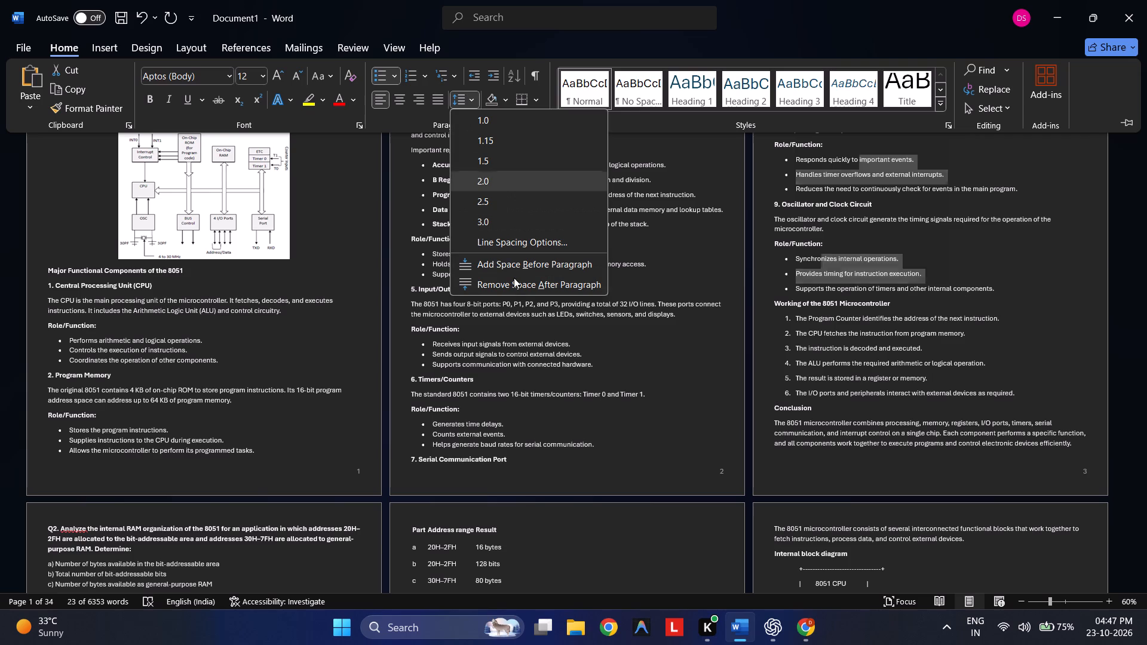
click(531, 284)
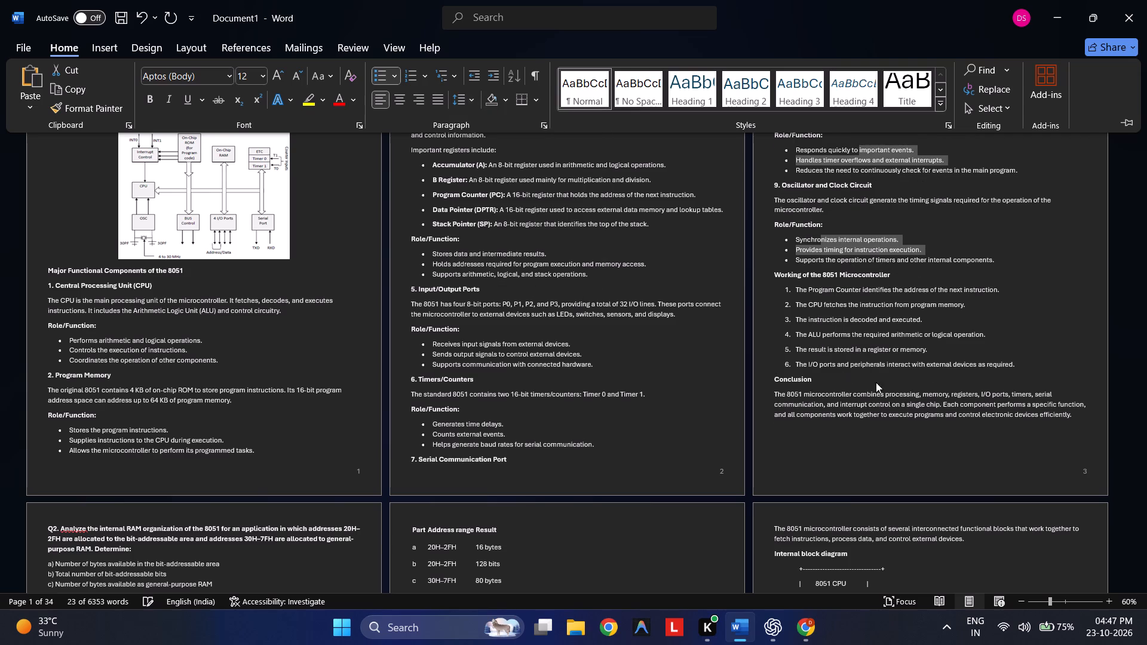
click(876, 382)
scroll(827, 480, down, 1)
scroll(827, 480, up, 1)
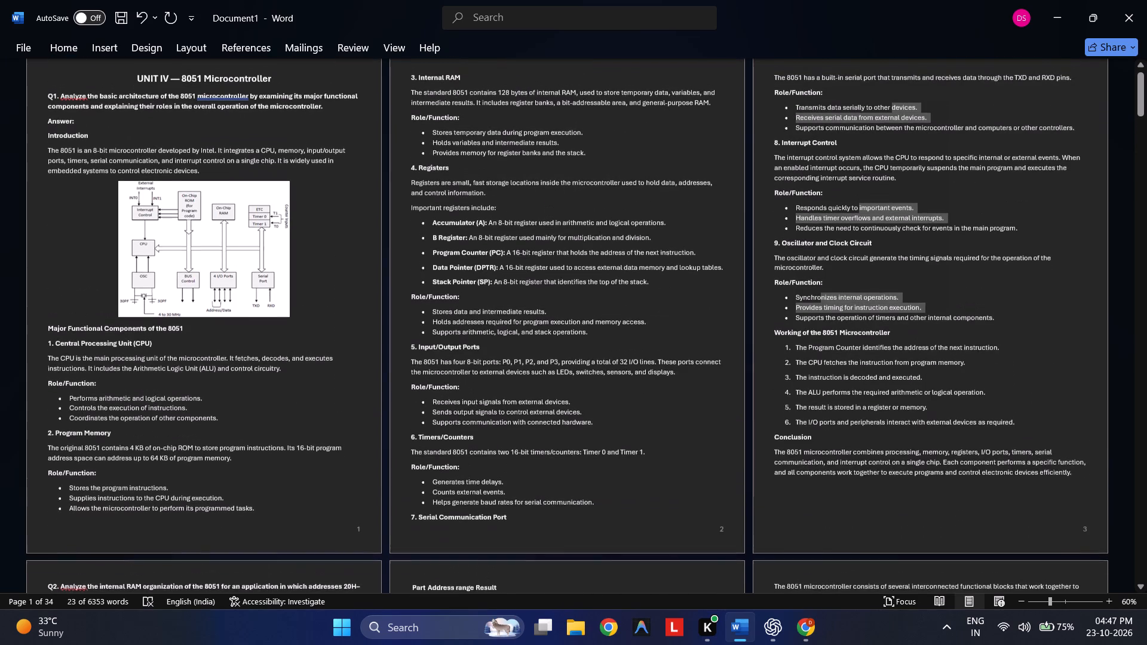
scroll(827, 480, up, 1)
scroll(827, 480, down, 1)
scroll(815, 413, down, 1)
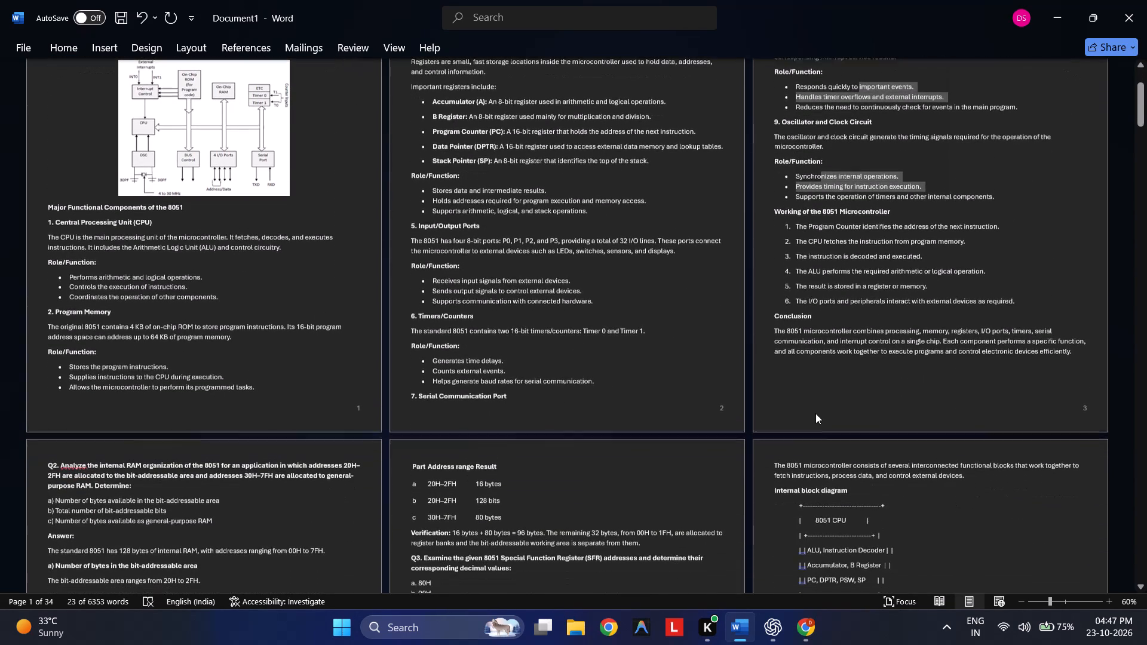
click(795, 385)
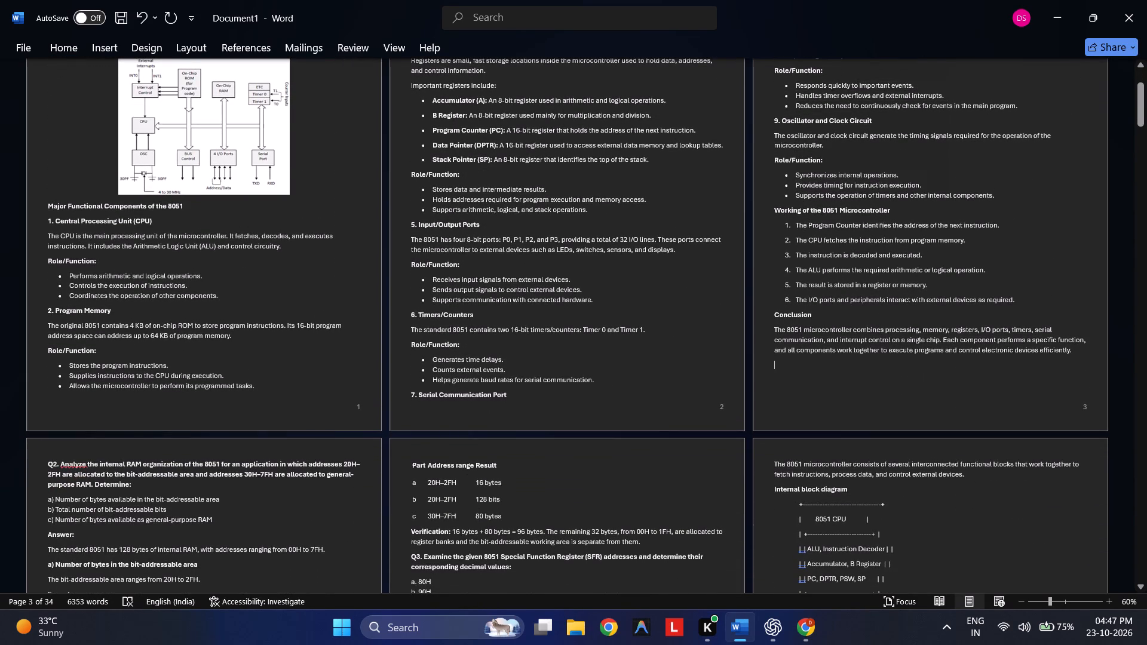
Add a blank, unbulleted line after the last Oscillator and Clock Circuit bullet, above the Working of the 8051 Microcontroller heading.
click(1001, 191)
key(Return)
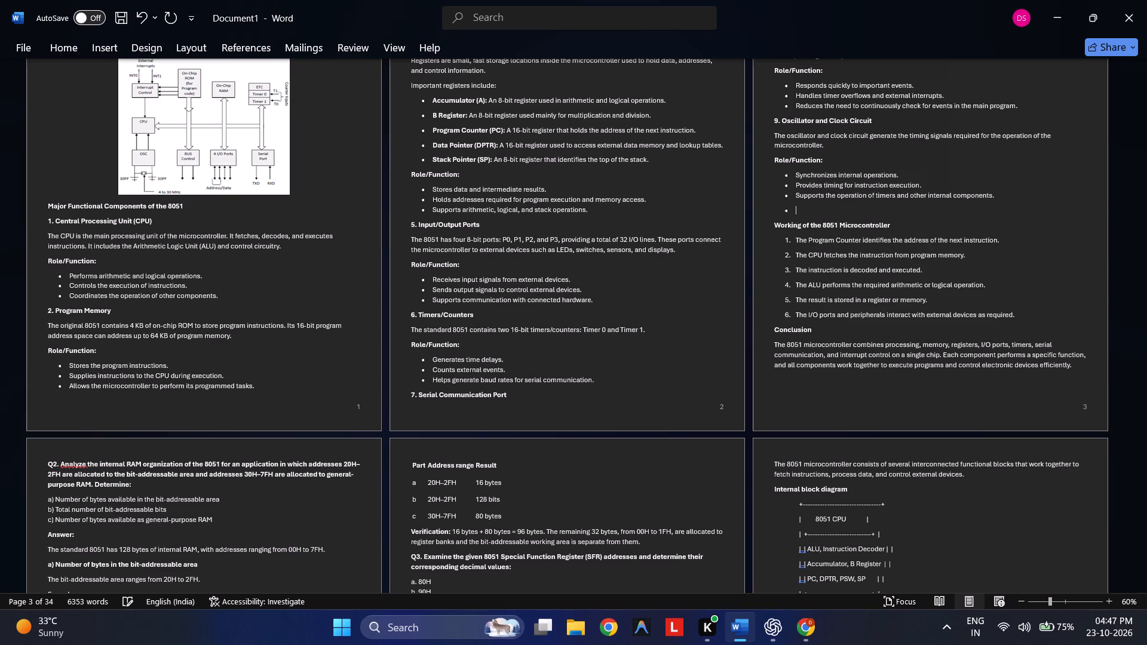
key(BackSpace)
key(BackSpace)
key(BackSpace)
key(BackSpace)
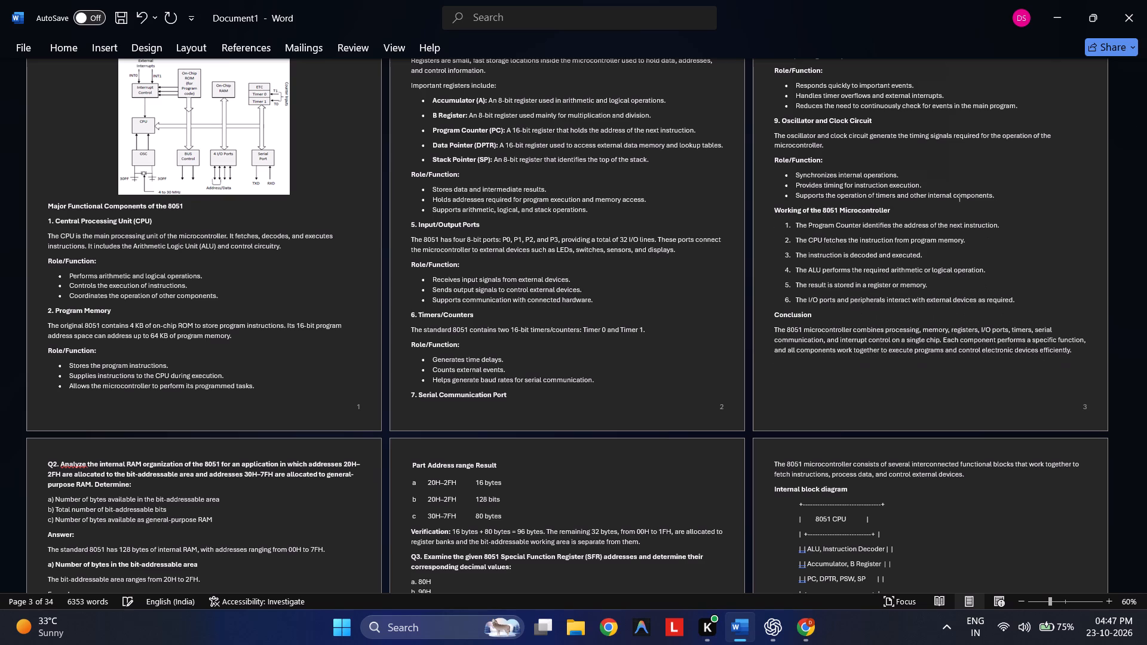
key(Return)
key(BackSpace)
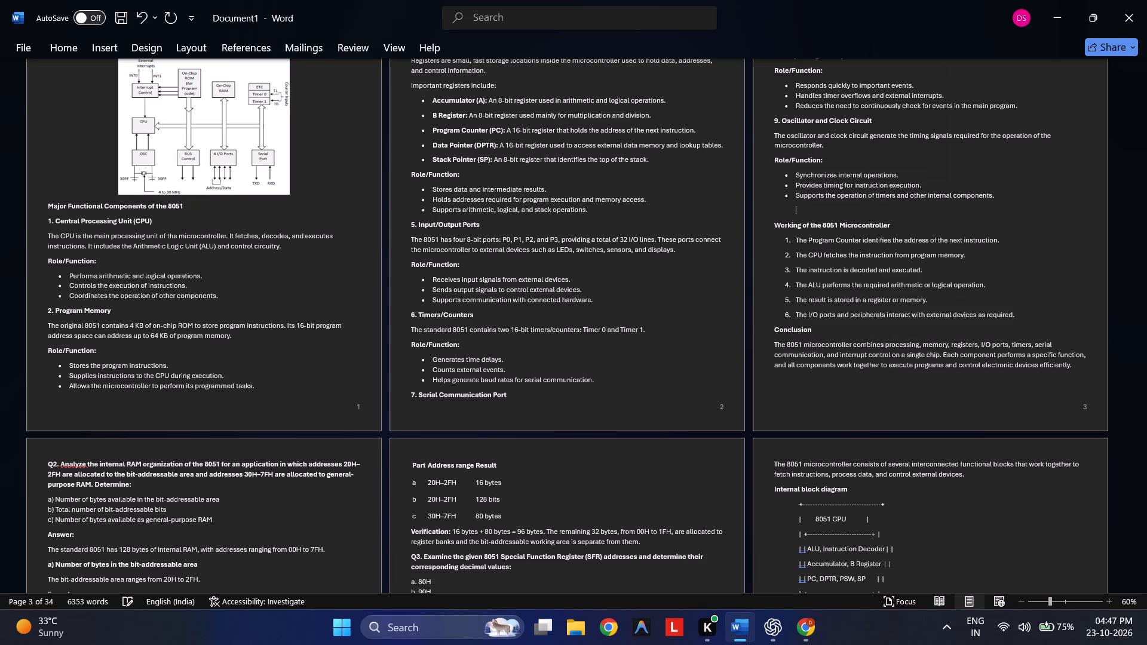
Set the line spacing of the six numbered steps under Working of the 8051 Microcontroller to 1.0.
drag(1022, 315, 824, 234)
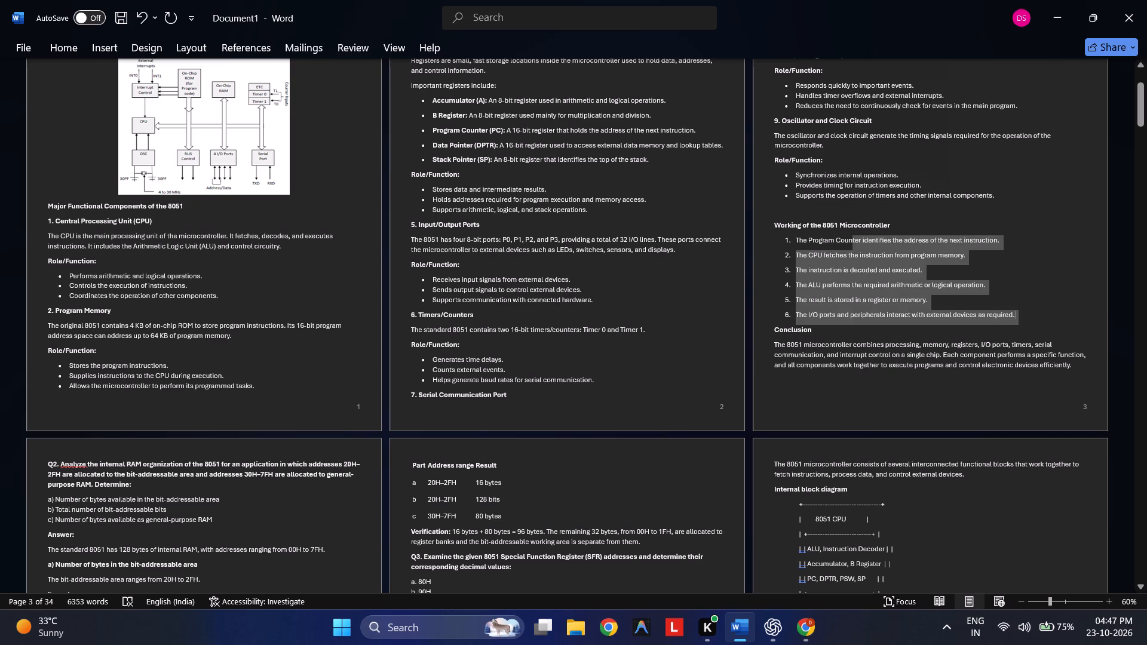
drag(824, 234, 812, 243)
click(73, 45)
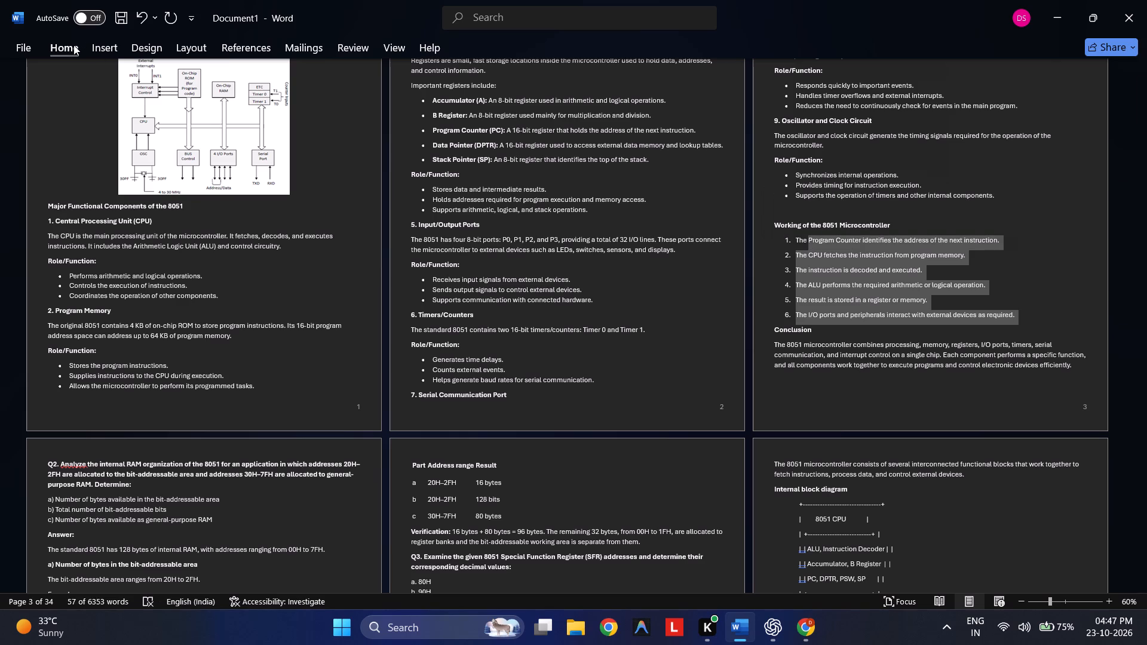
click(462, 105)
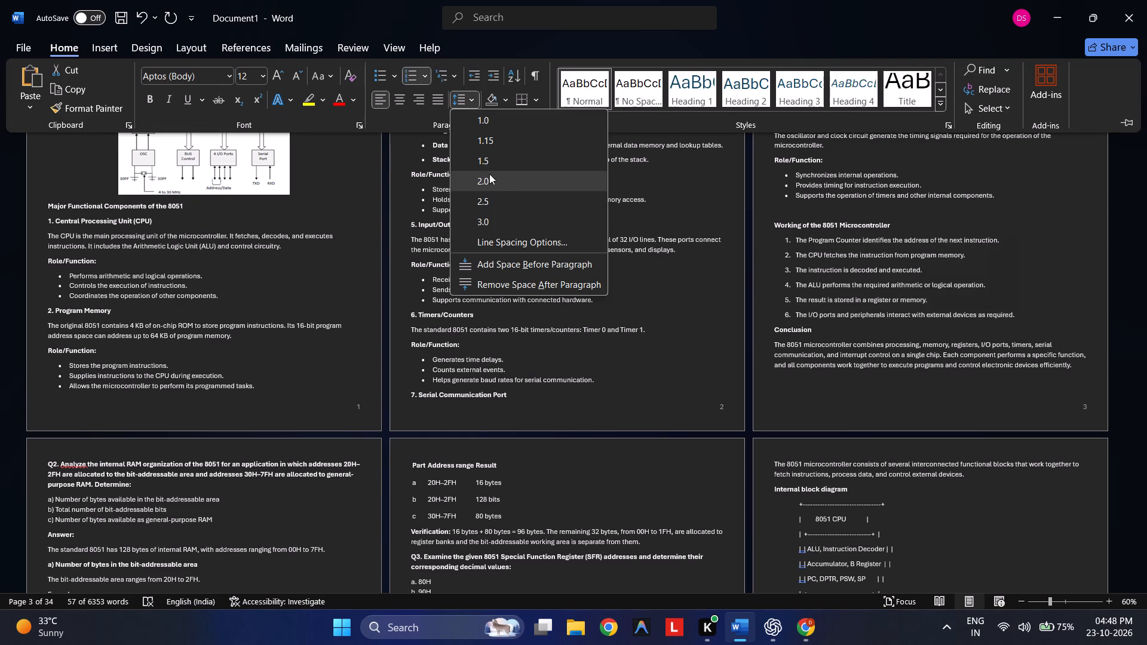
click(491, 120)
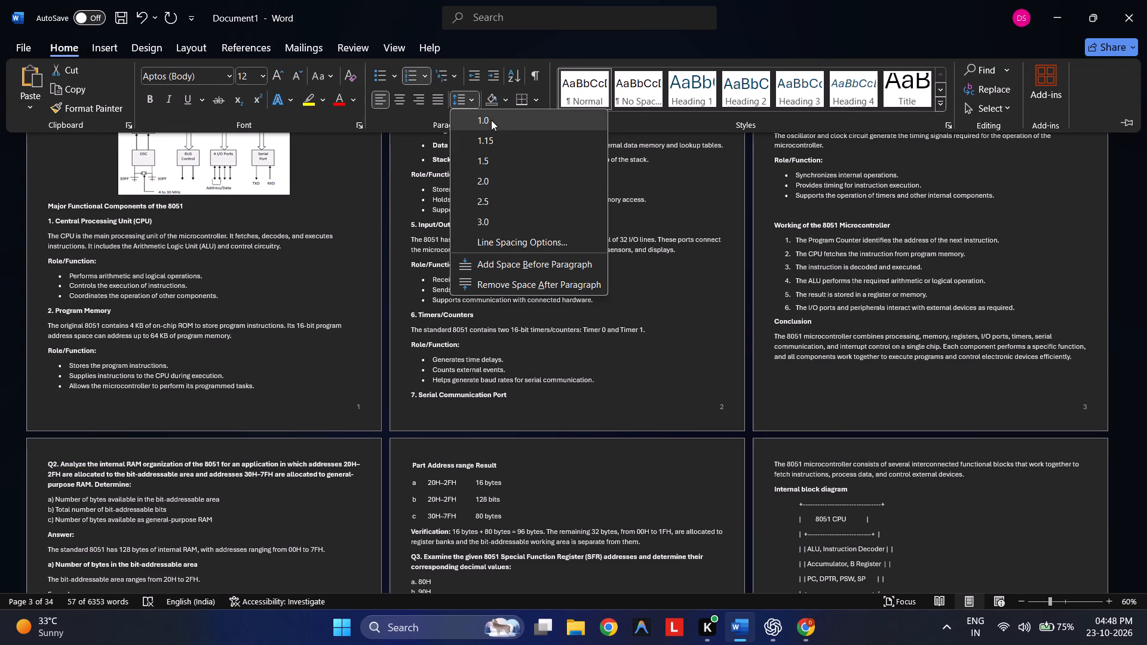
click(1022, 308)
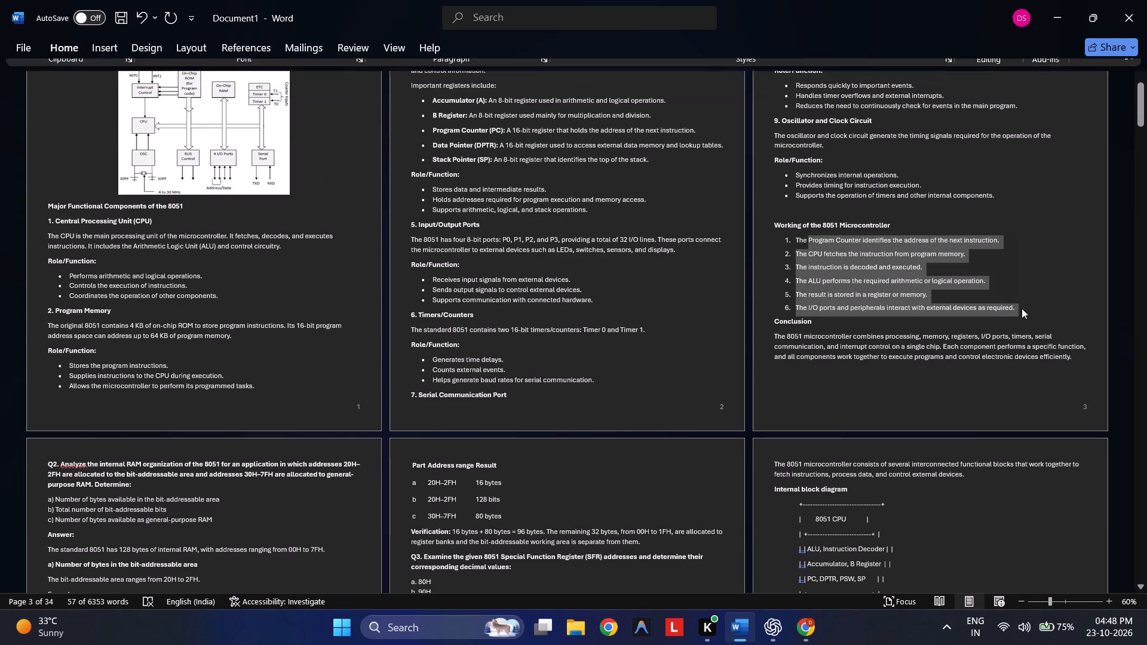
Add a blank line after the sixth numbered working step, above Conclusion, and give it the No Spacing style.
click(1022, 308)
key(Return)
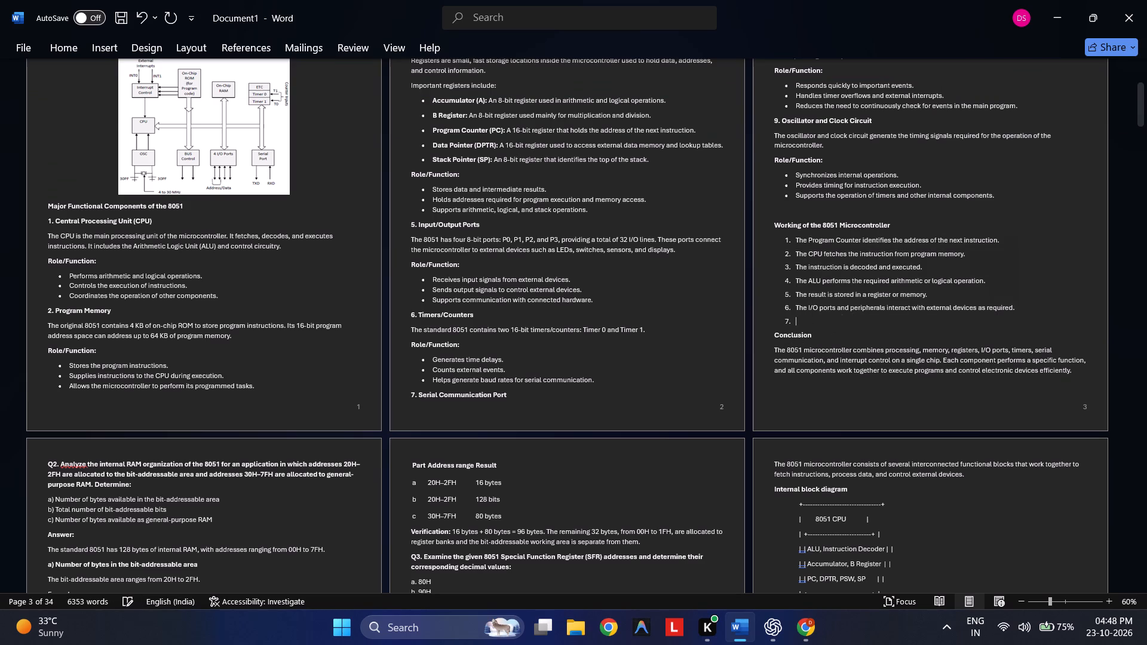
click(53, 54)
click(650, 93)
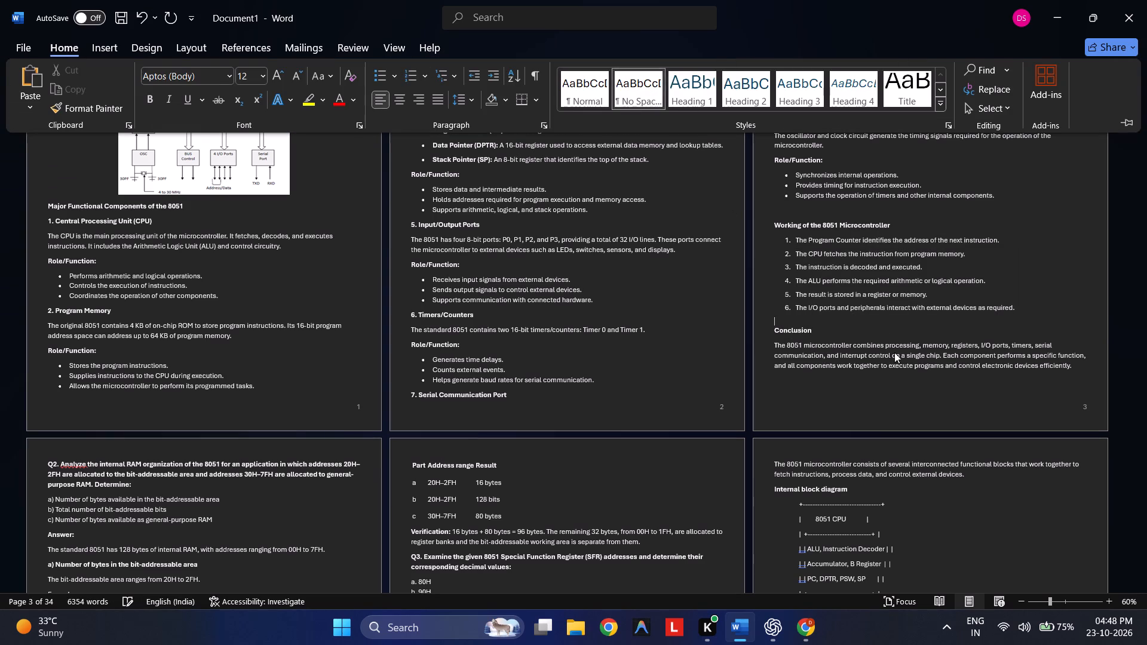
click(896, 353)
Review the spacing and layout of the Q1 answer across its three pages.
scroll(847, 353, down, 2)
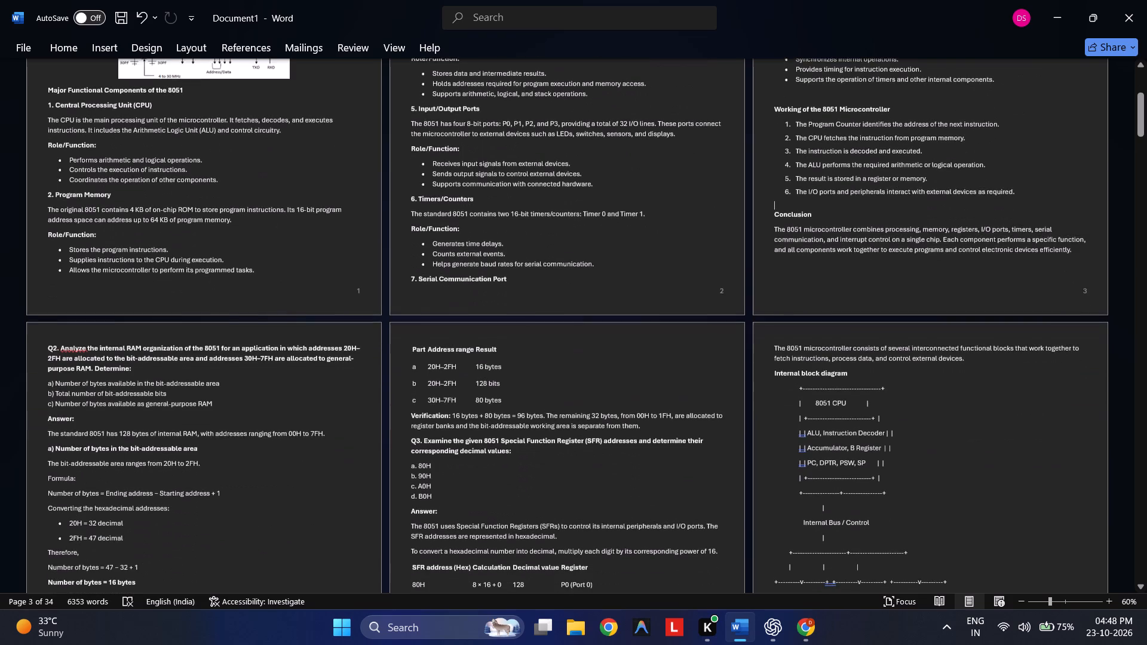
scroll(534, 294, up, 5)
scroll(293, 204, down, 1)
scroll(622, 375, down, 1)
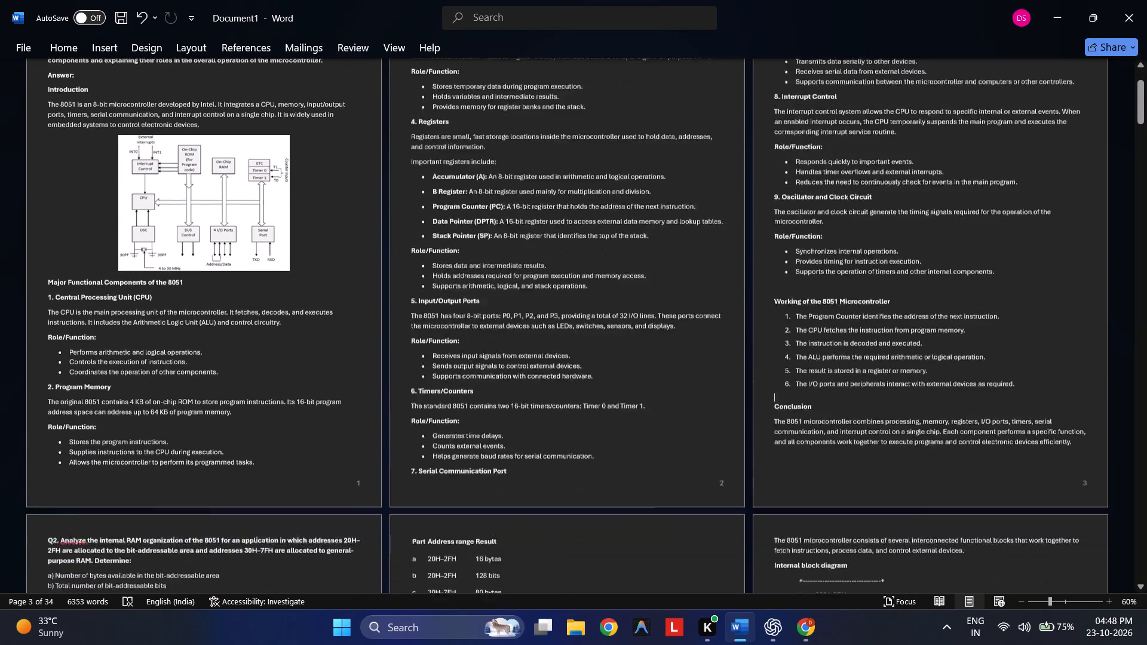
scroll(622, 375, down, 1)
scroll(633, 450, up, 3)
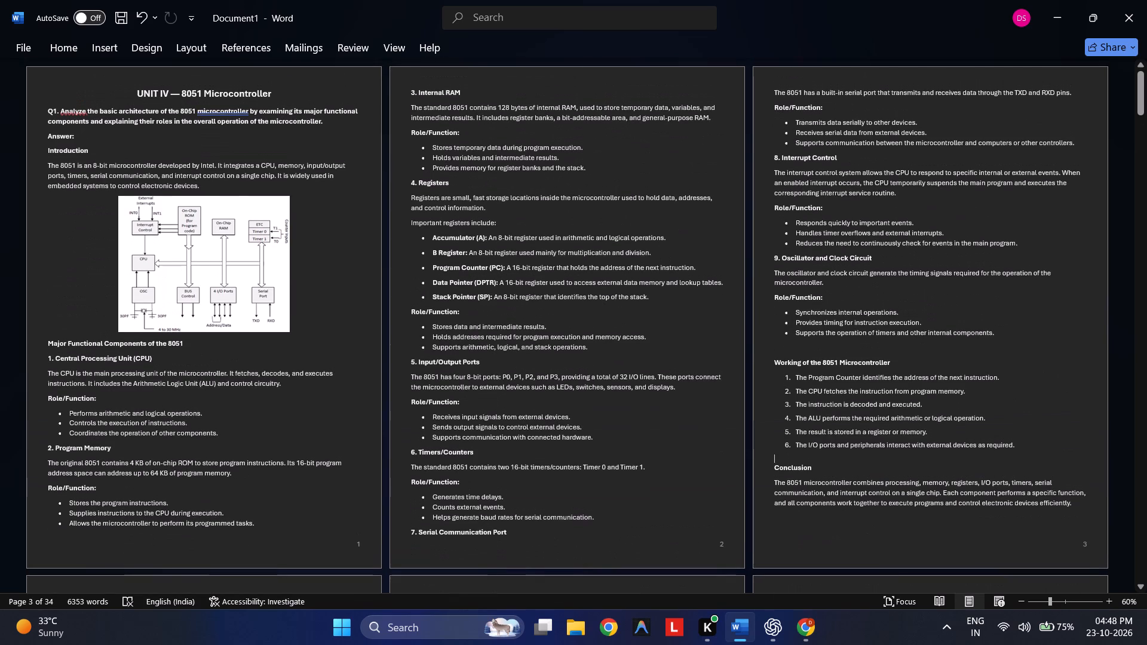
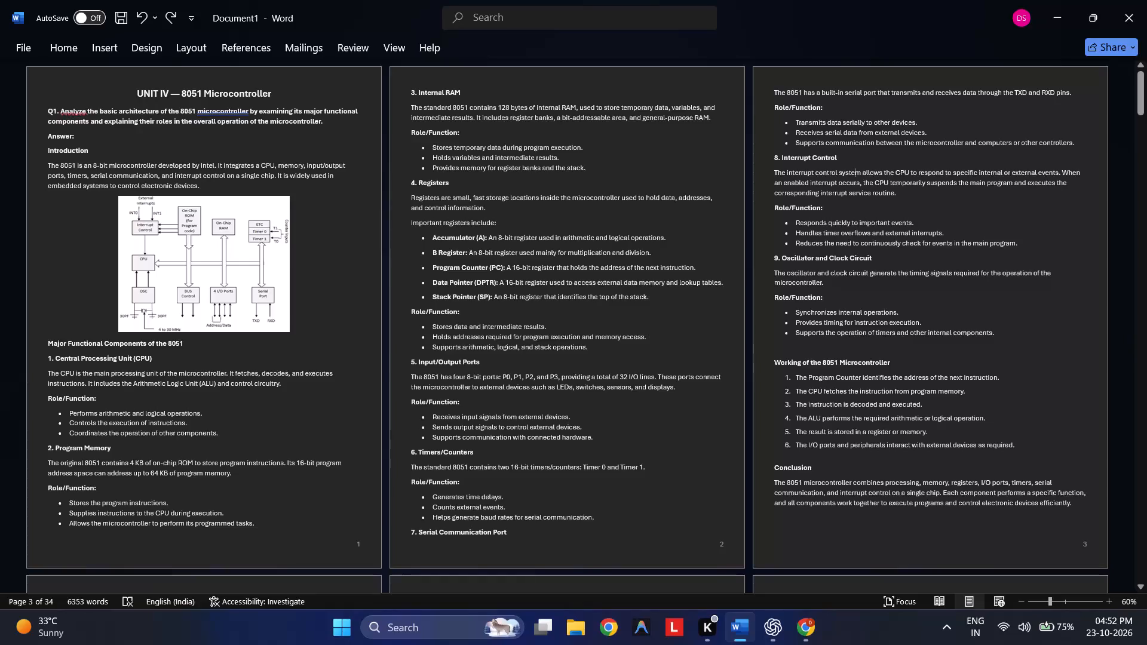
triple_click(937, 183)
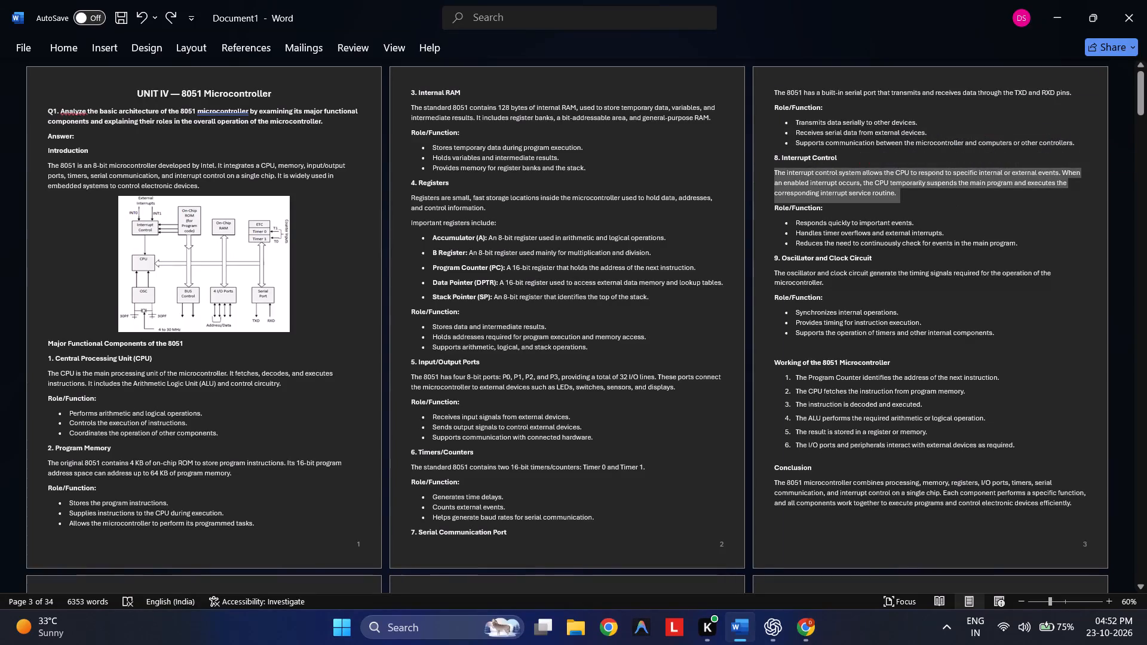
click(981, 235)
Start saving the document under a chosen location and browse to the YCCE > SEM-3 folder on Dev Volume (D:).
click(17, 51)
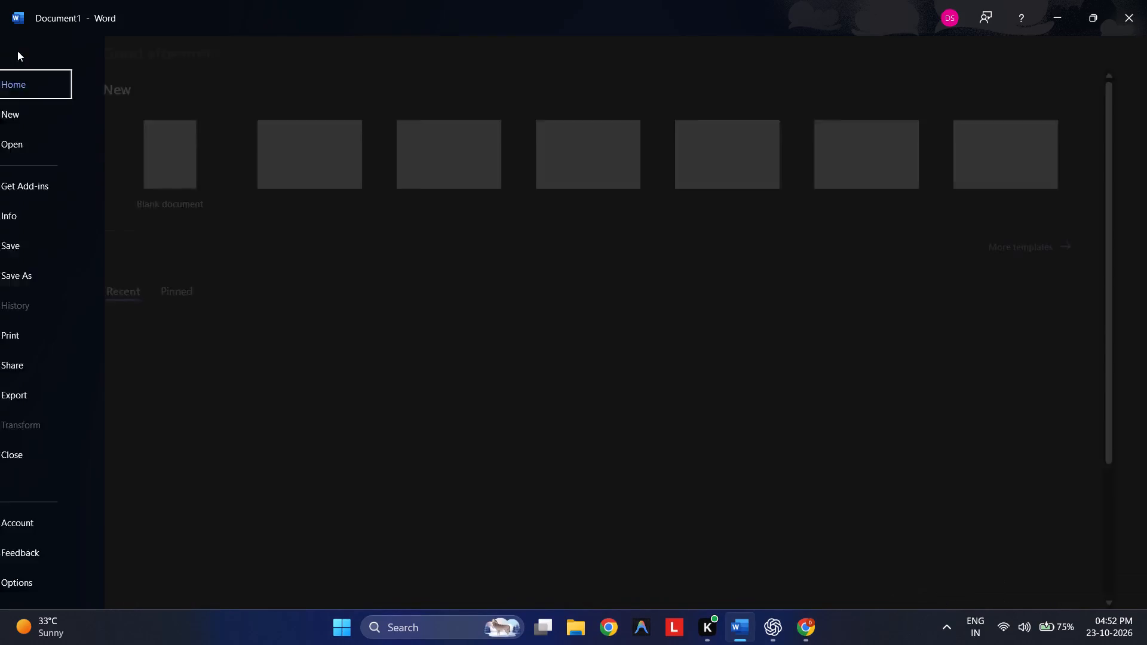
click(60, 274)
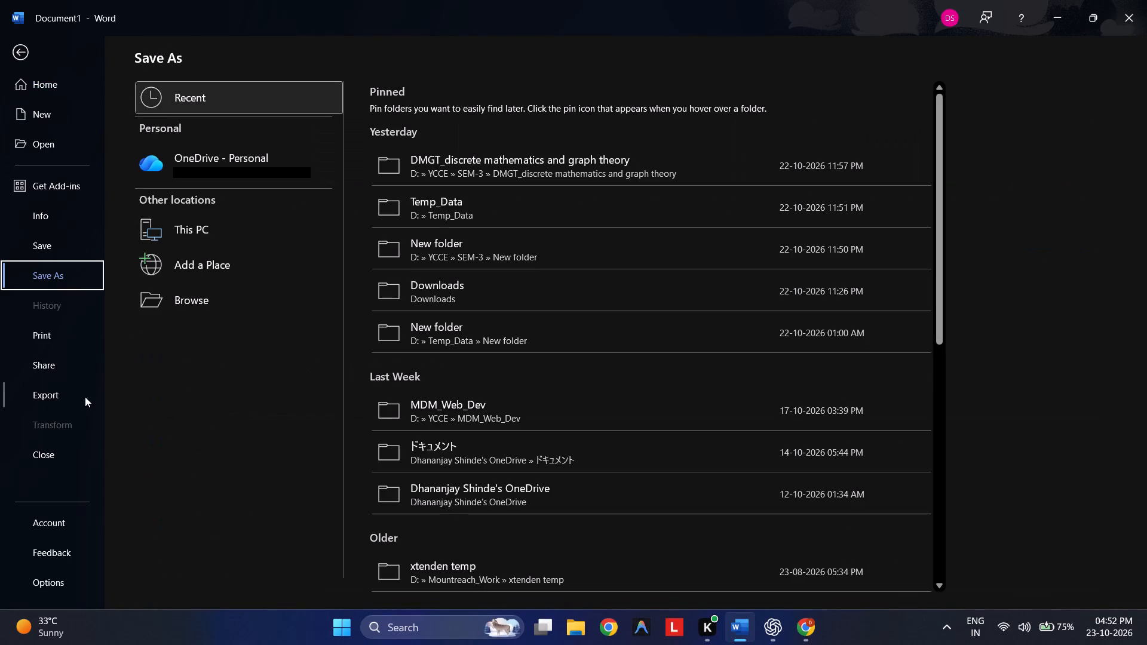
click(217, 309)
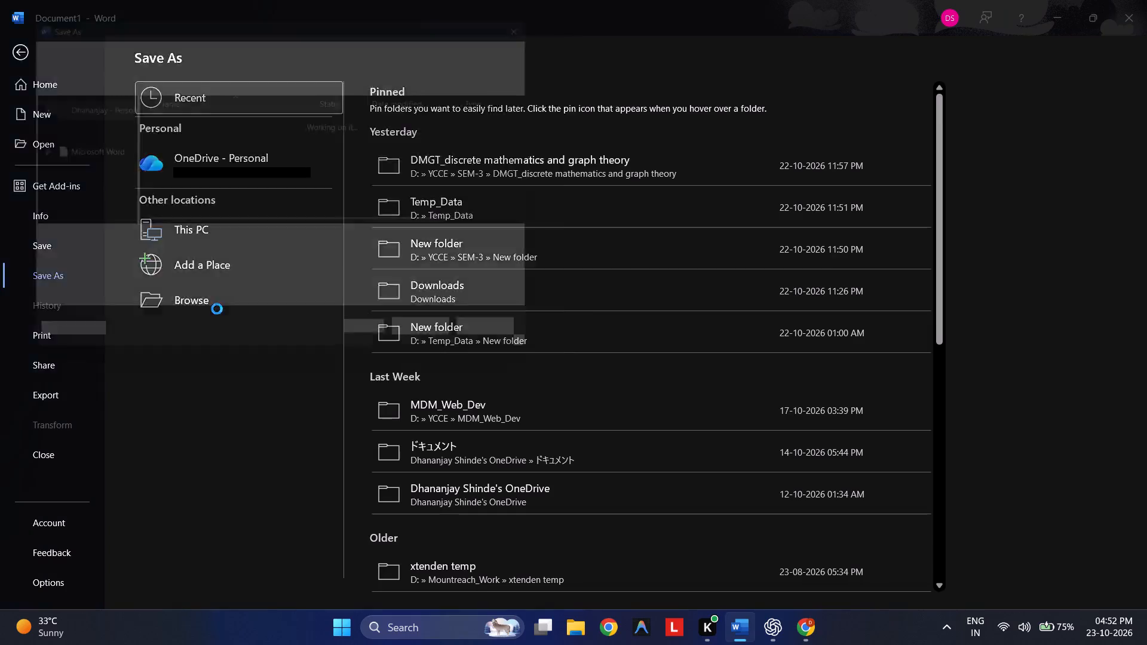
scroll(74, 193, down, 2)
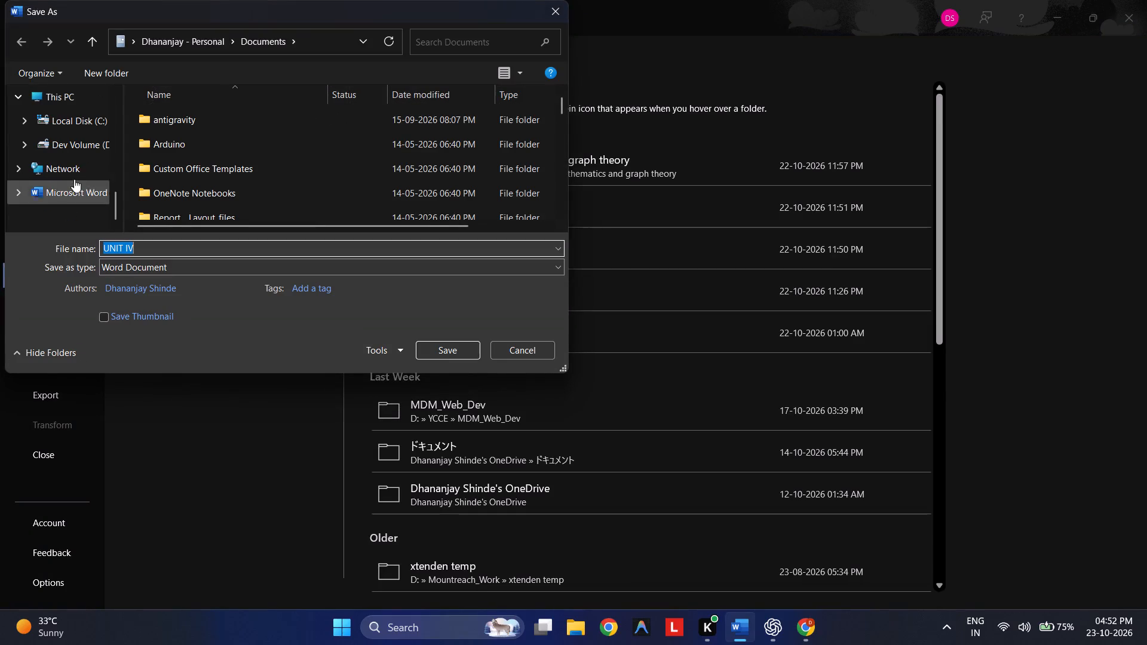
scroll(73, 136, up, 1)
double_click(73, 136)
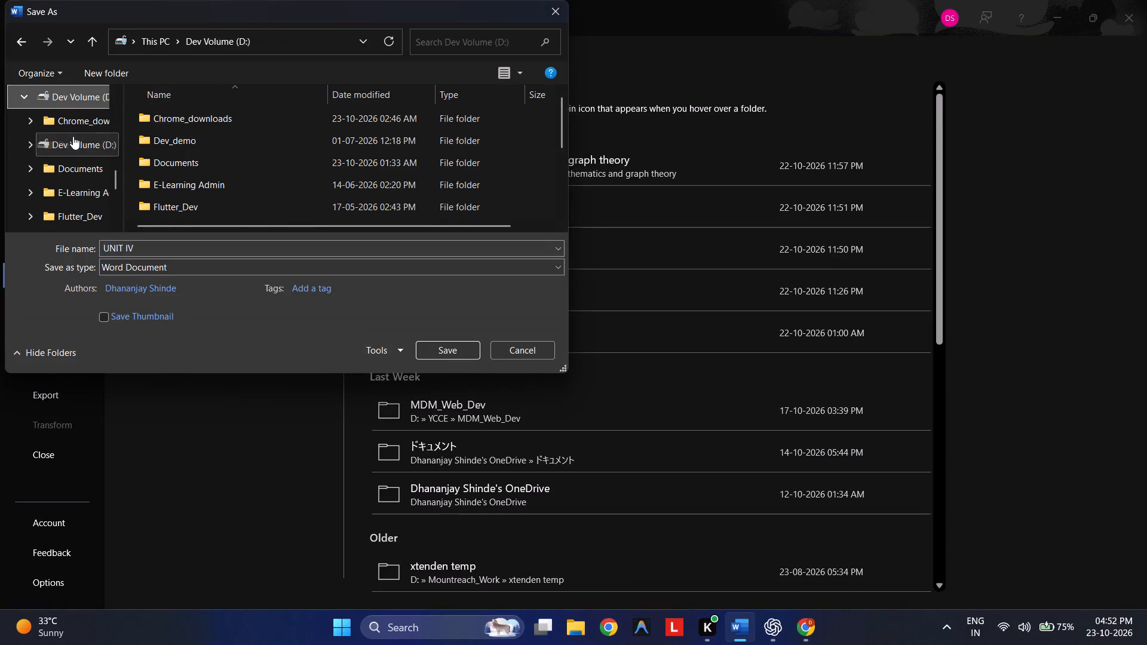
scroll(260, 211, down, 4)
triple_click(226, 189)
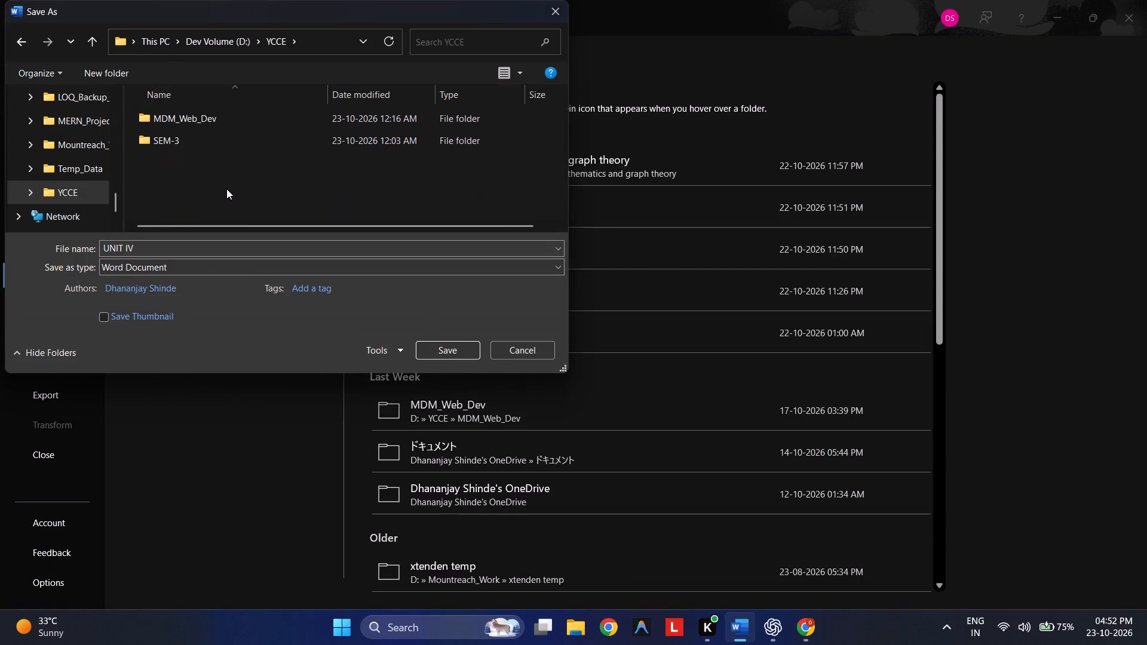
double_click(220, 146)
scroll(222, 154, down, 1)
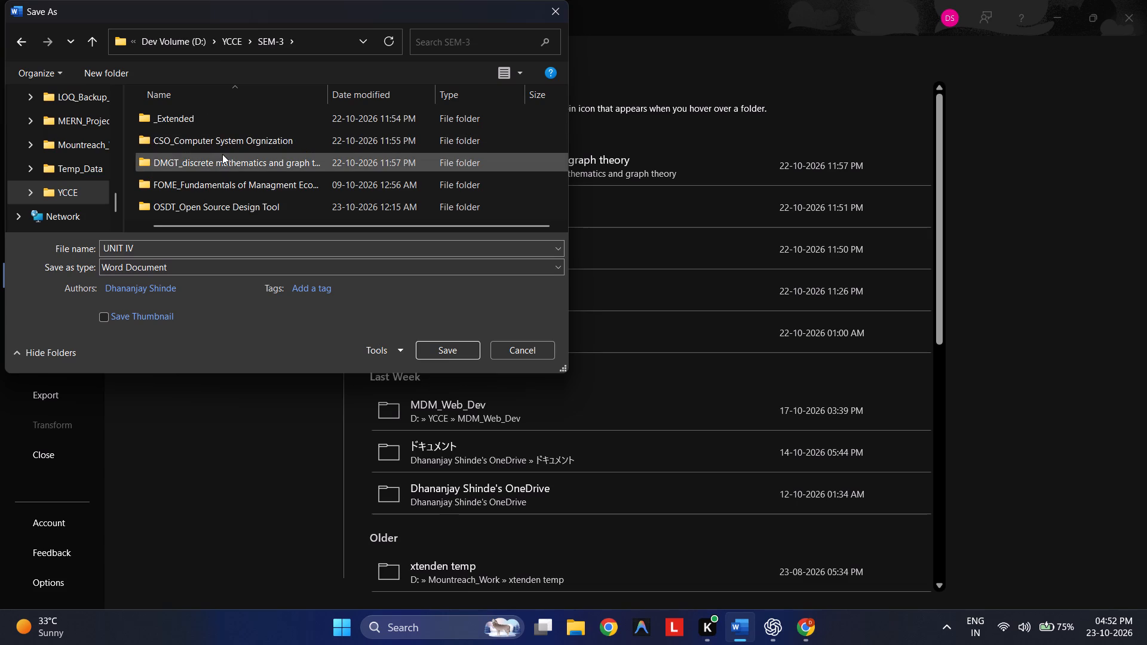
scroll(240, 160, right, 2)
Create a new folder named MPMC inside the SEM-3 folder.
click(97, 71)
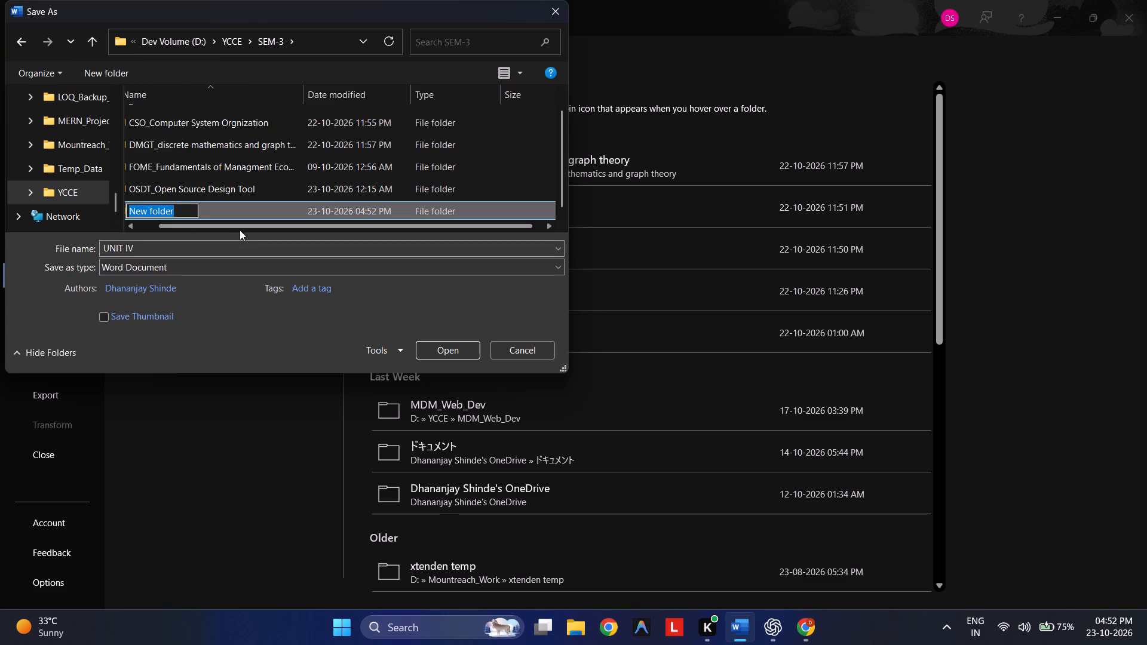
text(MPMC)
key(Return)
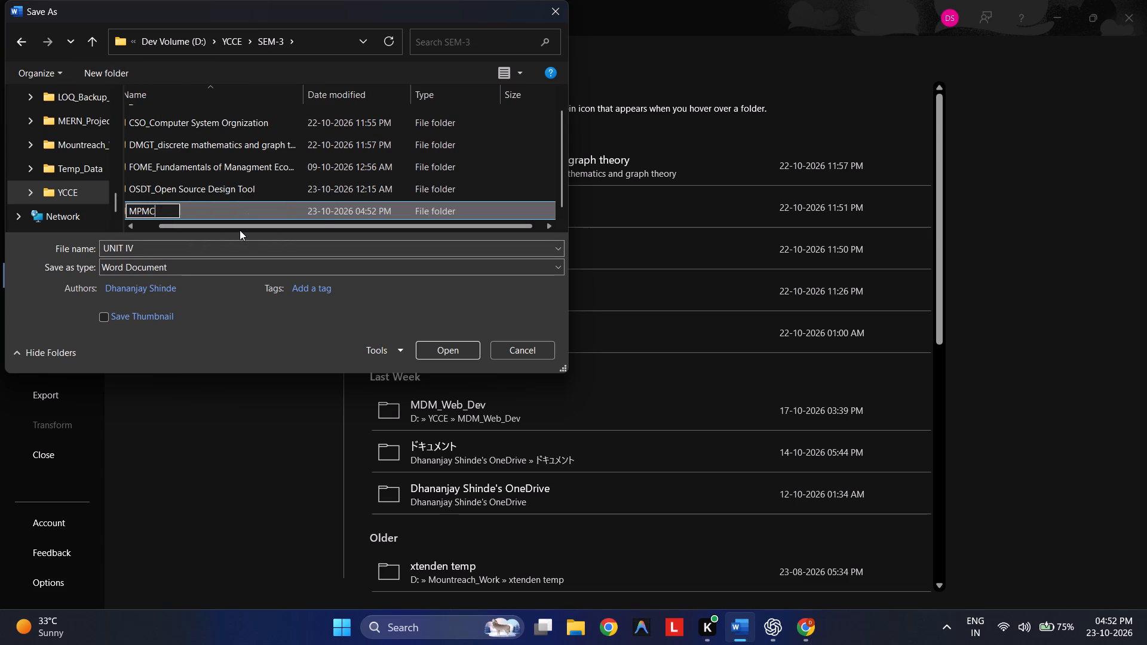
Save the document in the MPMC folder as a Word Document named UNIT IV.
double_click(323, 206)
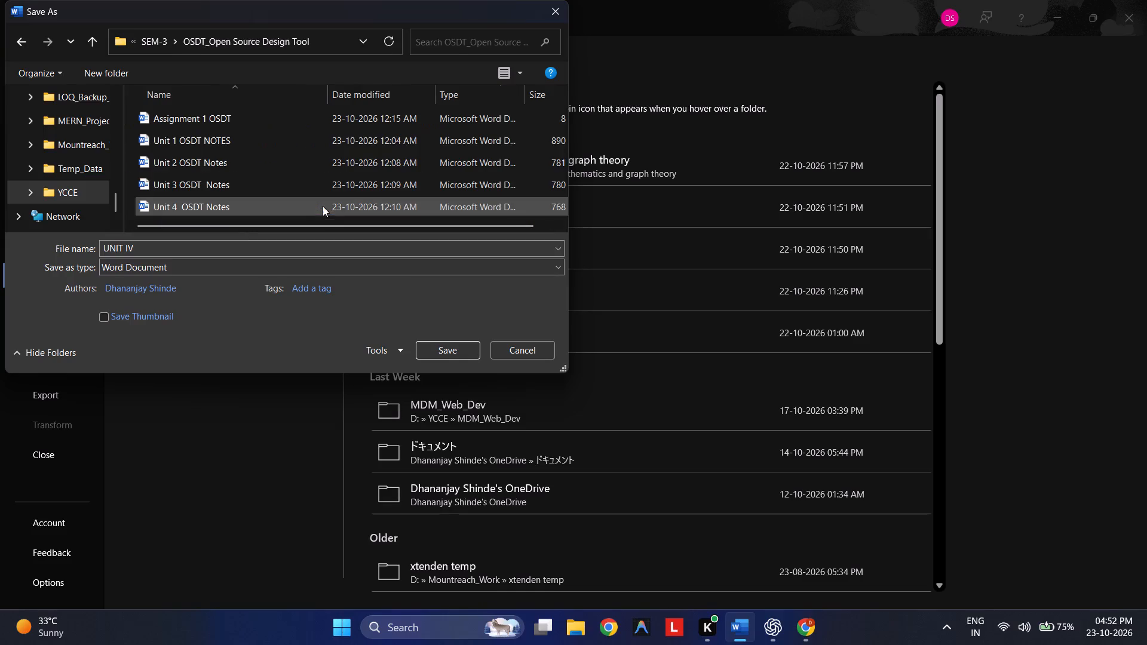
click(146, 39)
double_click(205, 206)
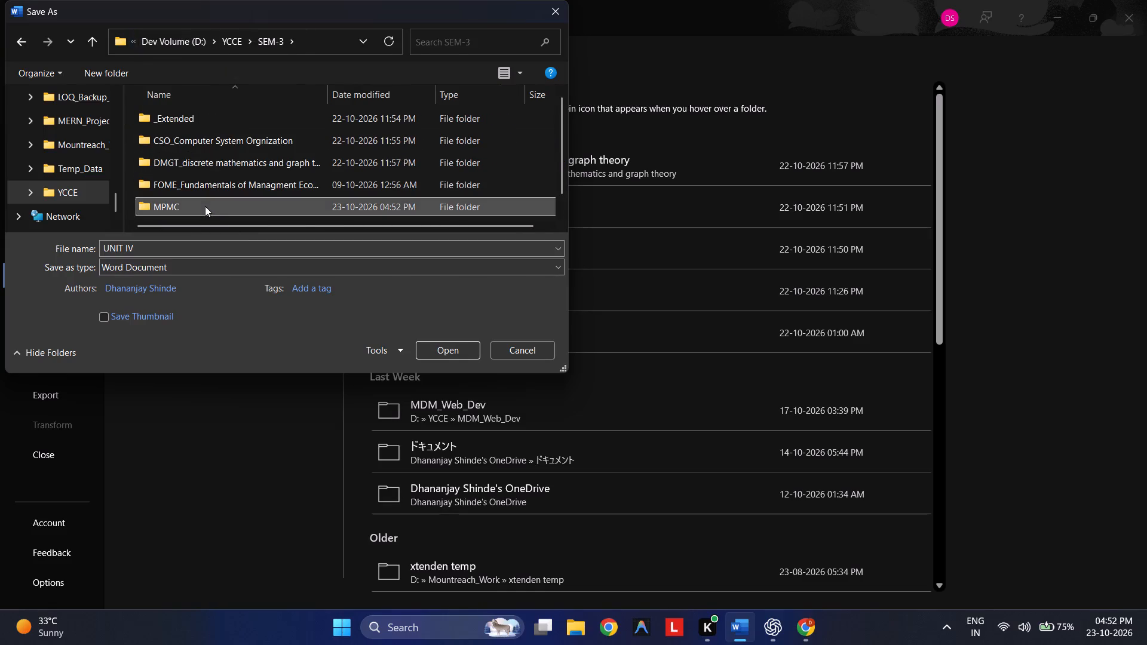
click(464, 348)
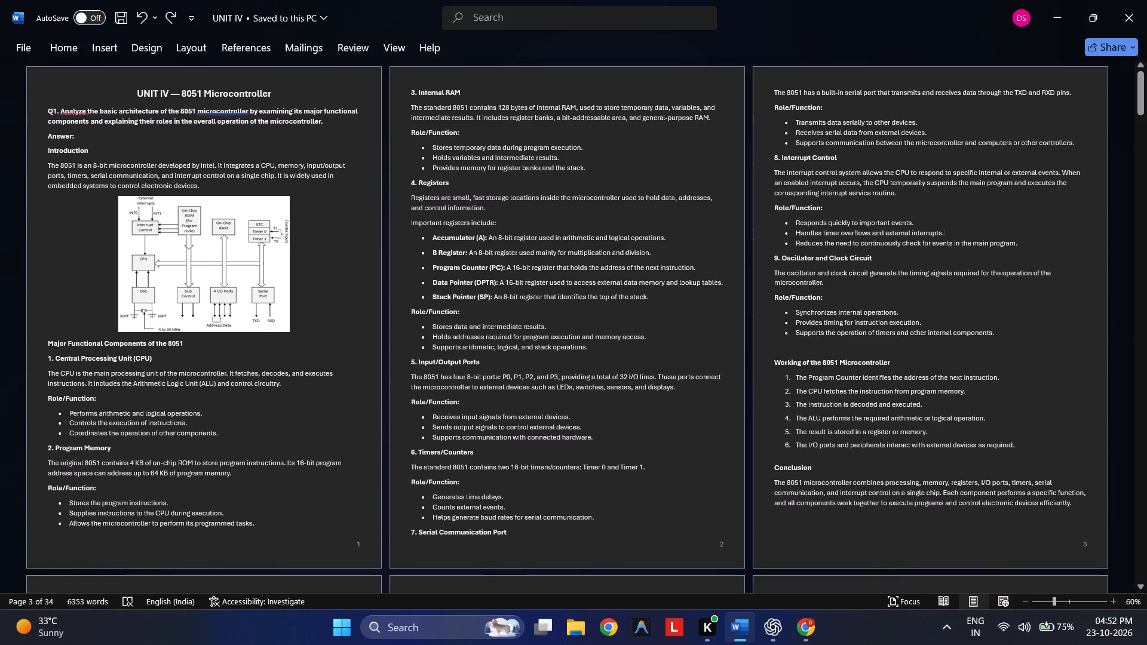
Read section 8, Interrupt Control, on page 3, including its description and its Role/Function points.
scroll(486, 464, down, 2)
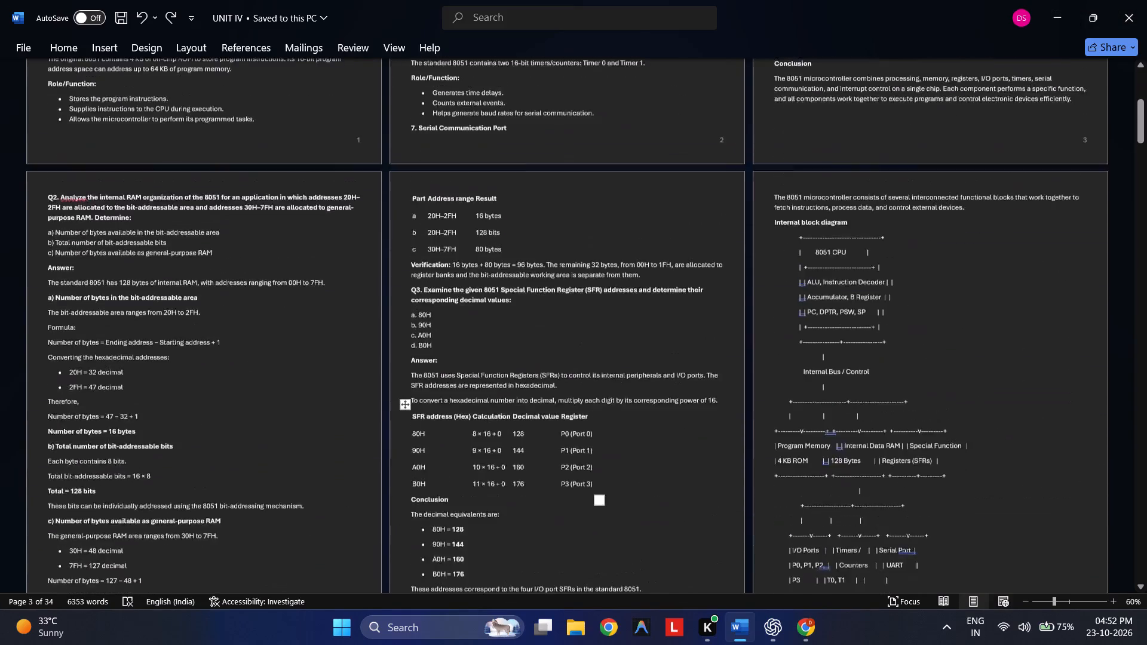
scroll(760, 281, up, 1)
ctrl+scroll(760, 281, up, 4)
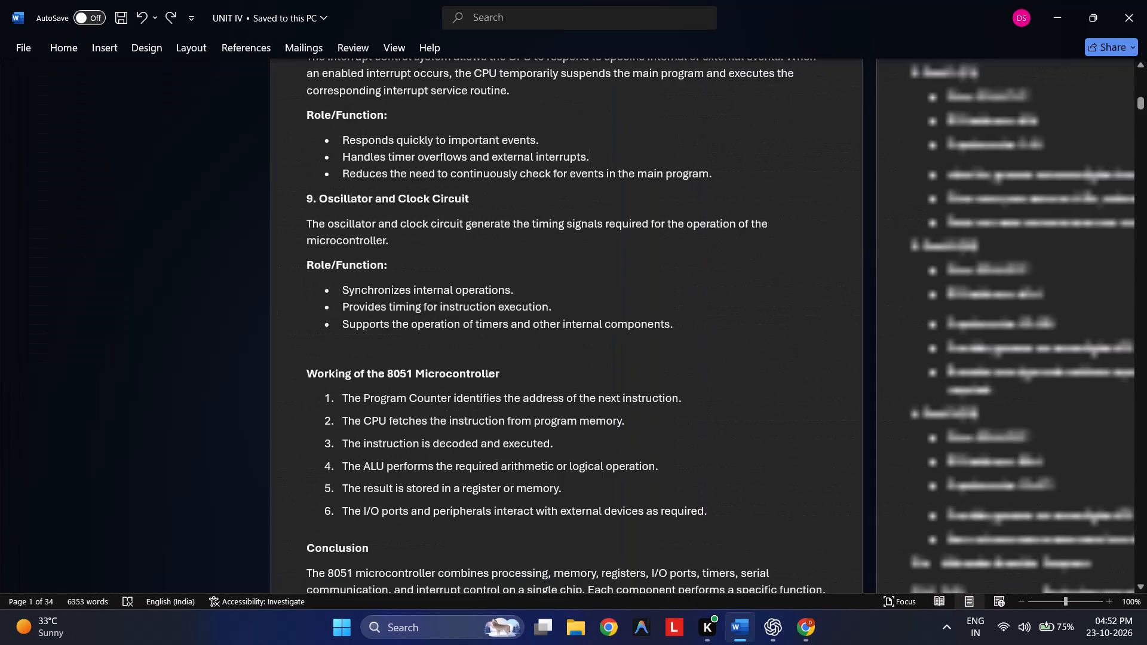
ctrl+scroll(760, 281, up, 3)
scroll(760, 281, up, 1)
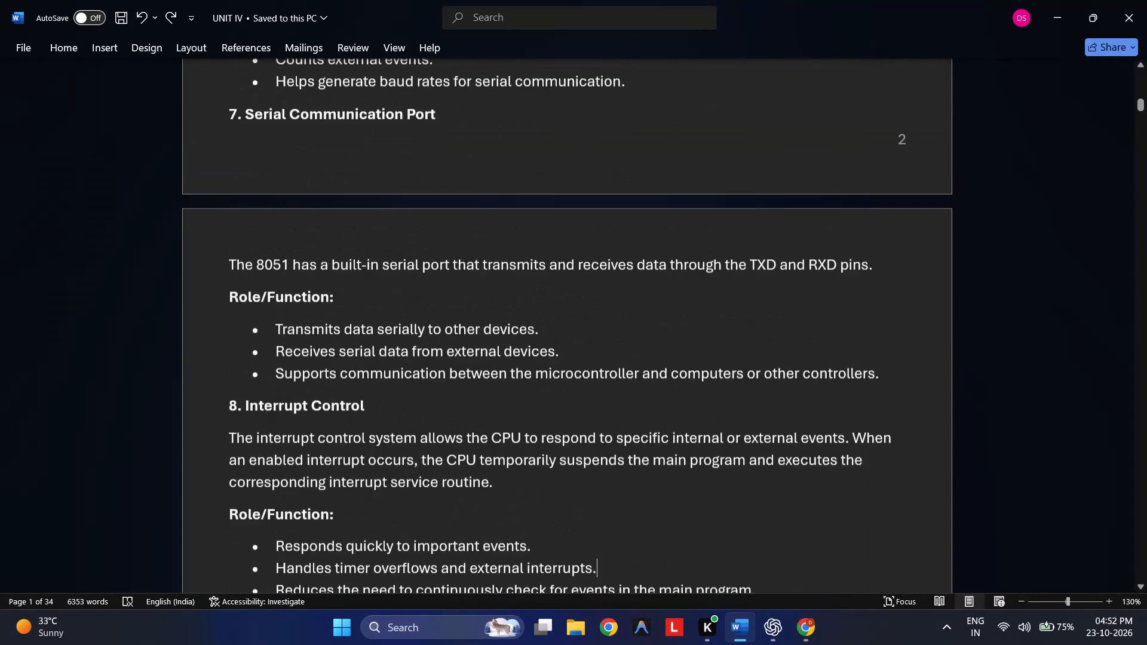
scroll(760, 281, up, 1)
double_click(330, 273)
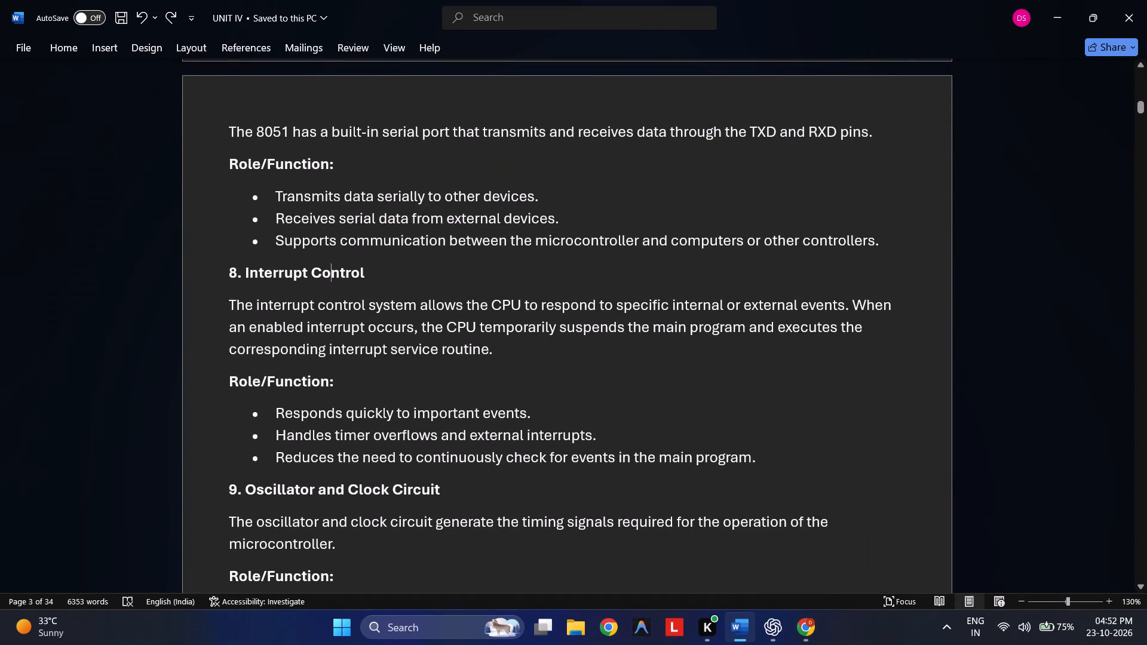
double_click(410, 303)
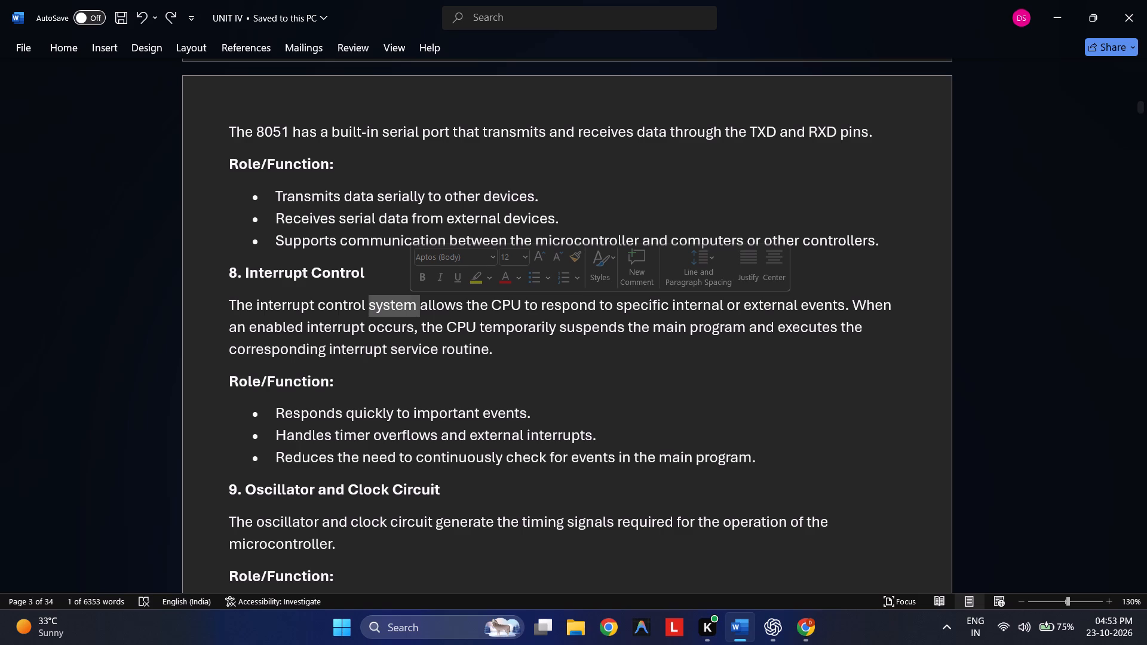
scroll(626, 414, down, 1)
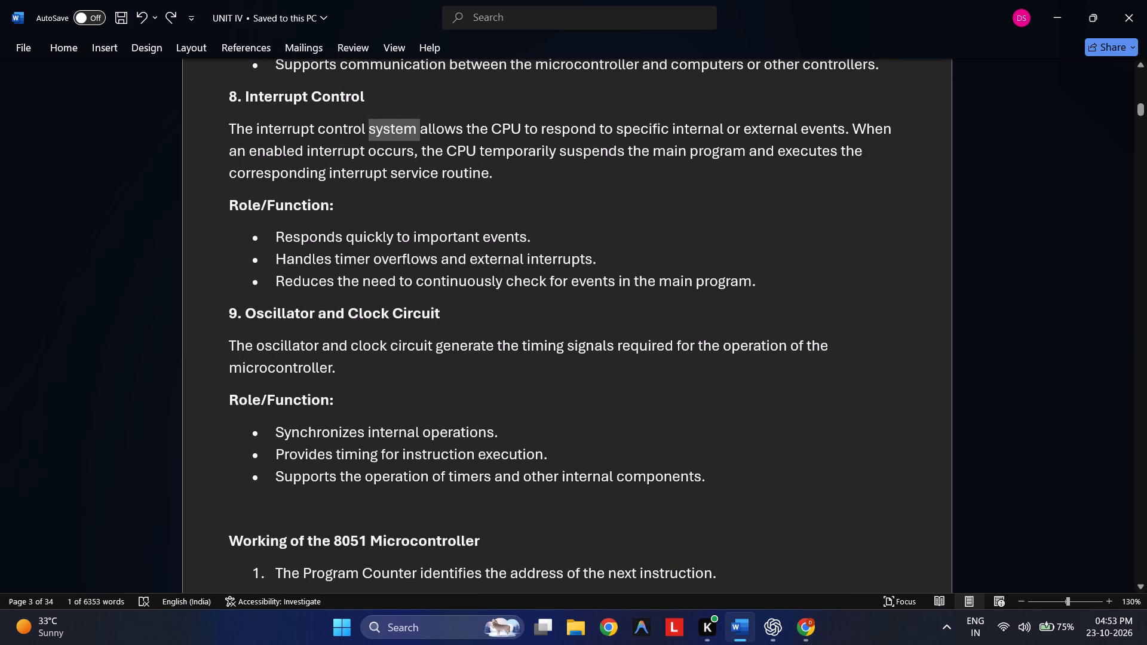
triple_click(344, 245)
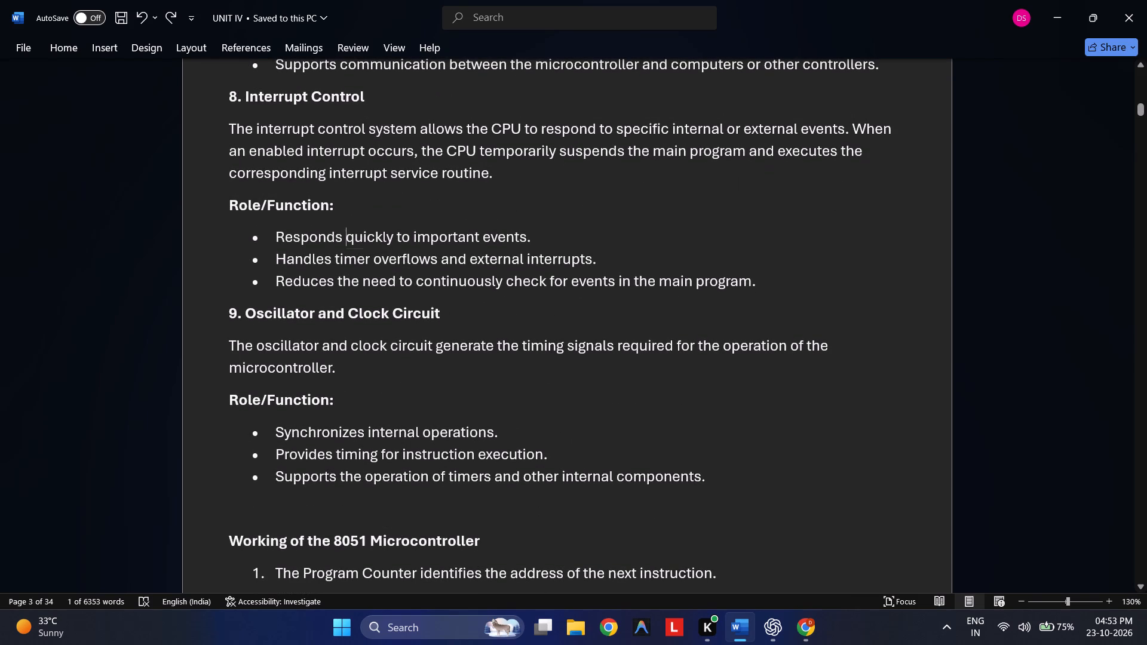
triple_click(328, 266)
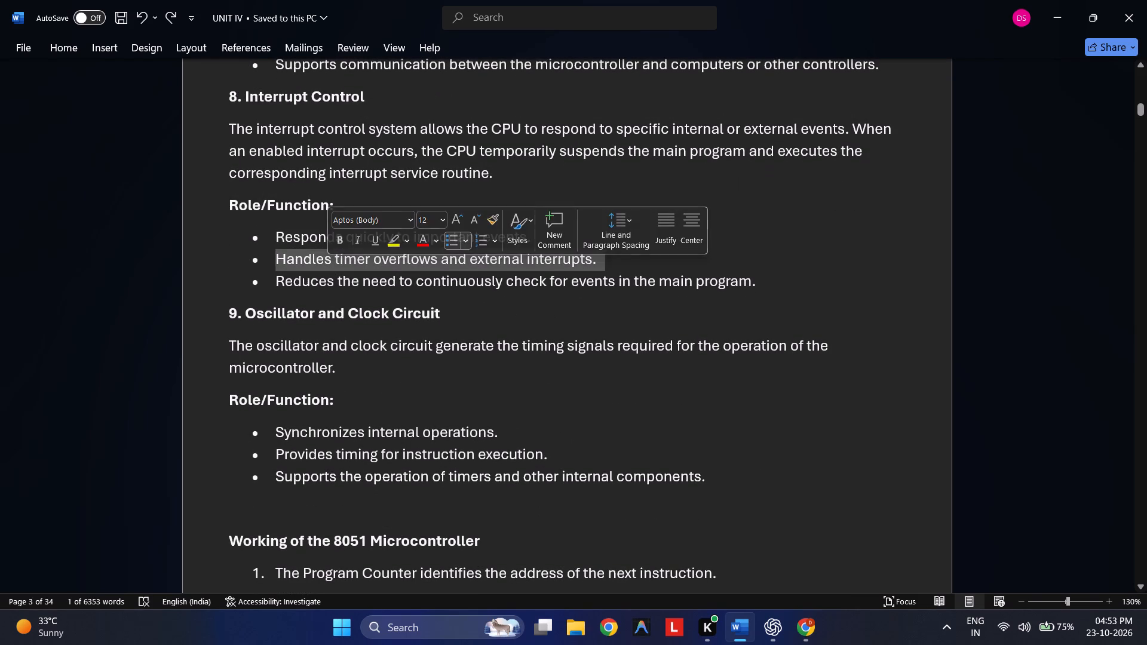
double_click(360, 278)
click(440, 294)
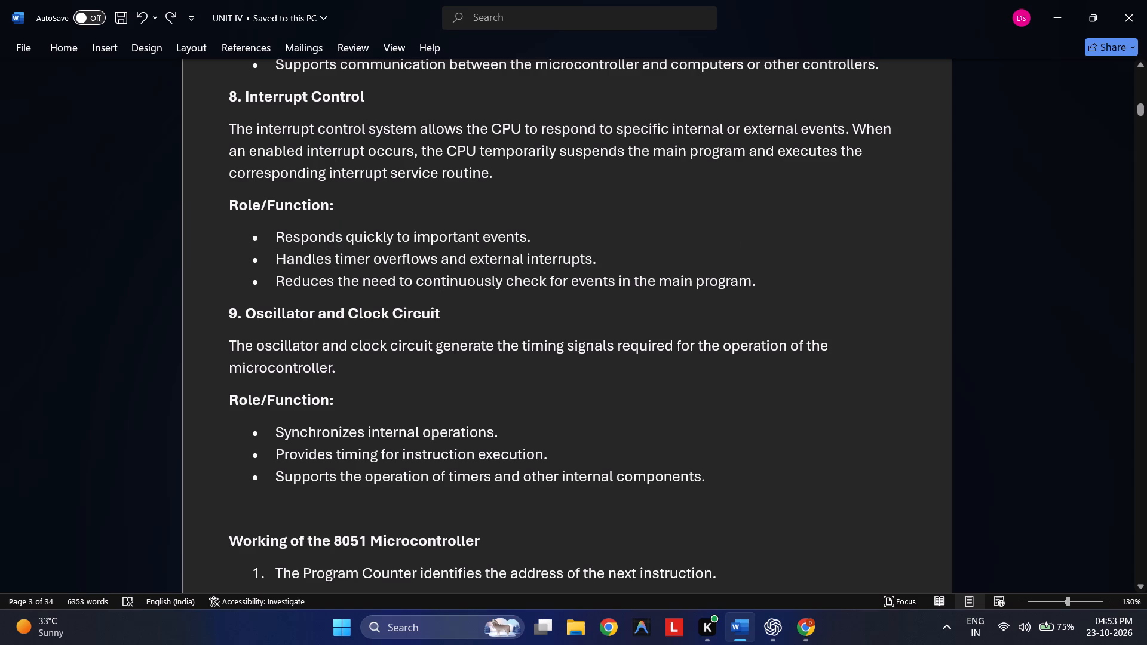
triple_click(391, 279)
double_click(451, 294)
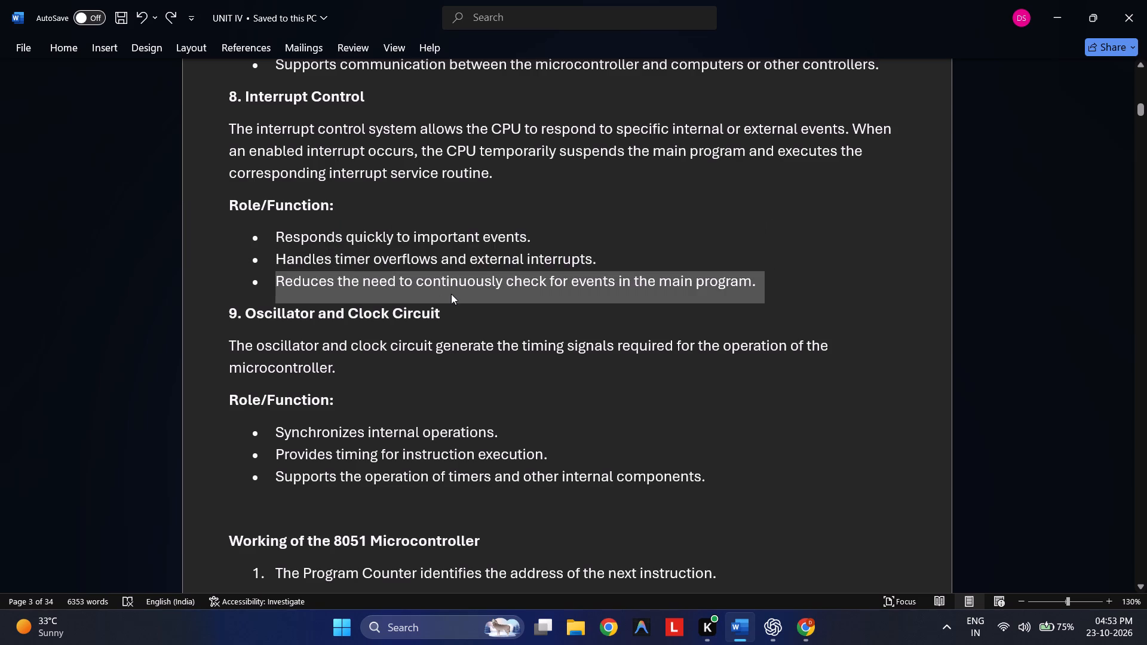
click(526, 300)
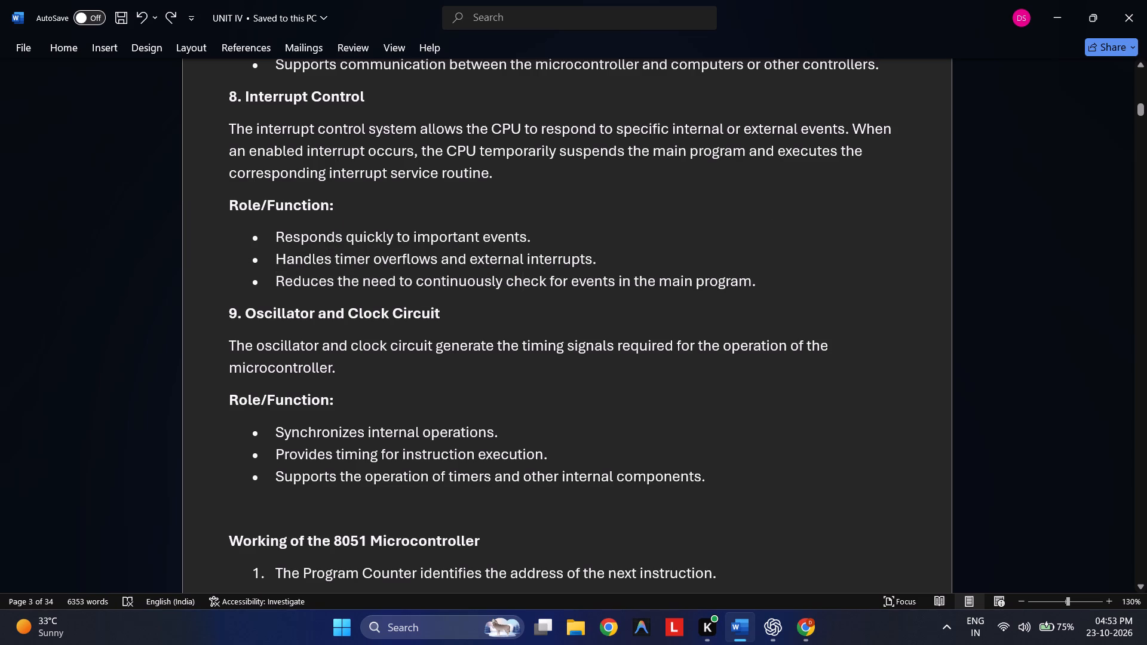
double_click(301, 251)
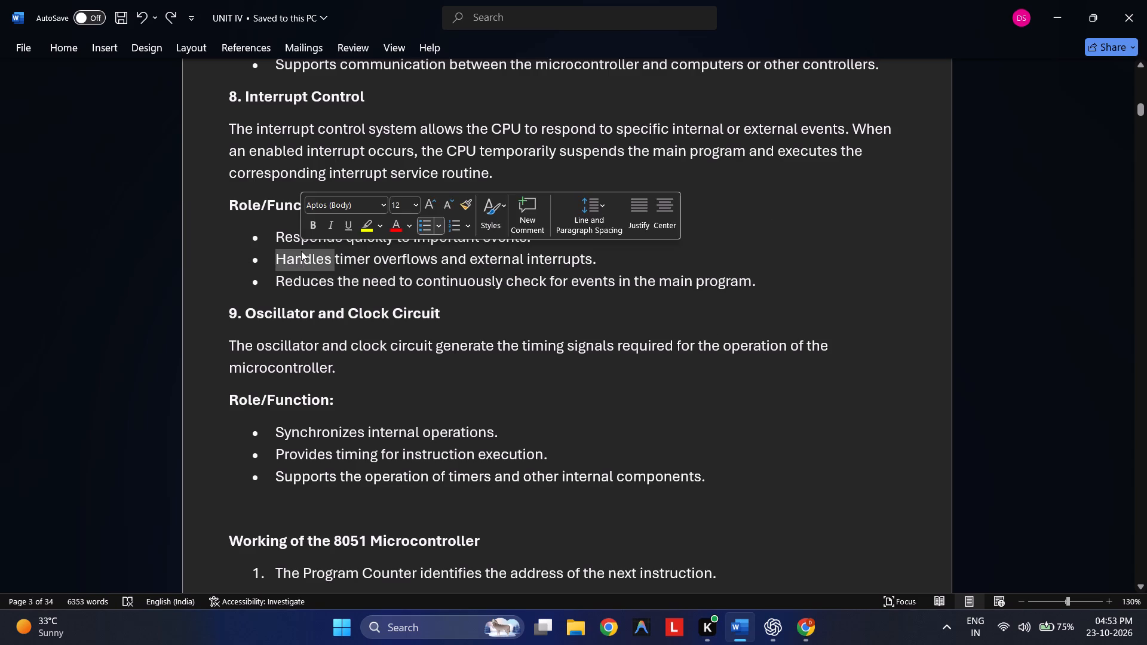
click(377, 273)
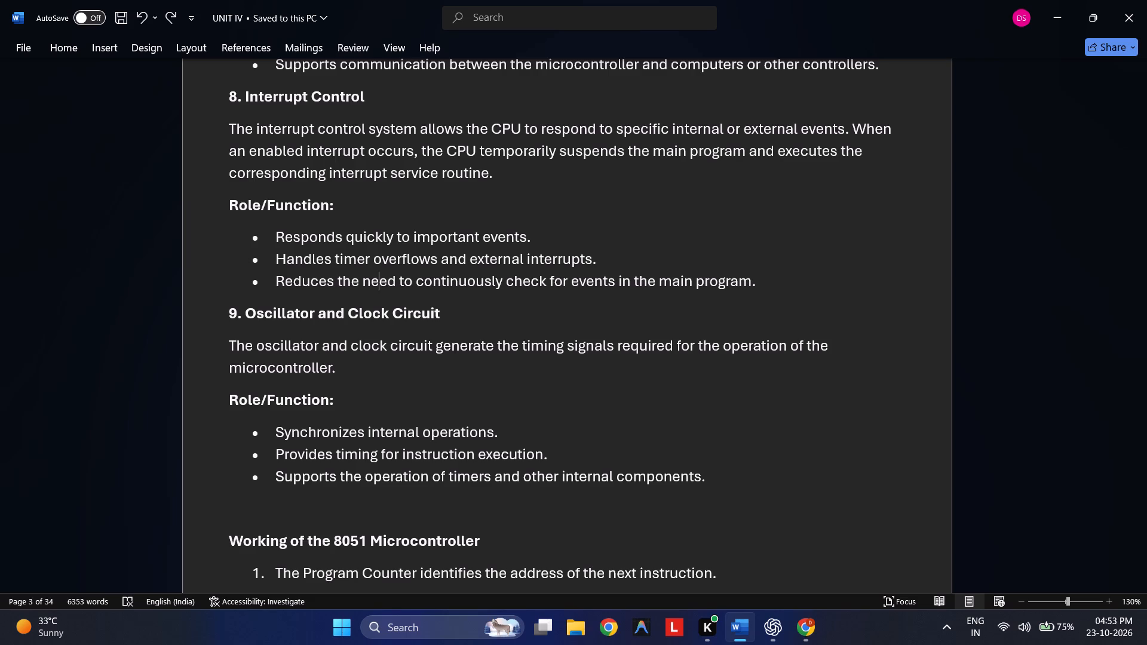
Look up the Hindi translation of the word "oscillator" in section 9, Oscillator and Clock Circuit, and close the translator.
scroll(384, 357, down, 1)
click(391, 326)
double_click(341, 347)
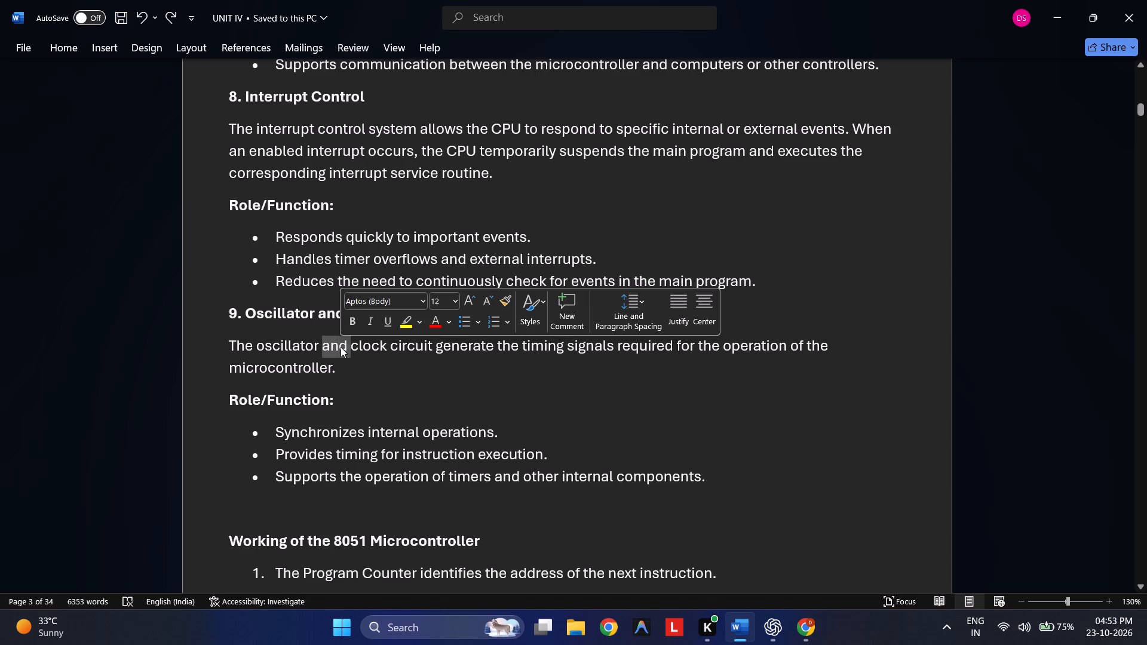
double_click(293, 346)
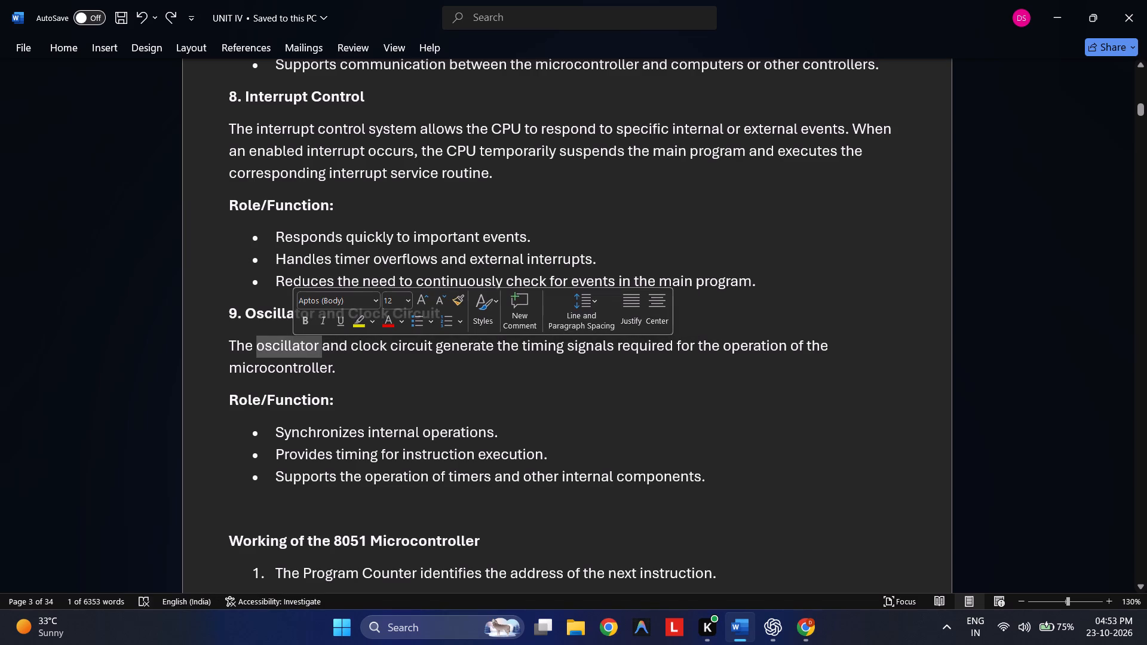
click(356, 352)
double_click(306, 354)
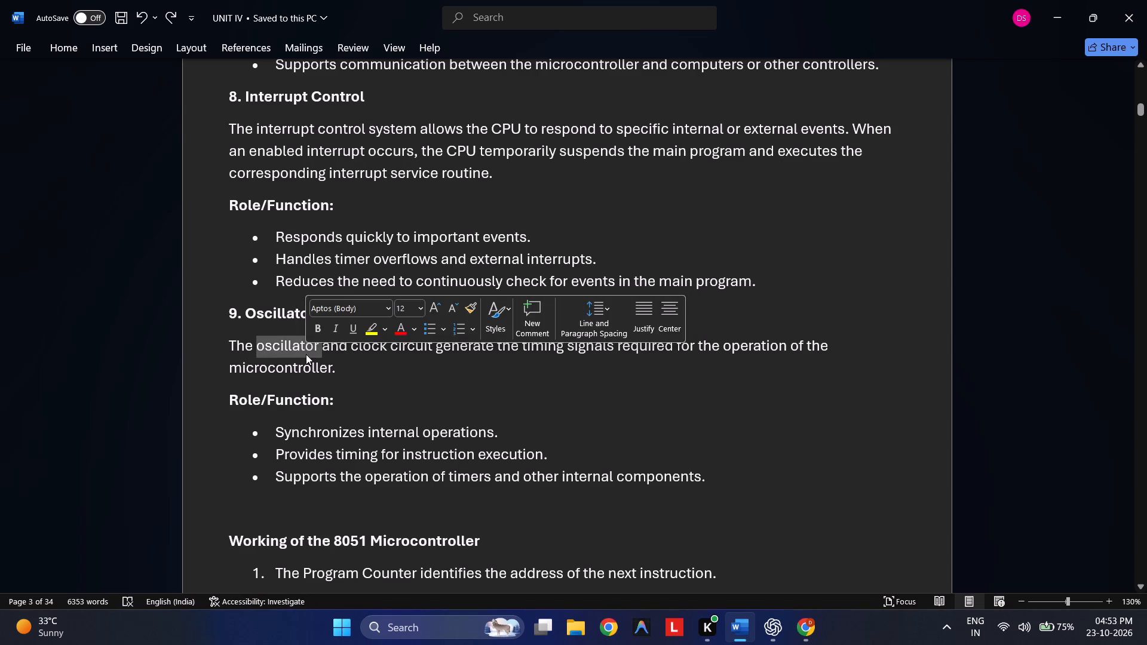
right_click(306, 354)
click(420, 294)
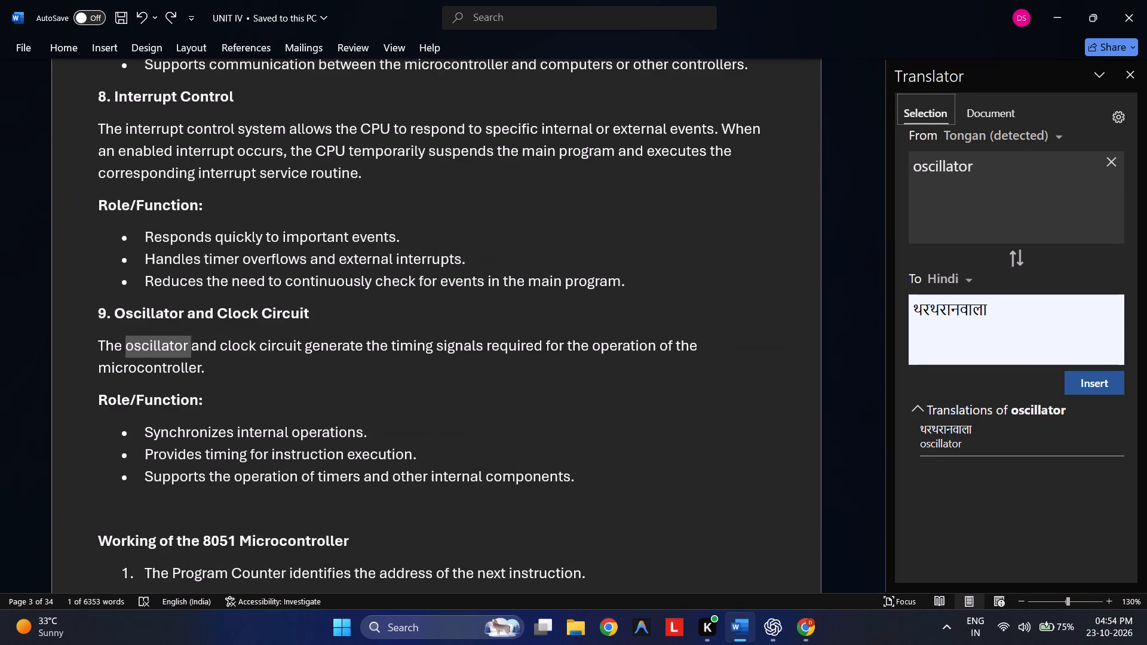
click(1134, 76)
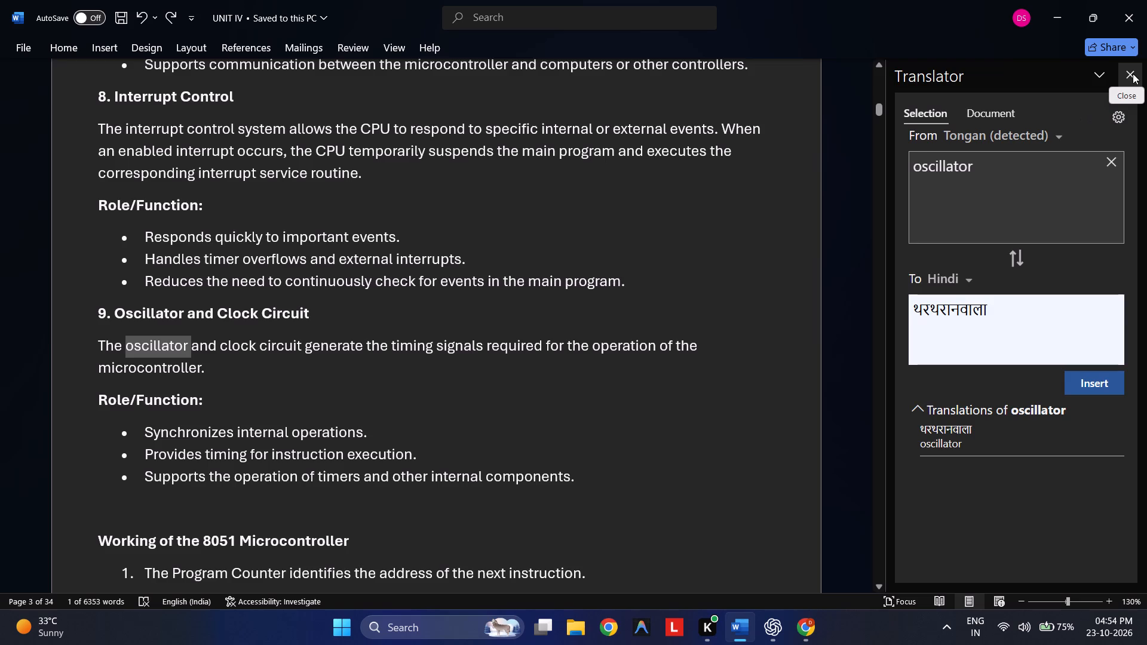
click(1133, 73)
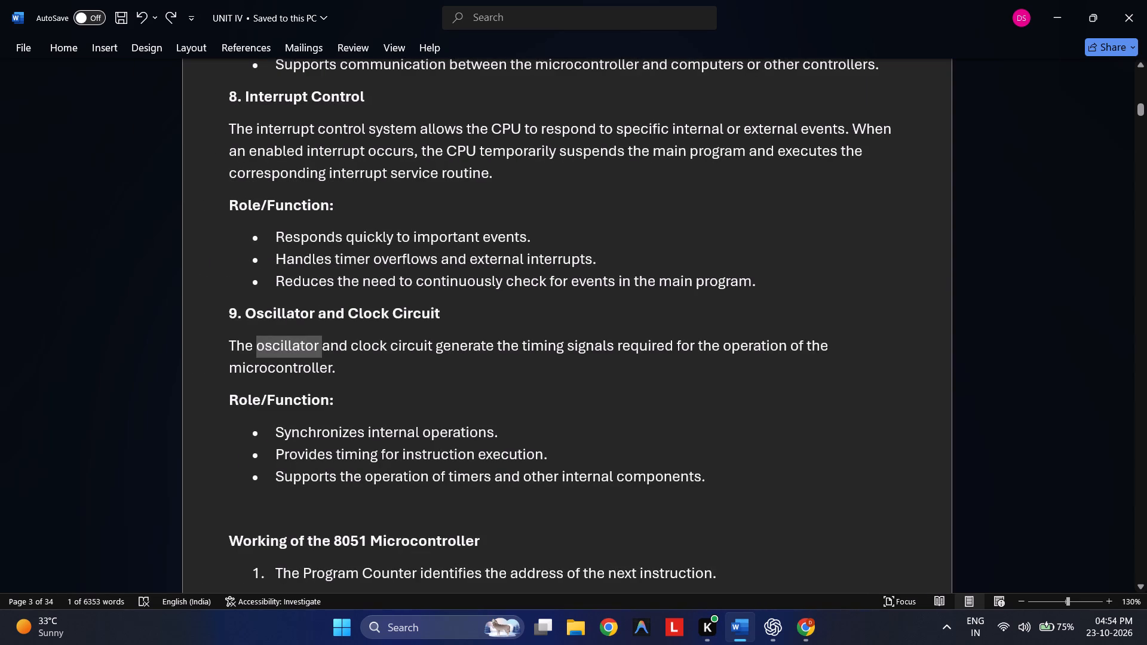
Read section 9, Oscillator and Clock Circuit, including its description and its three Role/Function points.
click(490, 370)
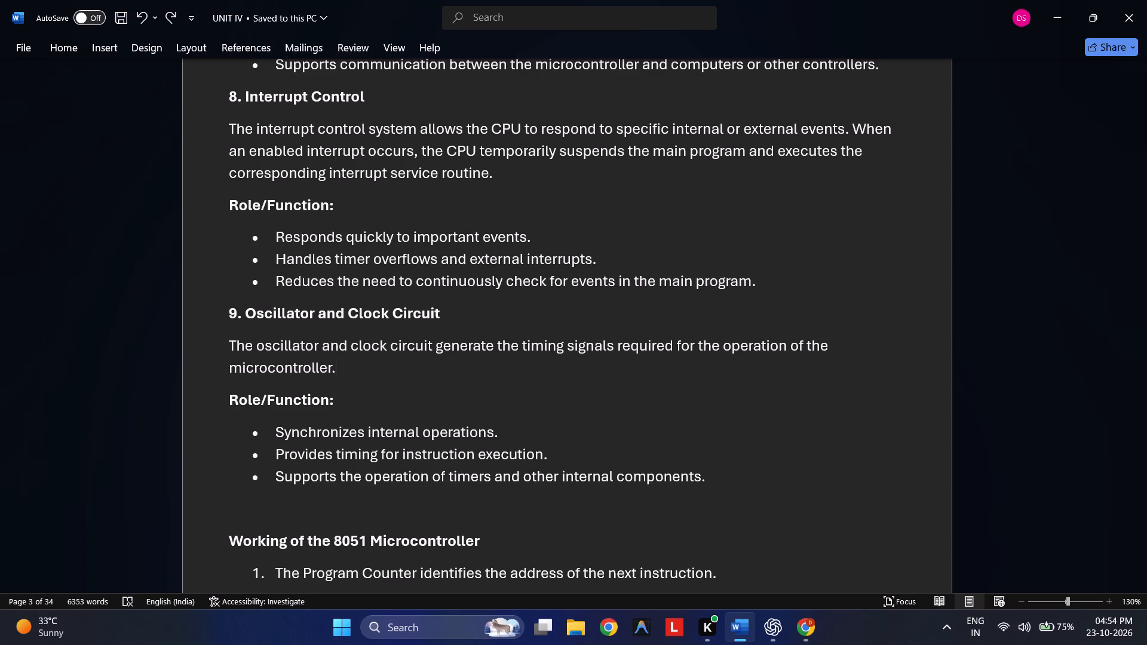
scroll(461, 483, down, 1)
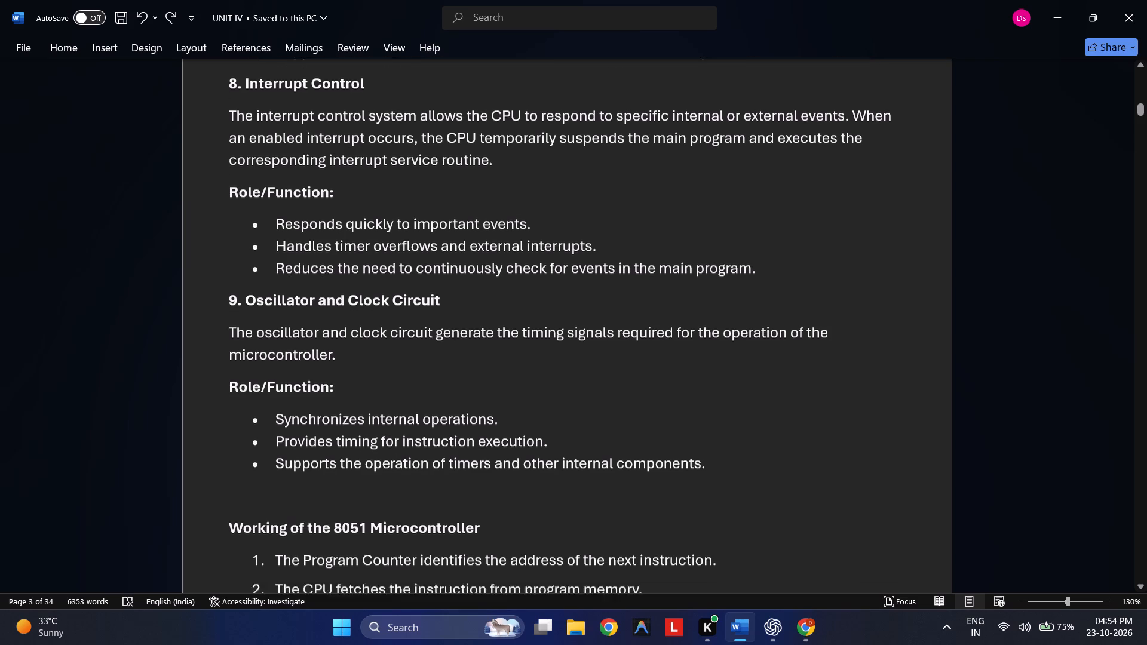
scroll(461, 483, down, 1)
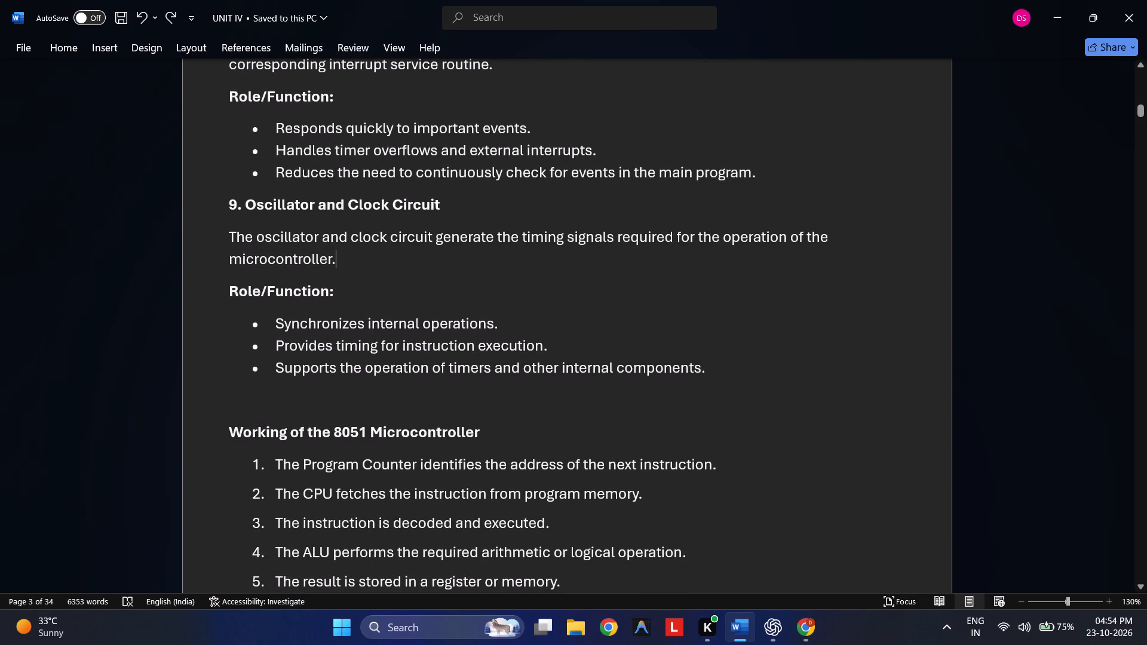
double_click(346, 309)
triple_click(318, 333)
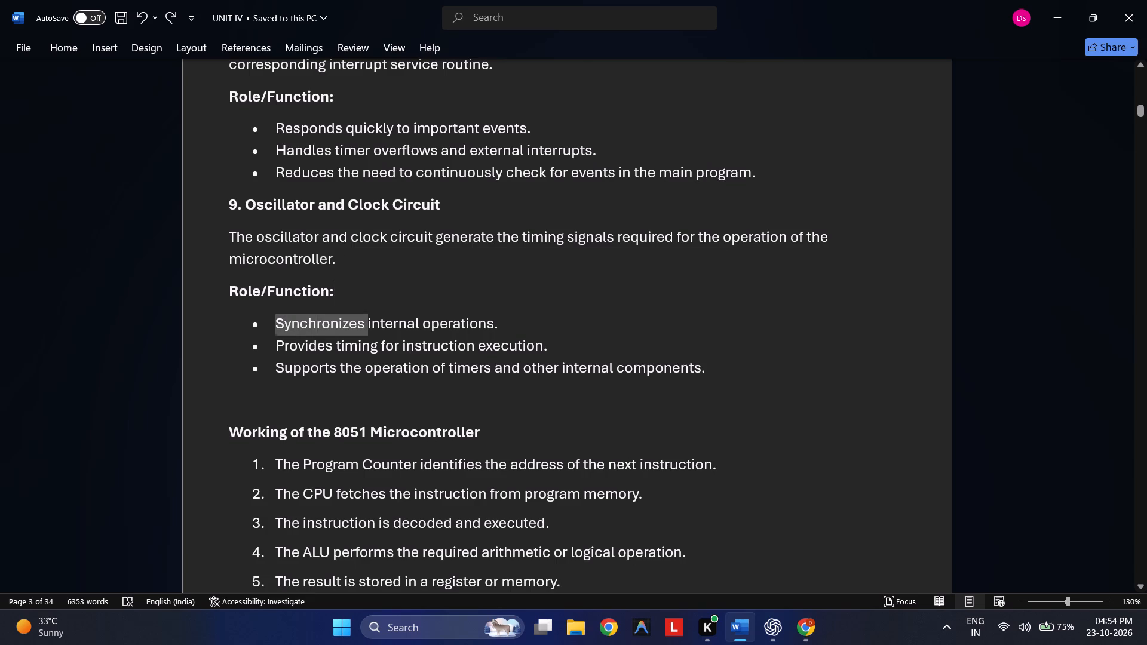
double_click(379, 352)
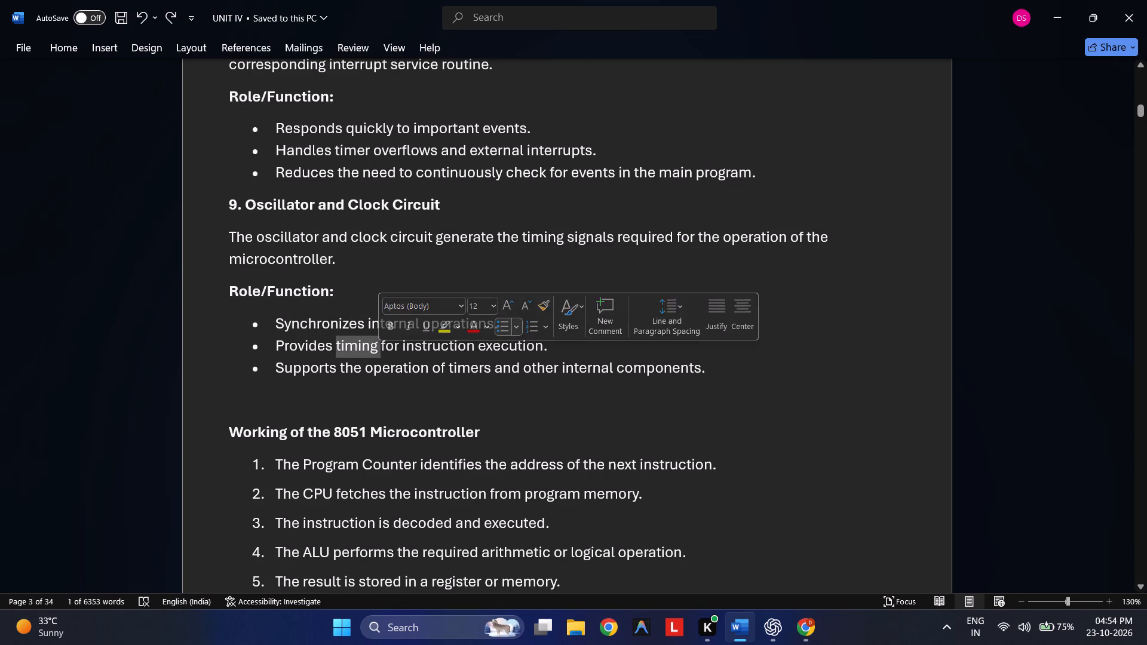
triple_click(430, 368)
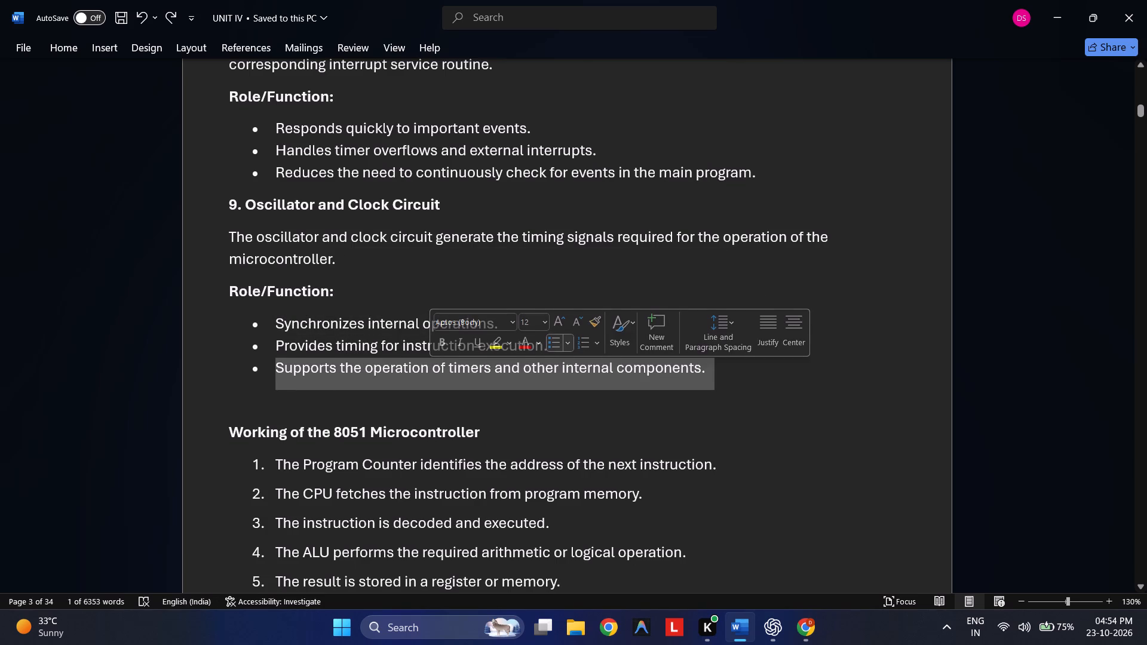
triple_click(391, 330)
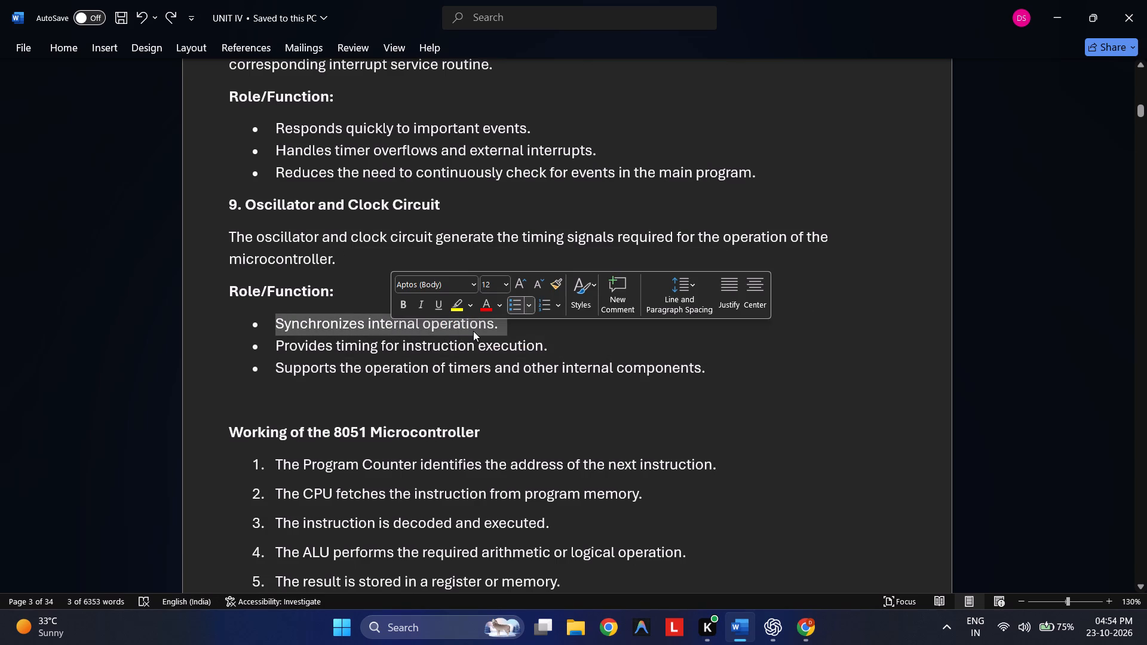
click(473, 331)
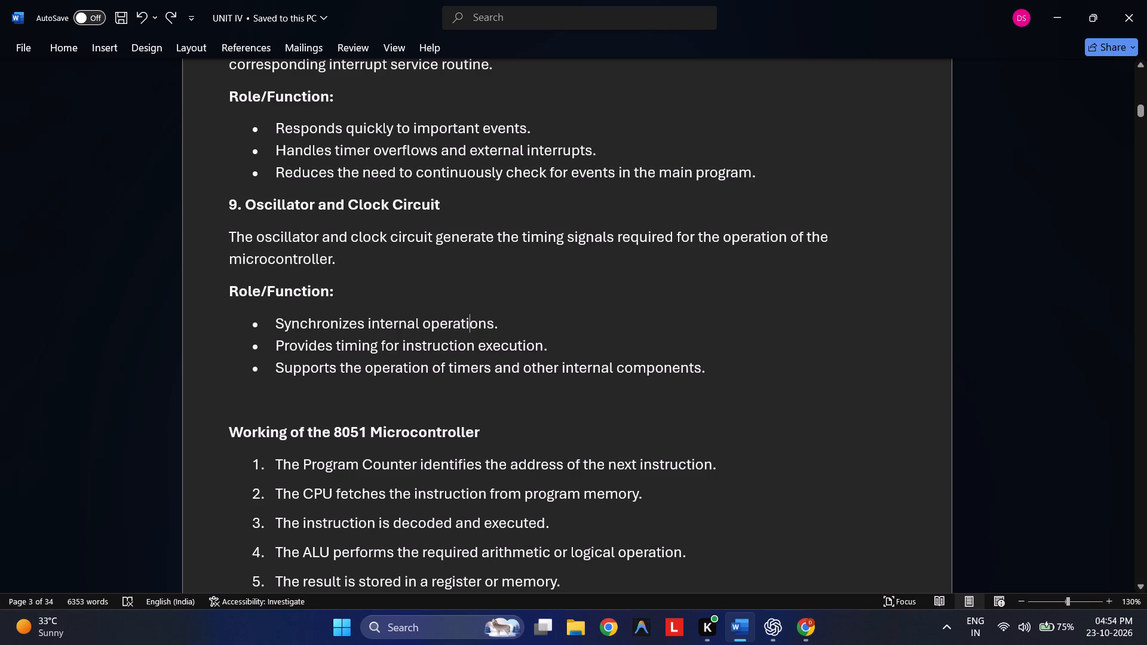
double_click(334, 354)
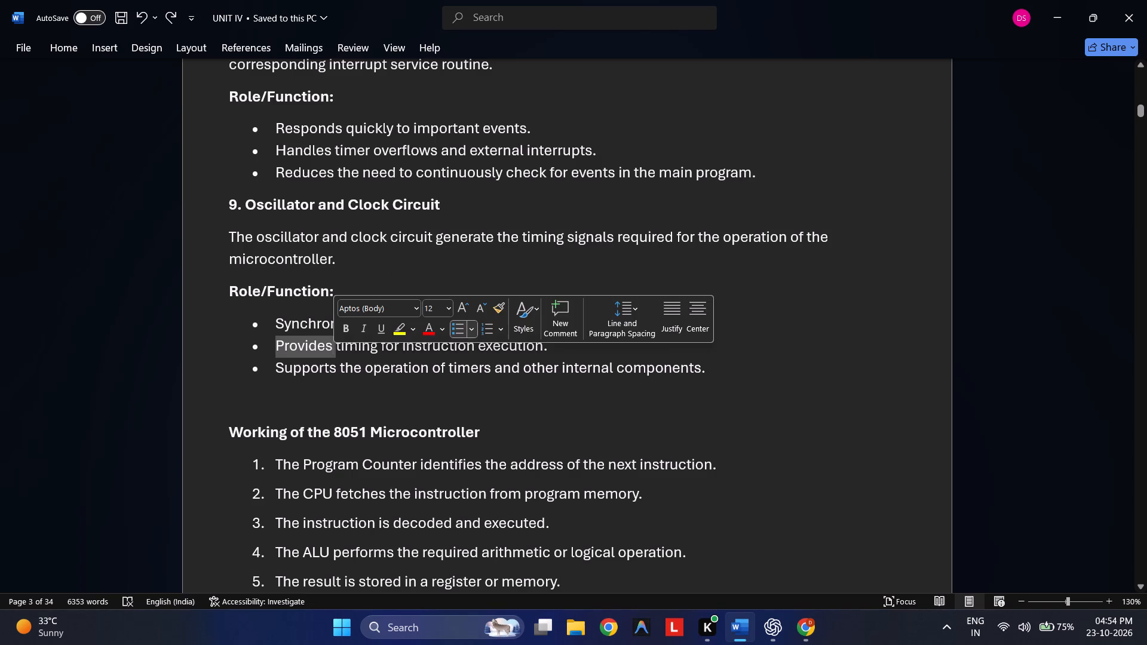
double_click(448, 354)
double_click(505, 354)
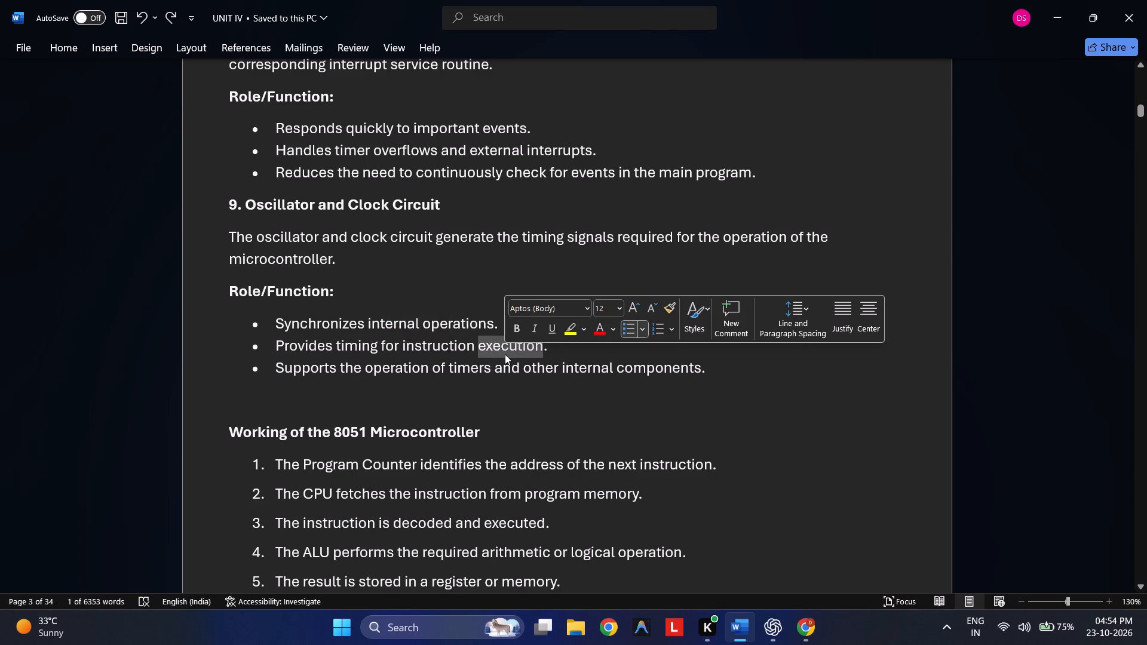
click(370, 324)
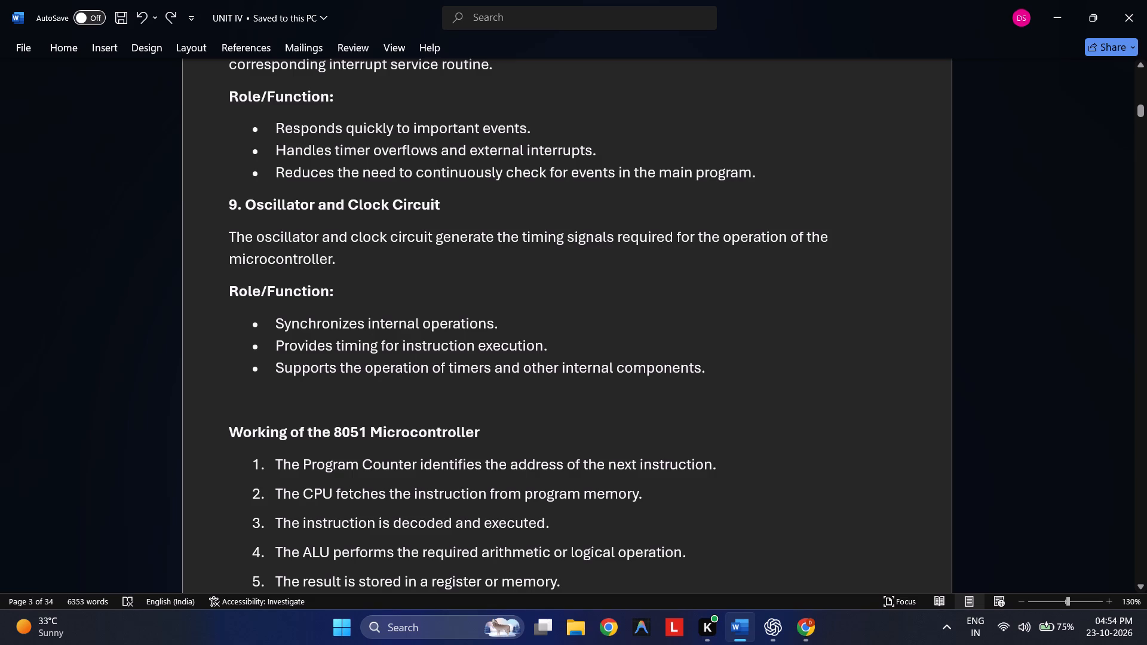
scroll(409, 300, down, 1)
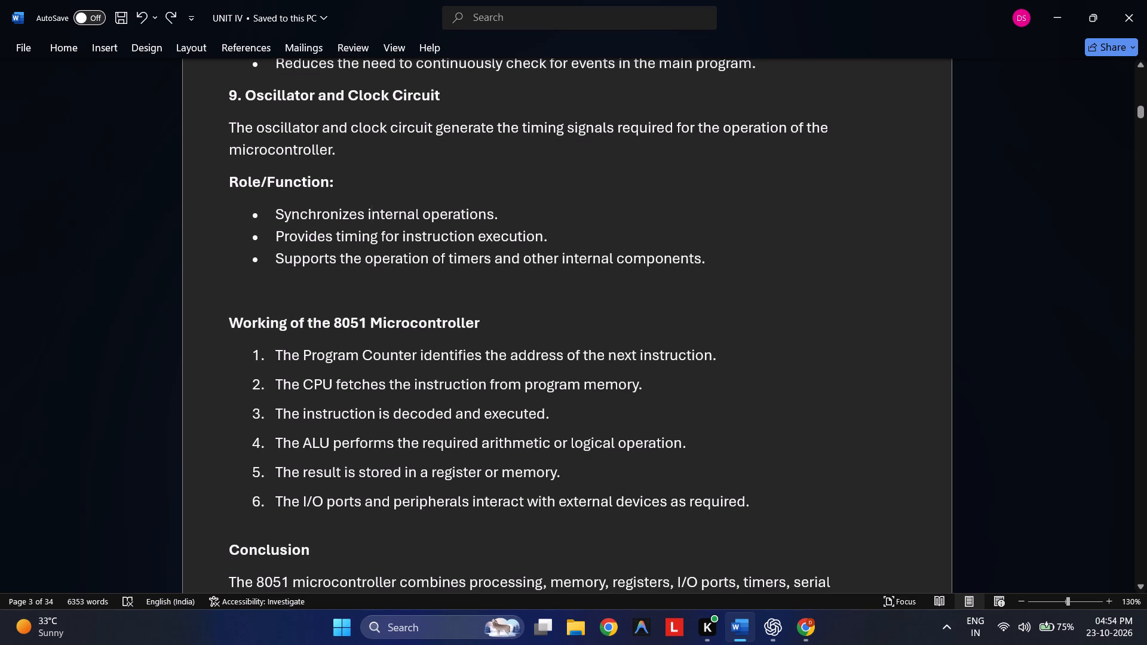
double_click(374, 236)
click(473, 248)
double_click(416, 268)
click(530, 269)
double_click(586, 266)
Read points 1 to 3 of Working of the 8051 Microcontroller, from the Program Counter to instruction decoding and execution.
scroll(458, 387, down, 1)
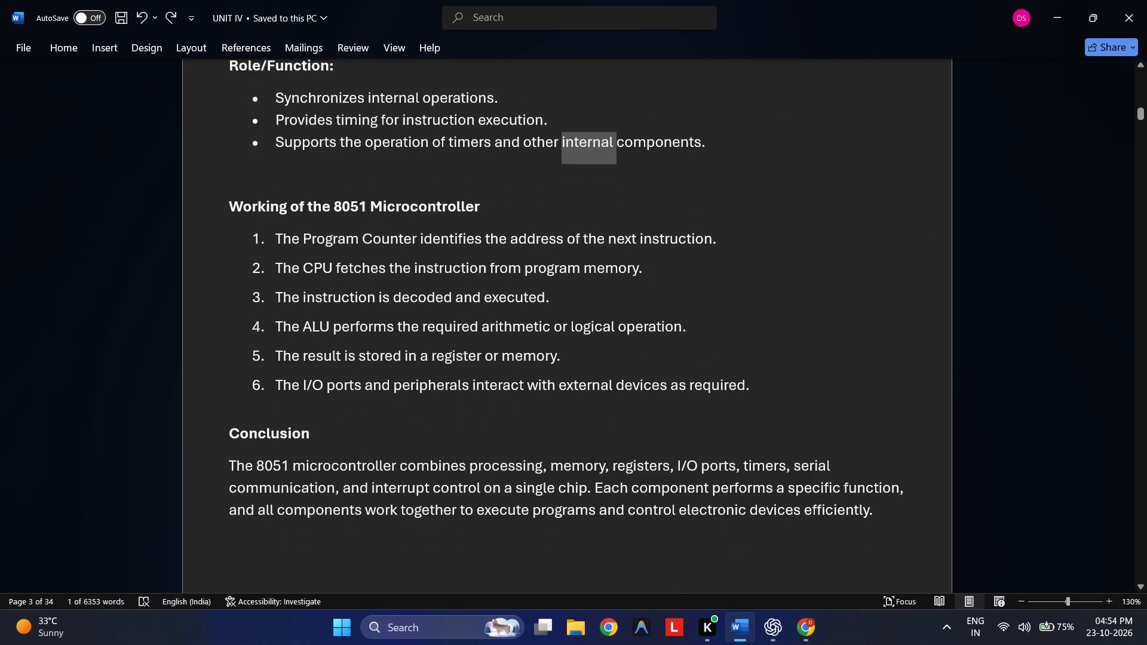
triple_click(350, 236)
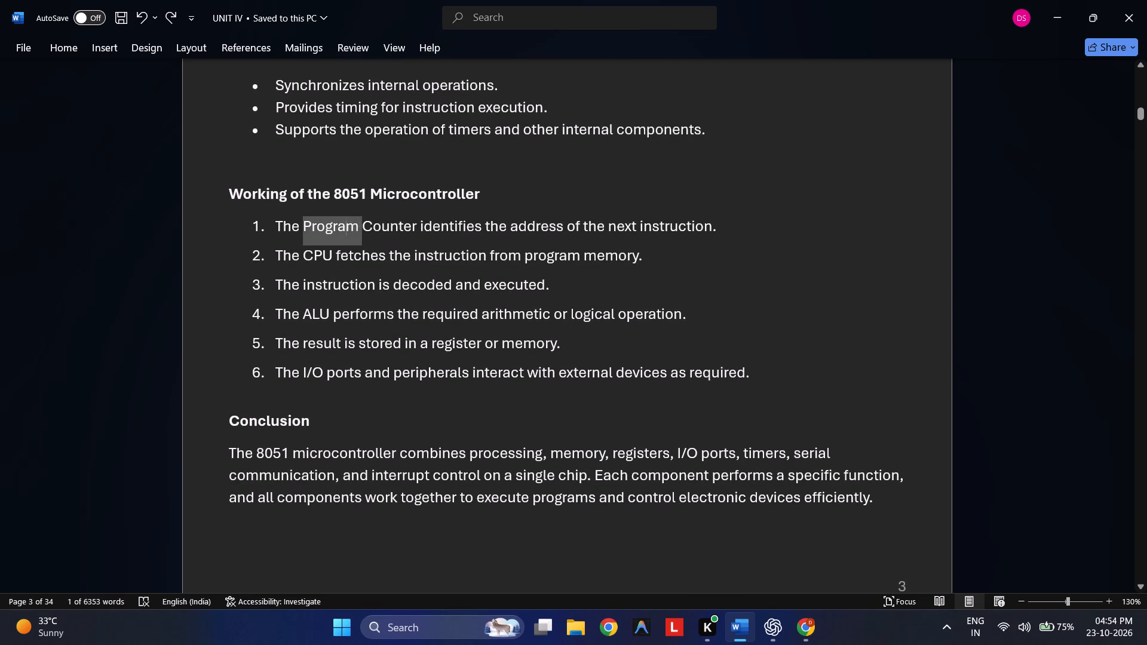
click(471, 300)
double_click(394, 230)
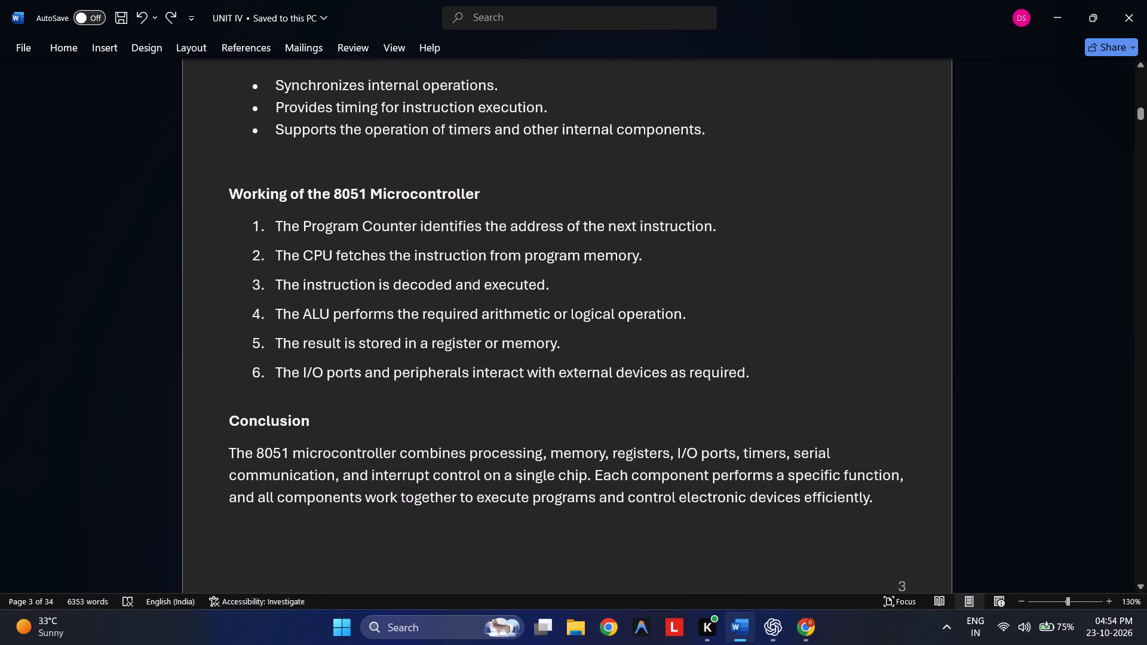
triple_click(508, 228)
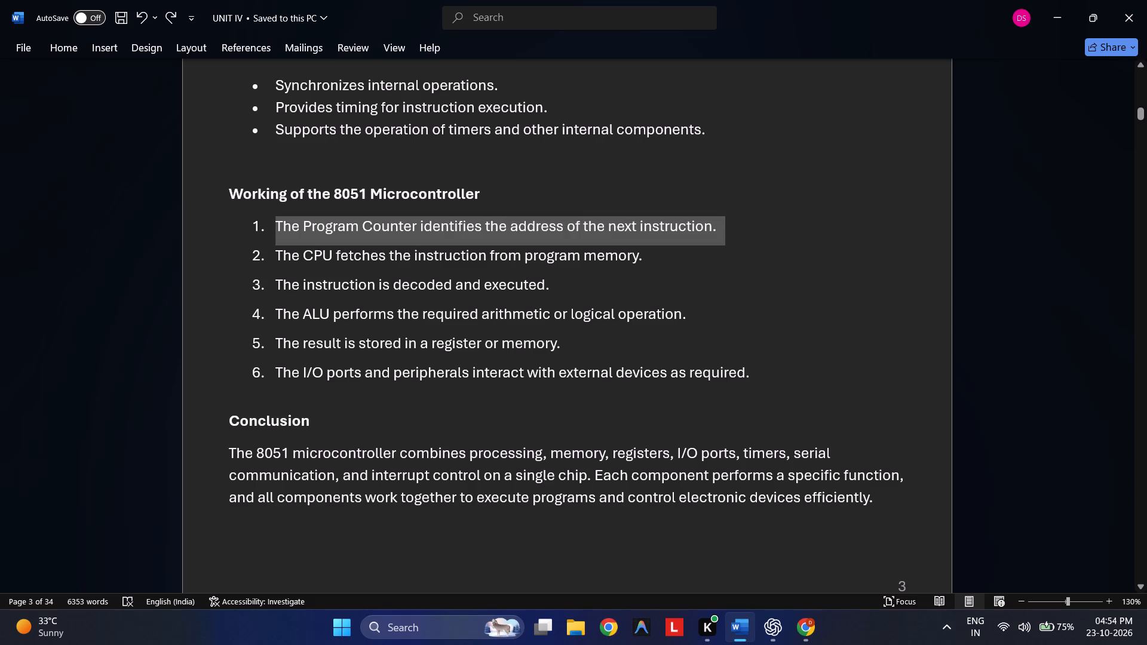
click(538, 247)
triple_click(318, 257)
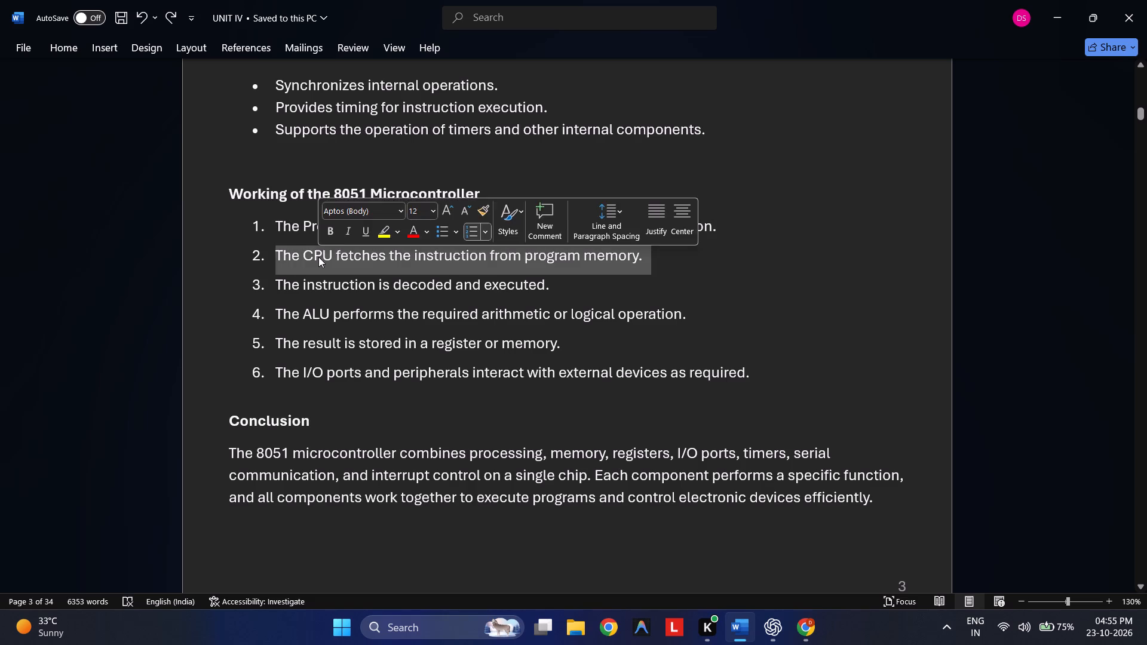
double_click(359, 257)
double_click(436, 254)
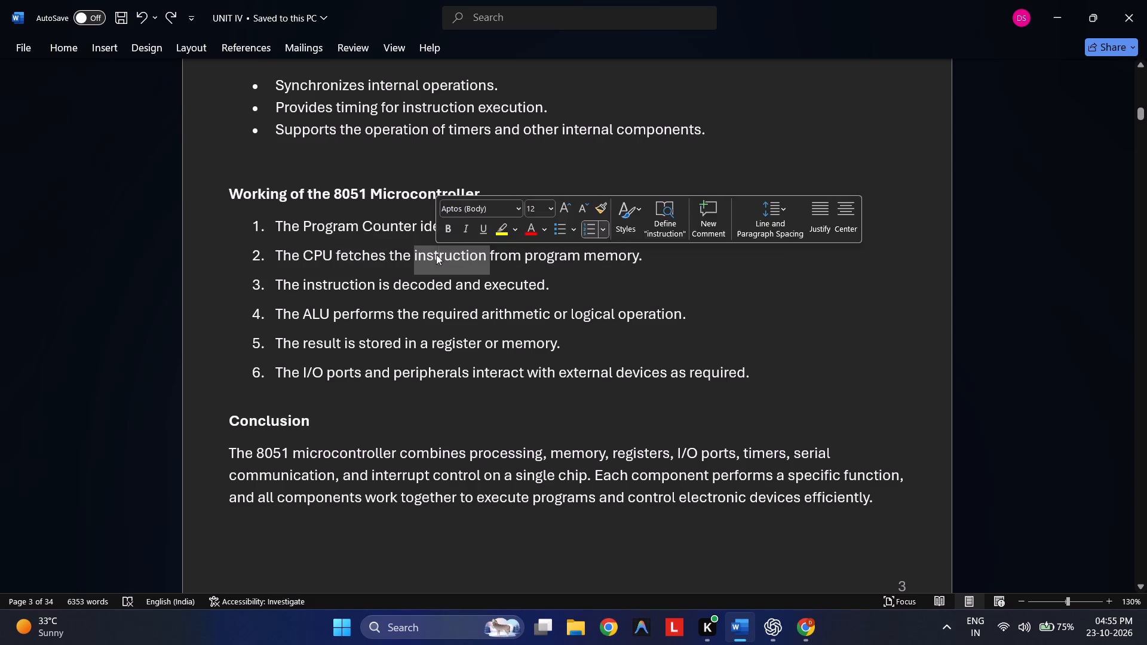
double_click(299, 298)
triple_click(384, 299)
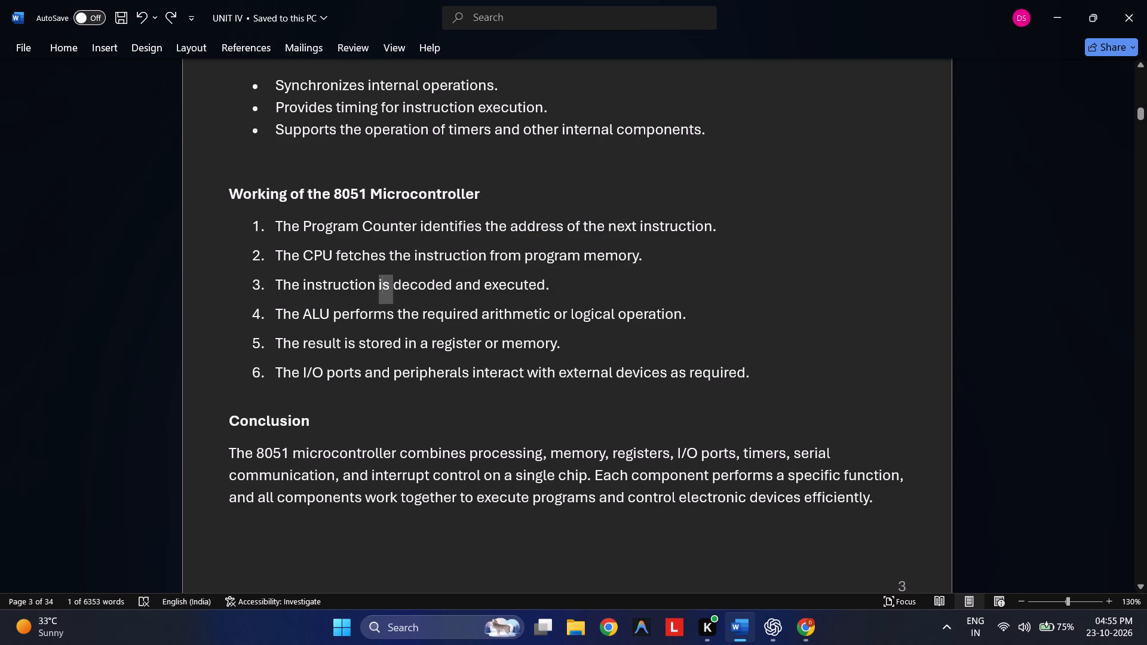
click(434, 309)
double_click(491, 290)
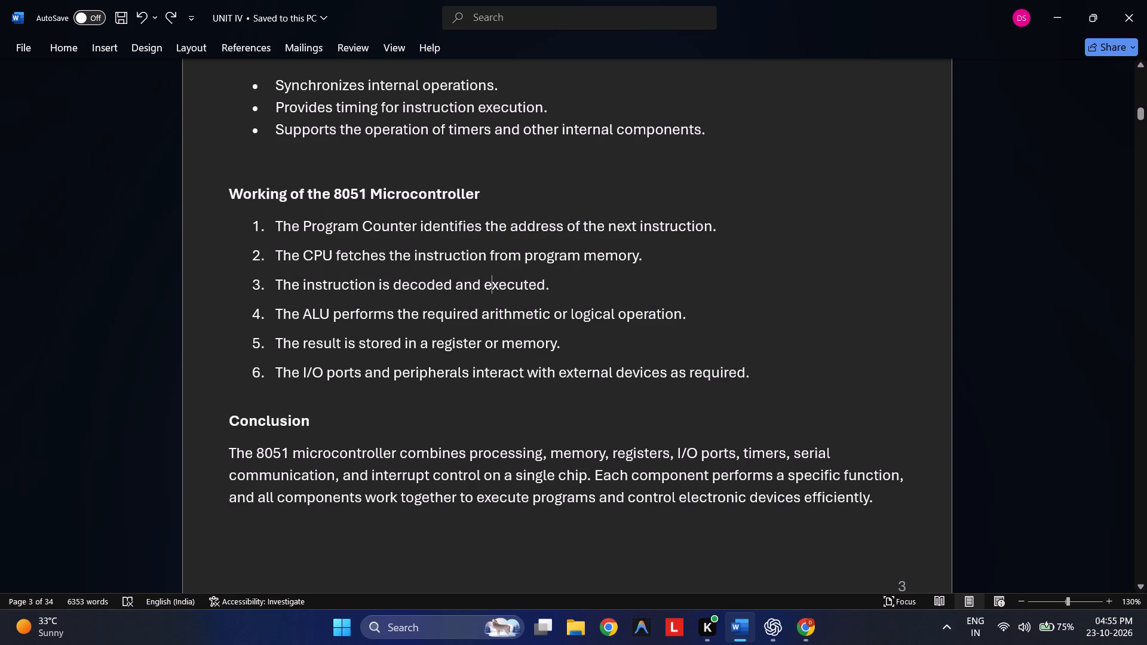
Read points 4 to 6 of Working of the 8051 Microcontroller, going back over points 2 and 3 as well.
double_click(375, 311)
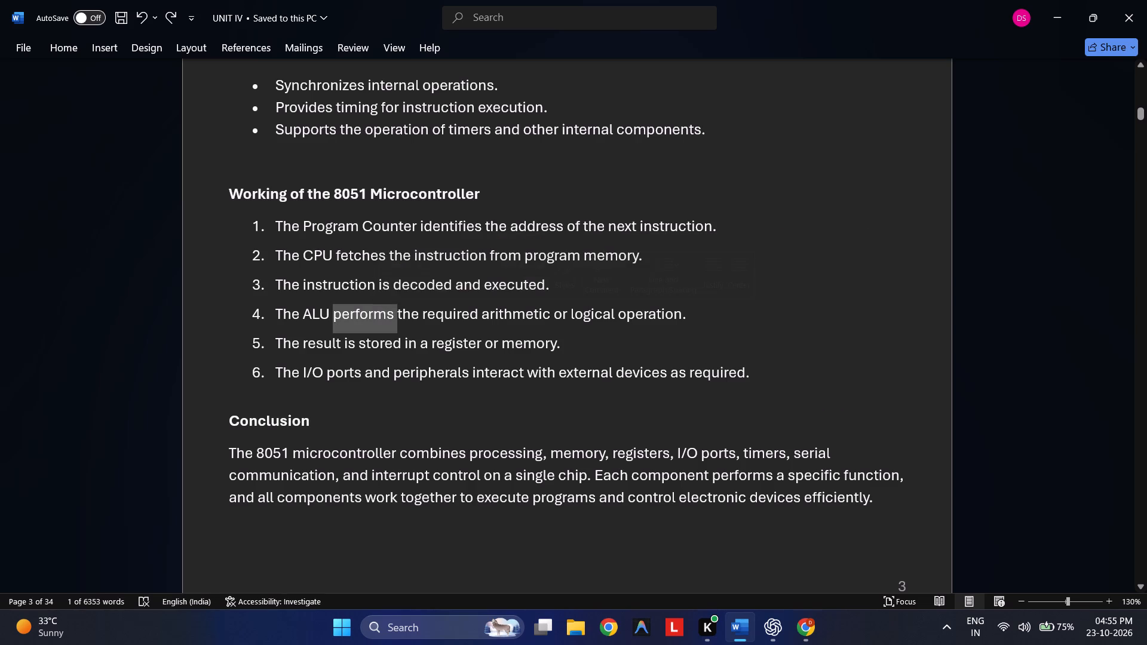
double_click(315, 307)
double_click(381, 310)
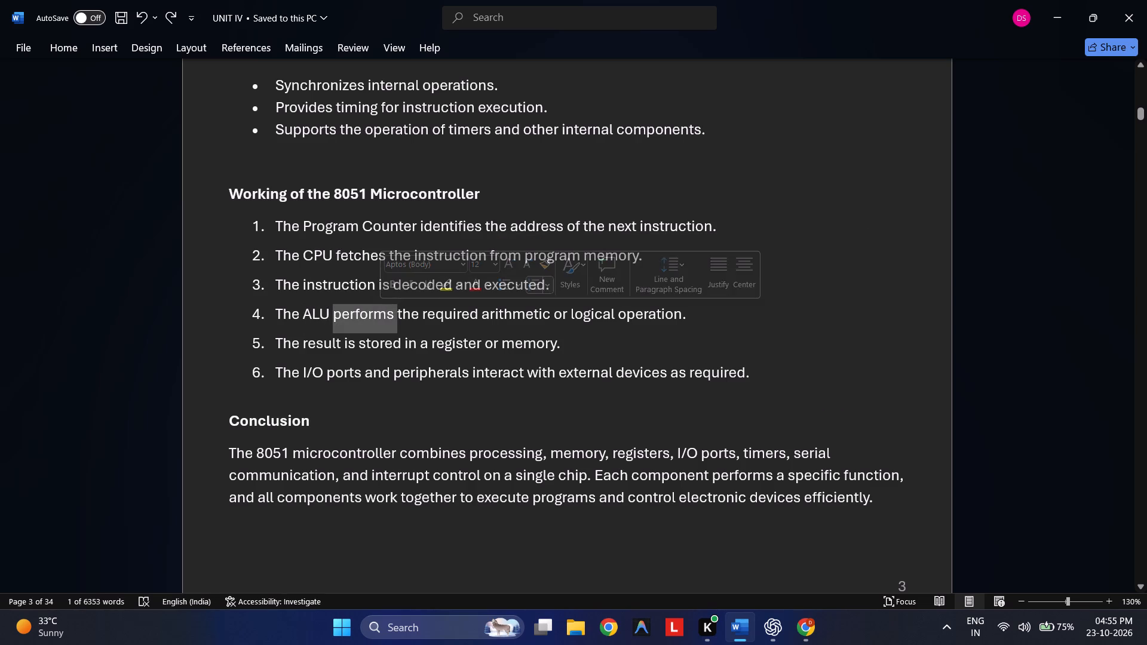
double_click(489, 340)
click(405, 314)
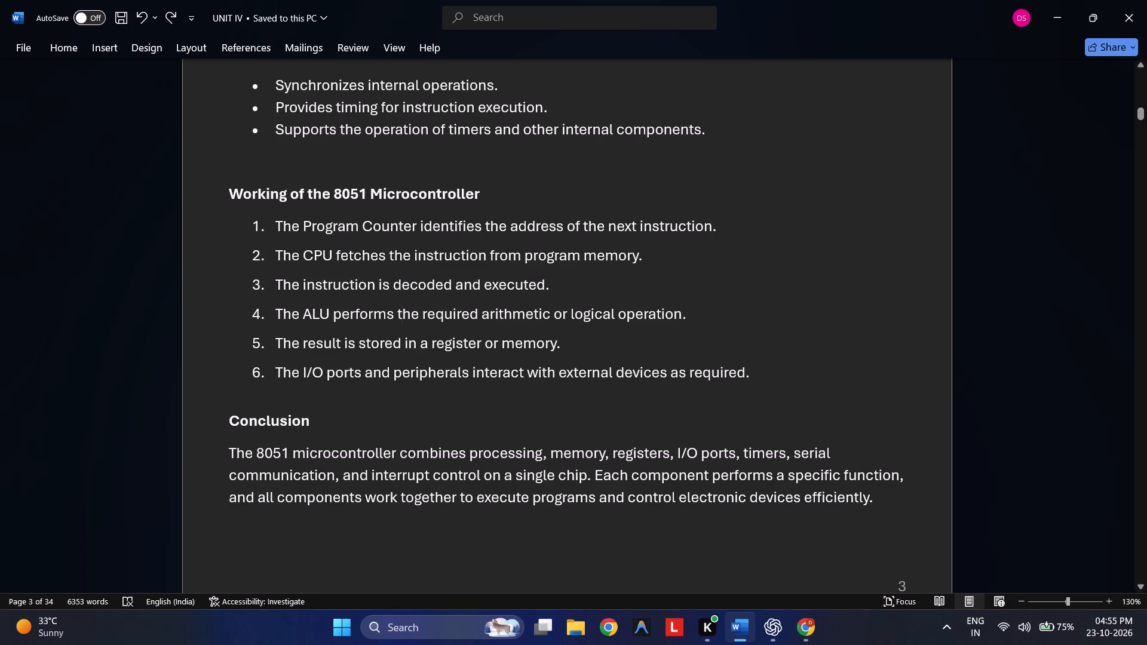
double_click(321, 253)
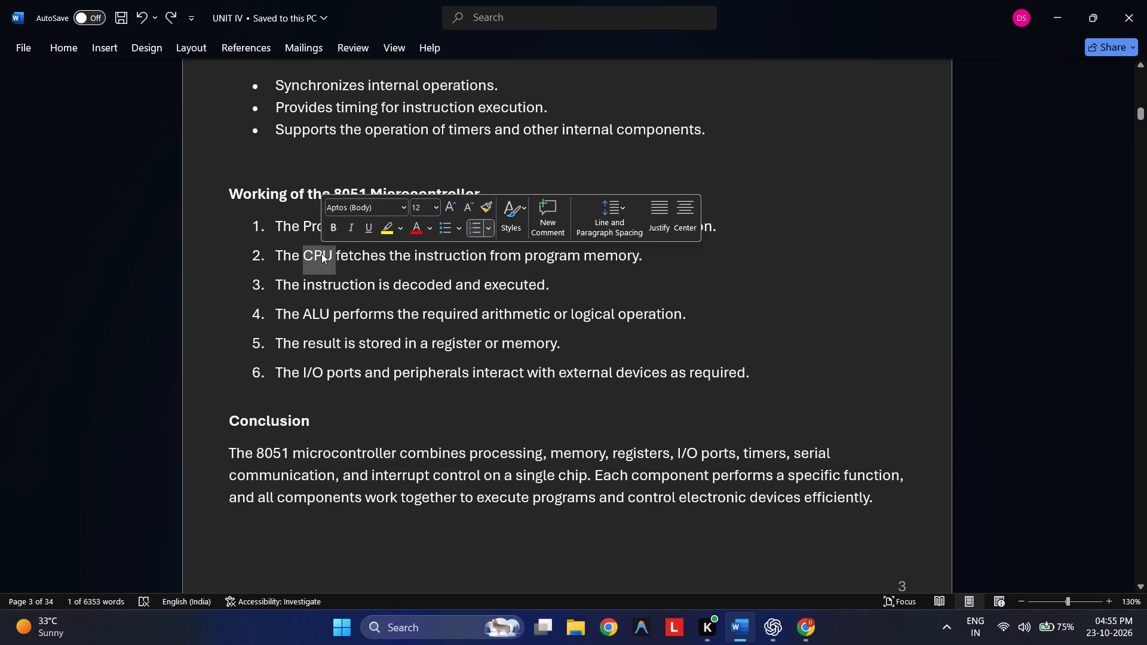
double_click(326, 279)
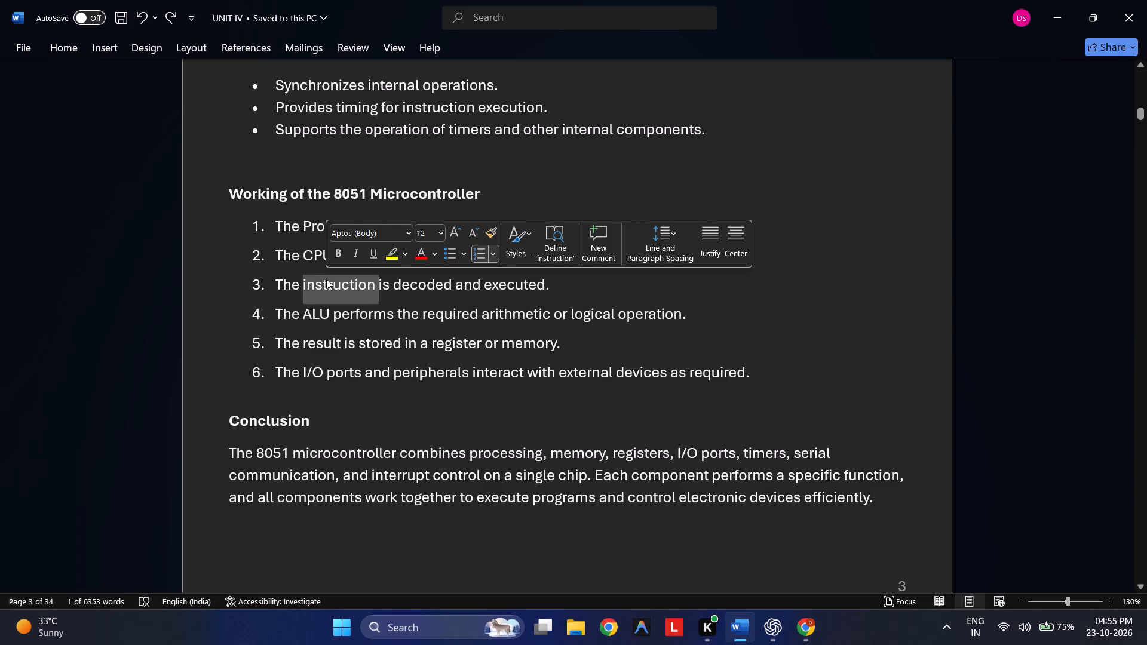
double_click(384, 324)
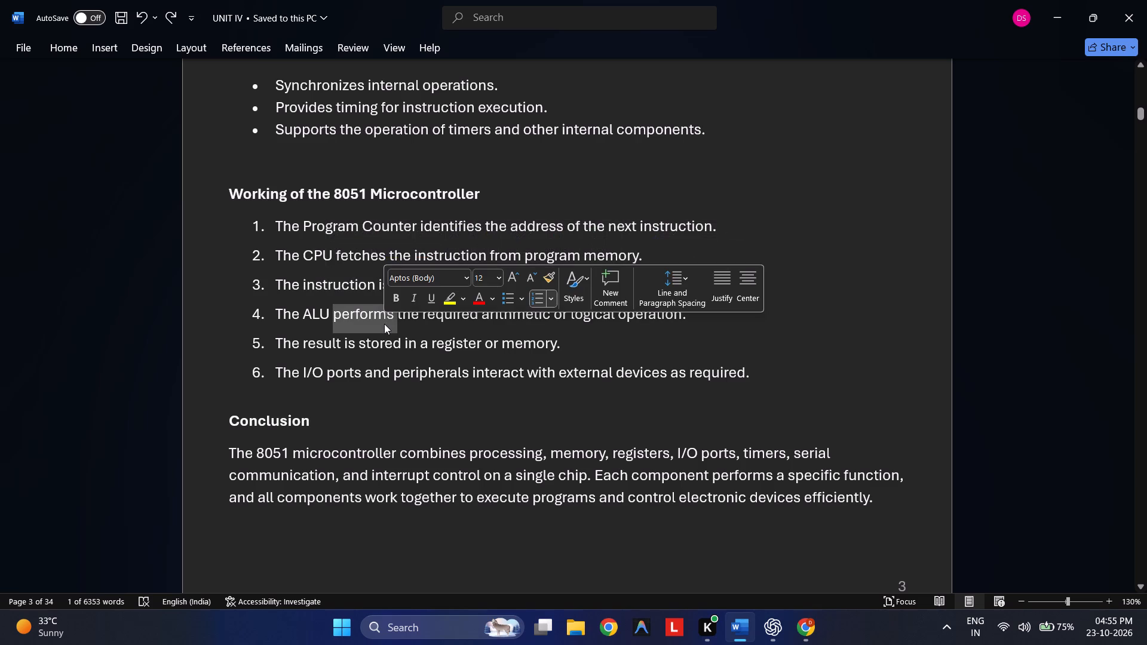
triple_click(484, 335)
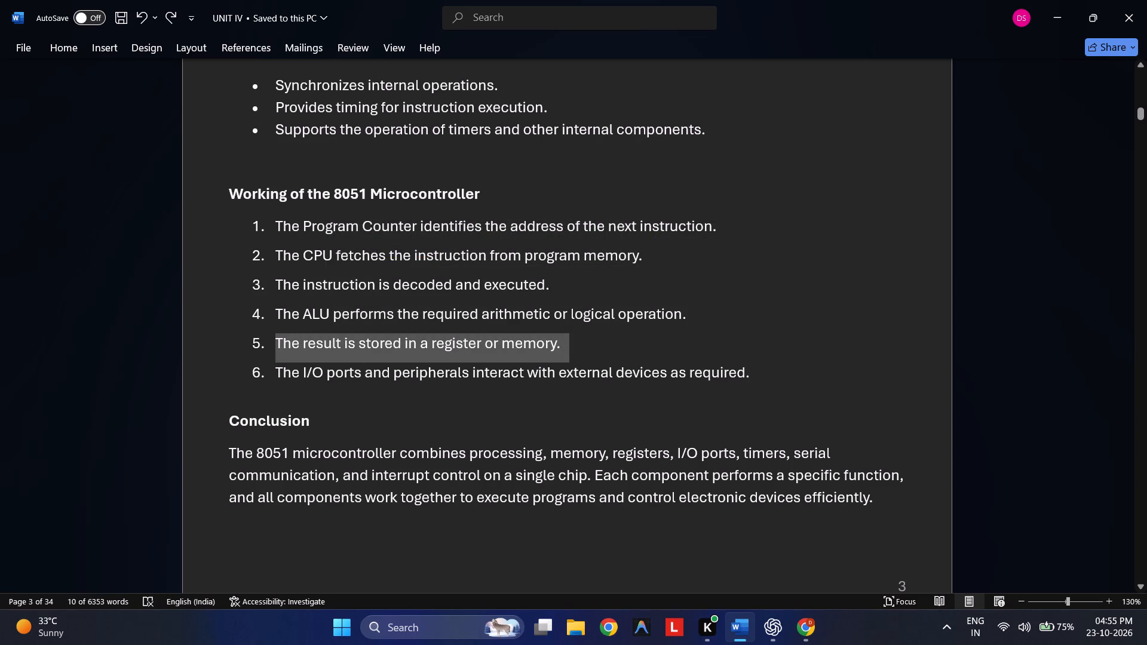
triple_click(362, 373)
double_click(437, 368)
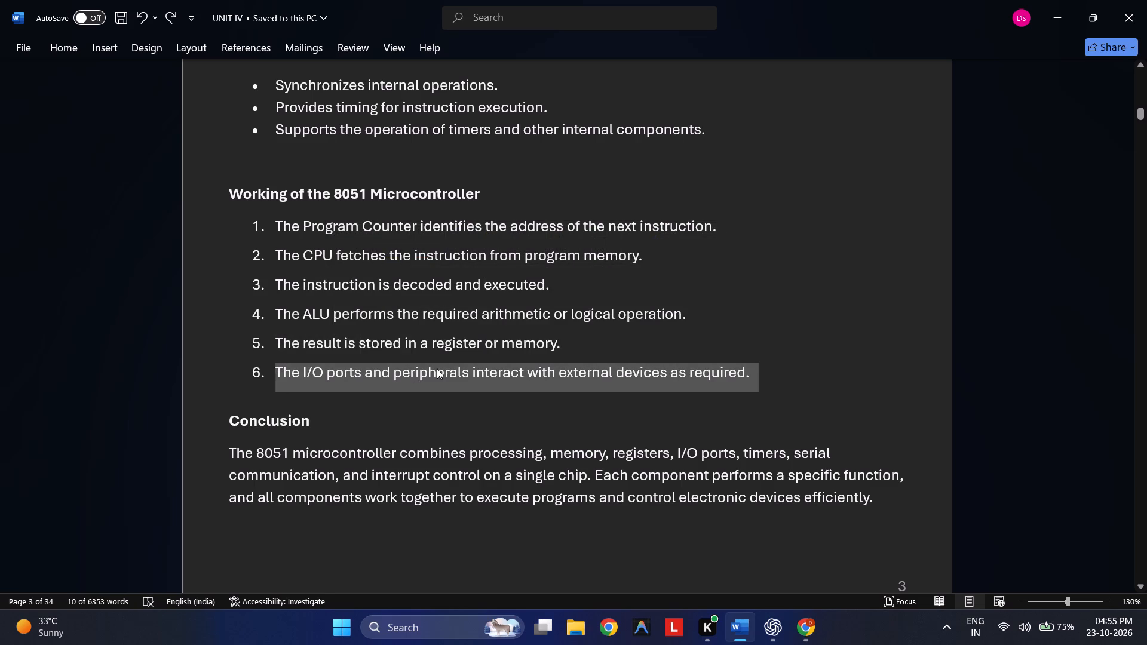
click(543, 385)
Read the Conclusion paragraph on the 8051 microcontroller at the end of page 3.
scroll(543, 385, down, 1)
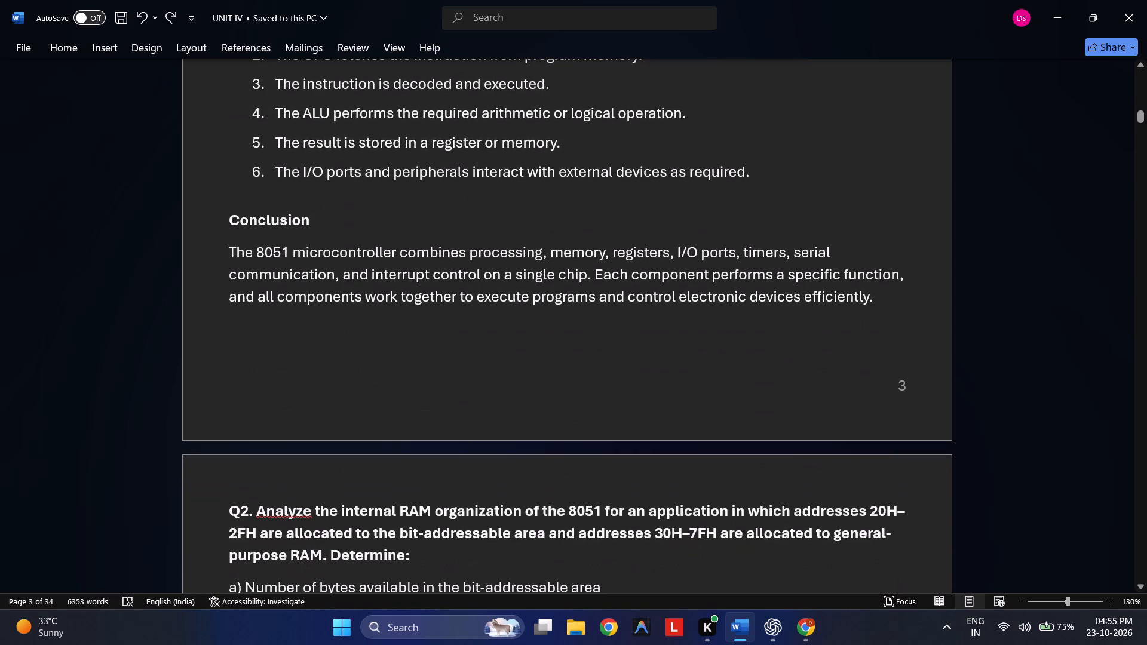
double_click(606, 291)
scroll(606, 291, up, 1)
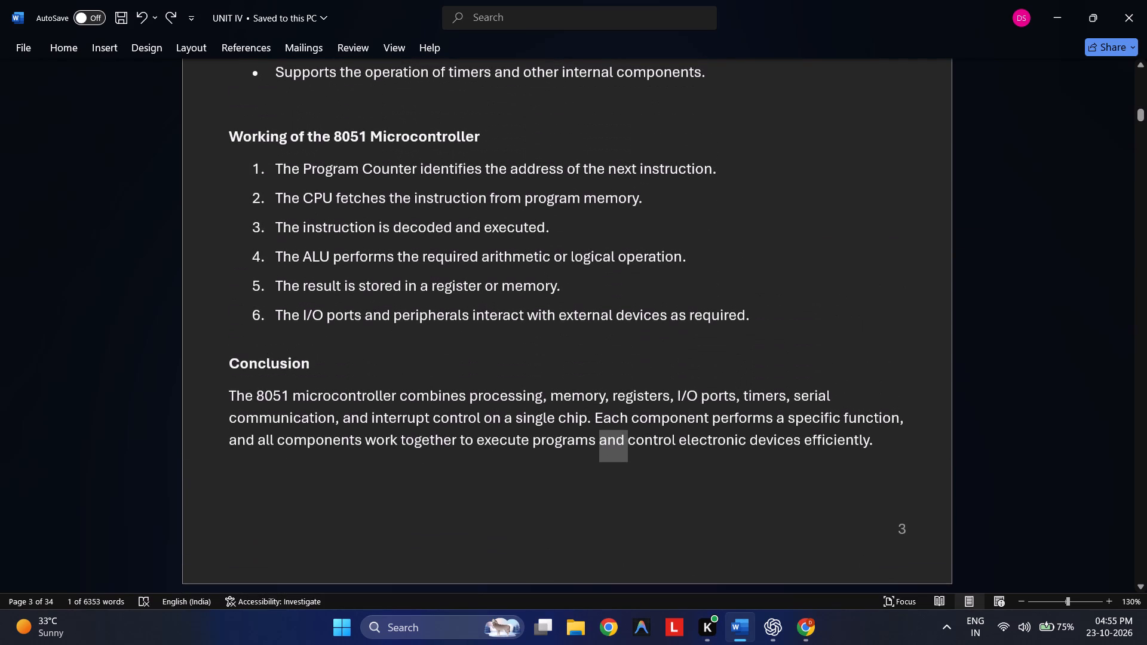
double_click(605, 409)
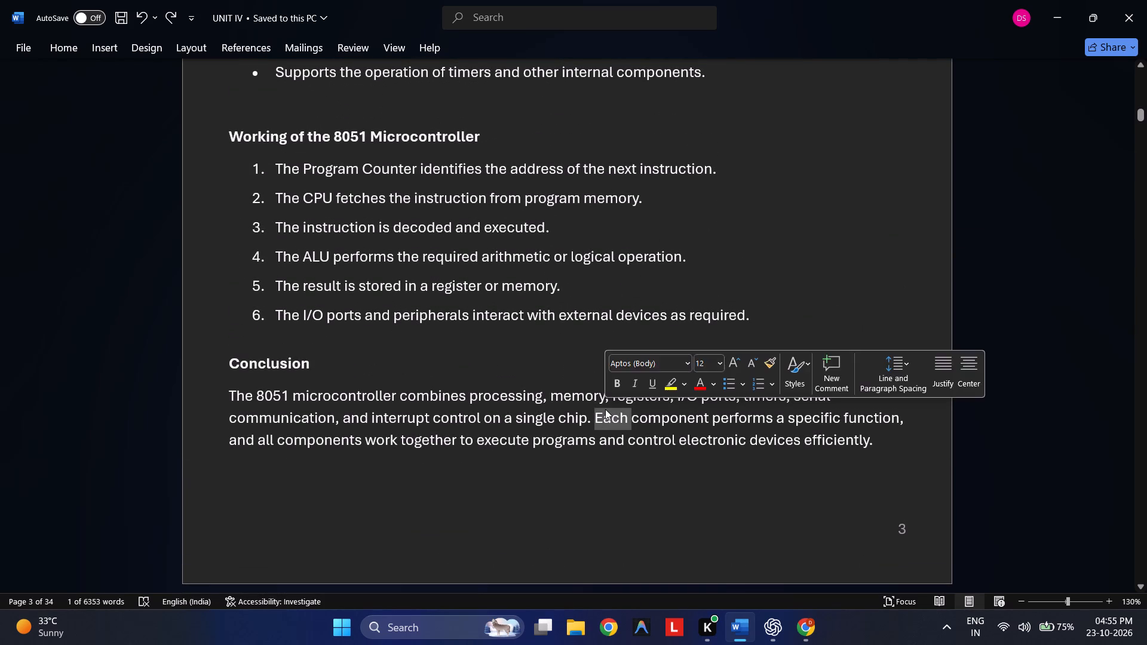
double_click(355, 425)
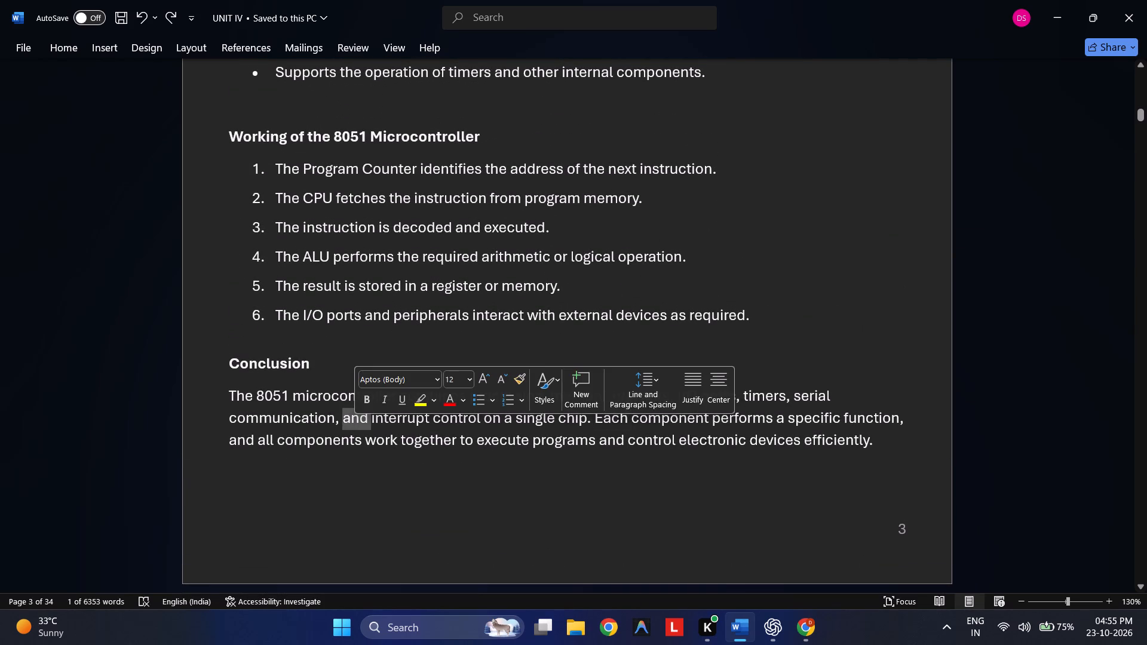
click(535, 428)
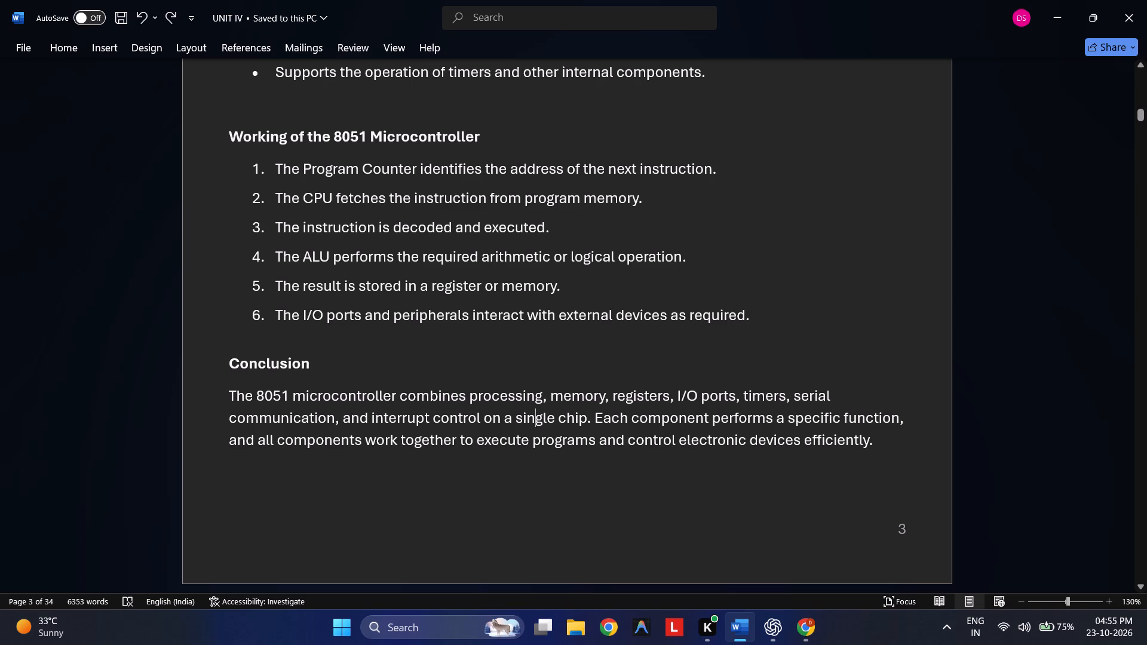
Finish reading the Conclusion paragraph, then reread the Q1 question on the 8051's basic architecture on page 1.
double_click(456, 427)
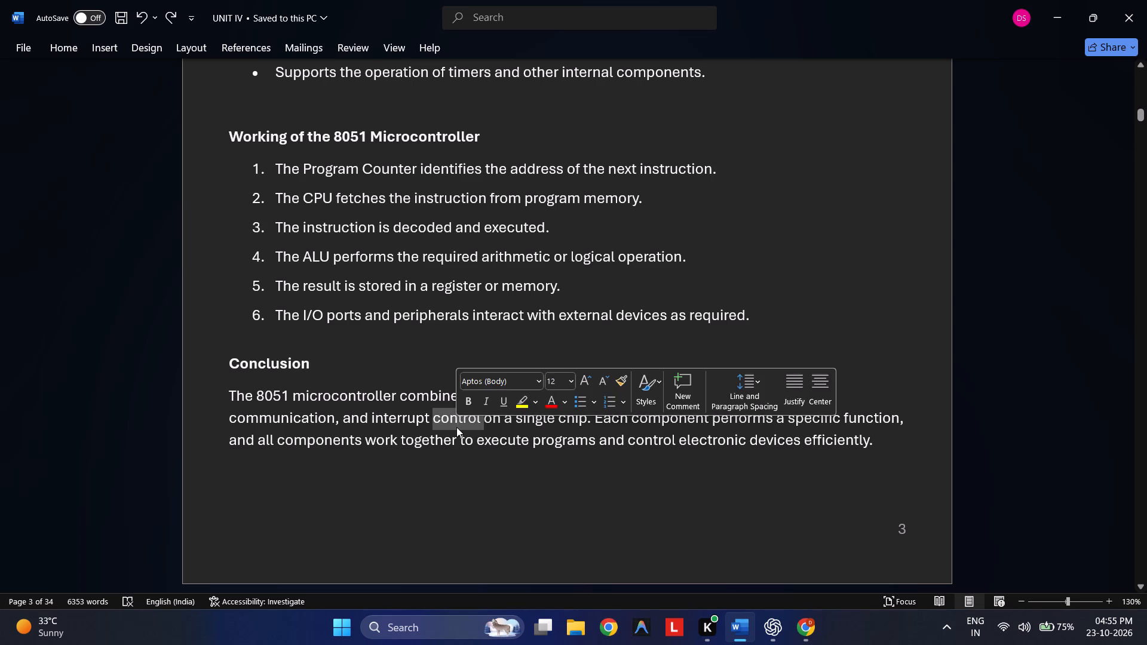
double_click(743, 451)
scroll(743, 451, up, 4)
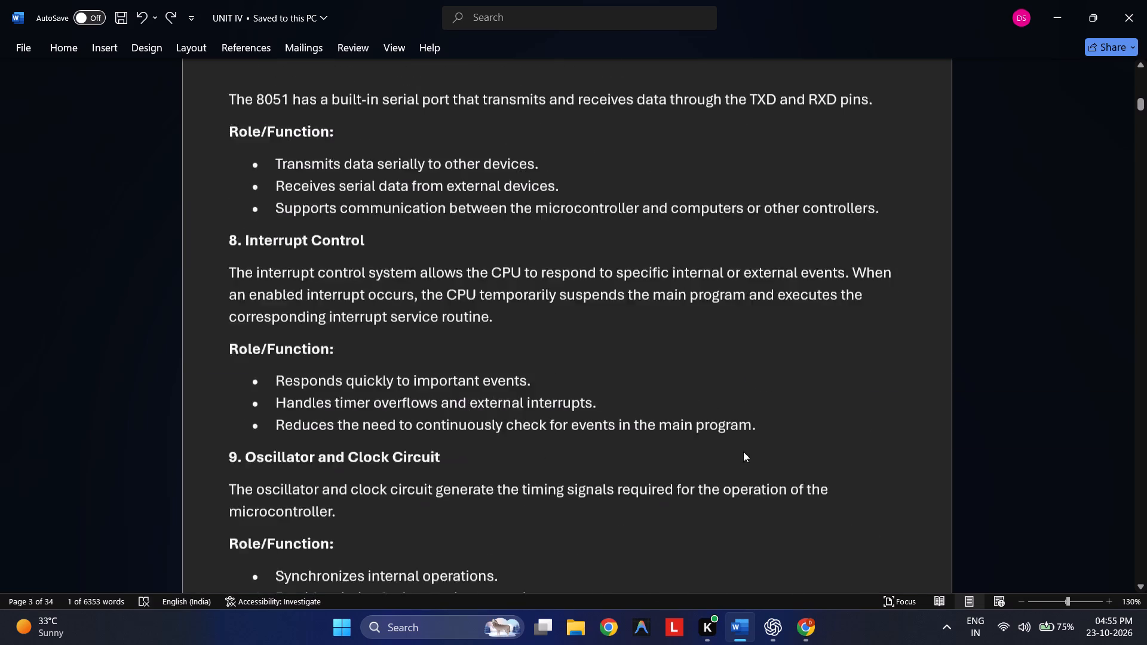
scroll(743, 451, up, 4)
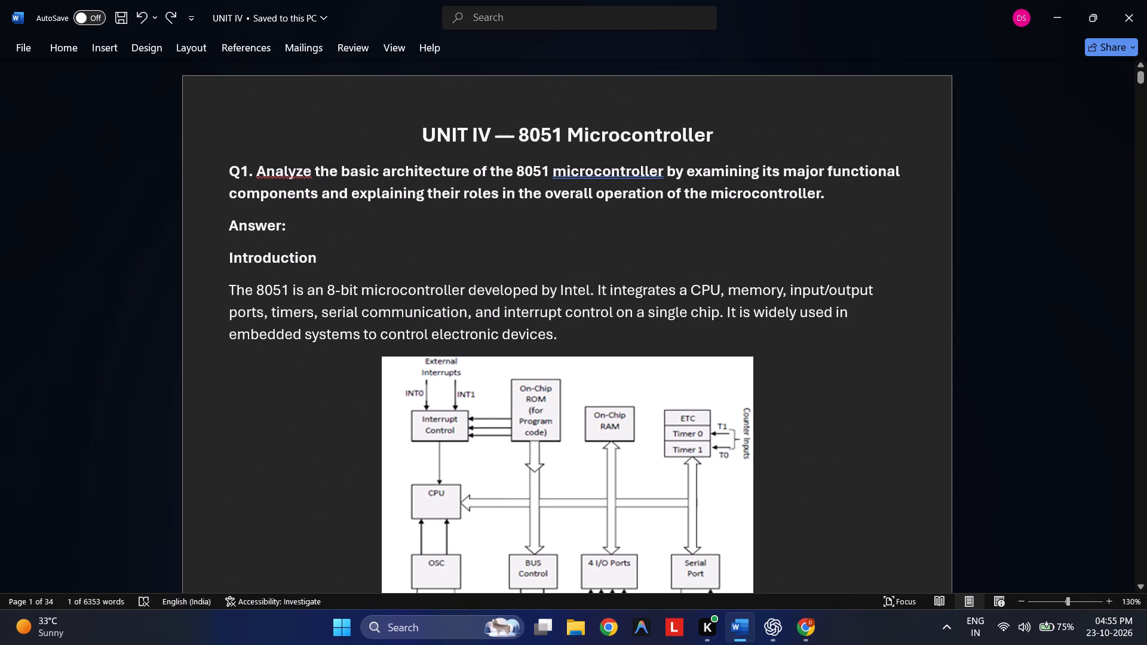
triple_click(407, 198)
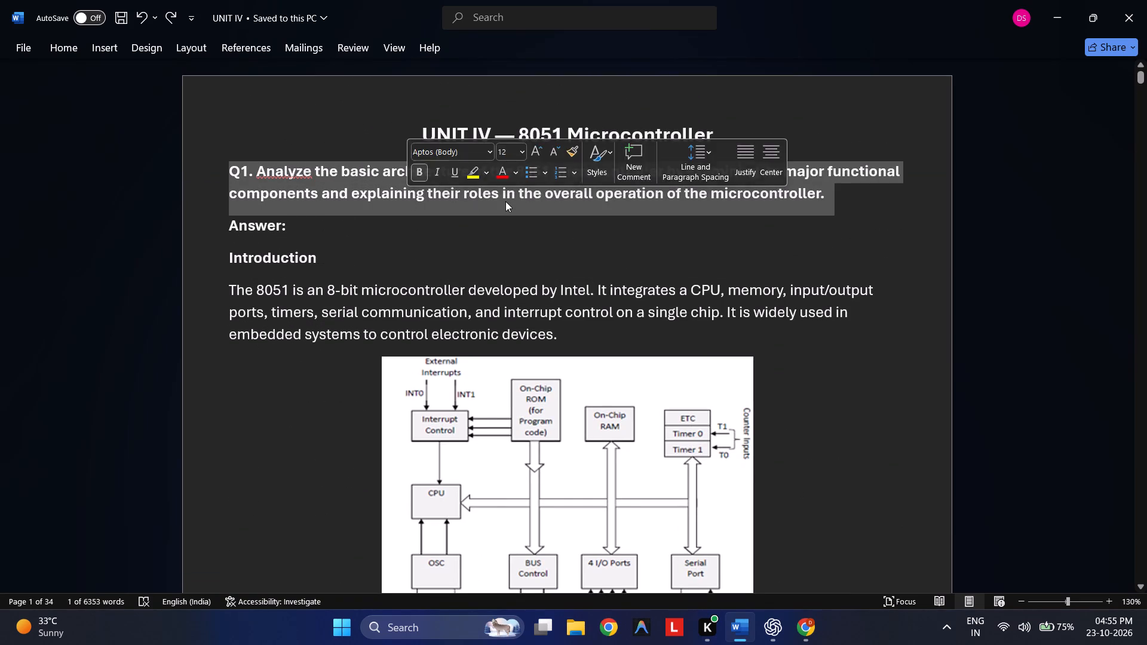
click(505, 201)
double_click(633, 203)
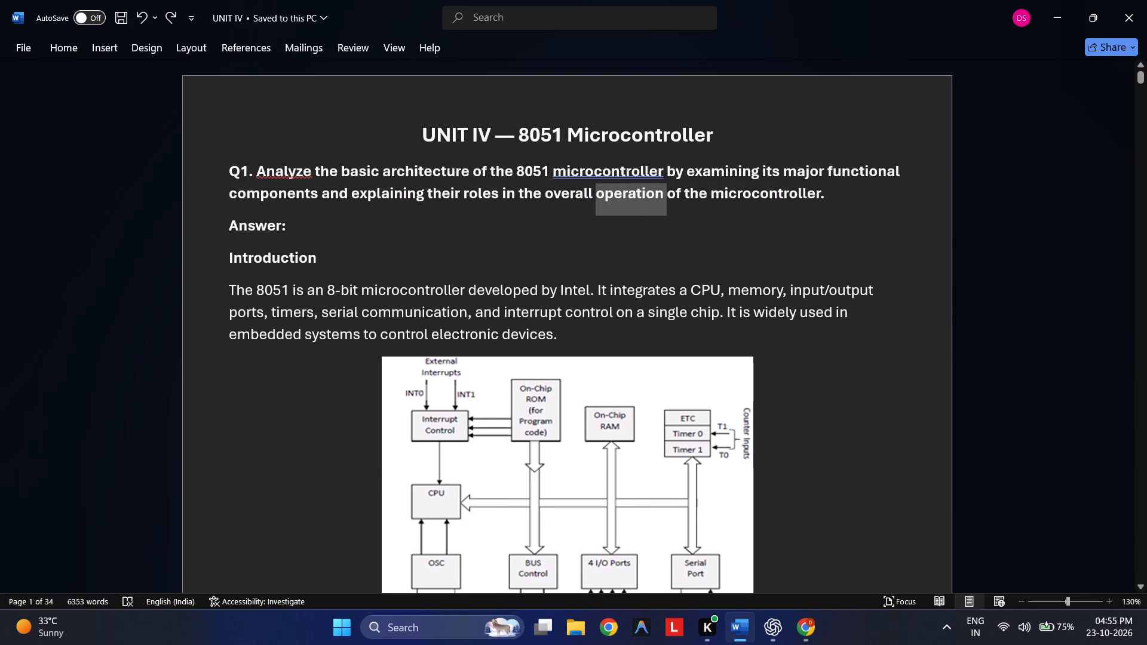
click(606, 272)
Read question Q2 on the 8051's internal RAM organization on page 4, including its sub-questions a to c.
scroll(606, 272, down, 14)
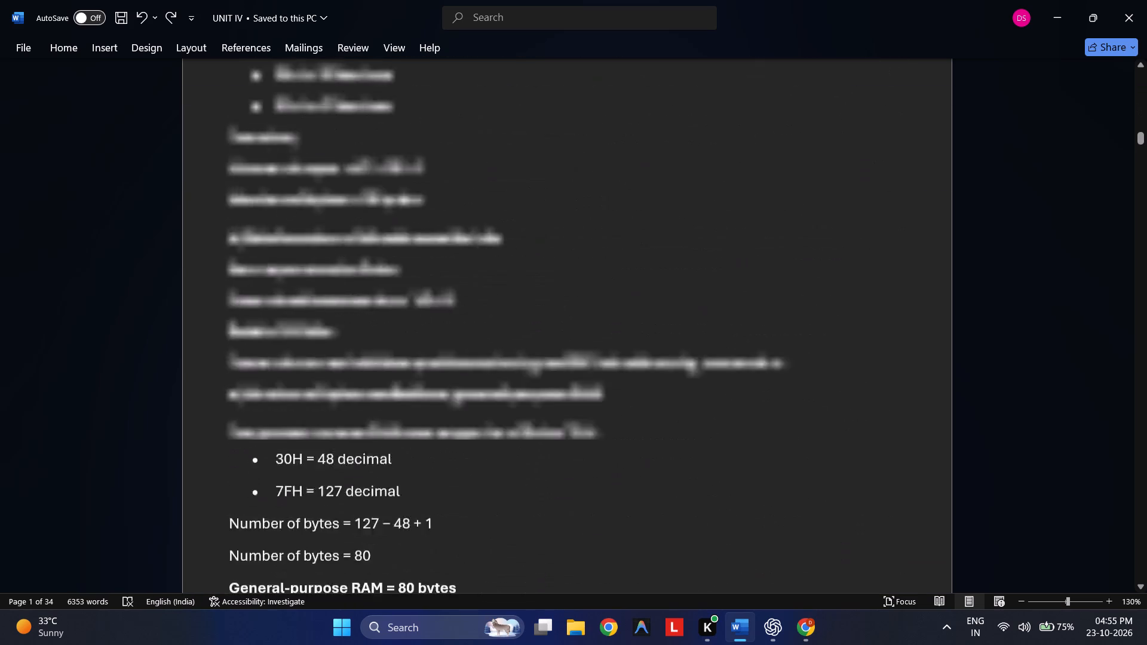
scroll(606, 272, down, 1)
scroll(606, 272, up, 5)
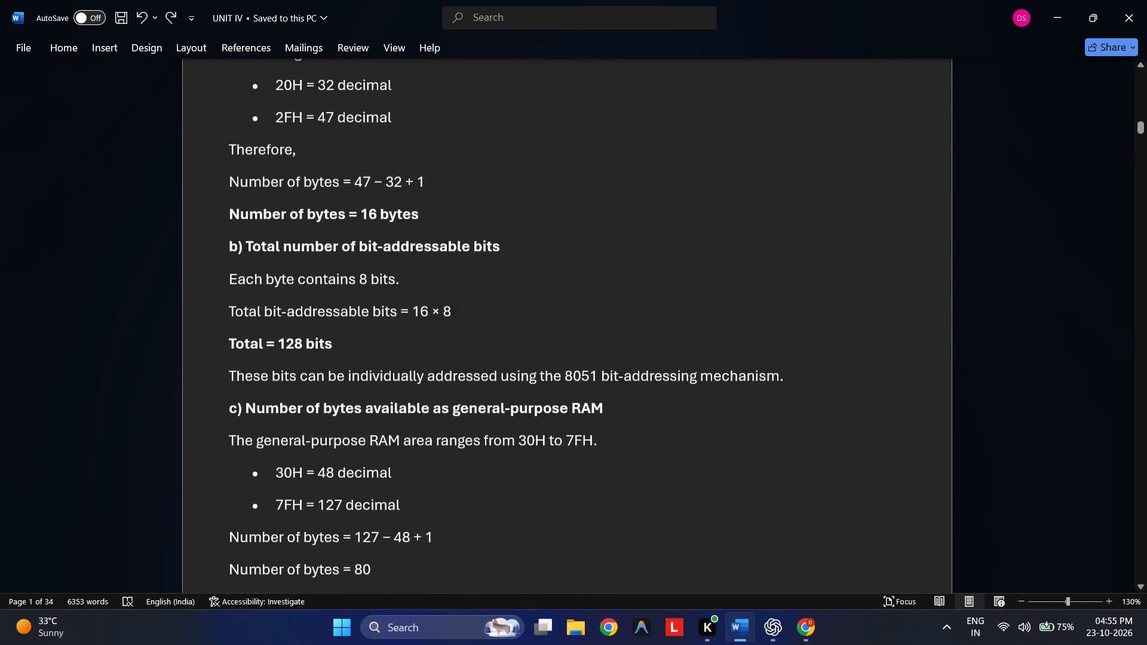
scroll(606, 272, up, 1)
ctrl+scroll(606, 272, down, 2)
scroll(606, 272, up, 1)
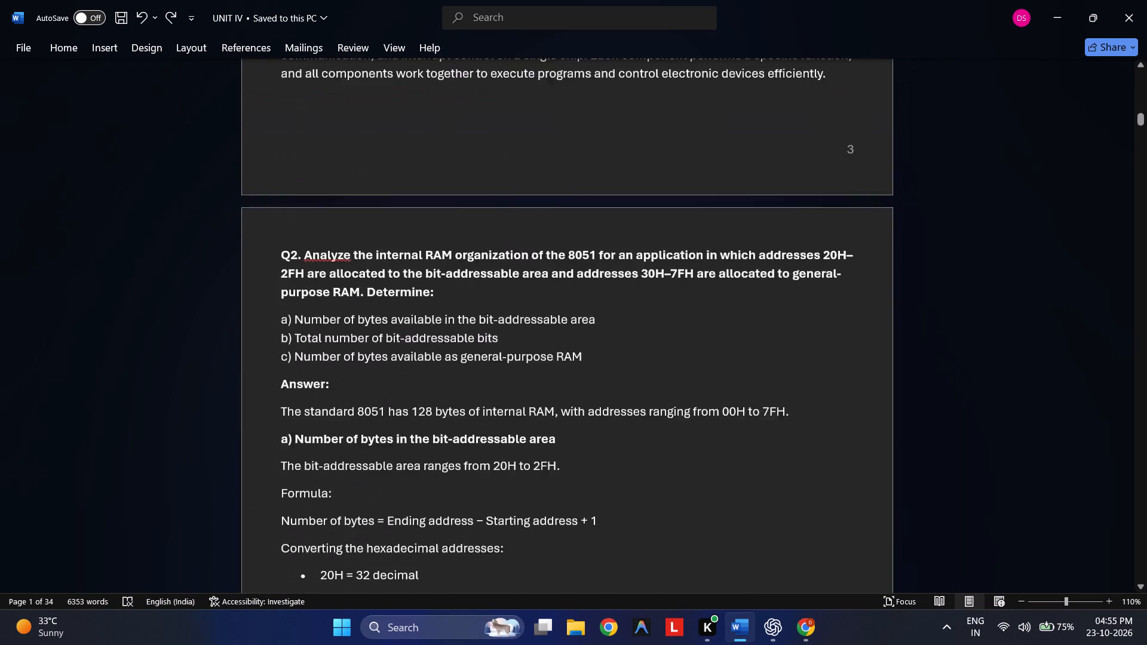
scroll(606, 272, up, 1)
scroll(606, 272, down, 1)
scroll(606, 272, up, 2)
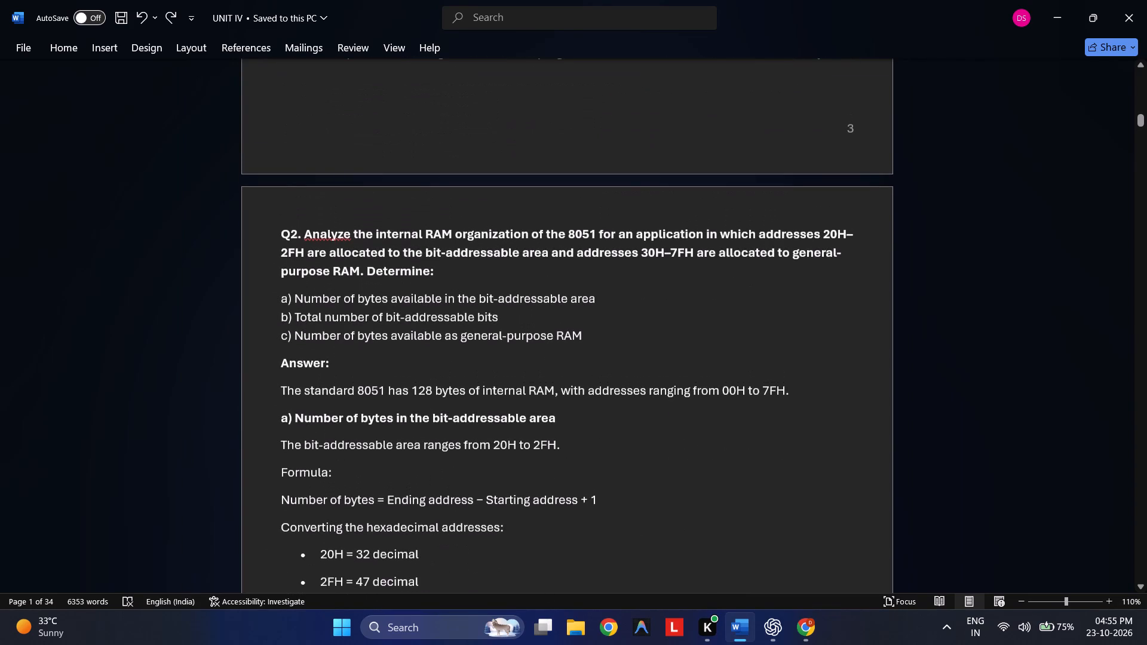
scroll(461, 342, down, 1)
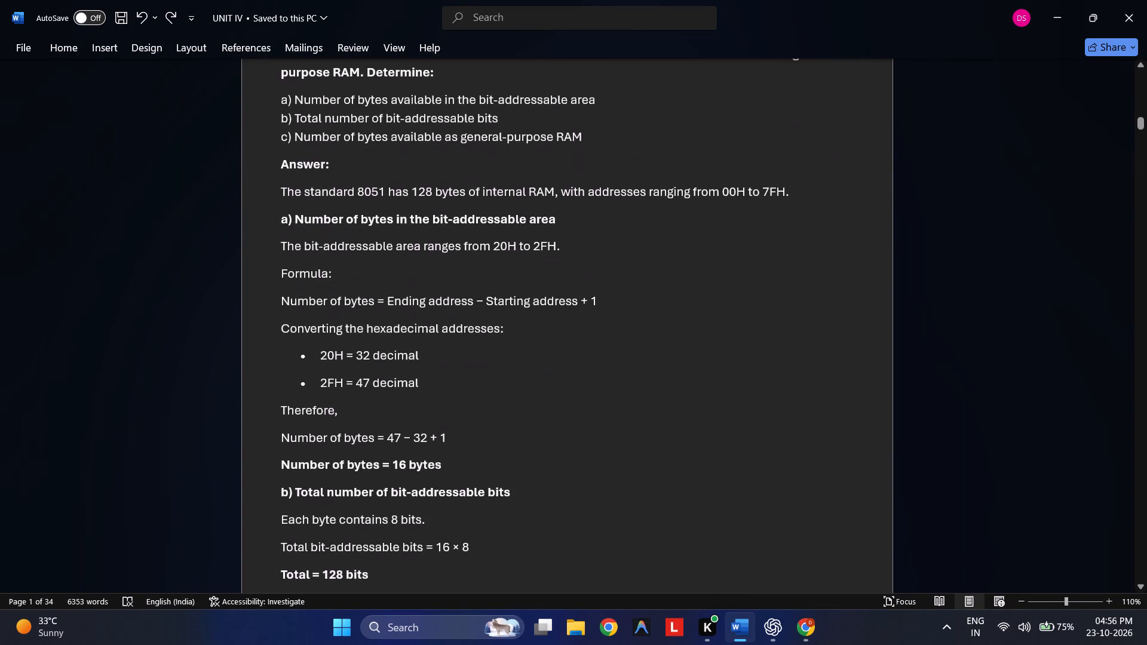
scroll(459, 408, down, 2)
scroll(459, 408, up, 2)
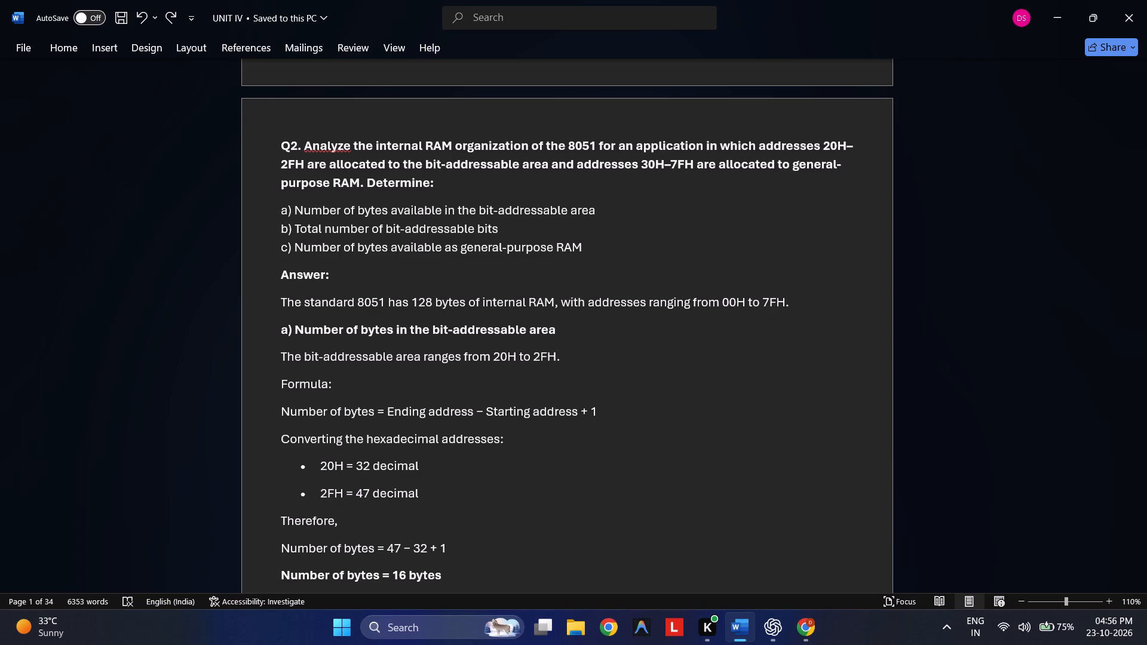
Skim the worked answer to Q2 from part a) through part c) on general-purpose RAM.
click(496, 315)
scroll(496, 315, down, 1)
scroll(503, 394, down, 1)
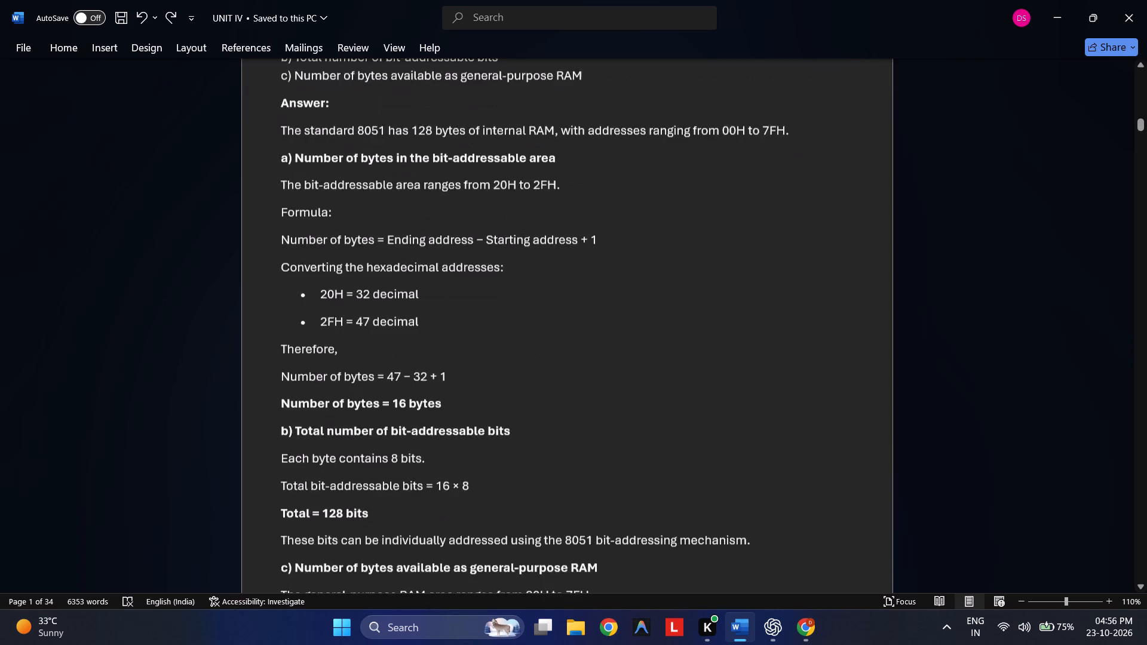
scroll(503, 394, down, 2)
scroll(512, 446, up, 1)
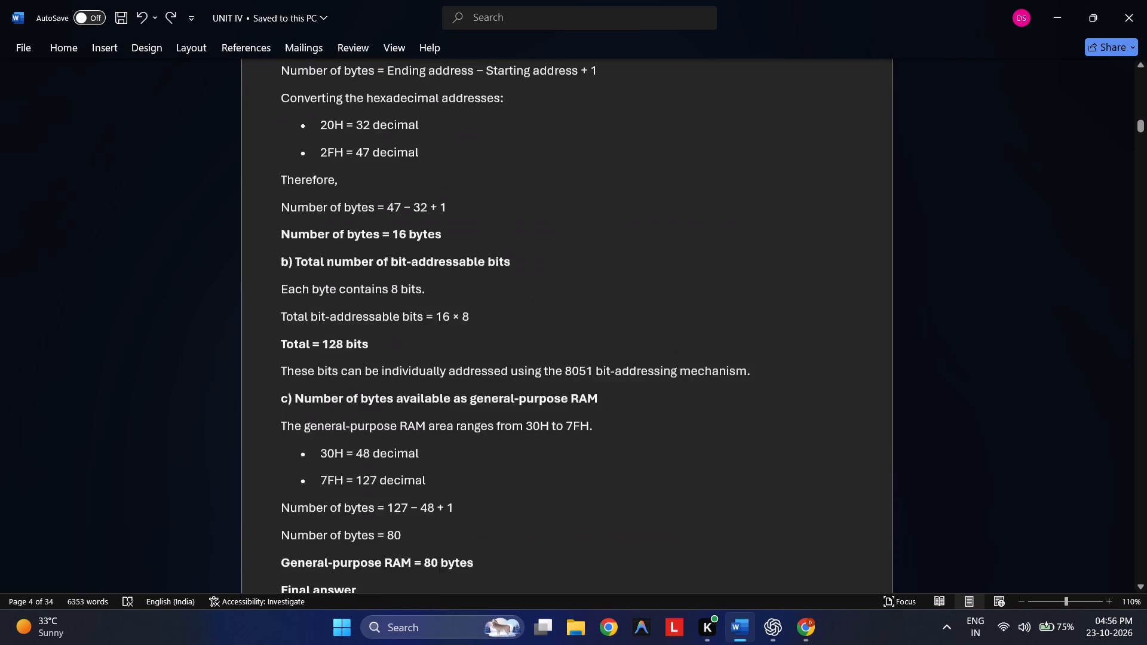
scroll(512, 446, up, 1)
scroll(474, 293, up, 1)
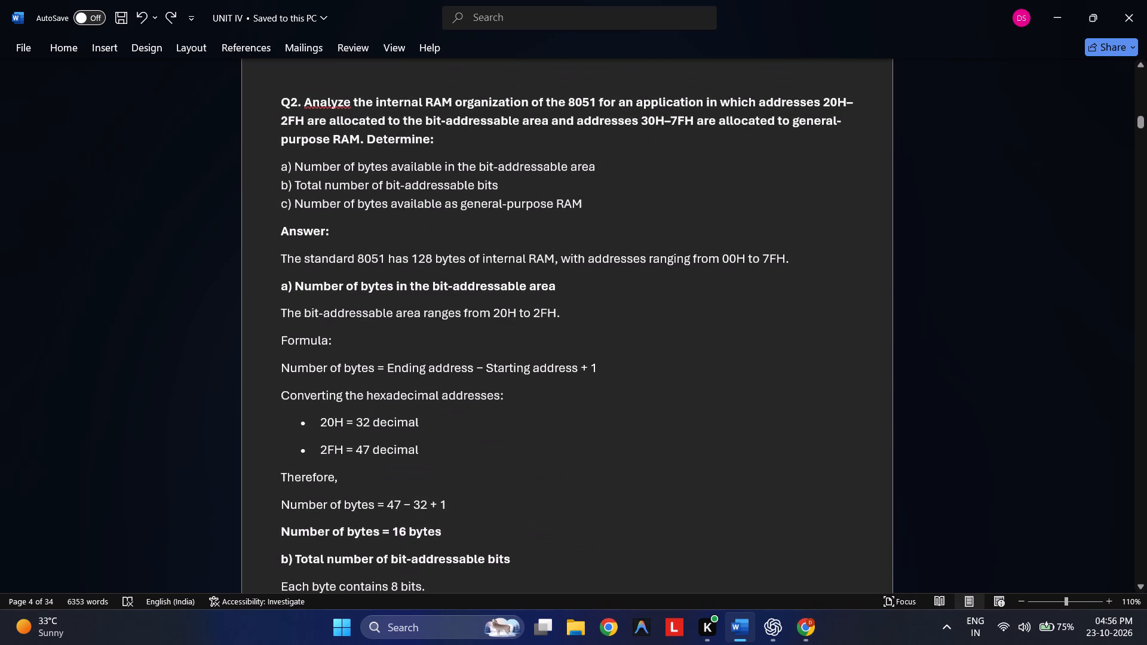
Read the opening of the Q2 answer on the standard 8051's internal RAM and its address range.
triple_click(364, 252)
click(412, 287)
scroll(615, 266, down, 1)
scroll(615, 266, up, 1)
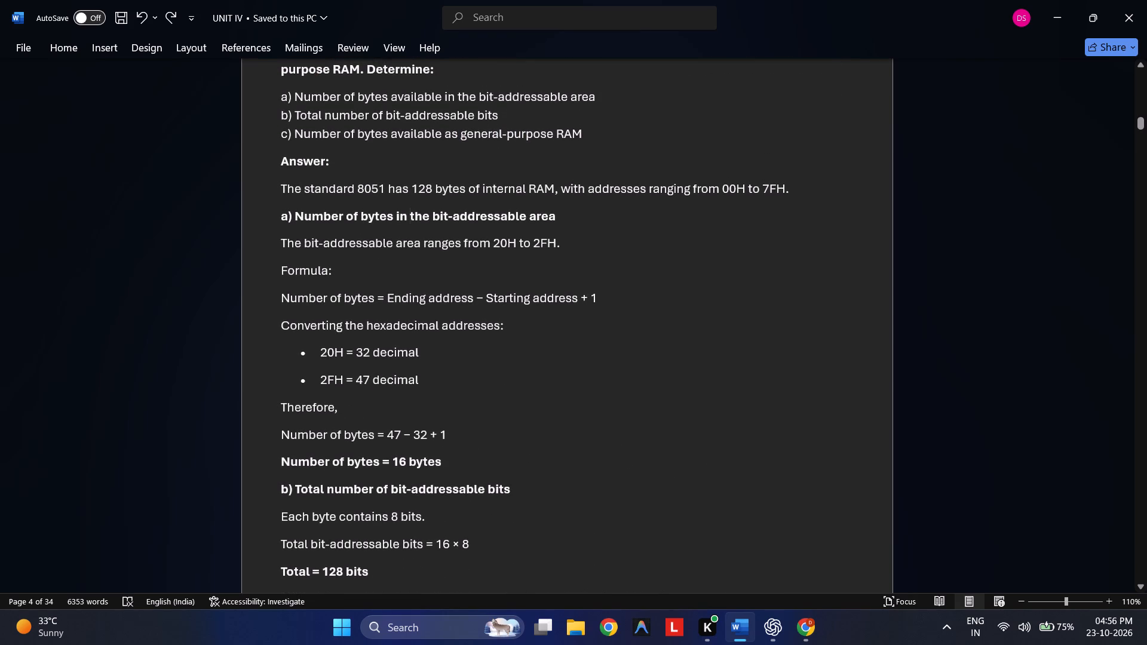
ctrl+scroll(615, 266, down, 2)
click(615, 266)
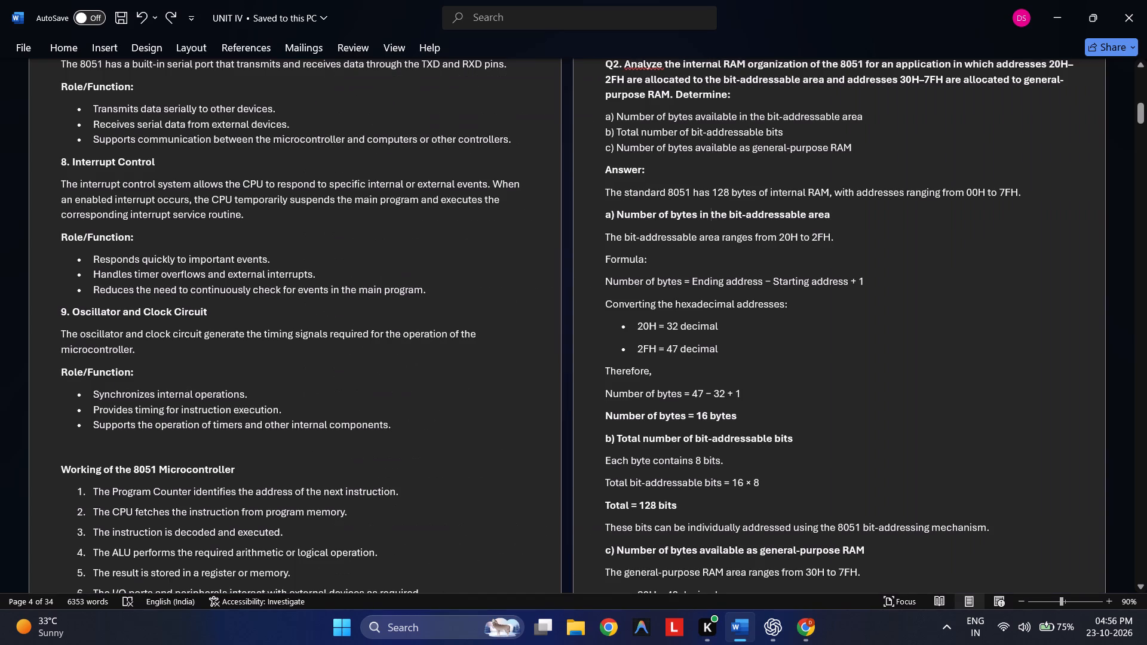
ctrl+scroll(615, 266, up, 2)
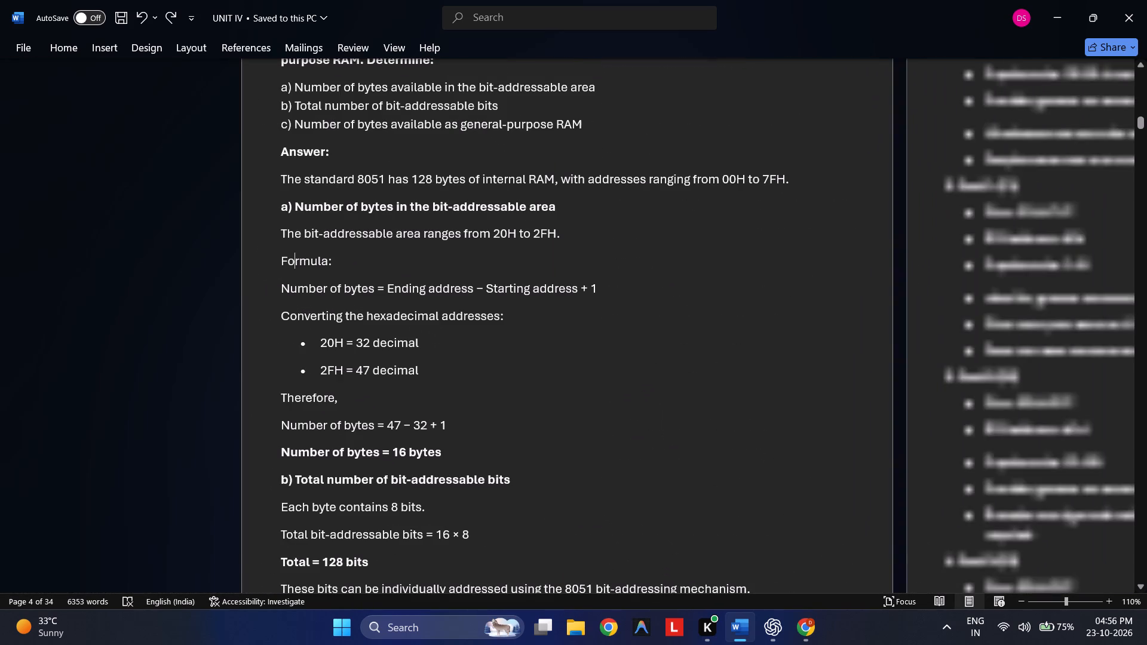
click(615, 266)
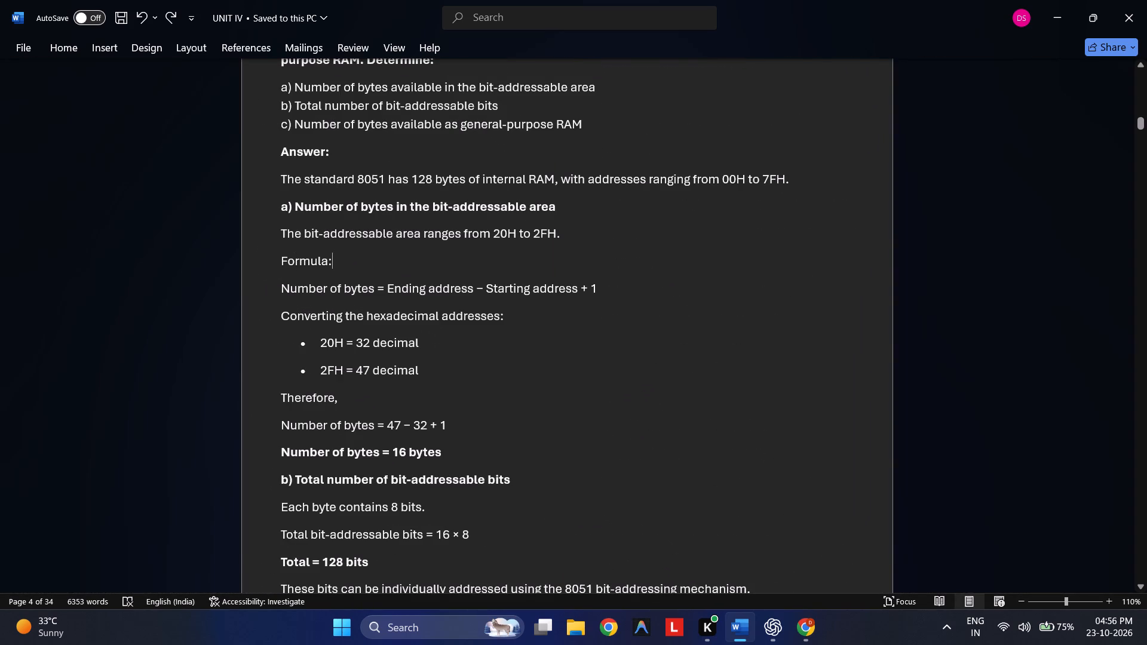
ctrl+scroll(615, 266, down, 1)
double_click(619, 198)
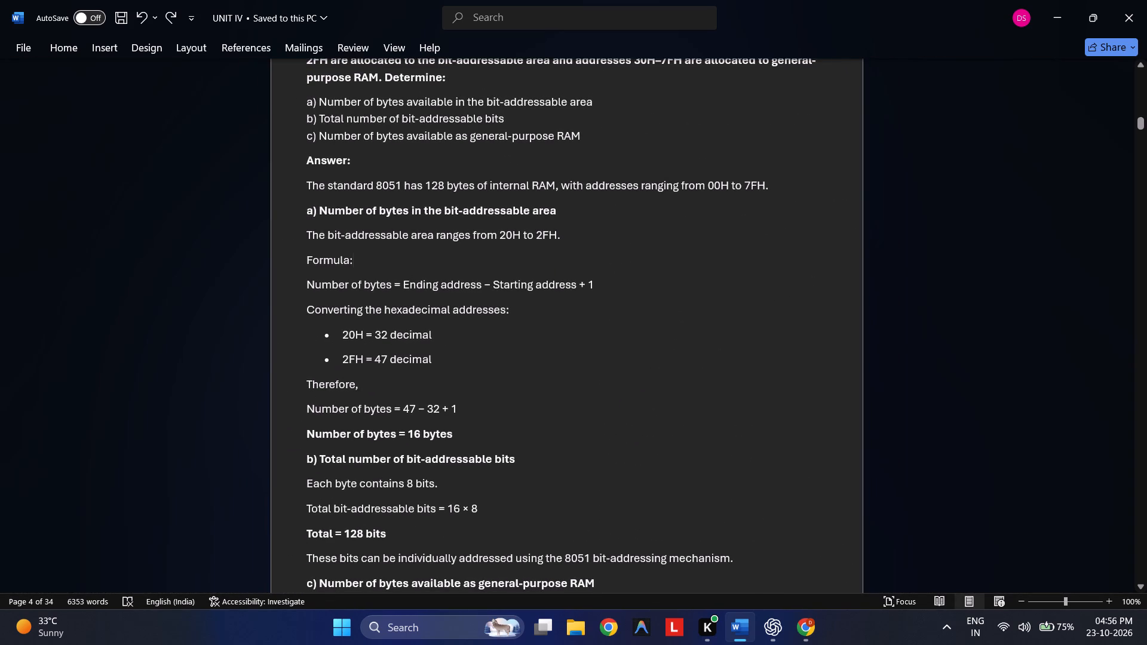
click(710, 218)
Read part a) of the Q2 answer, covering the bit-addressable area's range and the number-of-bytes formula.
triple_click(372, 213)
click(397, 250)
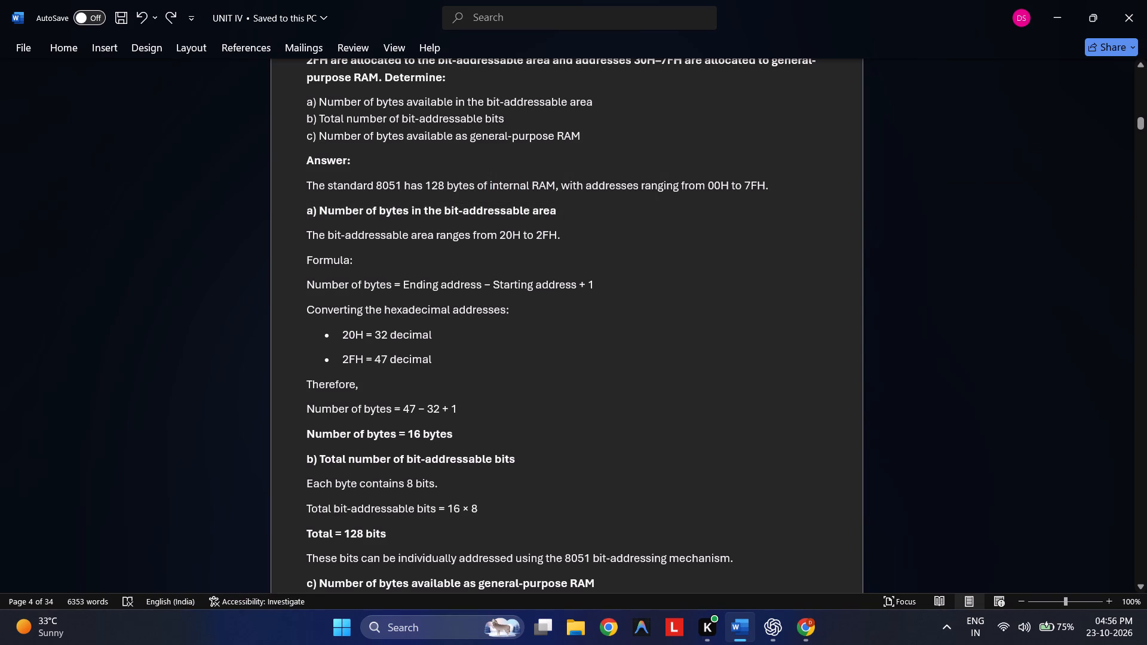
triple_click(382, 219)
double_click(403, 232)
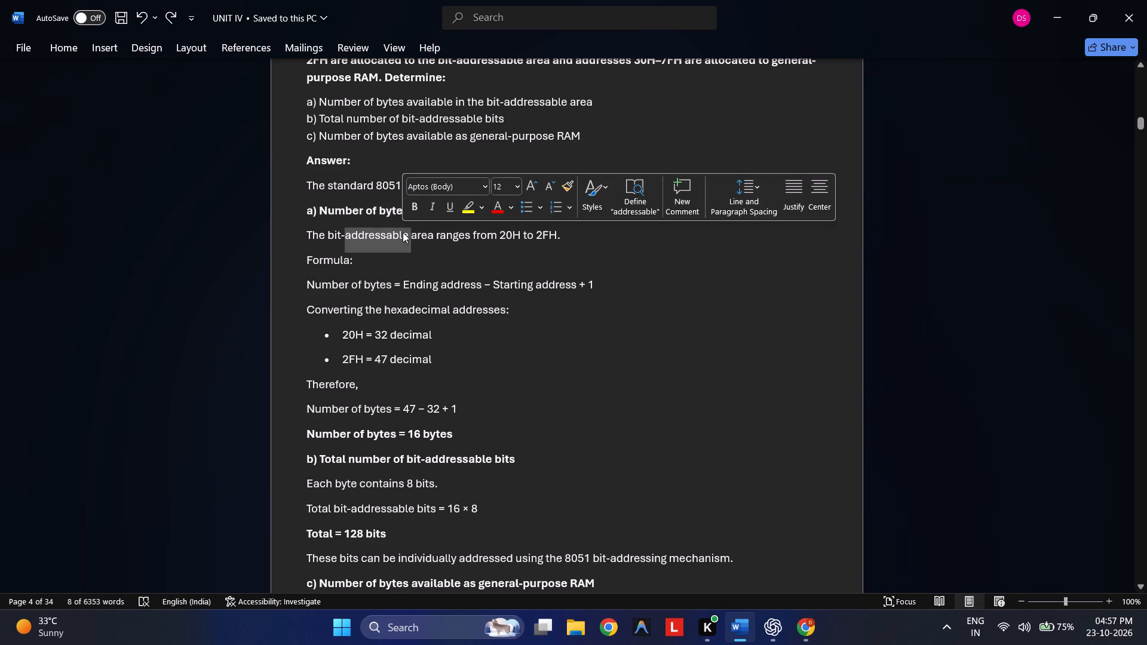
click(424, 250)
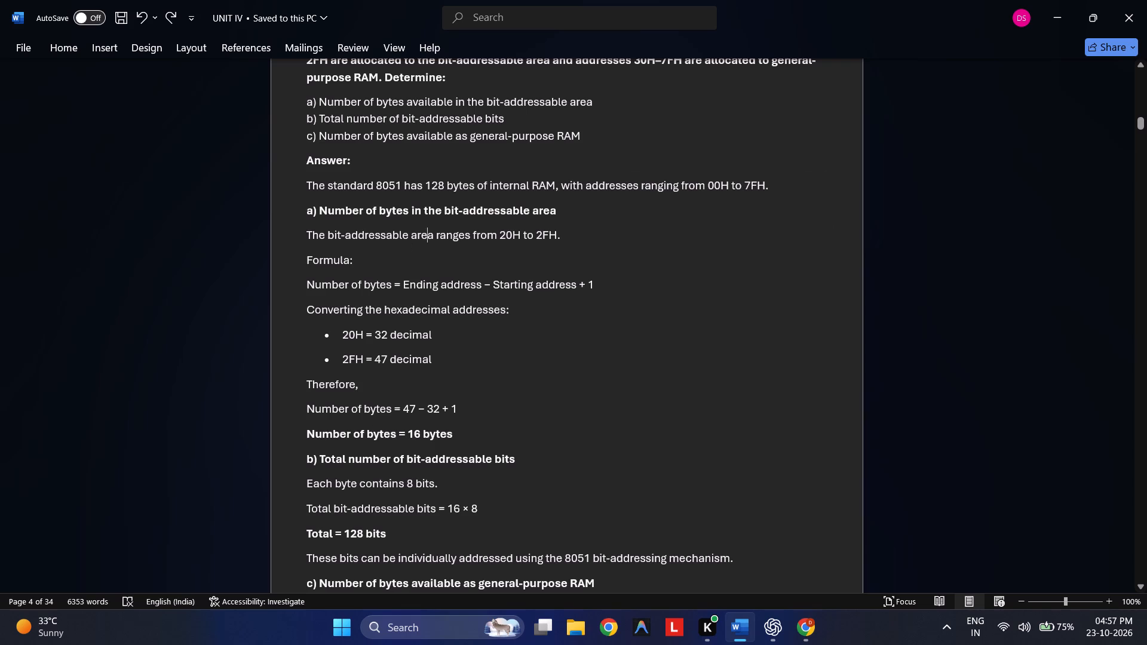
triple_click(489, 102)
click(489, 102)
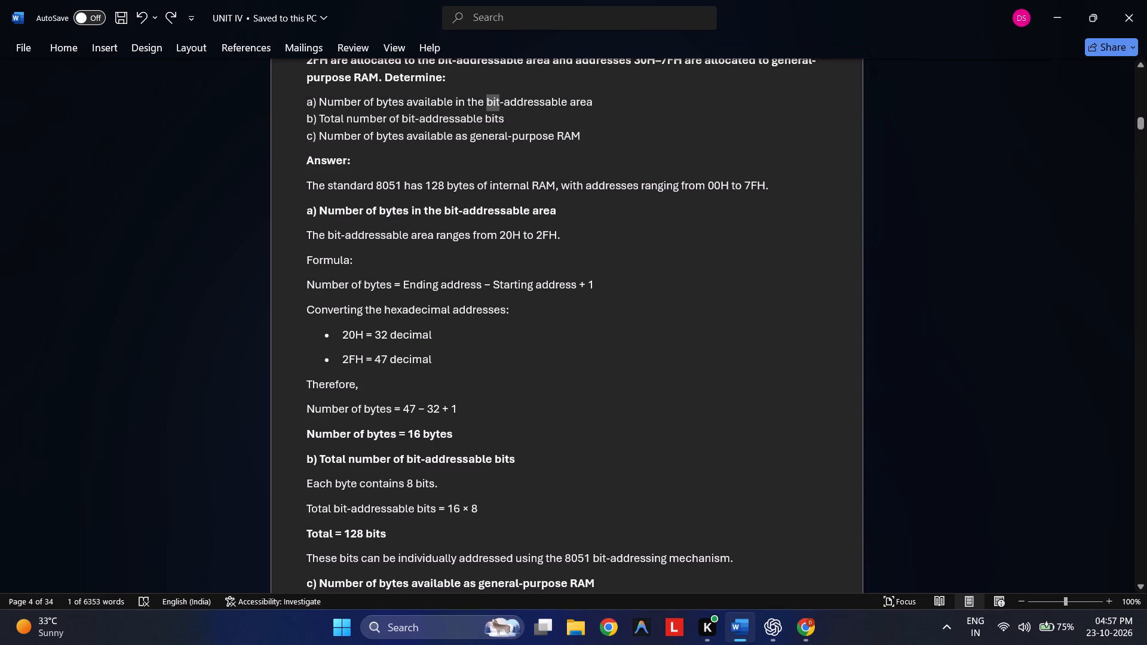
triple_click(409, 228)
double_click(329, 284)
click(349, 289)
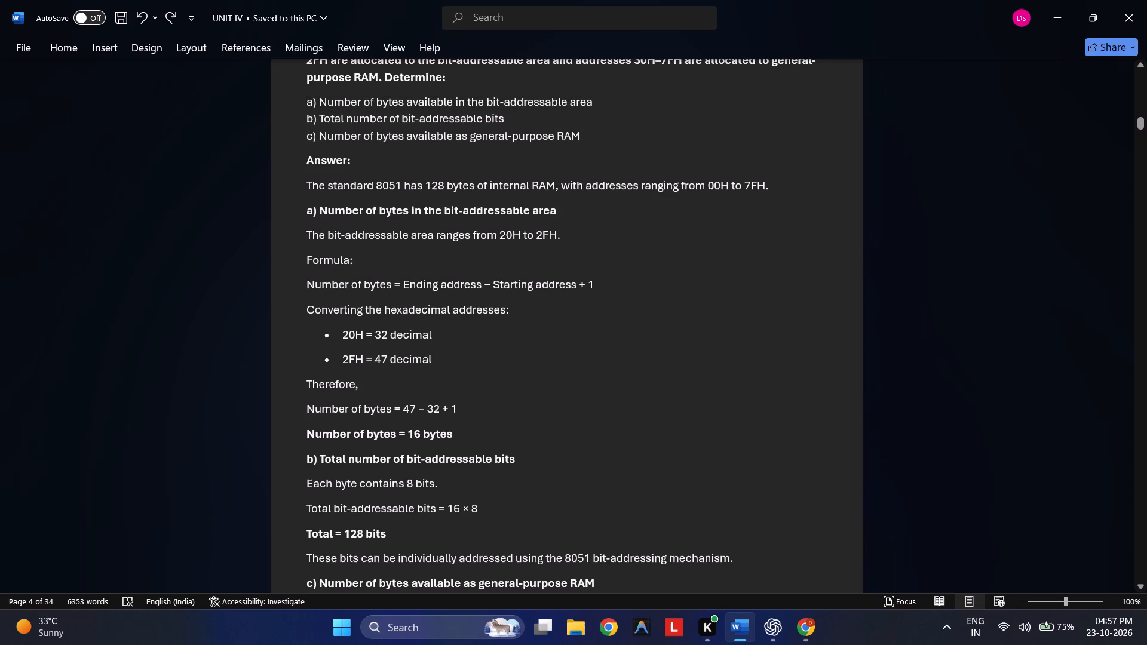
Study part a) of the Q2 answer, from the bit-addressable range through the byte formula and its decimal substitution, and glance ahead to part b).
double_click(398, 217)
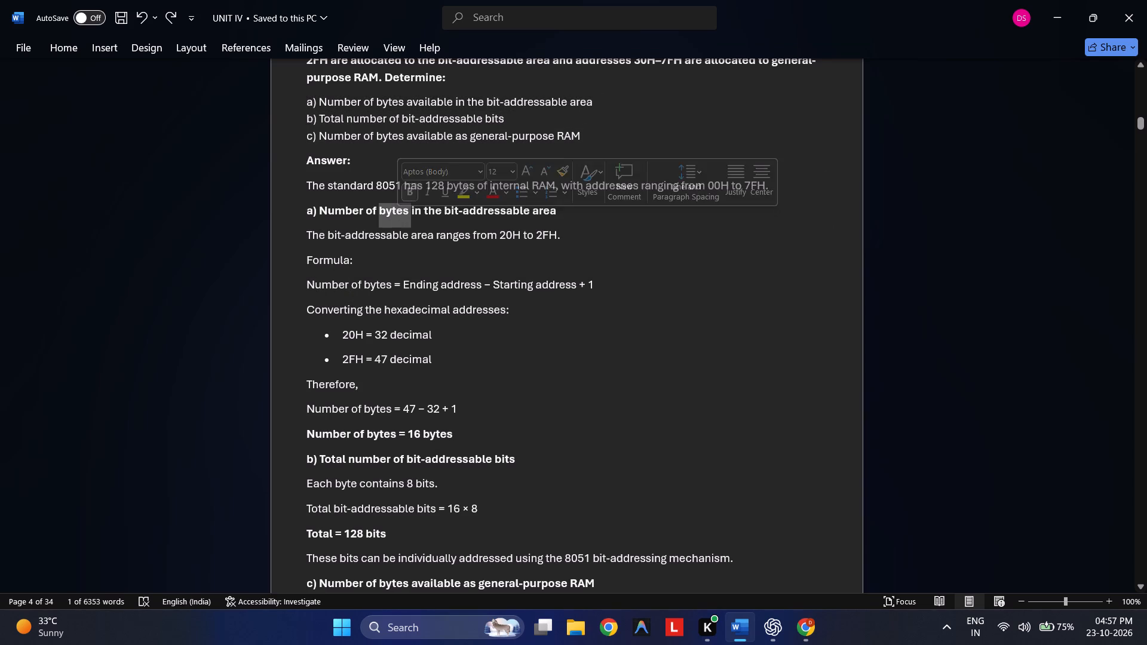
double_click(358, 215)
triple_click(470, 215)
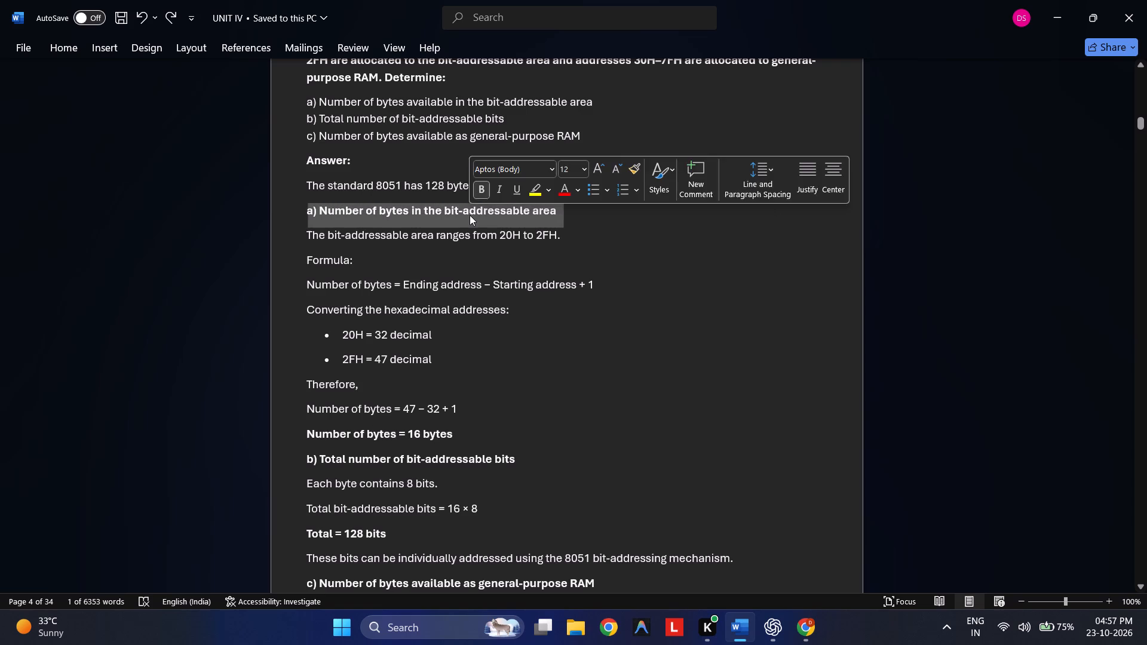
click(471, 231)
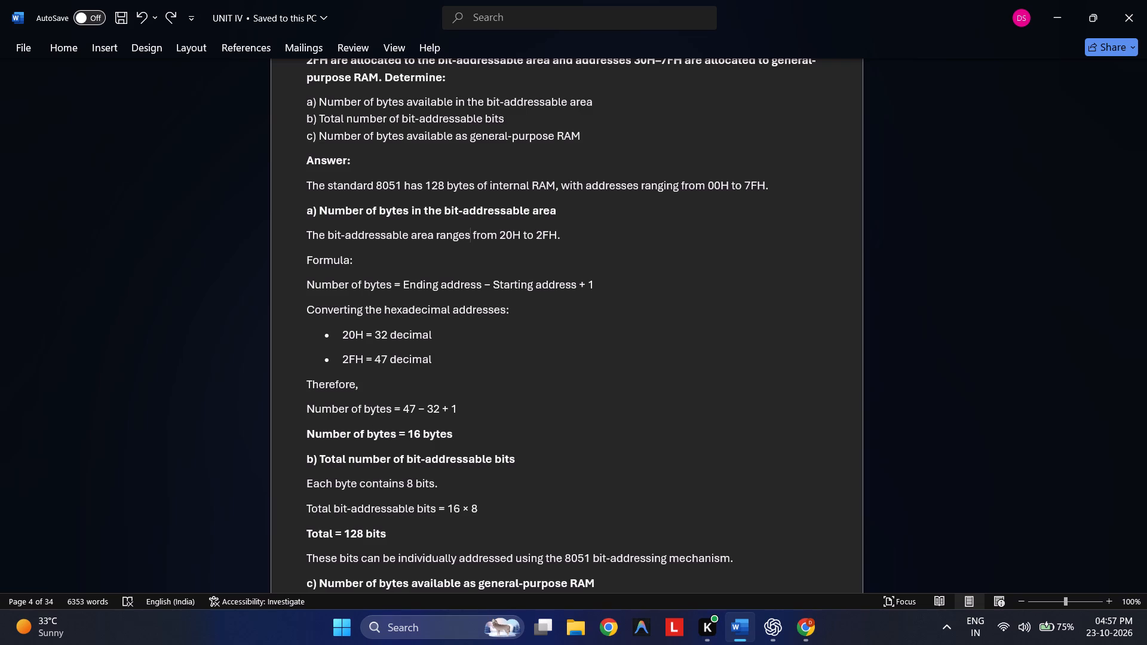
click(471, 231)
scroll(461, 246, right, 1)
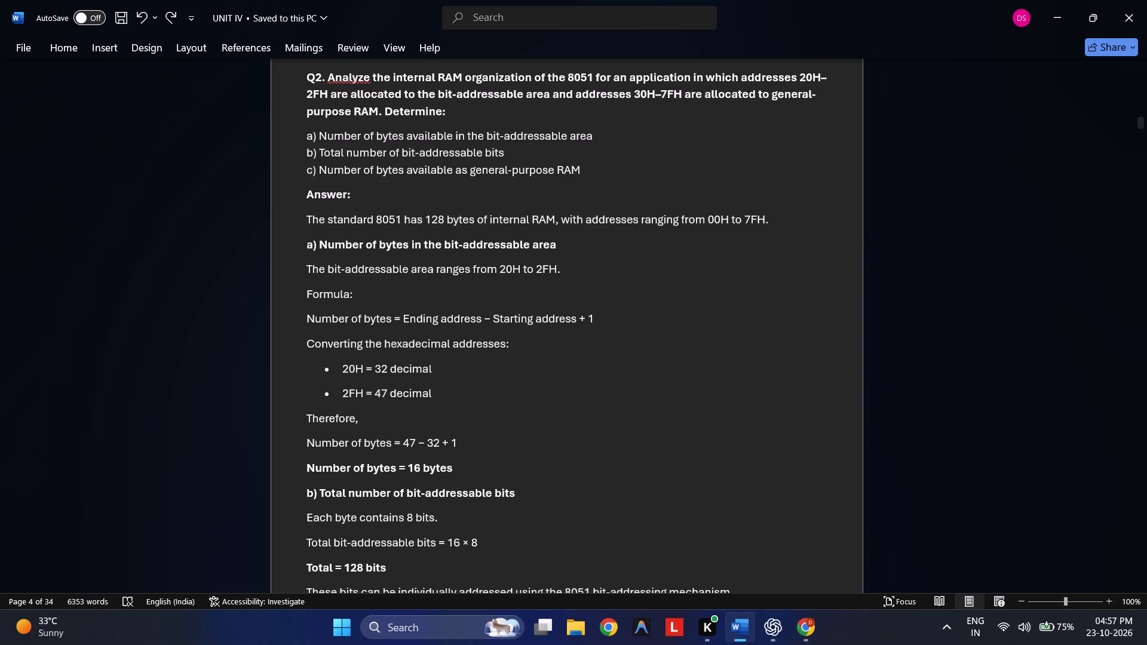
triple_click(409, 276)
click(433, 283)
double_click(410, 321)
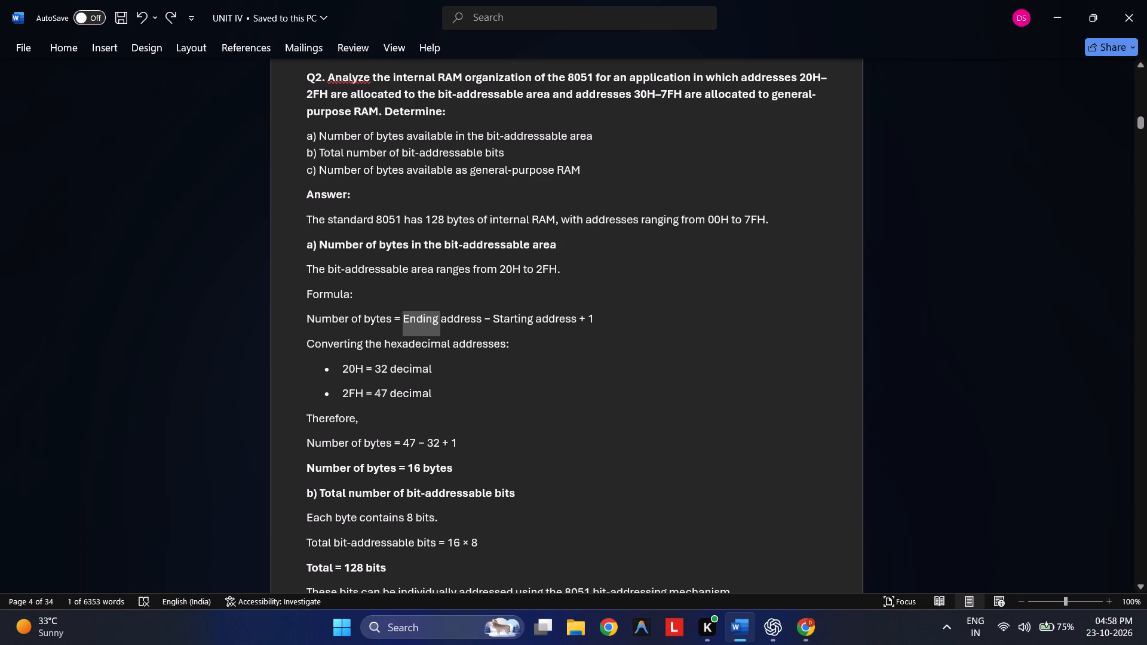
double_click(407, 446)
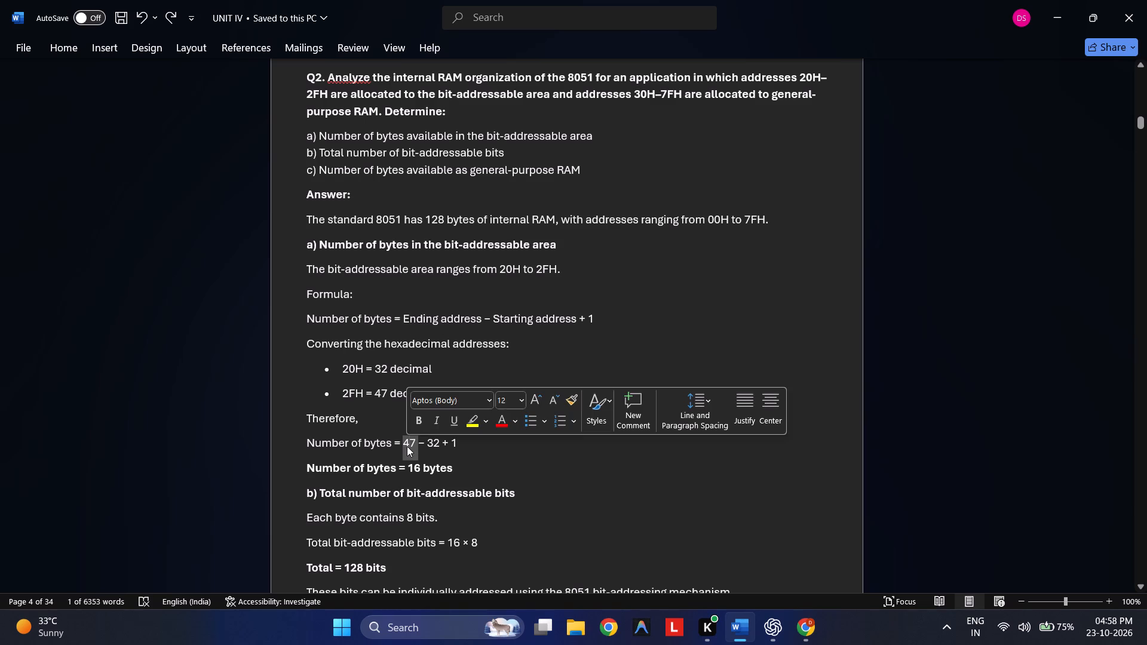
click(365, 445)
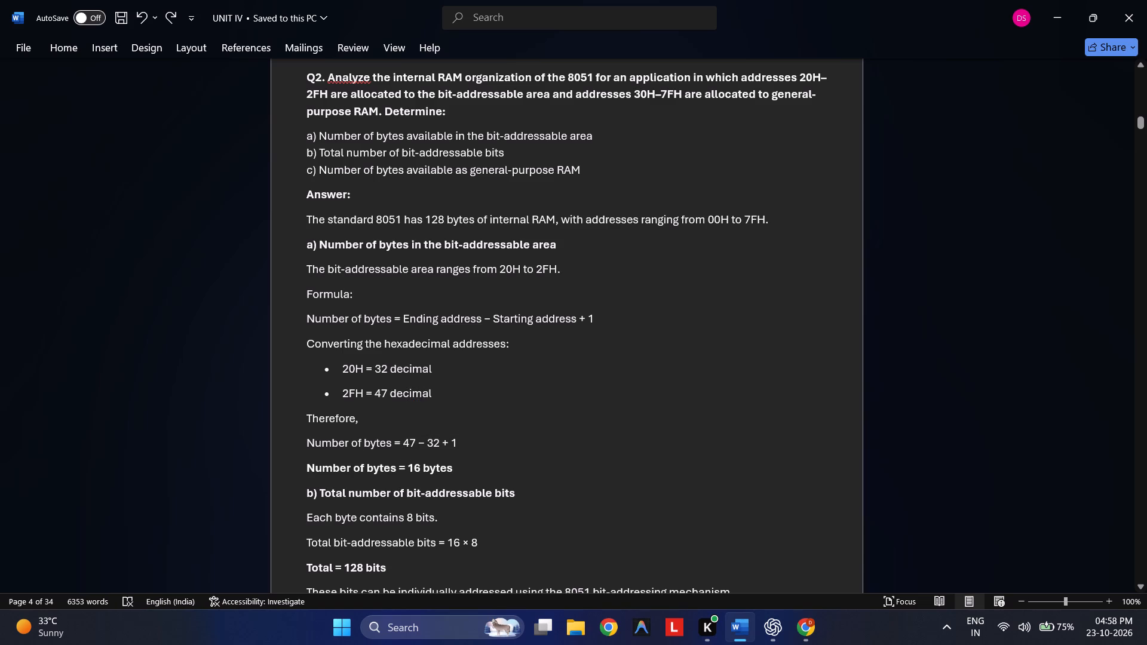
scroll(407, 478, down, 1)
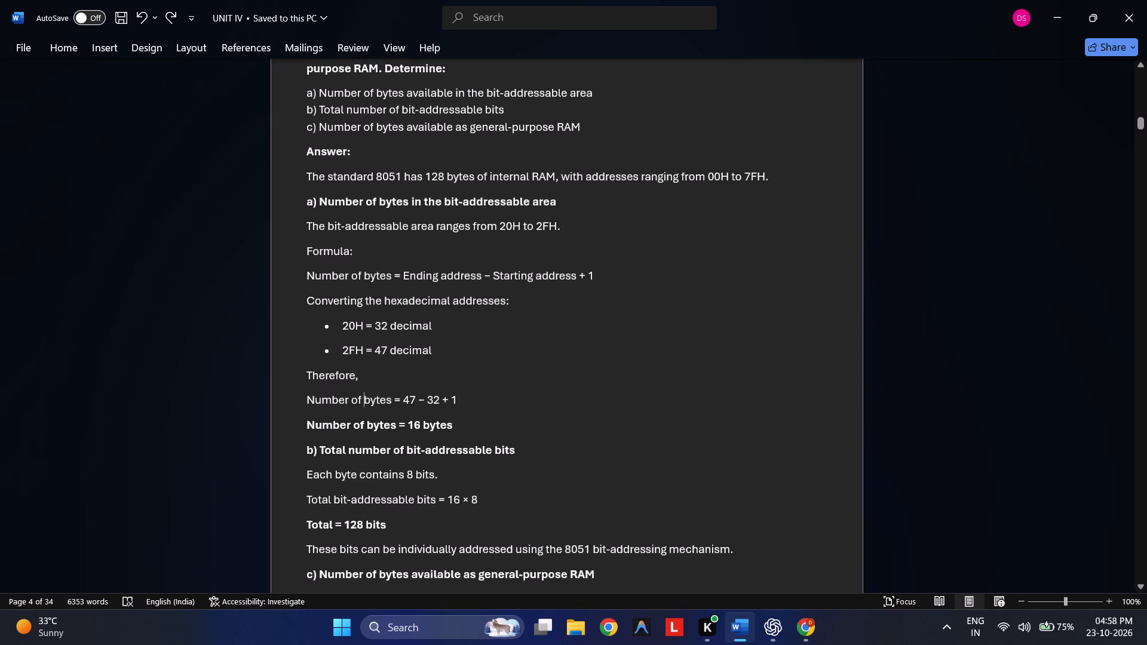
click(462, 481)
scroll(462, 481, down, 1)
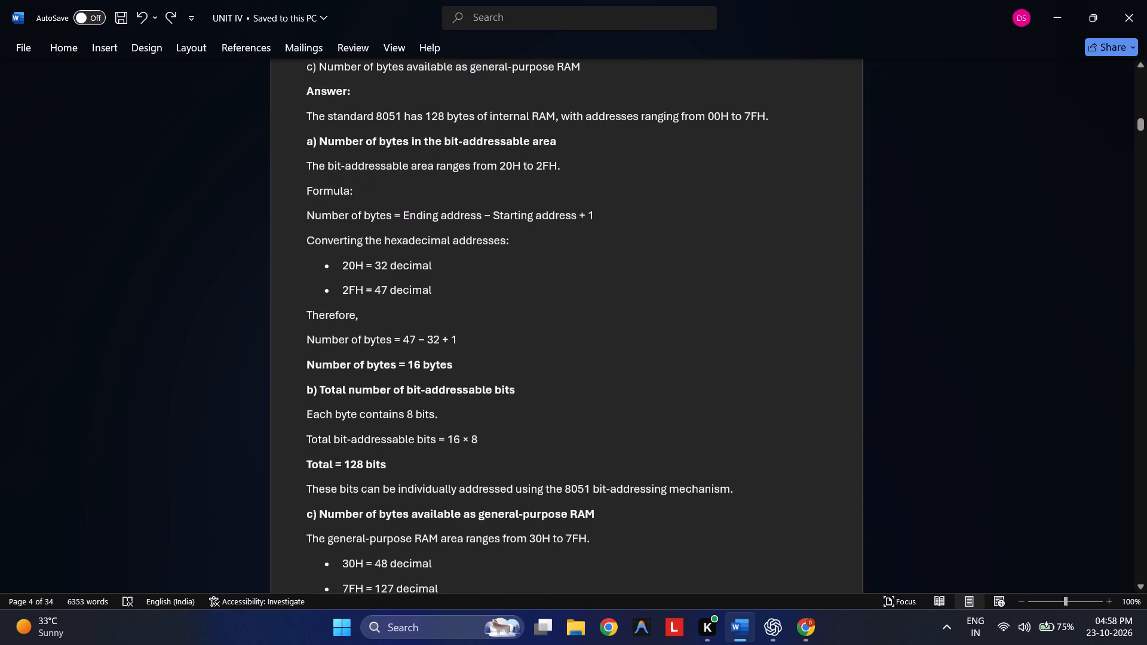
scroll(465, 476, down, 1)
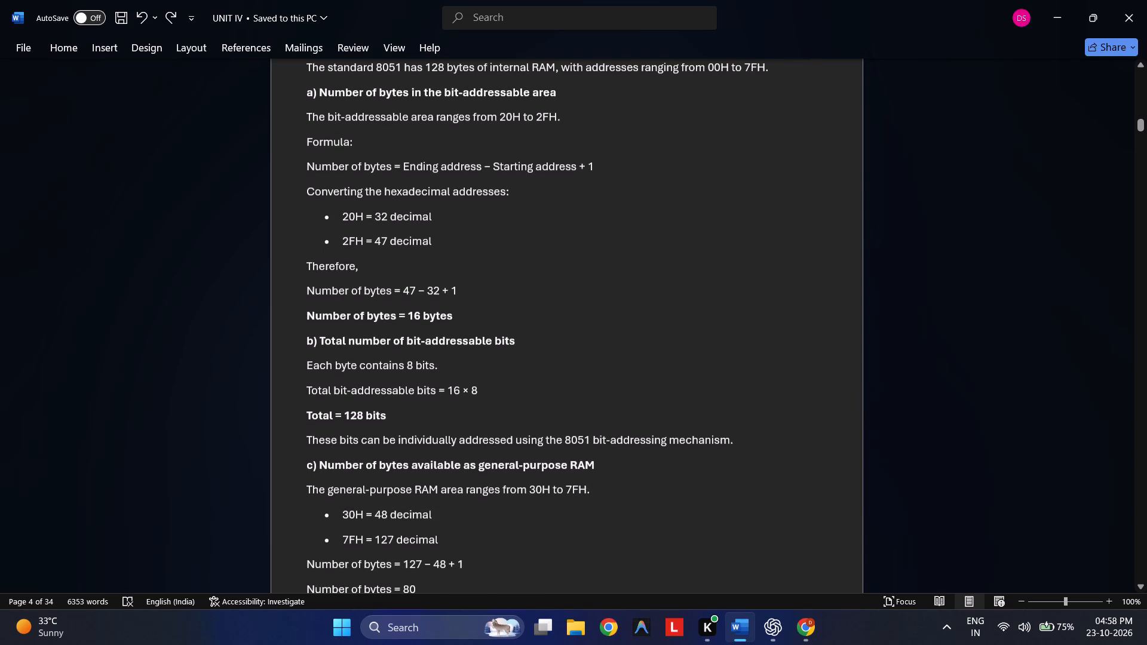
Remove the space after paragraphs in part a) of the Q2 answer, from the bit-addressable range line through "Number of bytes = 47 − 32 + 1".
scroll(495, 358, up, 3)
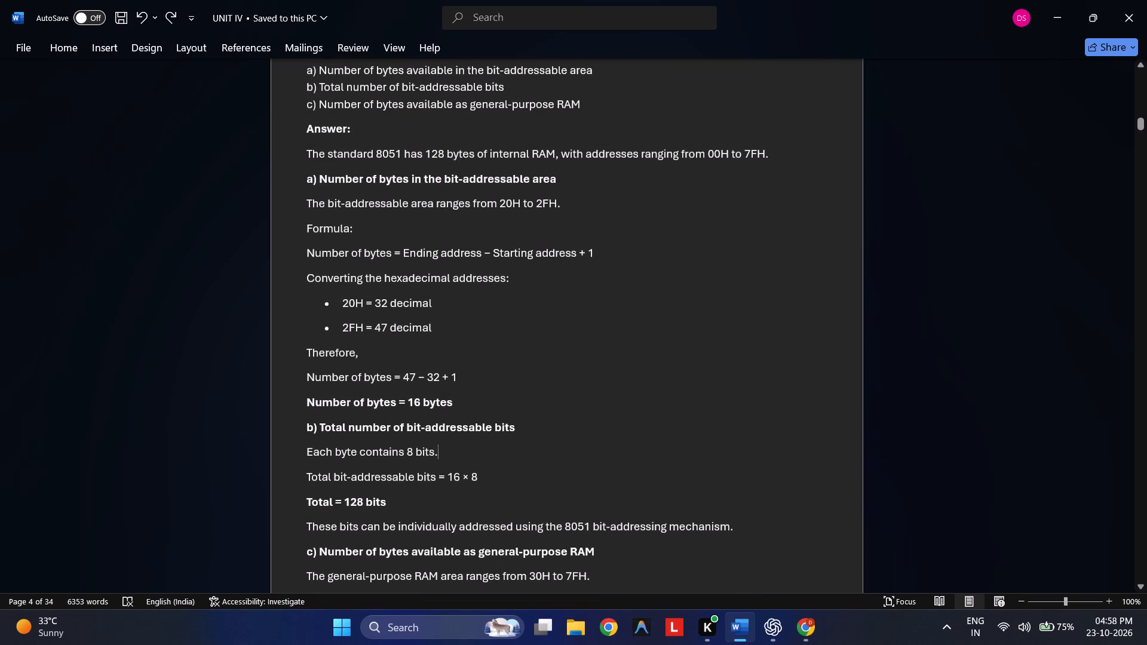
drag(470, 378, 444, 373)
drag(444, 373, 303, 206)
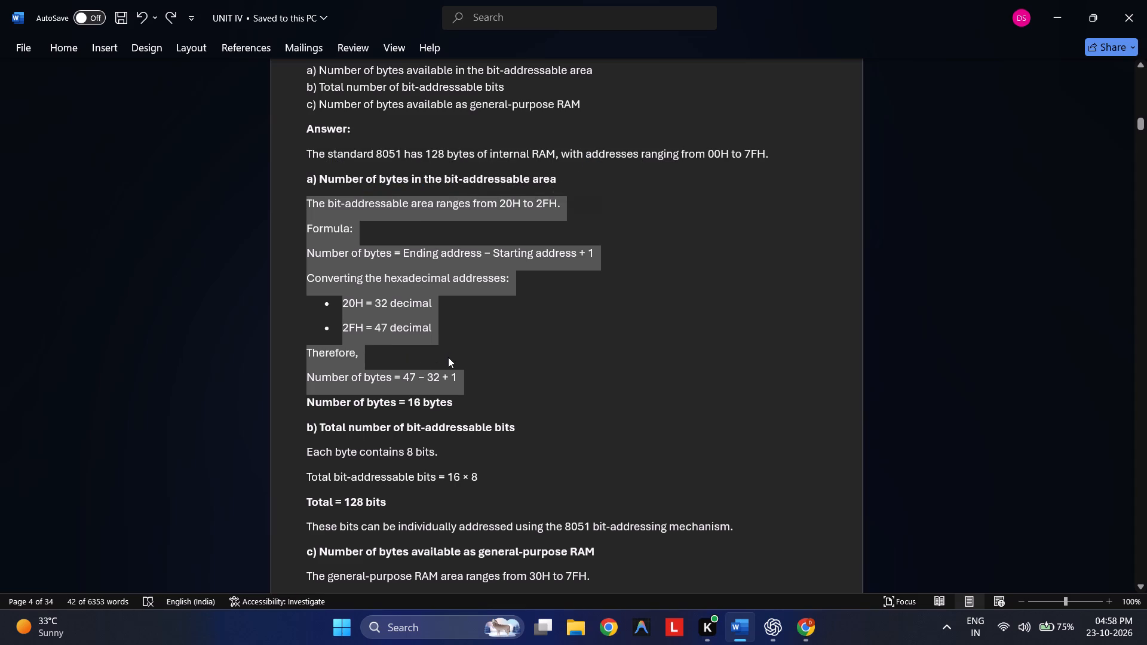
click(448, 357)
drag(448, 357, 375, 333)
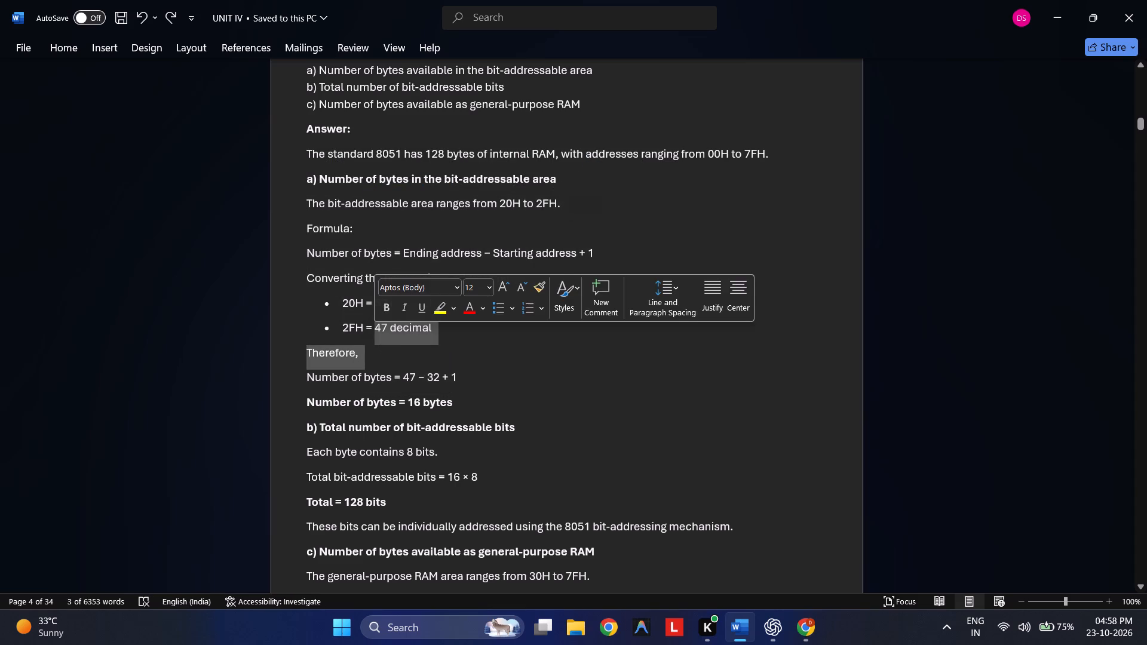
click(477, 370)
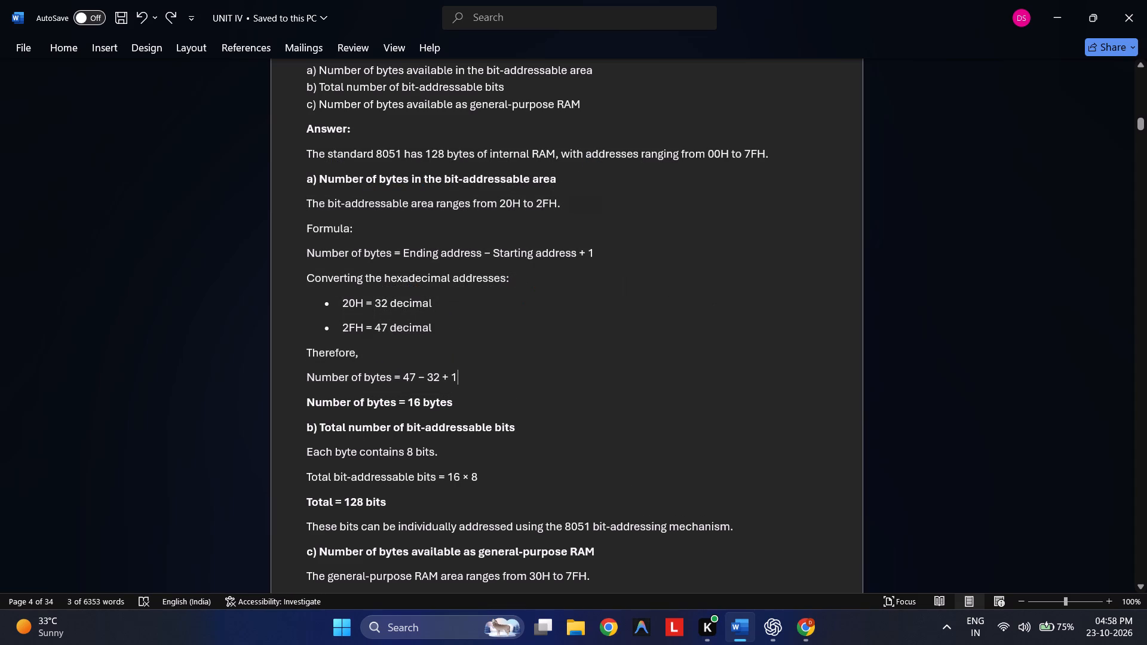
drag(473, 376, 312, 216)
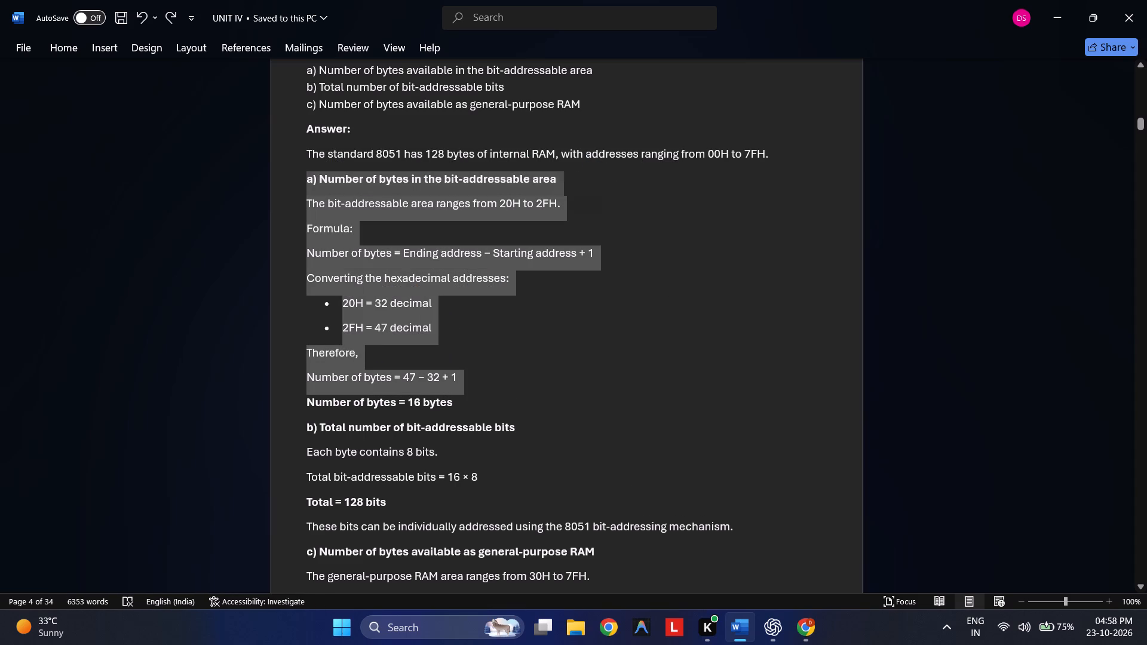
drag(312, 216, 303, 214)
click(66, 41)
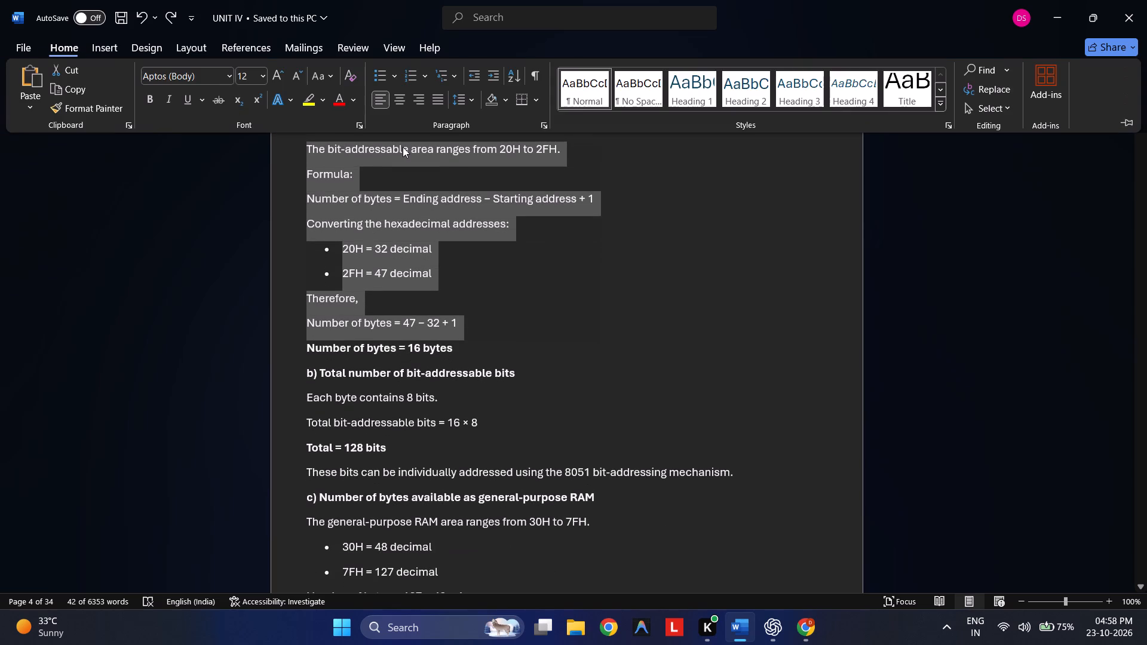
click(462, 100)
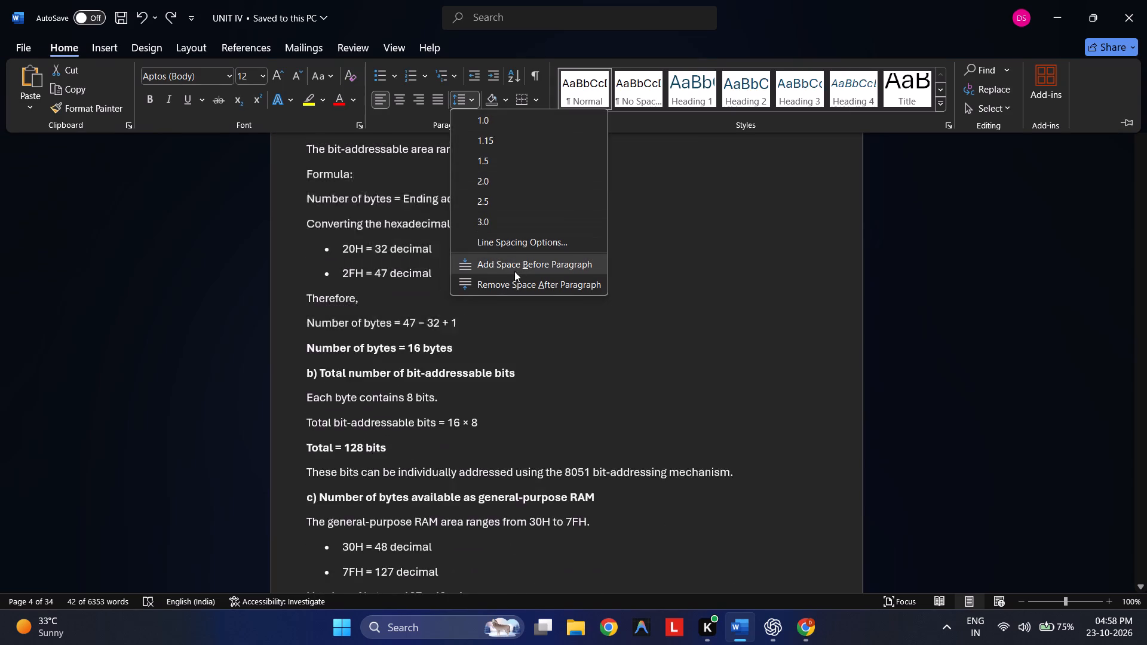
click(516, 280)
click(574, 302)
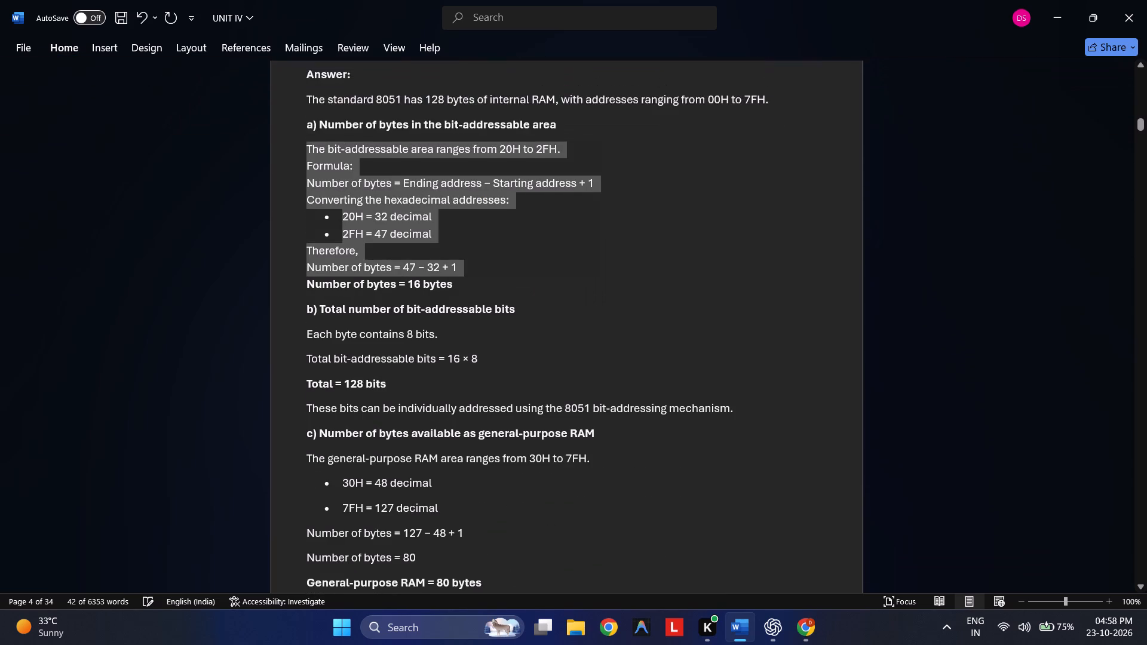
scroll(574, 302, up, 1)
click(579, 320)
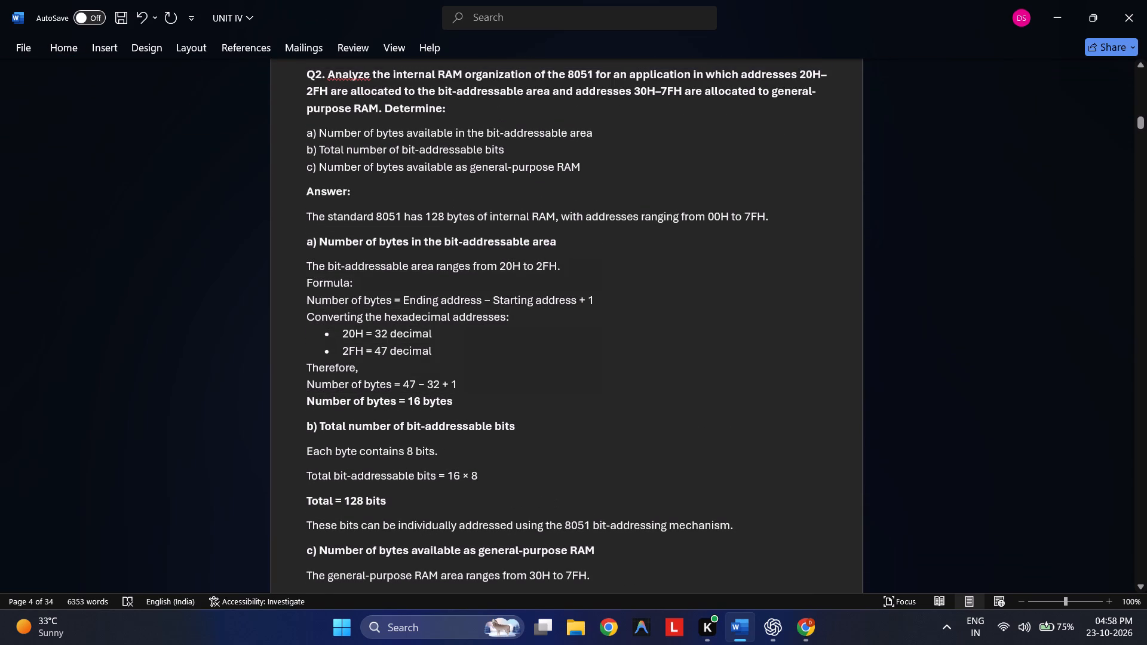
Reread the part a) calculation in the Q2 answer, following the byte formula through the substituted values to the final line.
scroll(525, 387, down, 1)
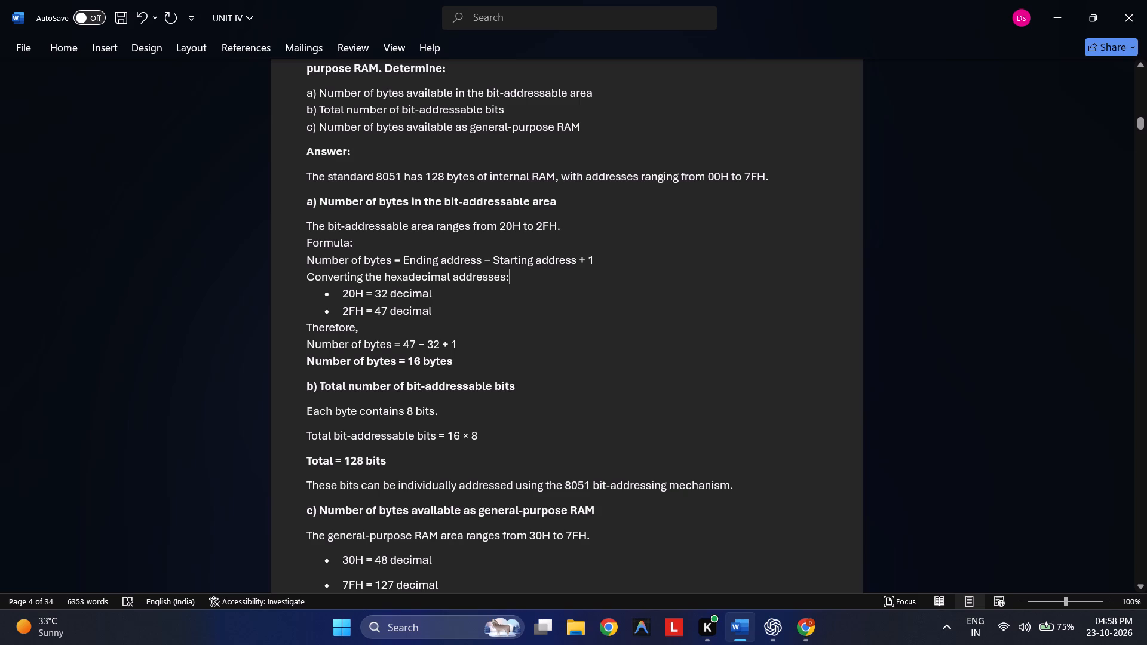
triple_click(308, 263)
click(308, 263)
scroll(457, 342, down, 1)
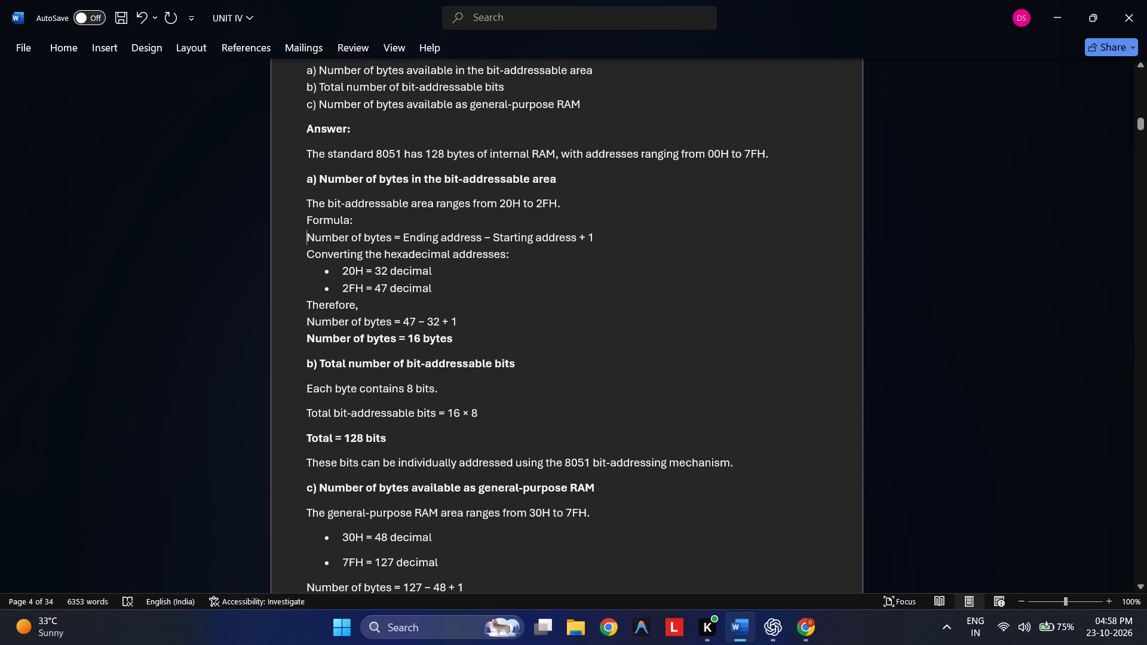
scroll(471, 367, down, 1)
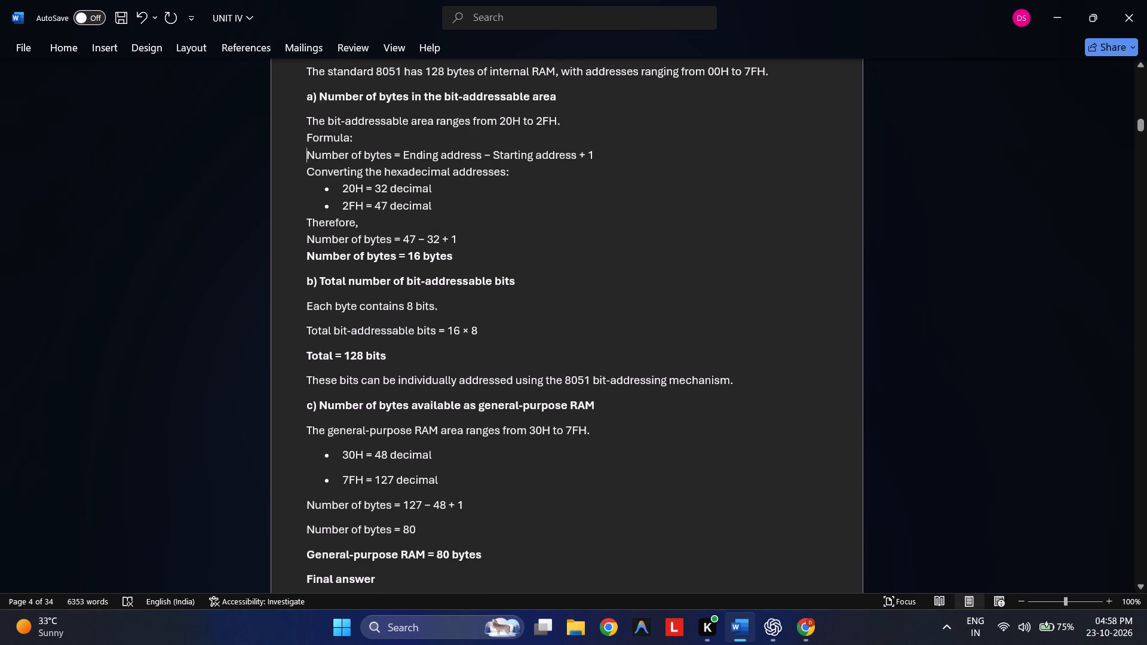
double_click(343, 239)
double_click(438, 239)
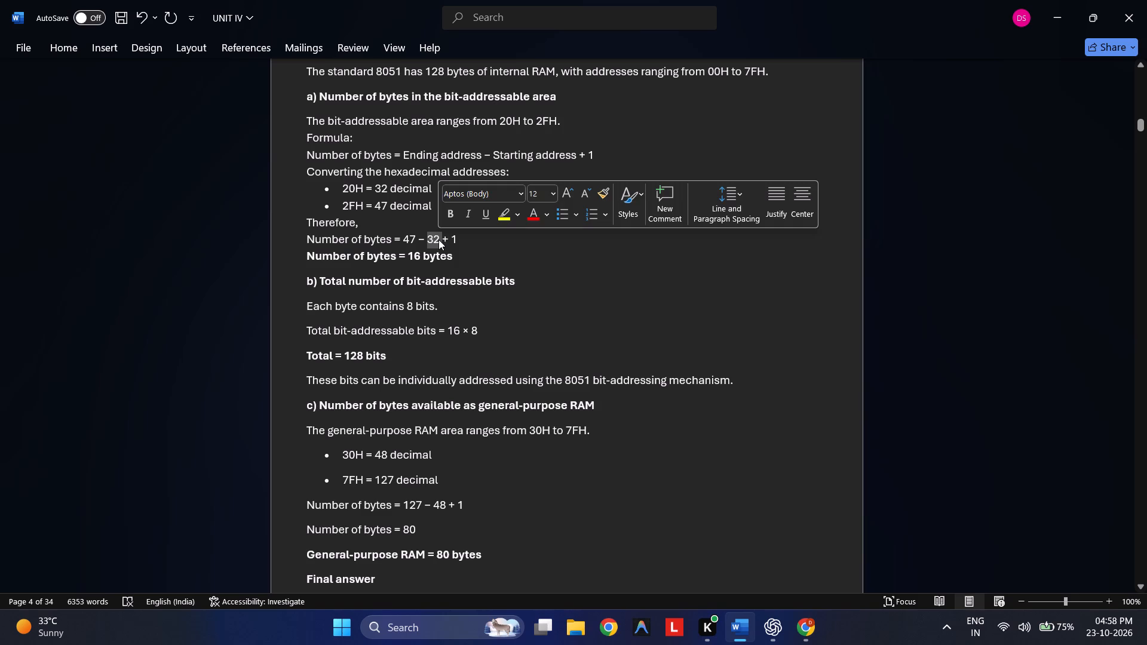
click(431, 251)
double_click(458, 249)
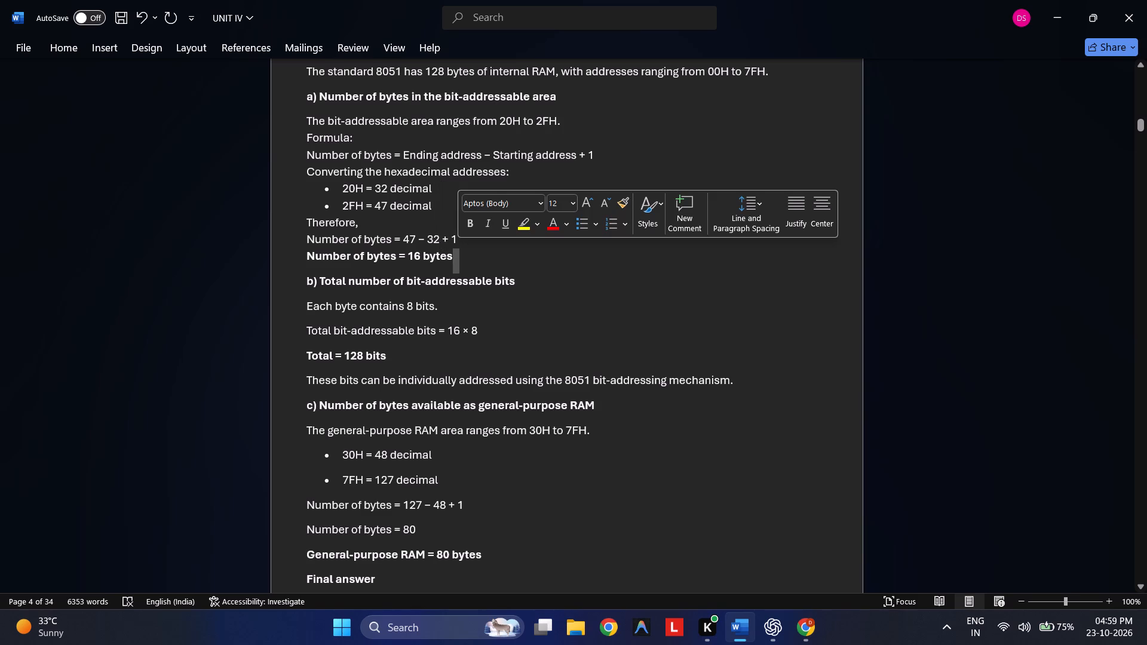
click(458, 249)
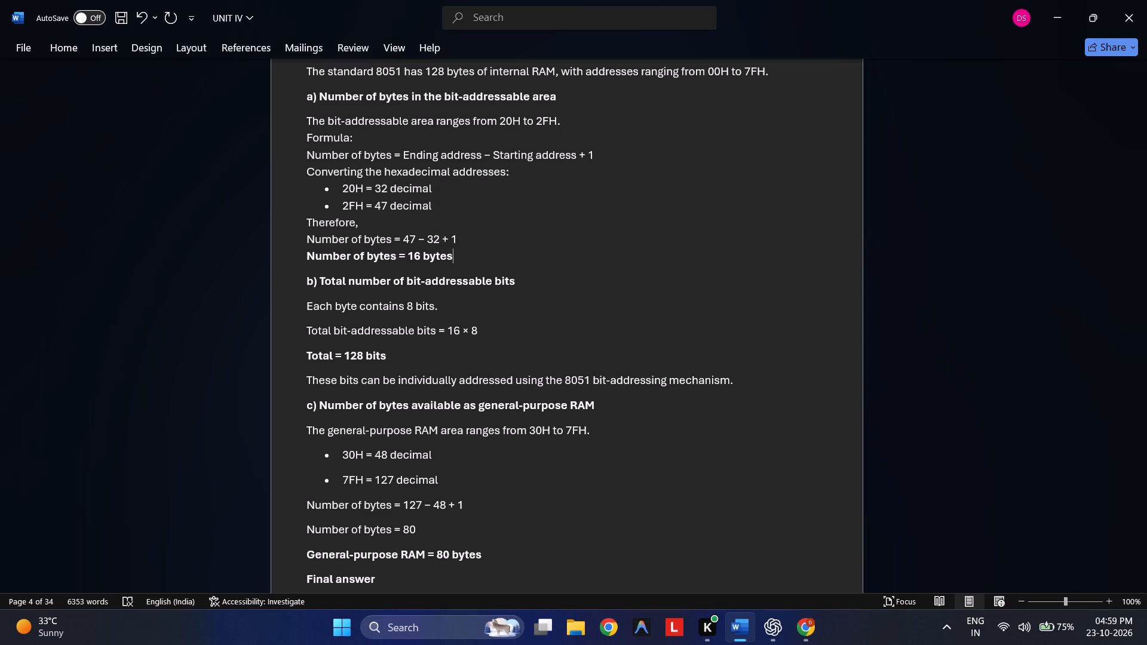
Read part b) of the Q2 answer, from the bits-per-byte line to the total bit-addressable bits multiplication.
scroll(466, 276, down, 1)
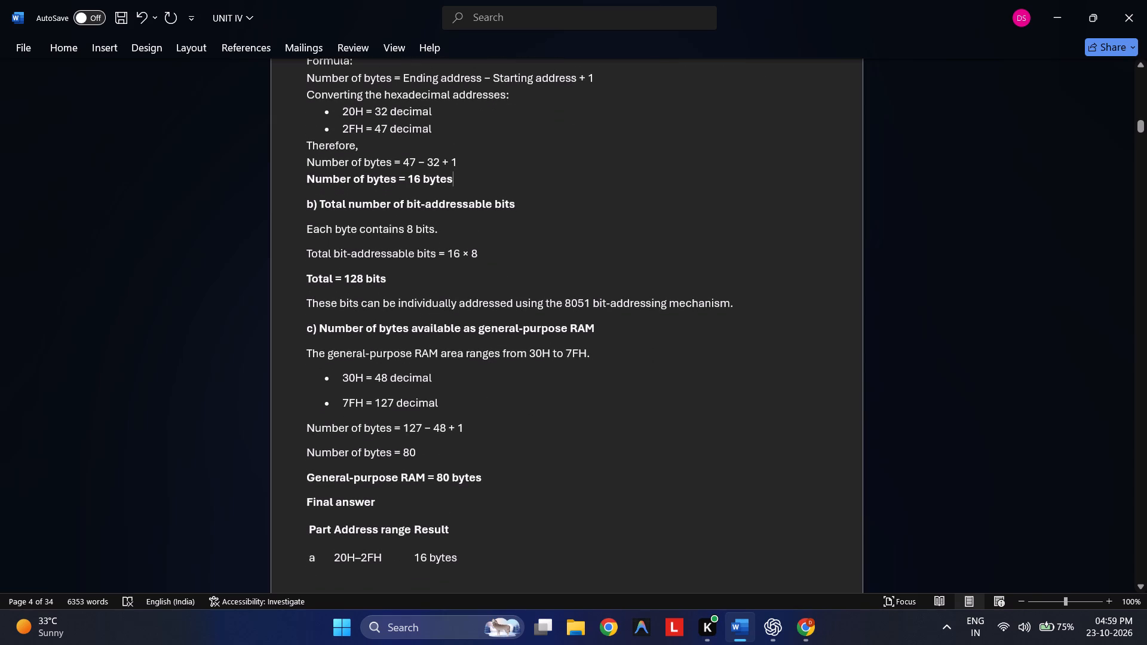
double_click(411, 226)
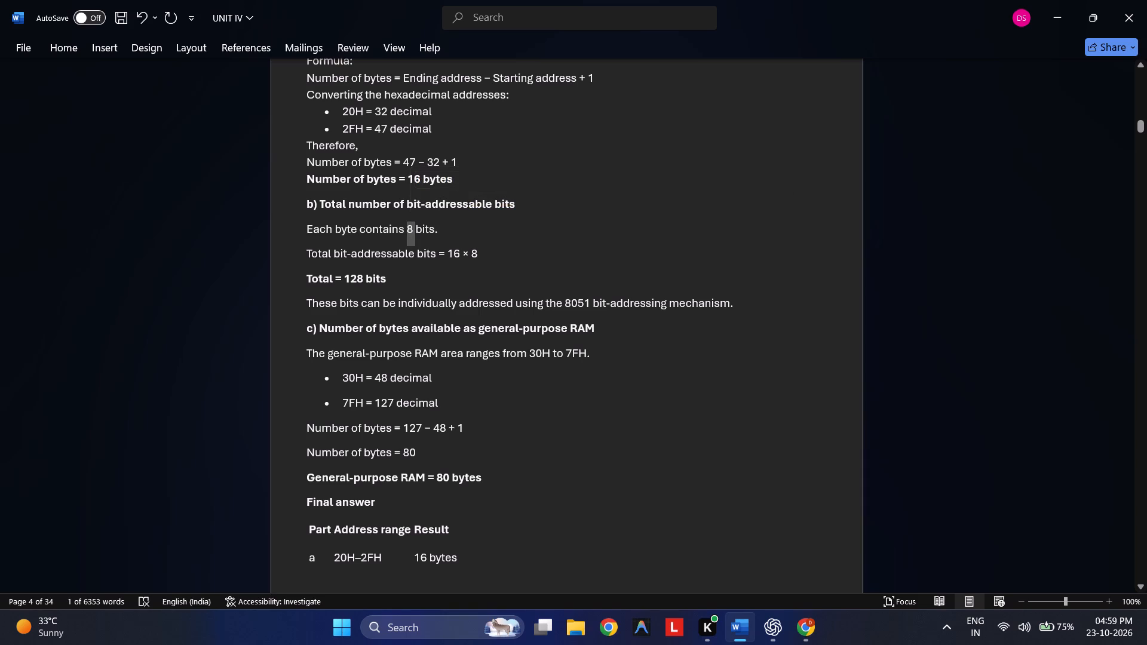
double_click(347, 229)
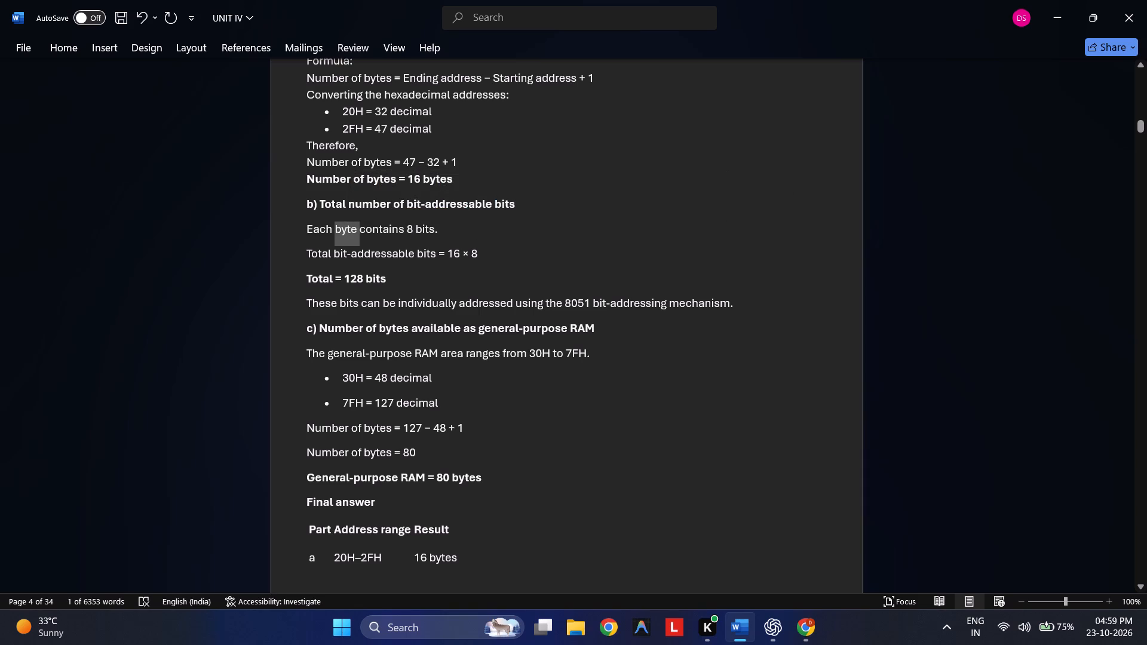
scroll(322, 277, right, 1)
click(349, 259)
double_click(465, 254)
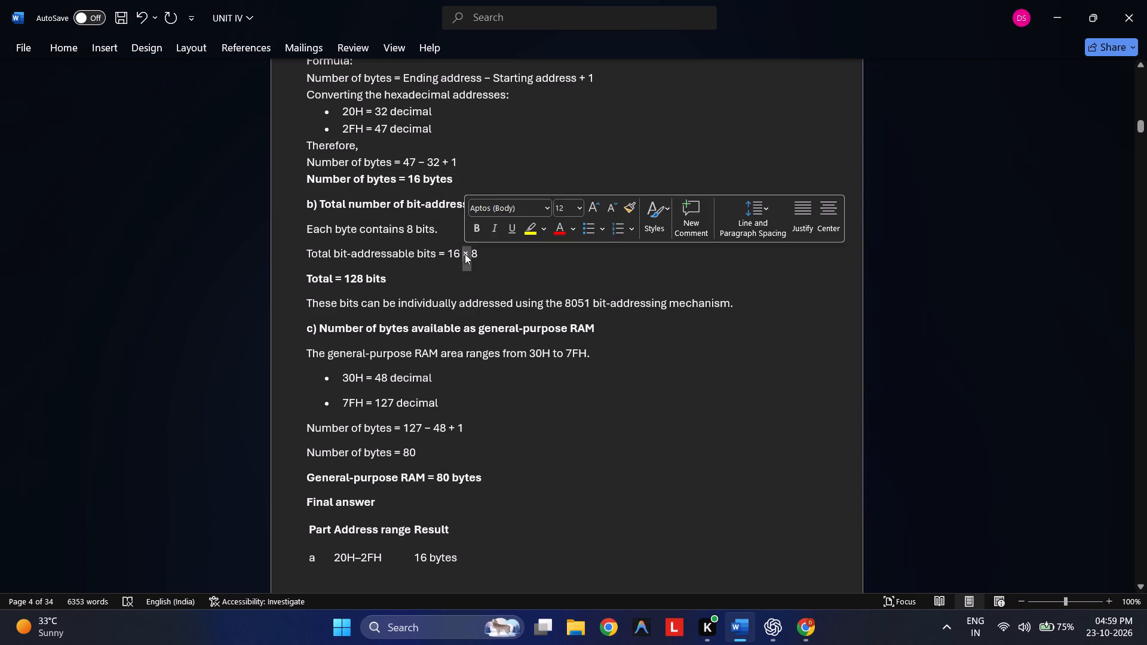
click(485, 254)
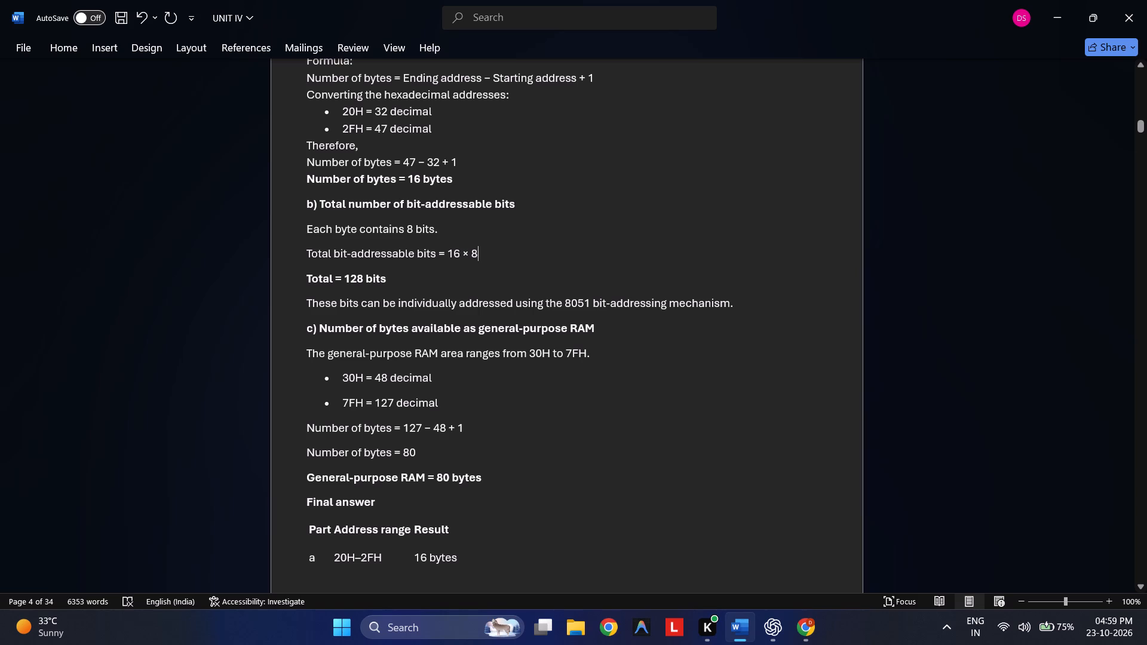
Remove the space after paragraphs in part b) of the Q2 answer, from "Each byte contains 8 bits." through the bold Total line.
drag(291, 232, 290, 290)
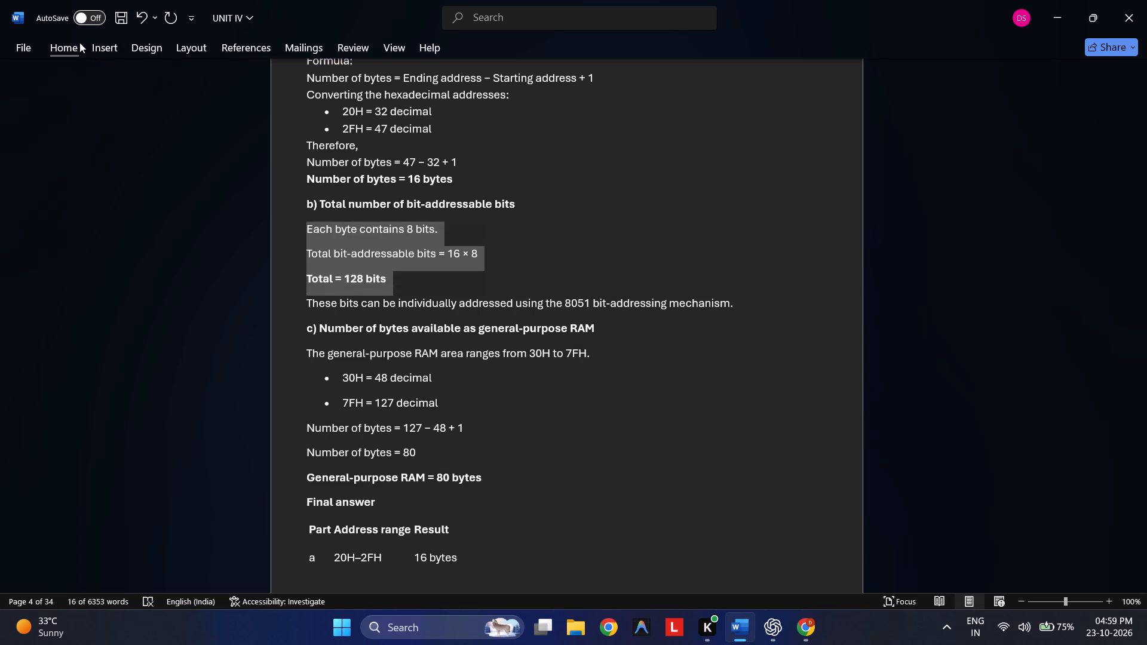
right_click(388, 235)
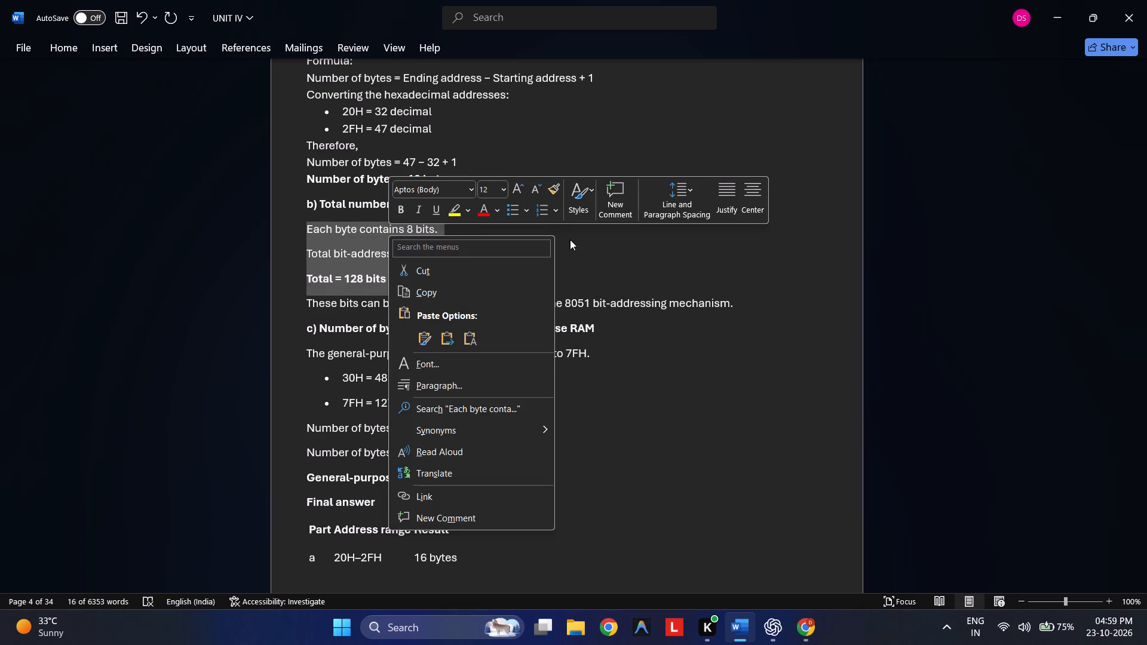
click(682, 200)
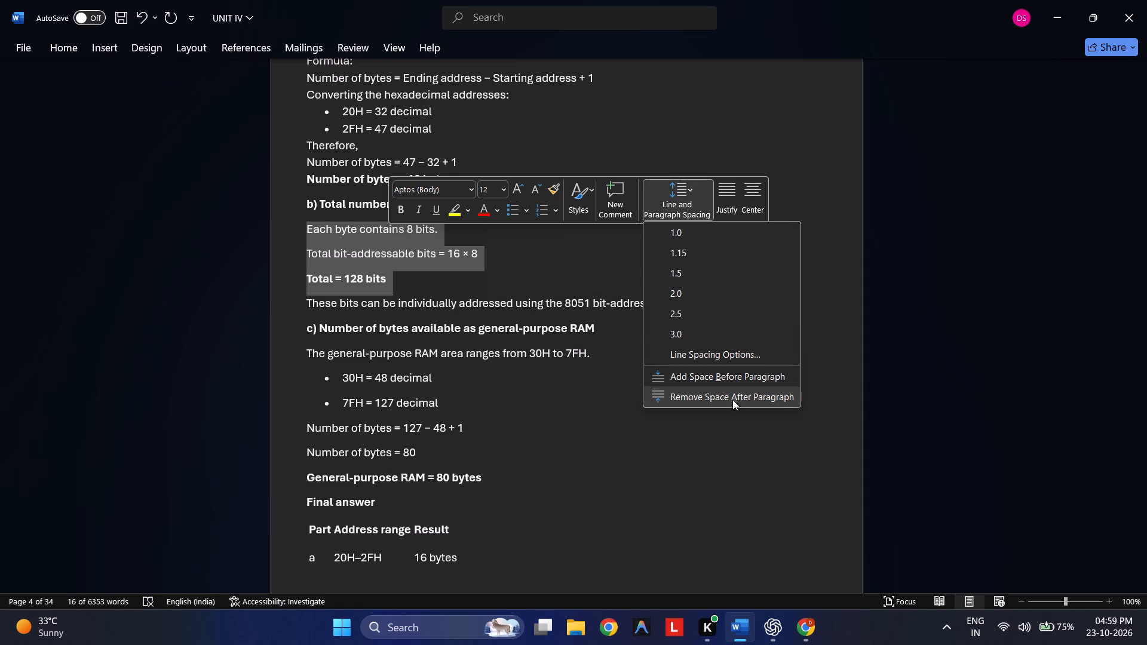
click(734, 395)
click(602, 391)
Read the closing sentence of part b) and the general-purpose RAM range in part c), checking back against the Q2 question.
scroll(602, 391, down, 1)
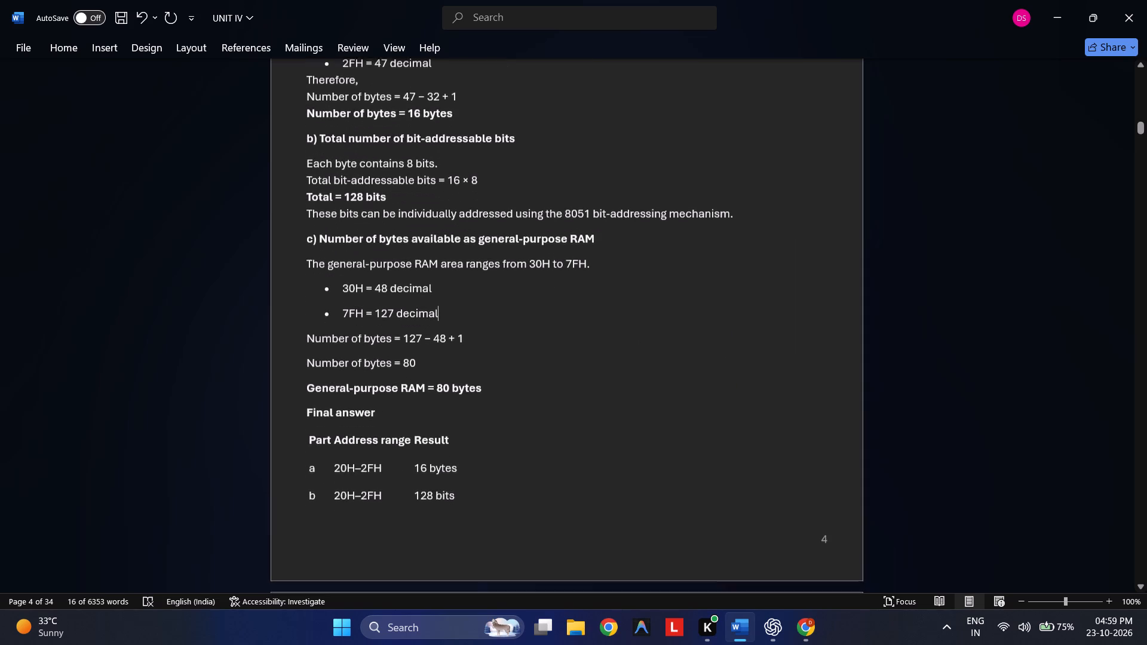
scroll(602, 391, down, 1)
triple_click(424, 171)
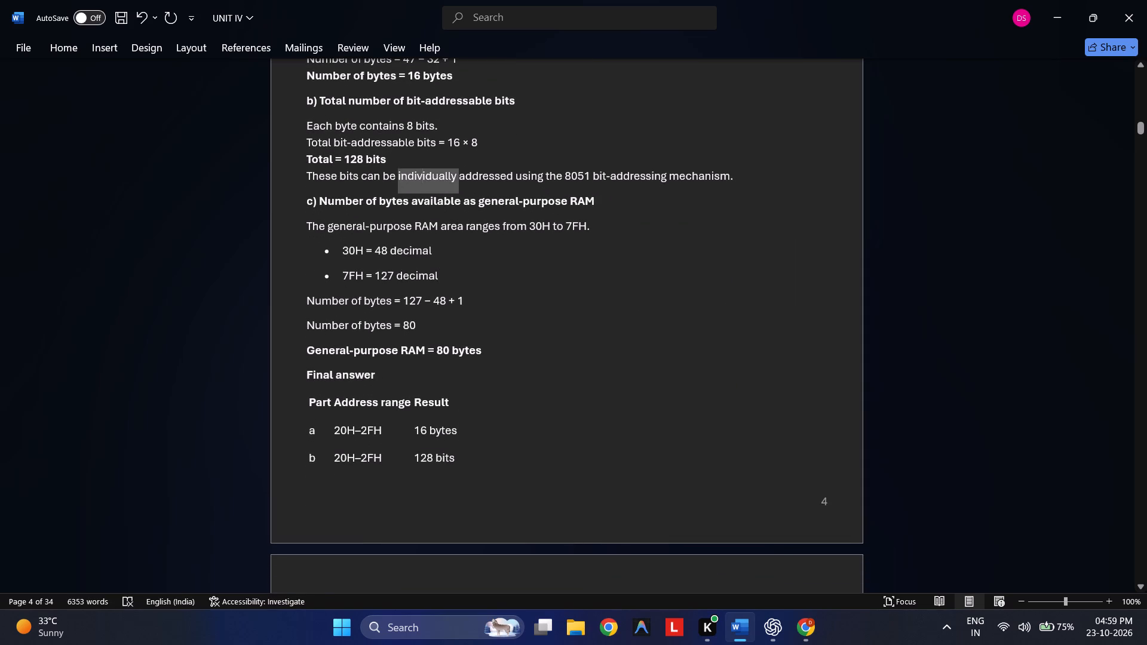
click(419, 193)
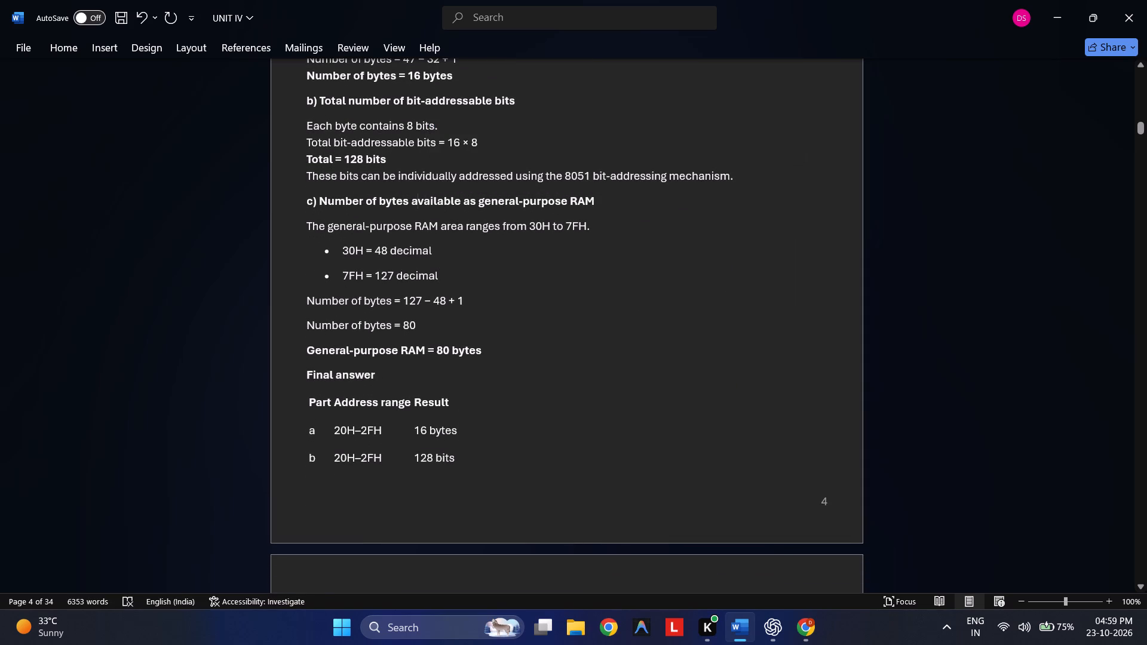
triple_click(418, 201)
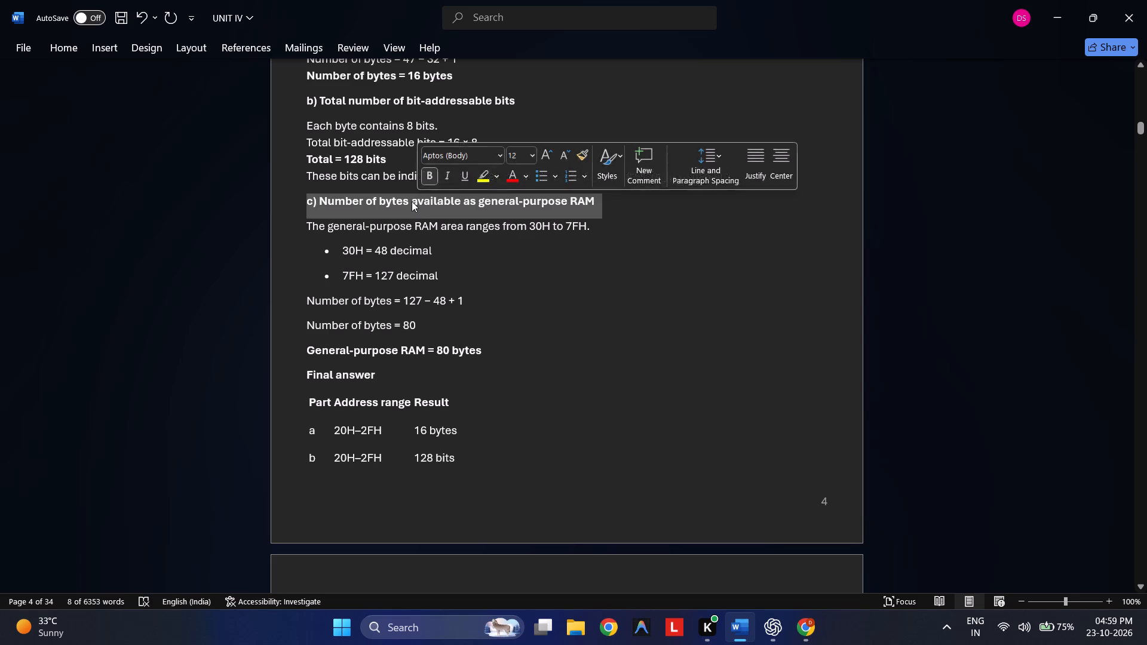
click(412, 201)
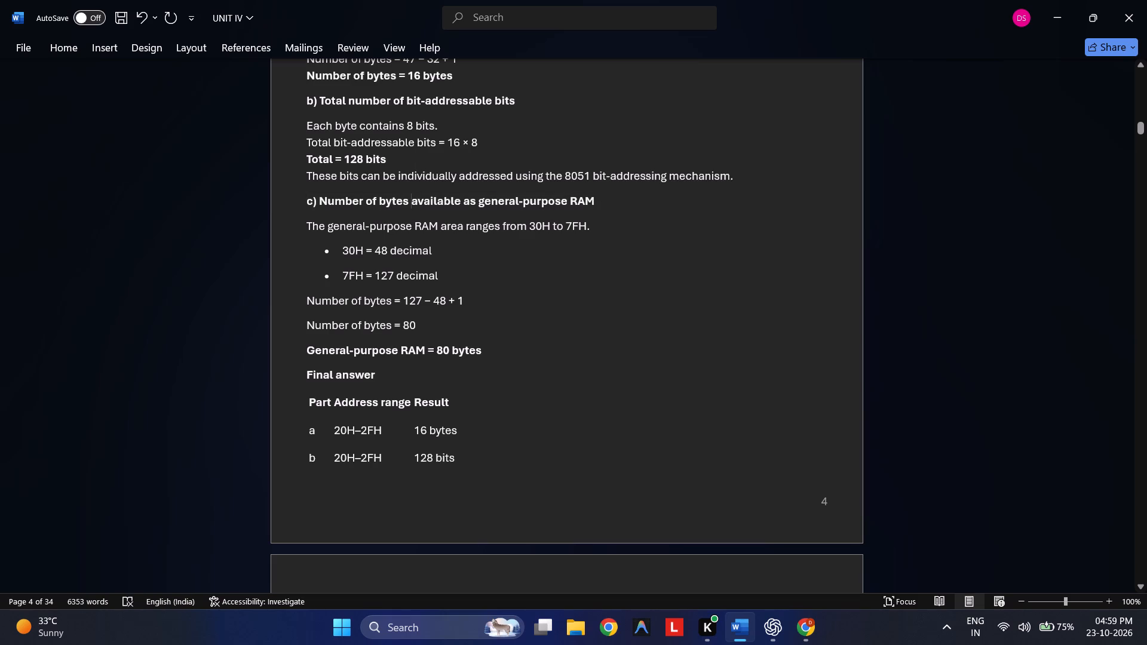
triple_click(367, 224)
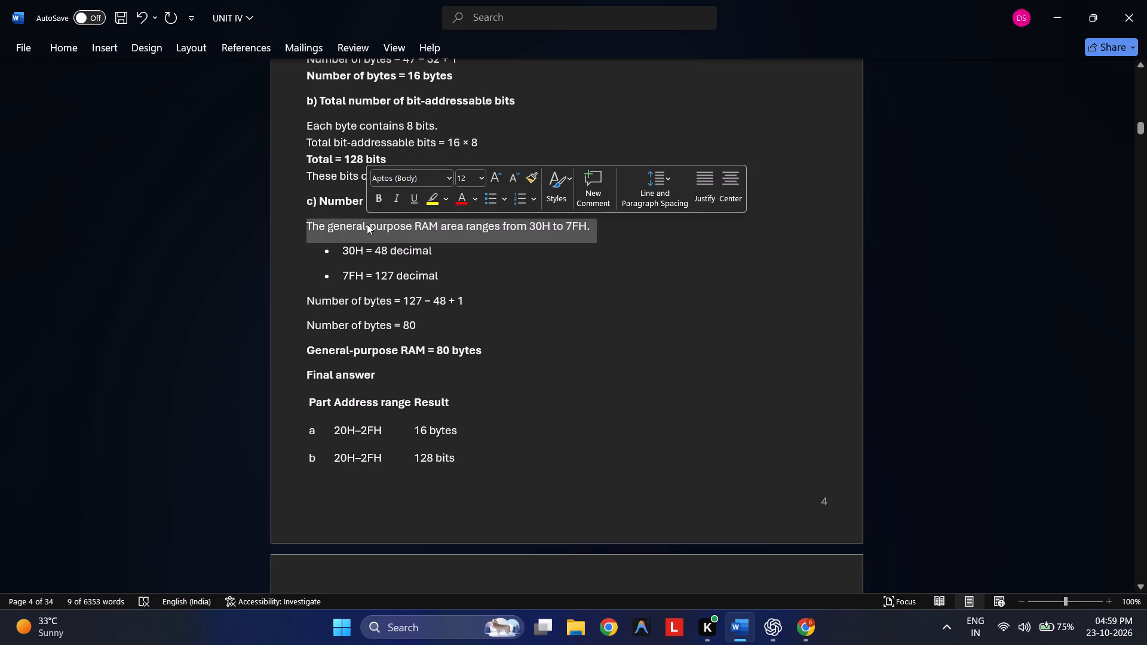
click(441, 229)
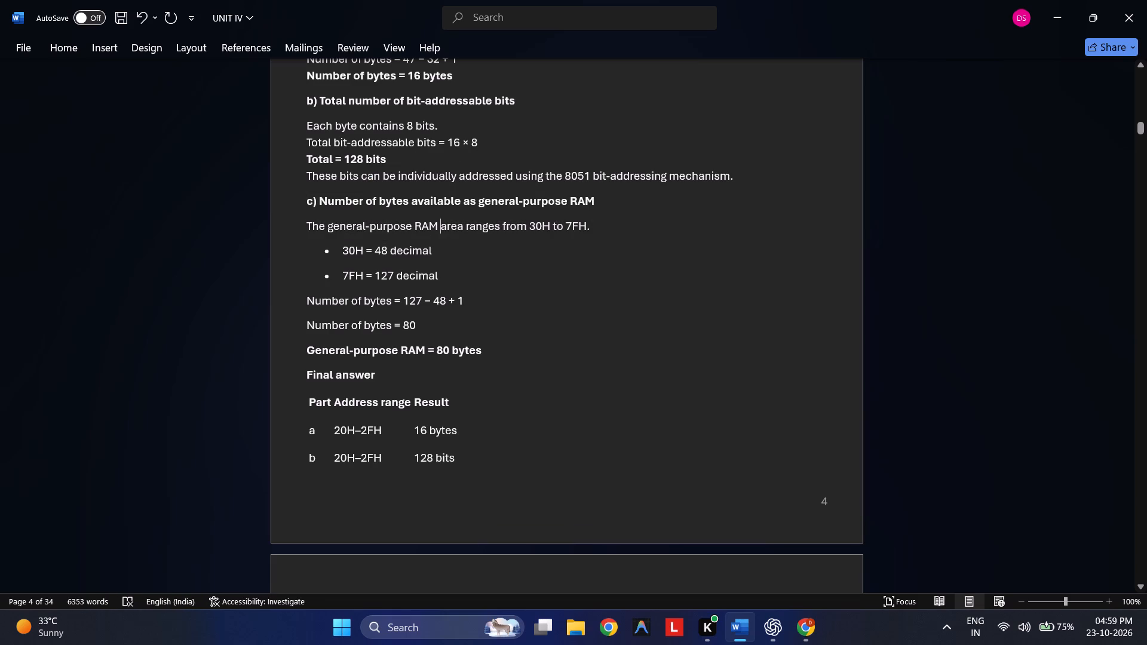
scroll(590, 262, up, 4)
scroll(590, 262, down, 1)
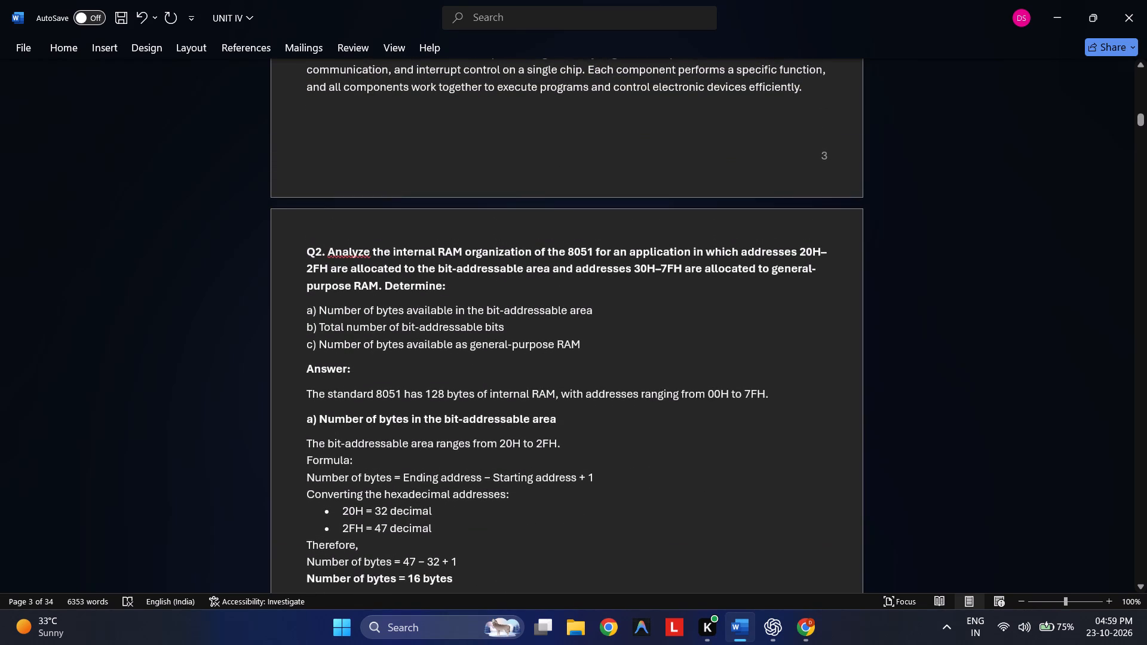
scroll(590, 262, down, 1)
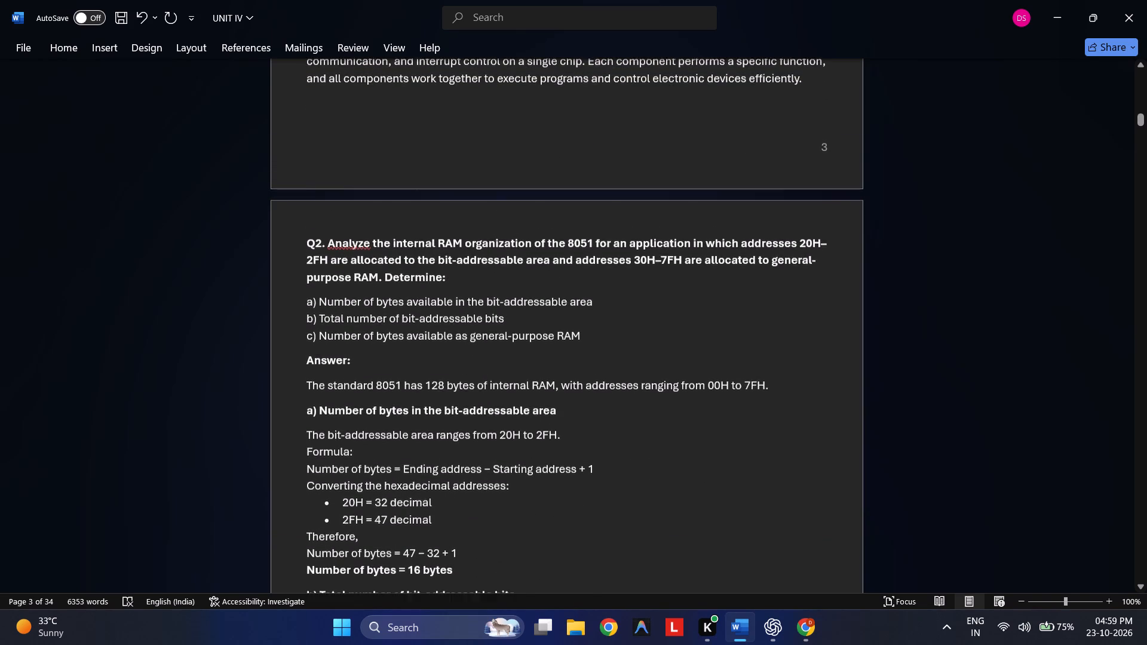
scroll(590, 262, down, 2)
scroll(590, 262, up, 2)
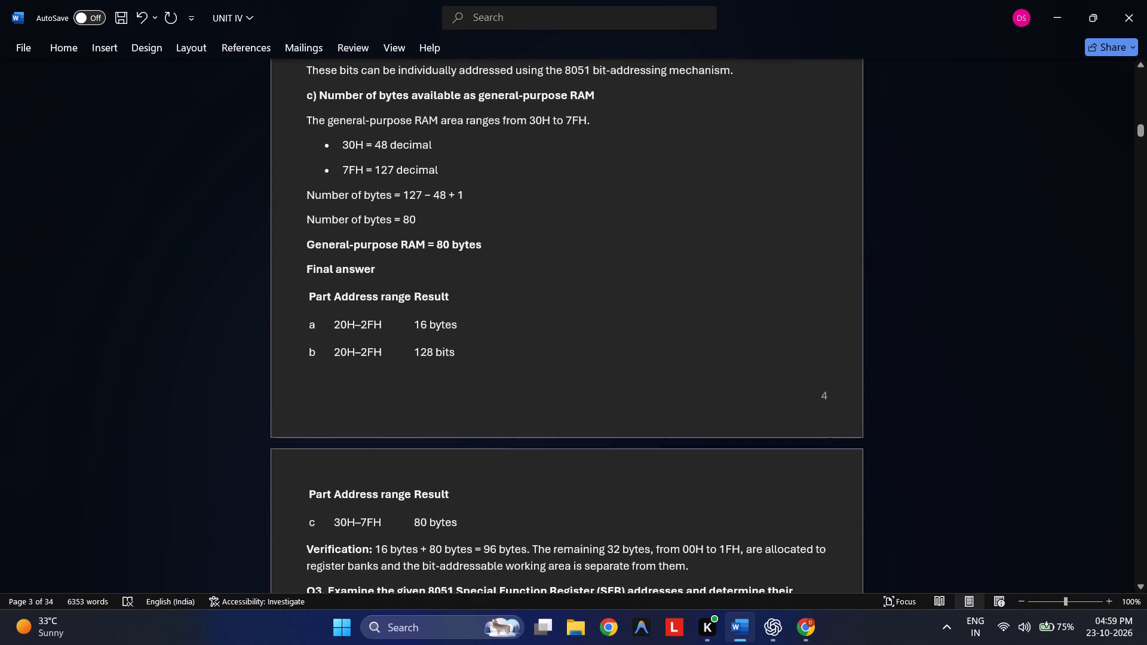
scroll(590, 262, up, 1)
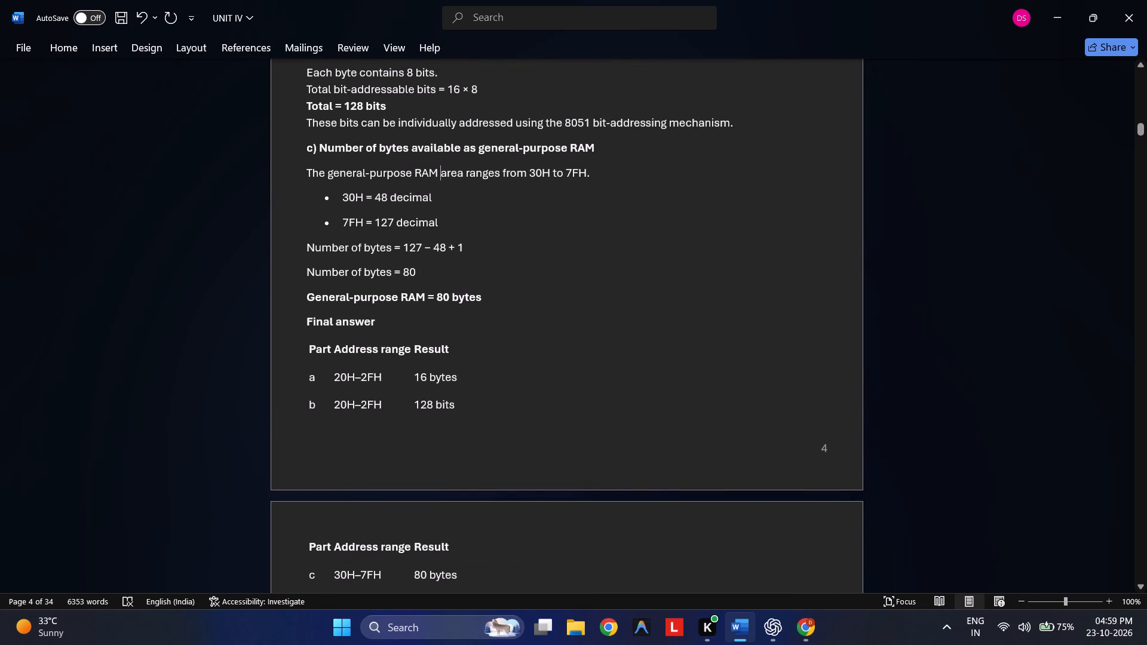
Study the part c) calculation in the Q2 answer, following the number-of-bytes substitution and its + 1 term to the general-purpose RAM line.
triple_click(320, 247)
click(361, 253)
triple_click(421, 245)
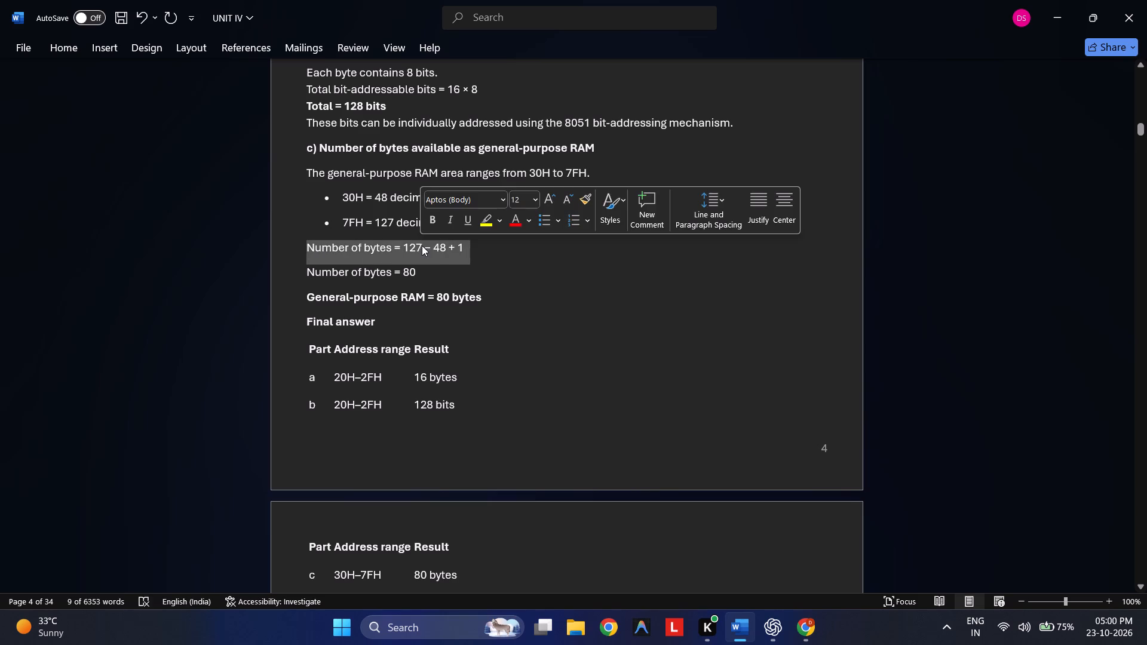
click(434, 250)
click(450, 250)
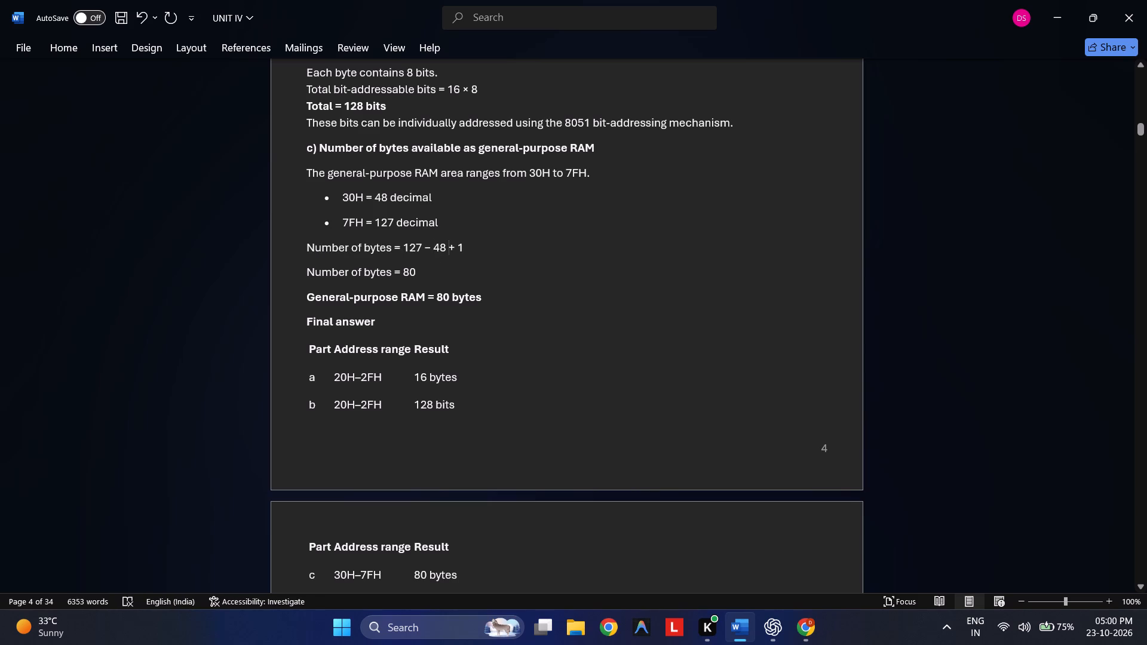
click(483, 262)
drag(485, 255, 451, 242)
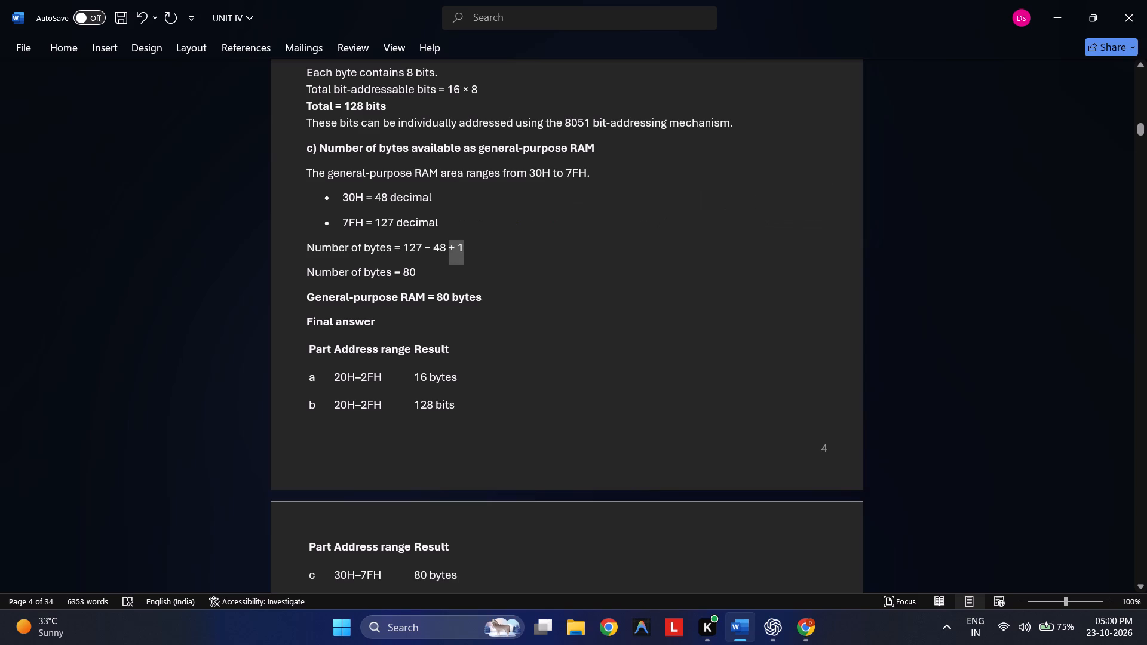
click(488, 304)
Apply the plain bordered grid table style to the whole Final answer table of Q2, with its Part, Address range and Result columns.
scroll(484, 339, down, 1)
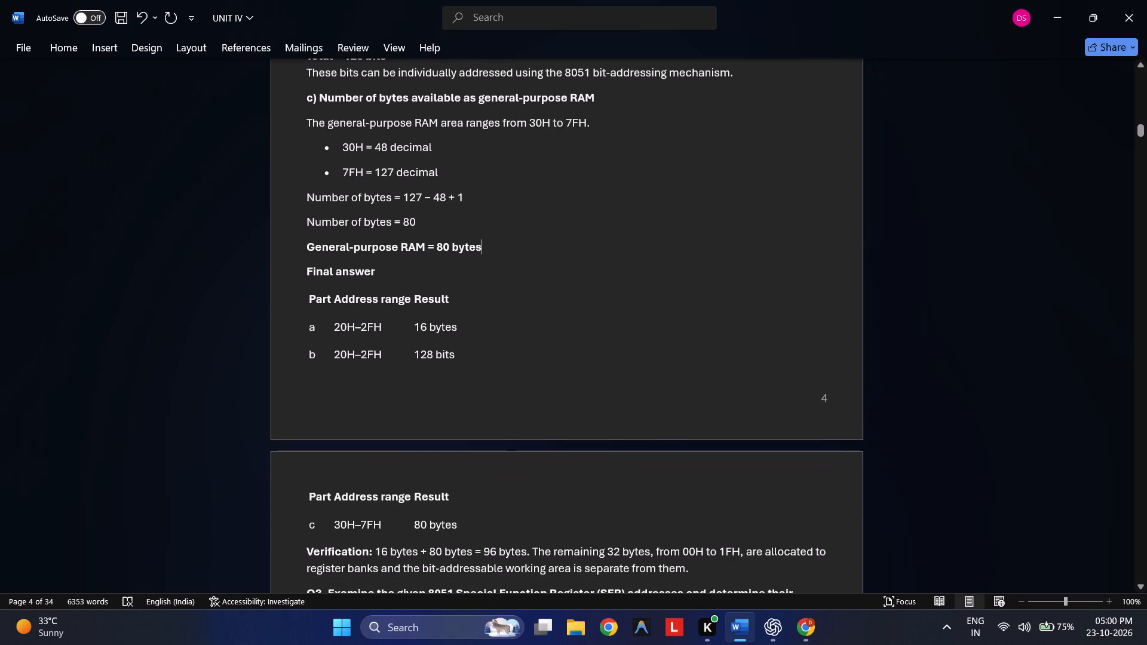
scroll(484, 339, down, 1)
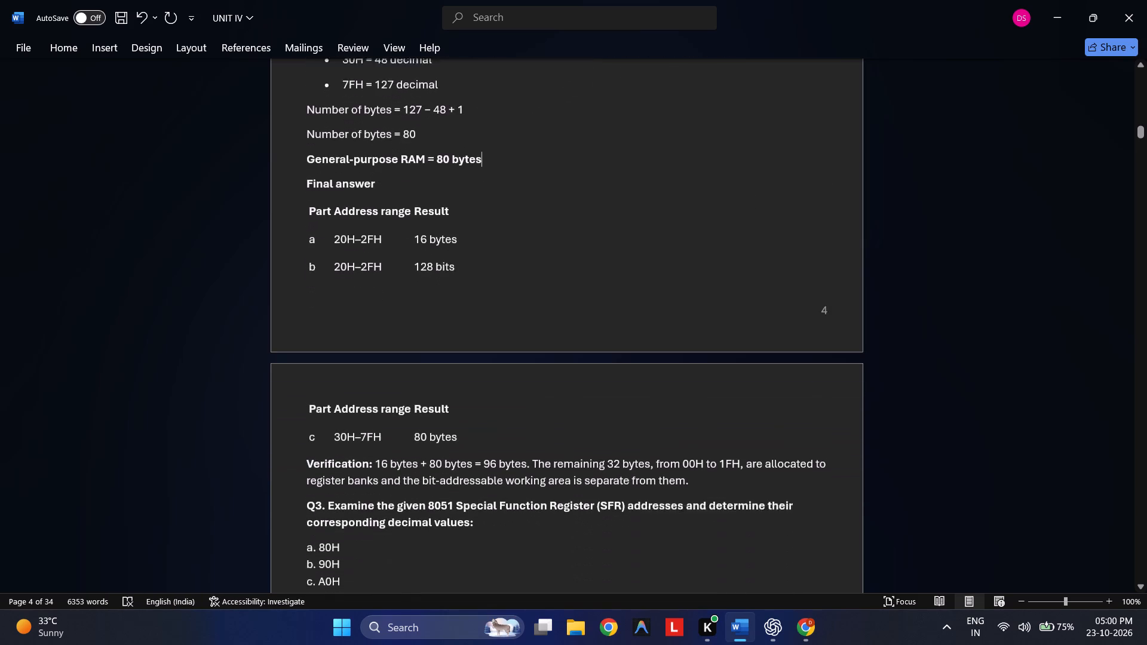
scroll(484, 339, down, 1)
scroll(484, 339, up, 1)
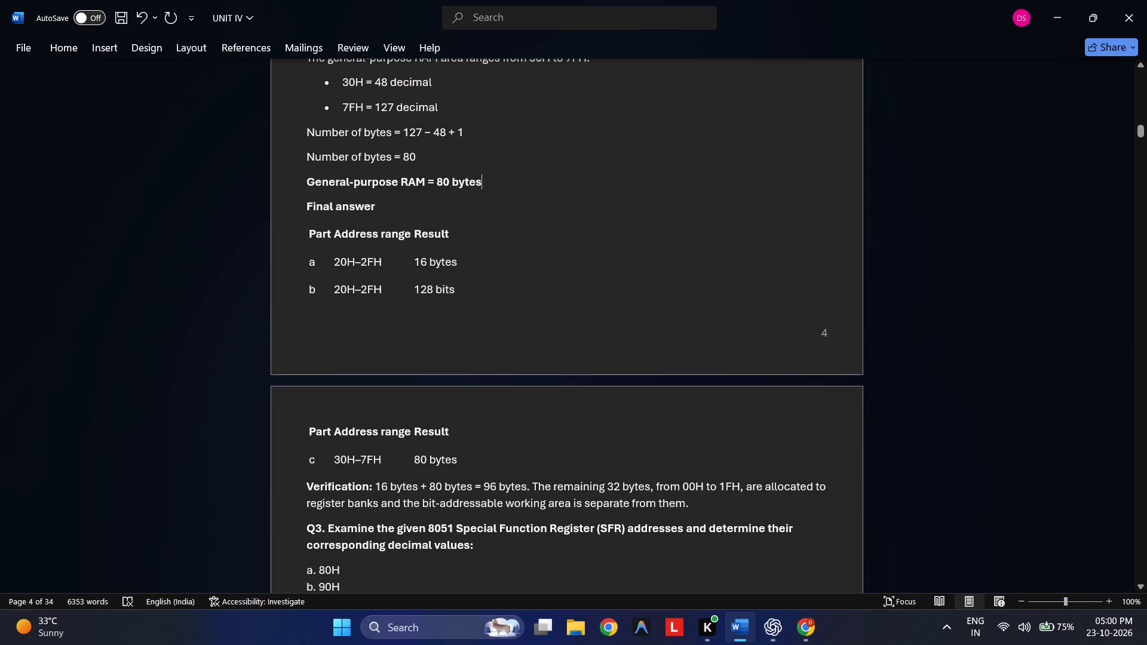
scroll(487, 376, right, 1)
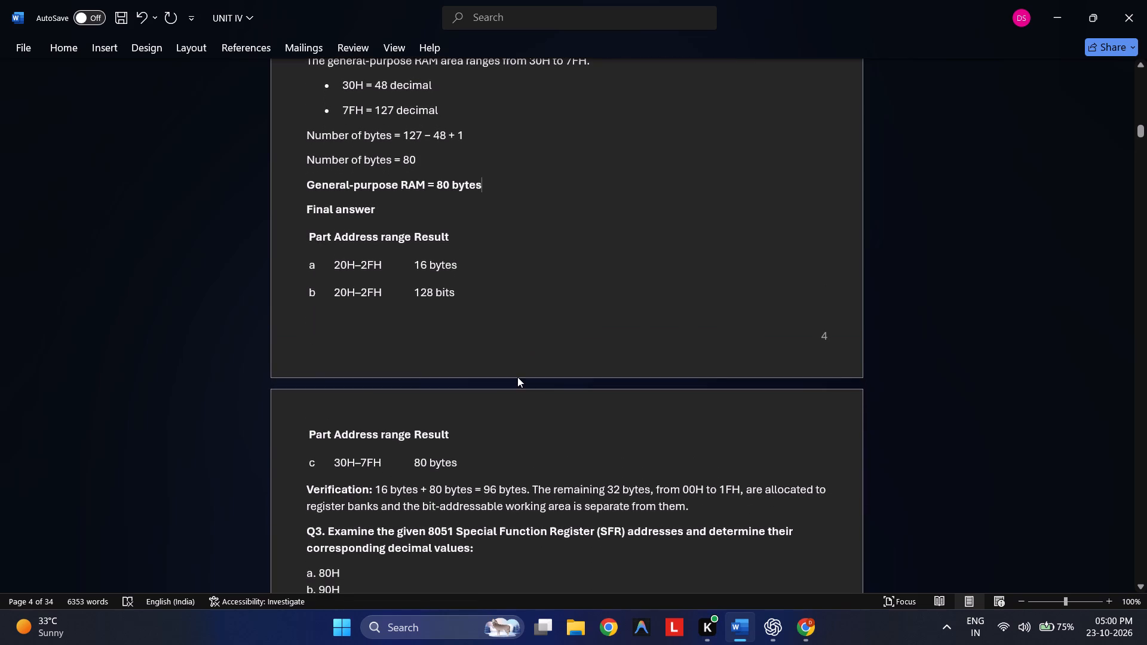
scroll(517, 377, up, 1)
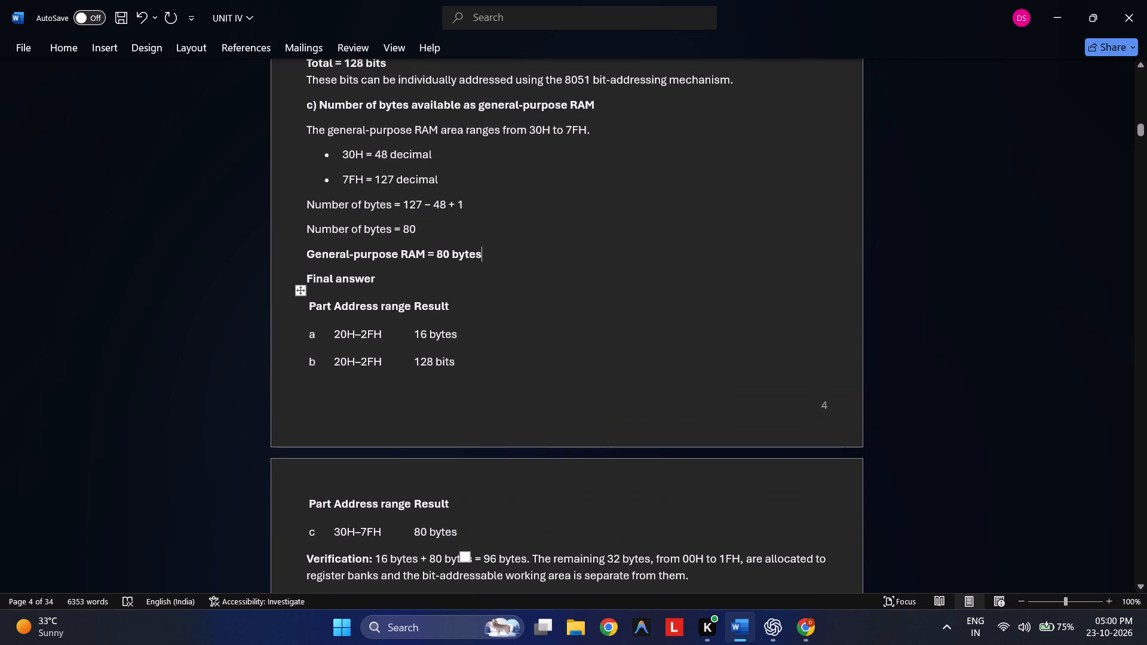
double_click(298, 287)
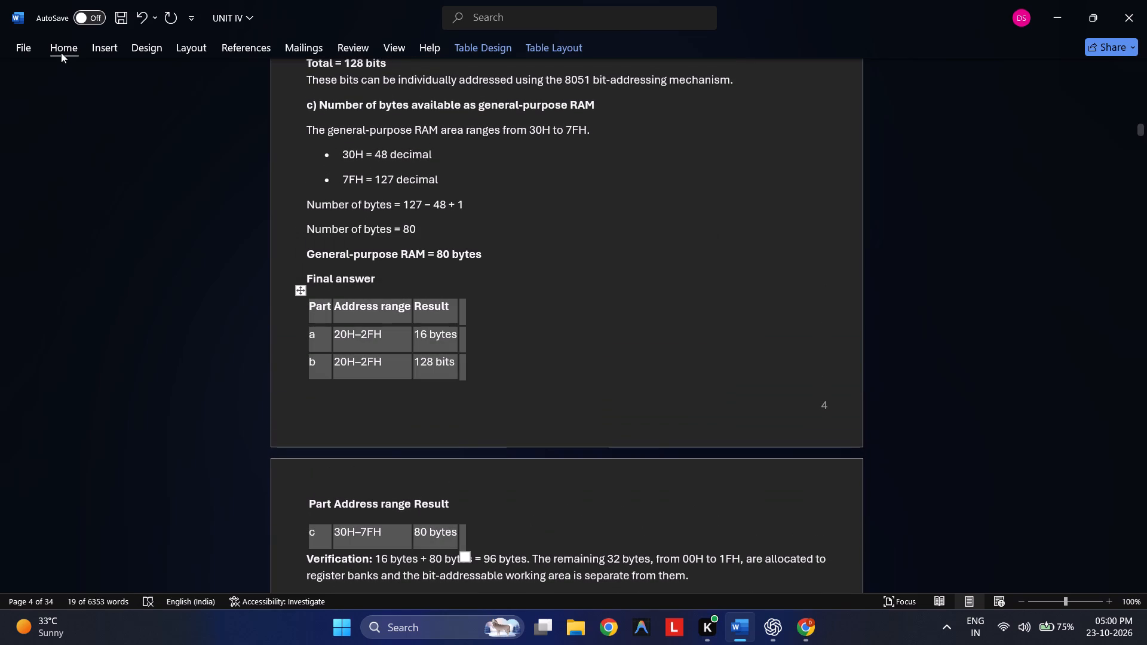
click(58, 50)
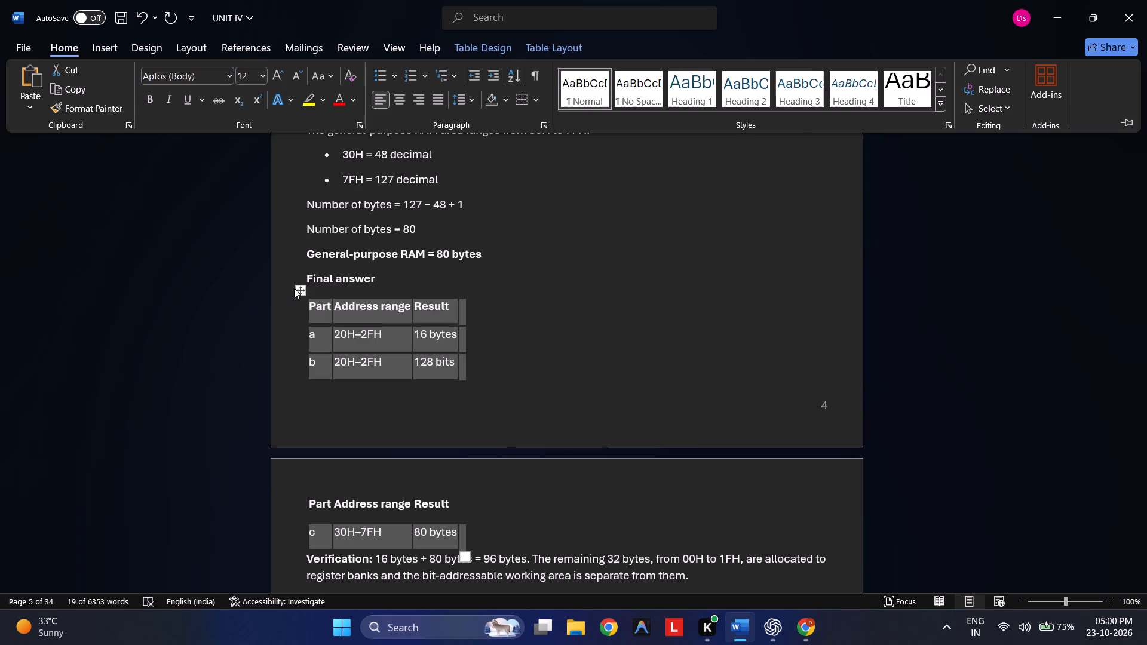
triple_click(294, 288)
click(314, 307)
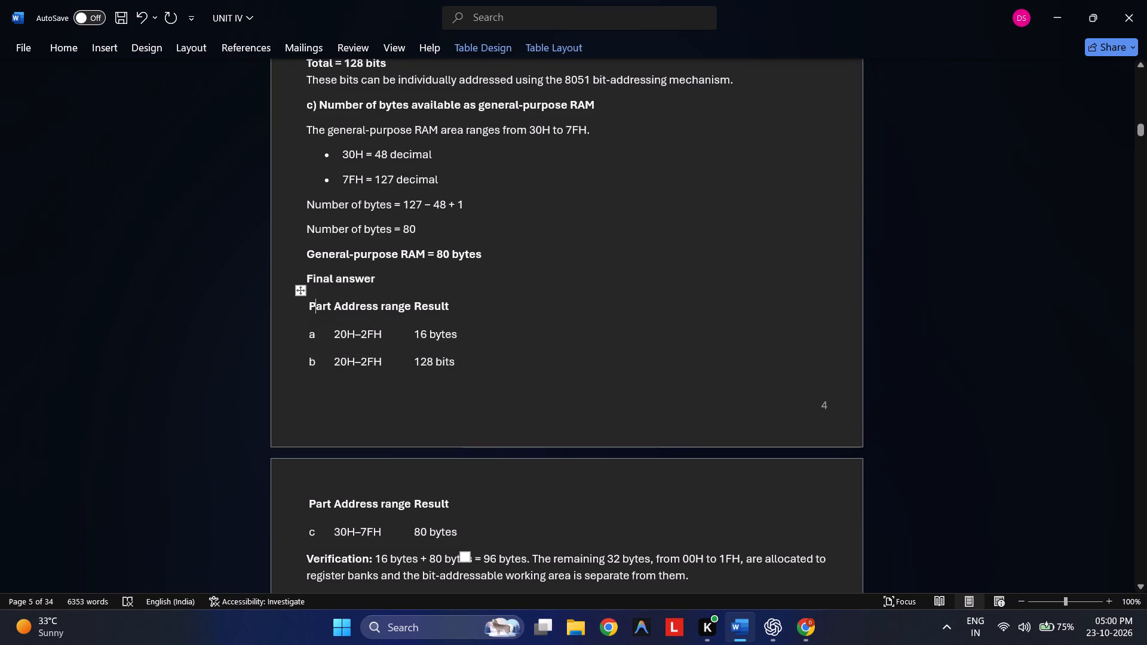
triple_click(300, 290)
double_click(300, 290)
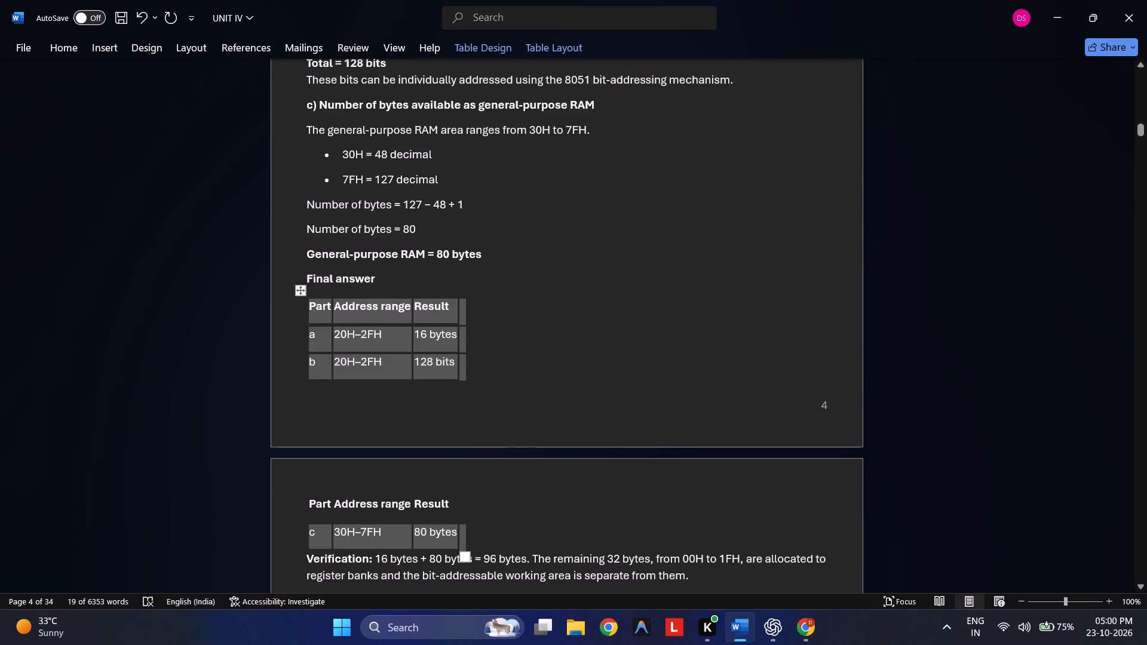
click(47, 48)
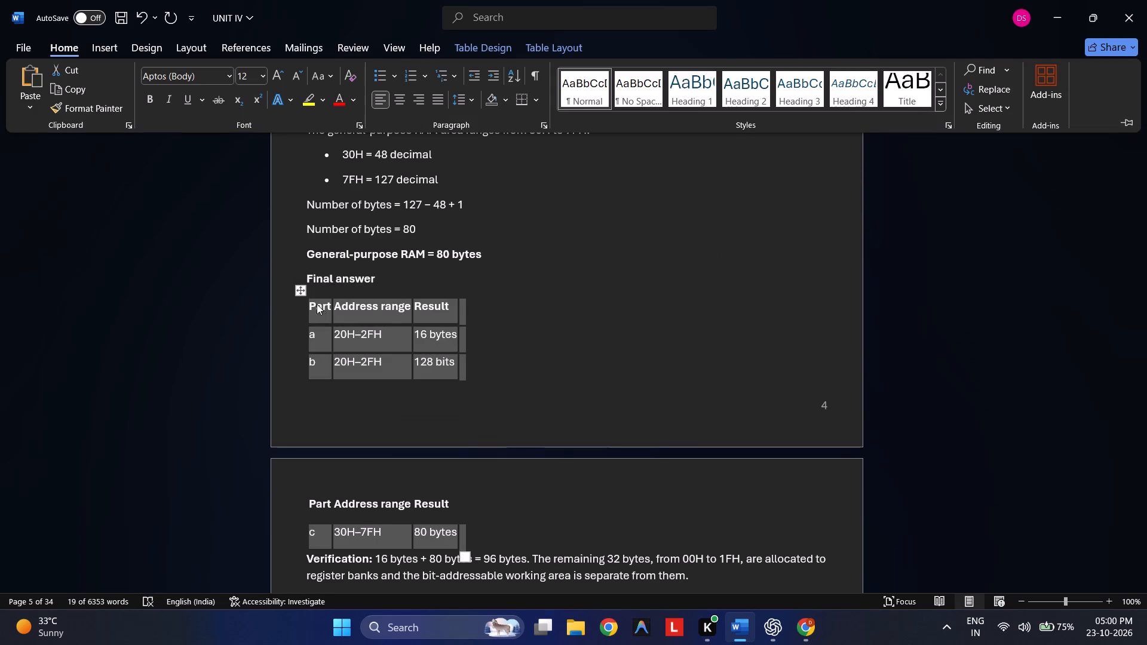
triple_click(300, 289)
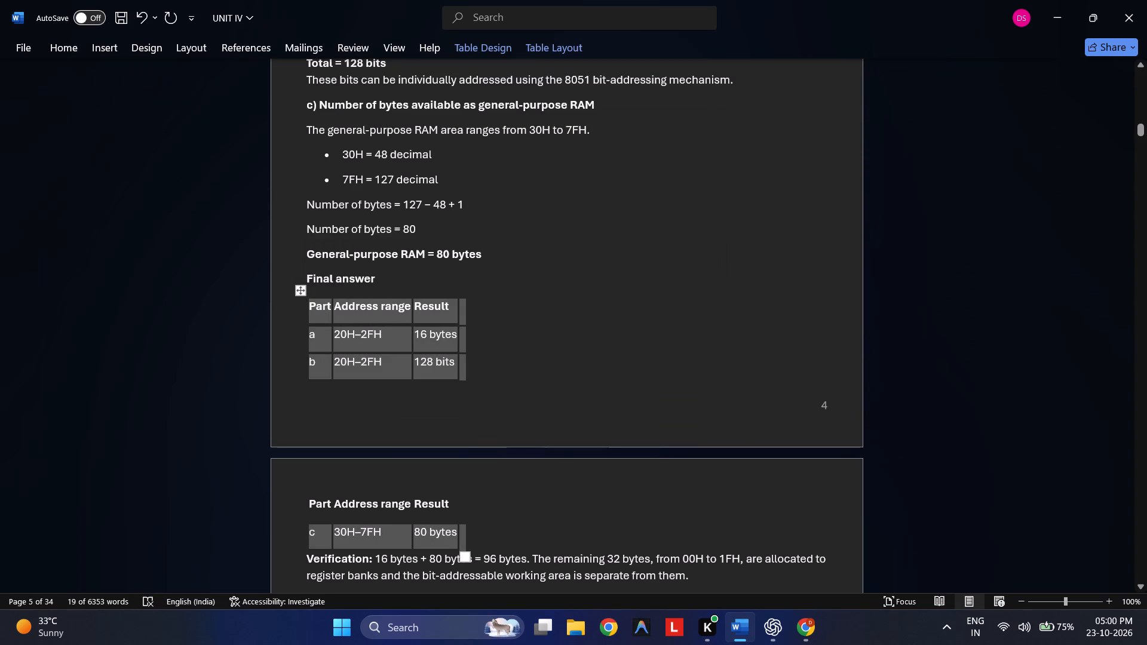
double_click(300, 289)
triple_click(300, 289)
click(298, 295)
click(1005, 37)
click(486, 48)
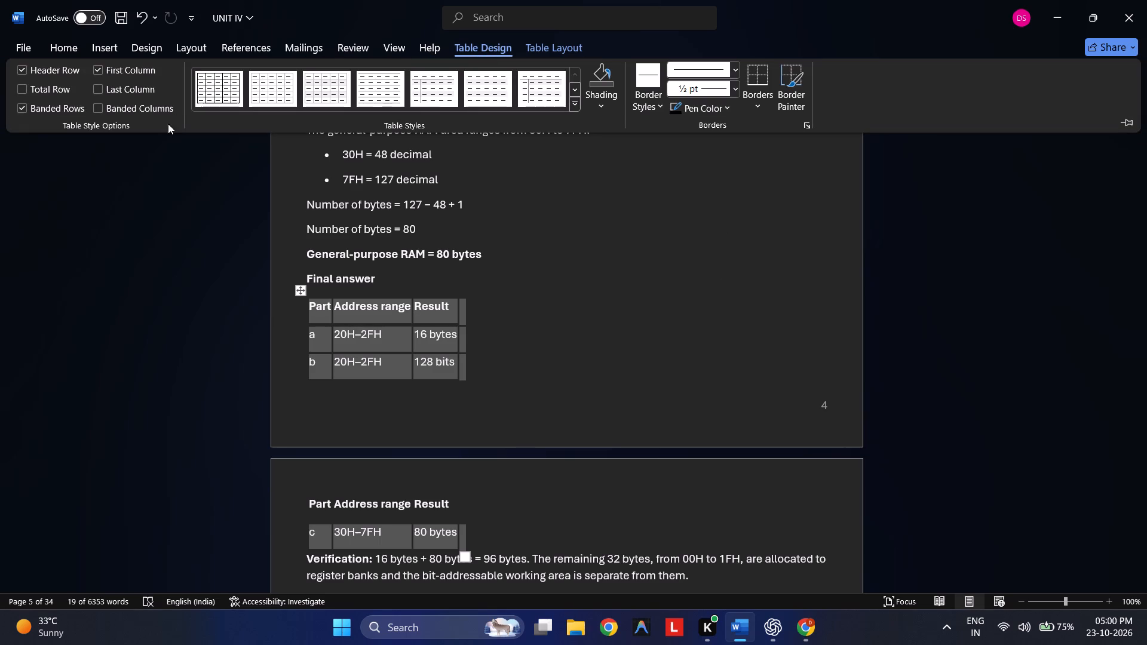
click(216, 87)
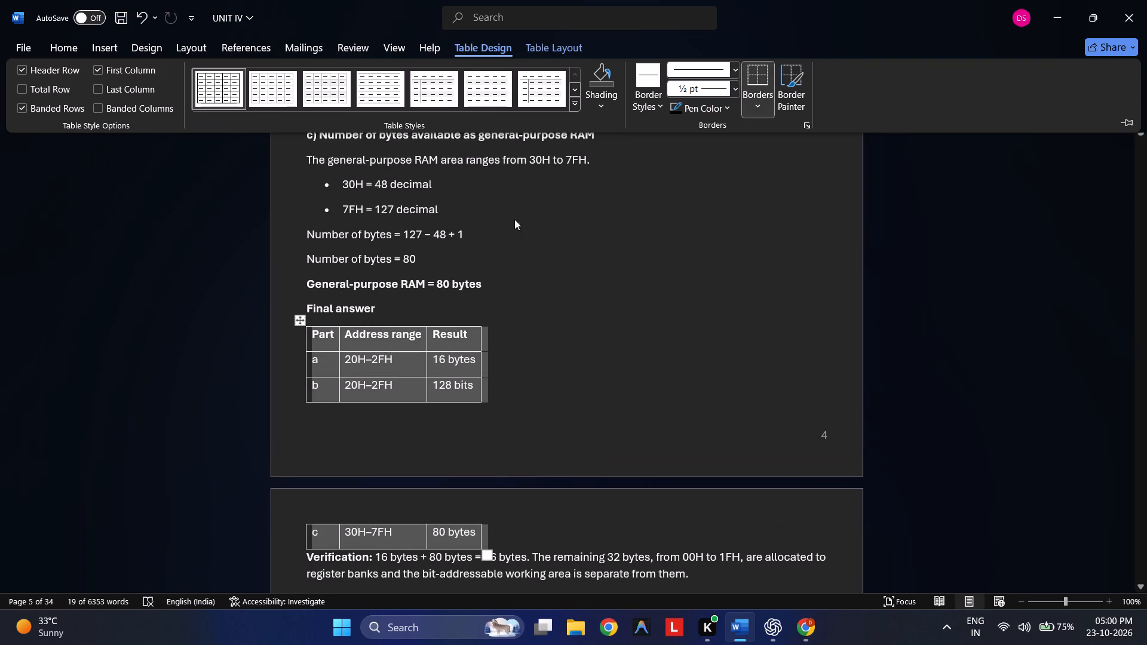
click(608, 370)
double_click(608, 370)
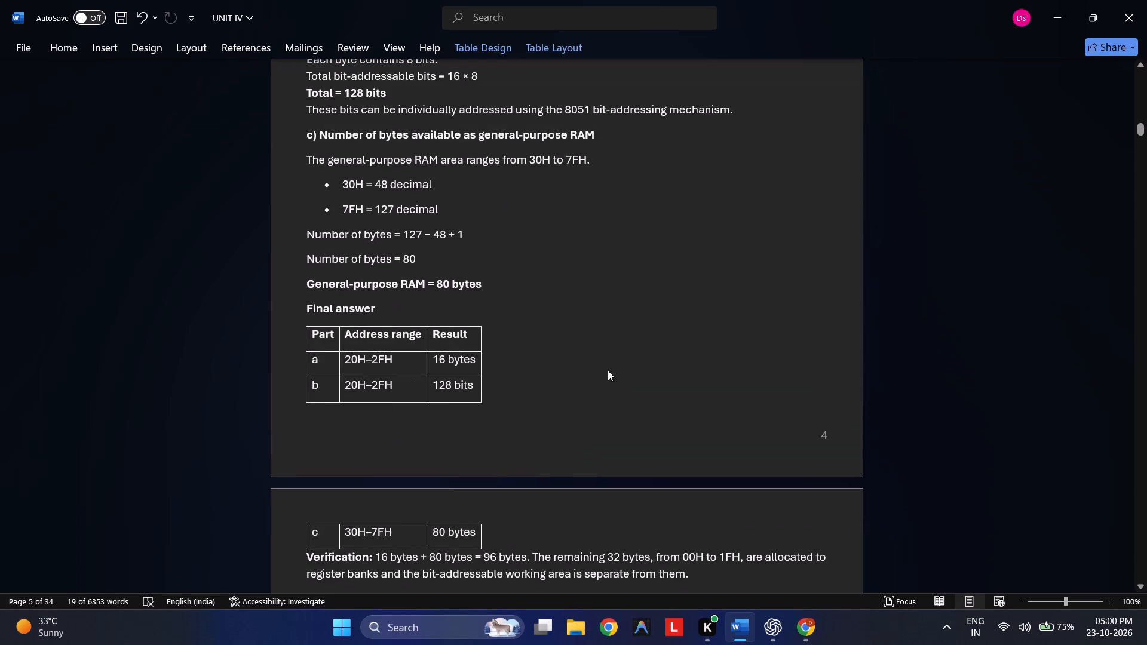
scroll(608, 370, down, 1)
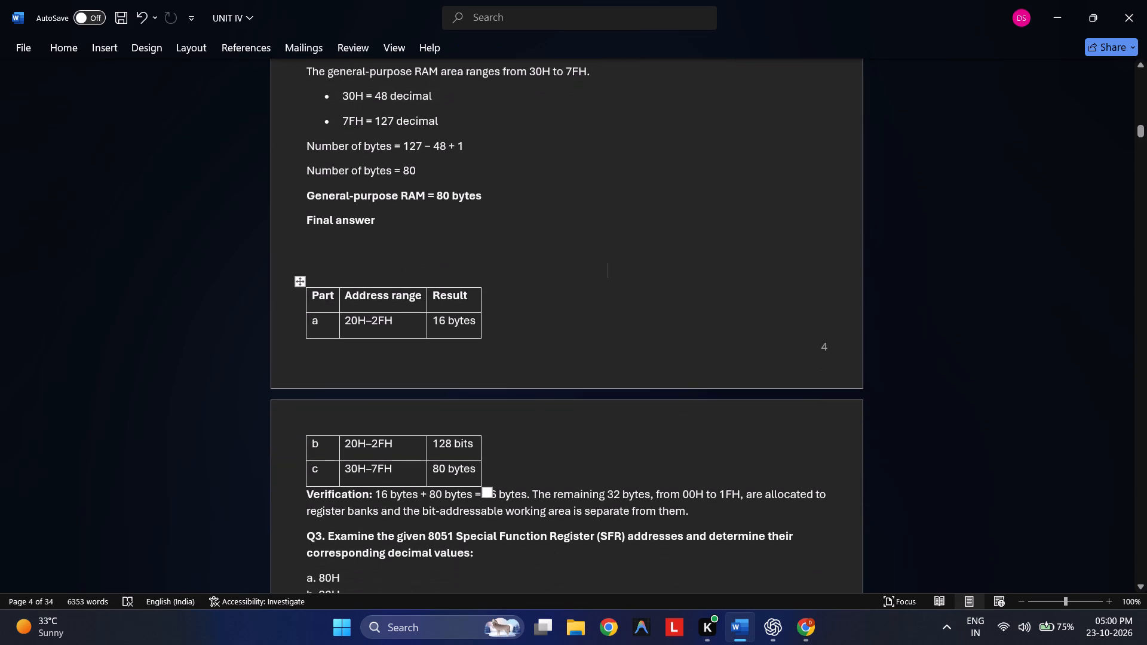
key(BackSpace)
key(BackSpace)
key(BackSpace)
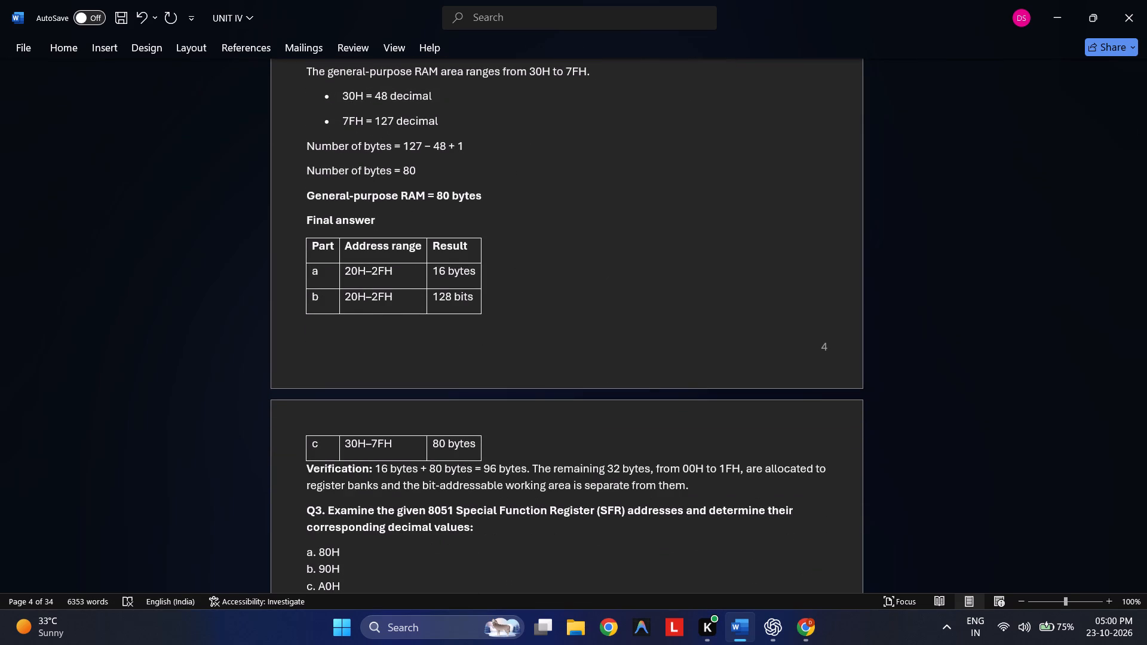
Remove the space after paragraphs in part c) of the Q2 answer, from the general-purpose RAM range sentence through "Number of bytes = 127 − 48 + 1".
scroll(565, 293, up, 1)
scroll(565, 293, down, 1)
scroll(565, 293, up, 1)
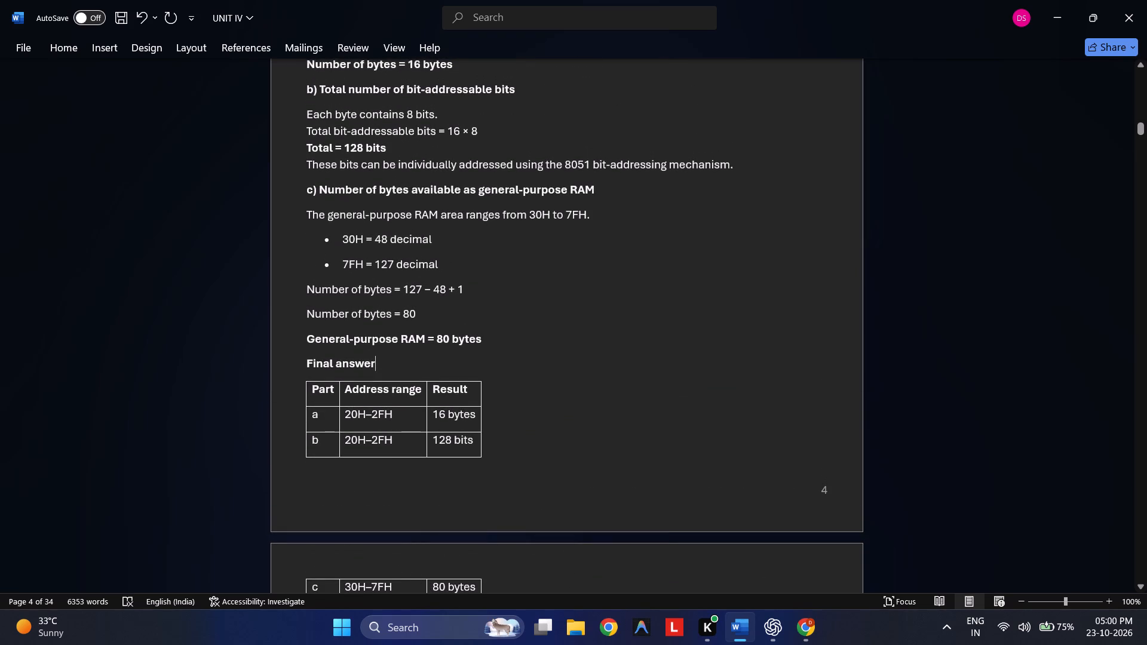
drag(287, 216, 281, 291)
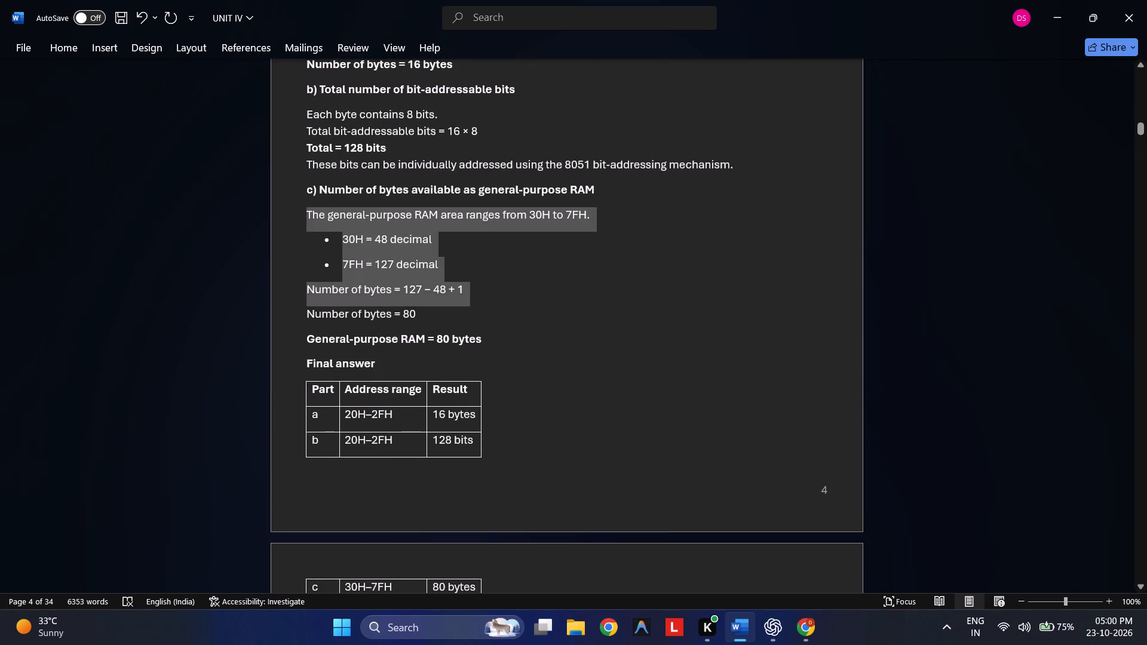
drag(281, 291, 281, 299)
click(57, 40)
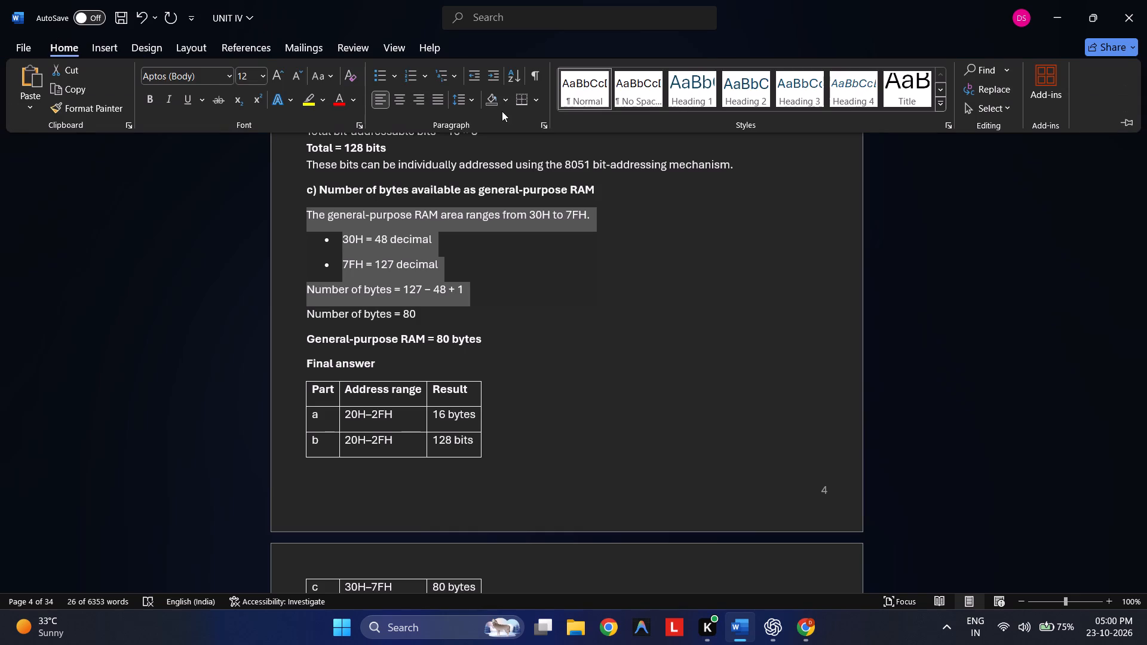
click(471, 101)
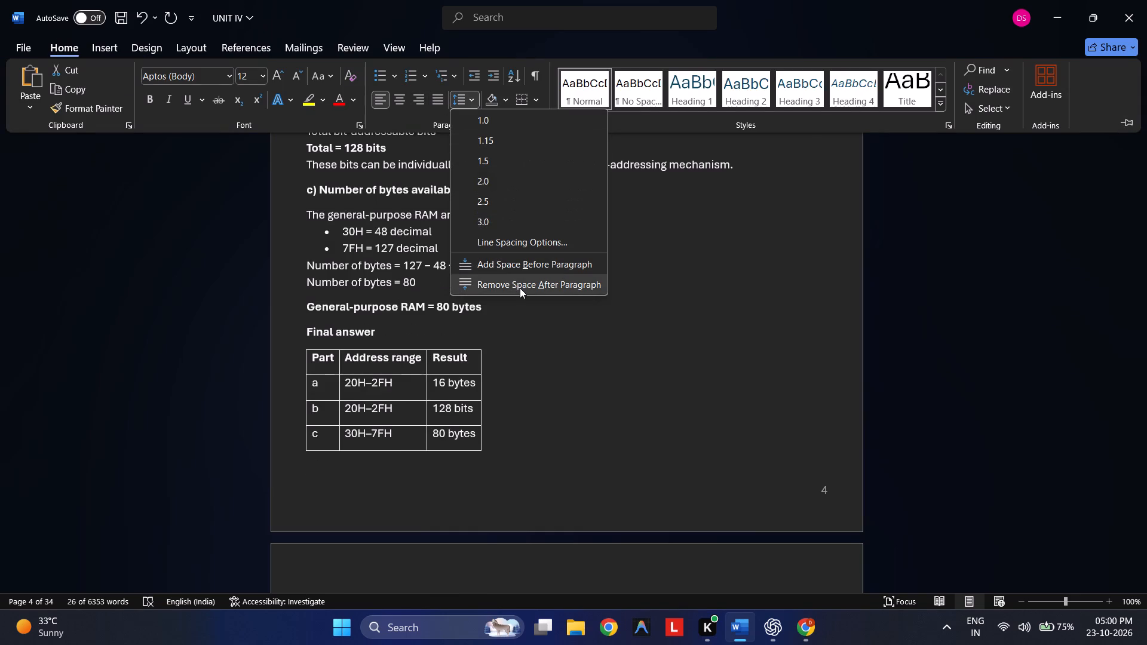
click(520, 288)
click(550, 342)
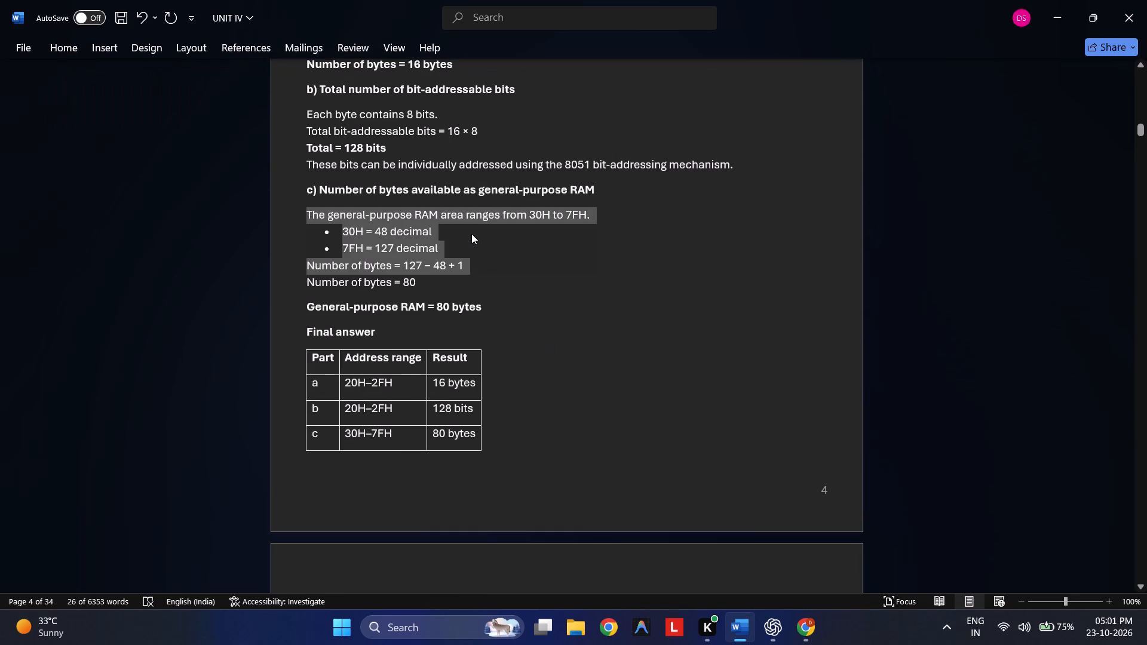
Reread part c) of the Q2 answer, from the RAM address range through the decimal conversions to the number-of-bytes substitution, and glance over the surrounding parts.
click(471, 226)
double_click(450, 214)
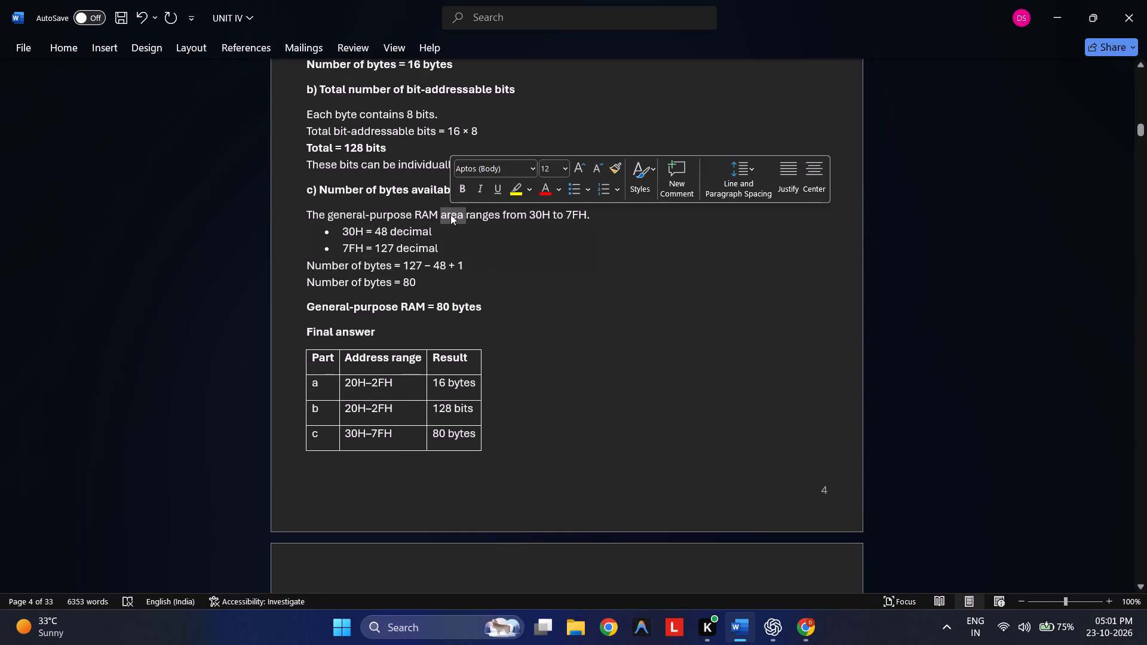
click(505, 223)
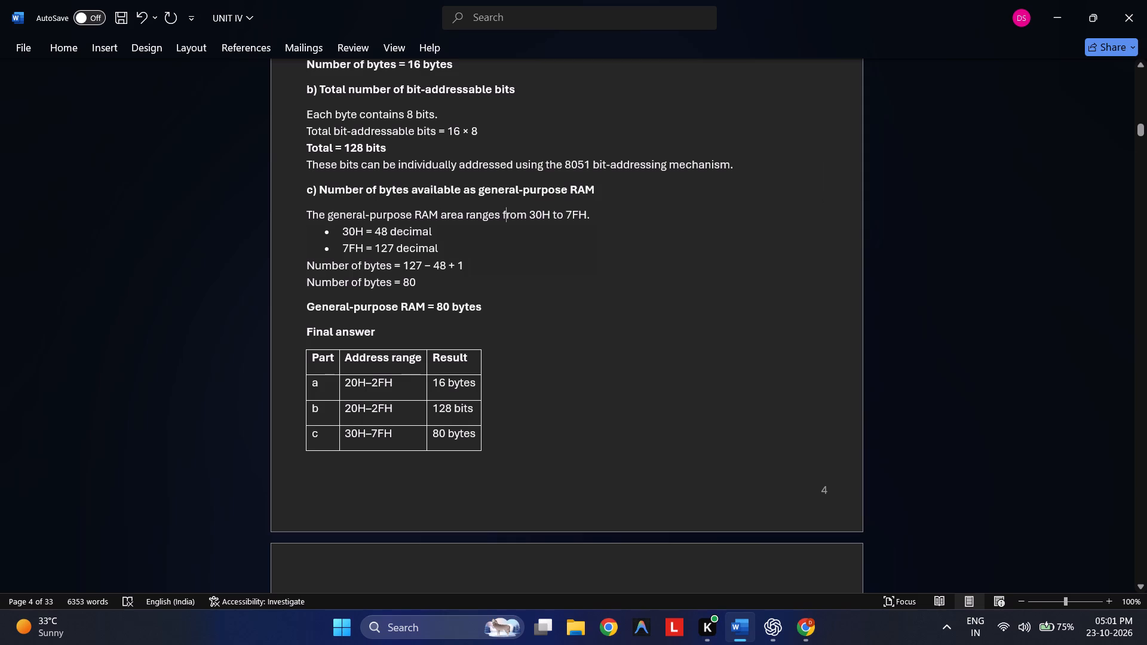
double_click(547, 221)
triple_click(483, 217)
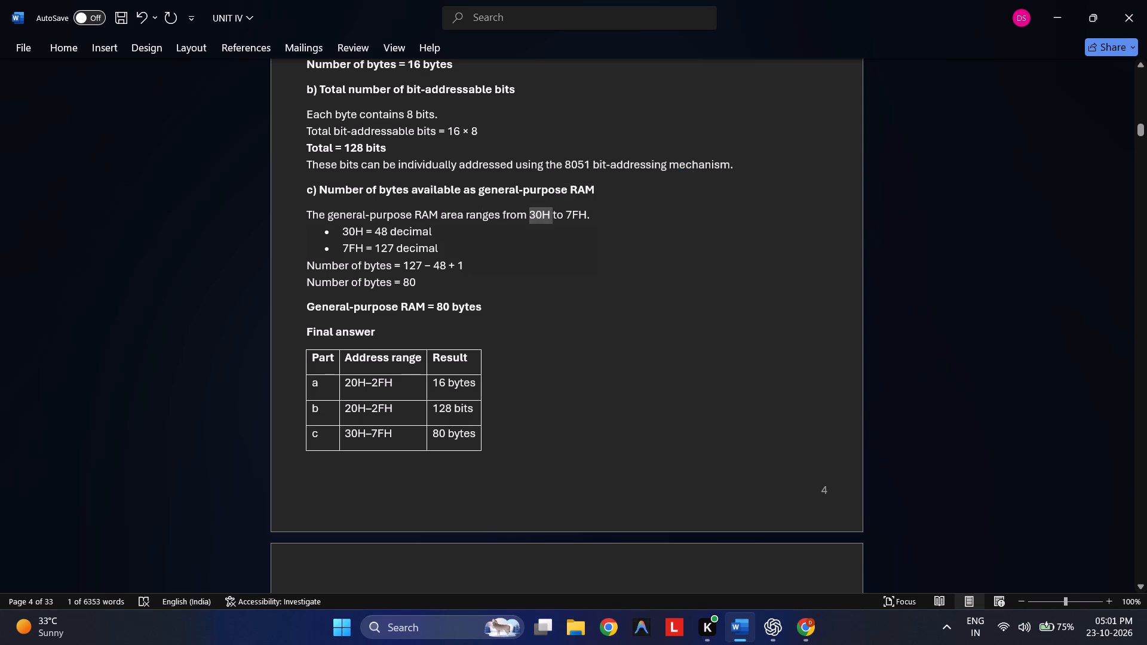
double_click(458, 217)
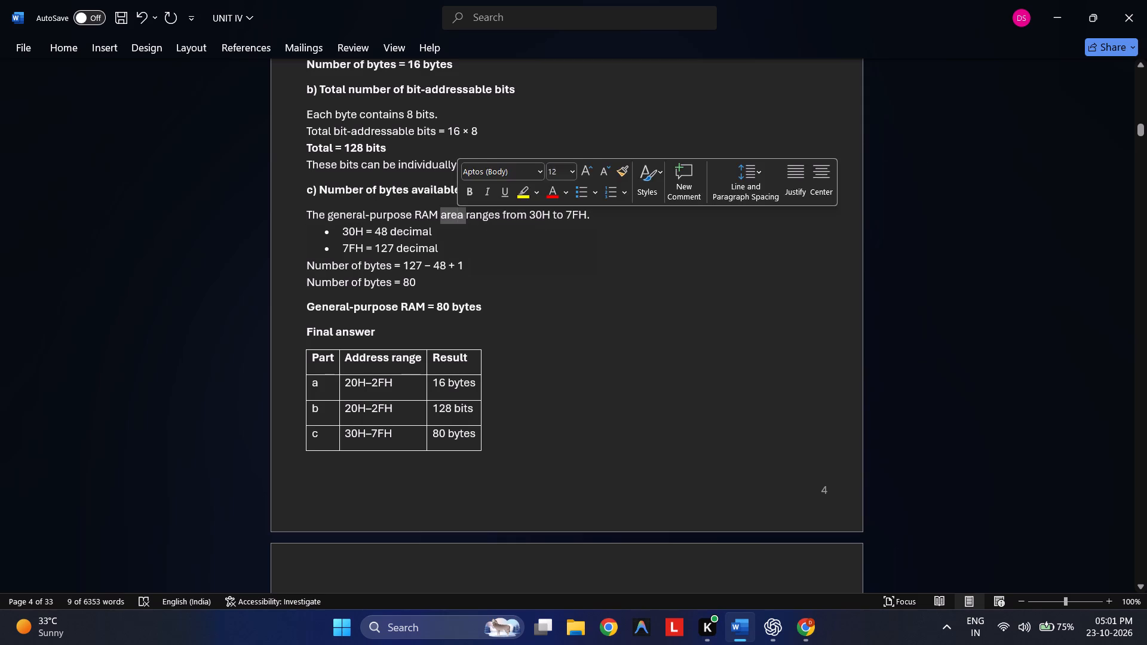
double_click(491, 216)
double_click(512, 217)
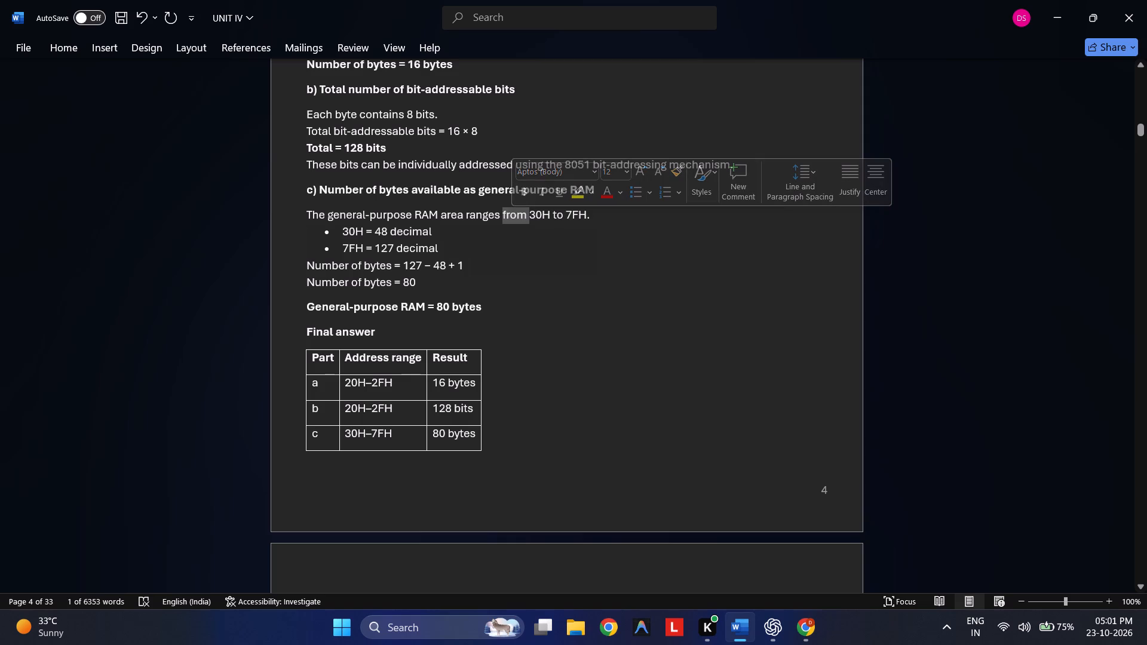
double_click(363, 244)
click(440, 261)
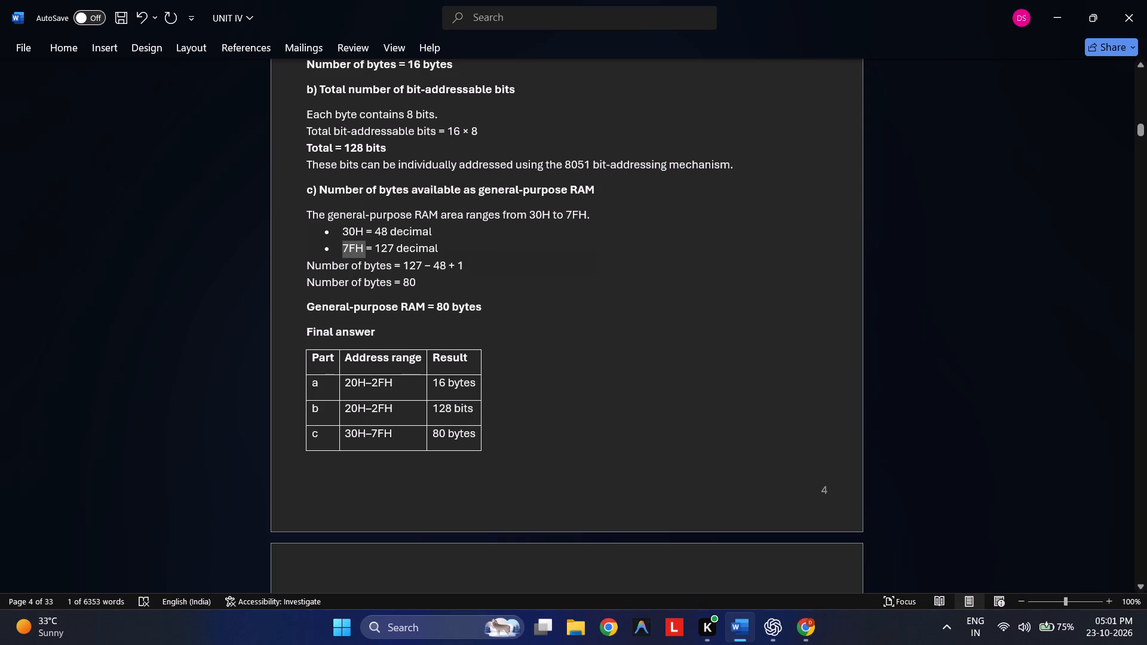
double_click(387, 262)
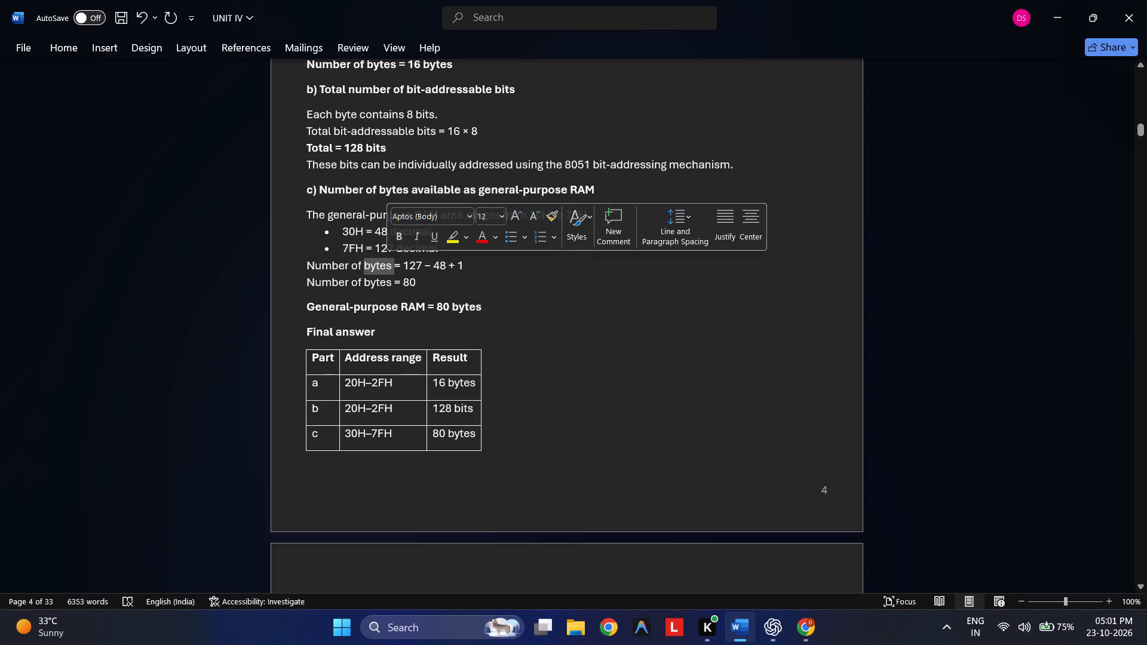
double_click(447, 269)
click(468, 269)
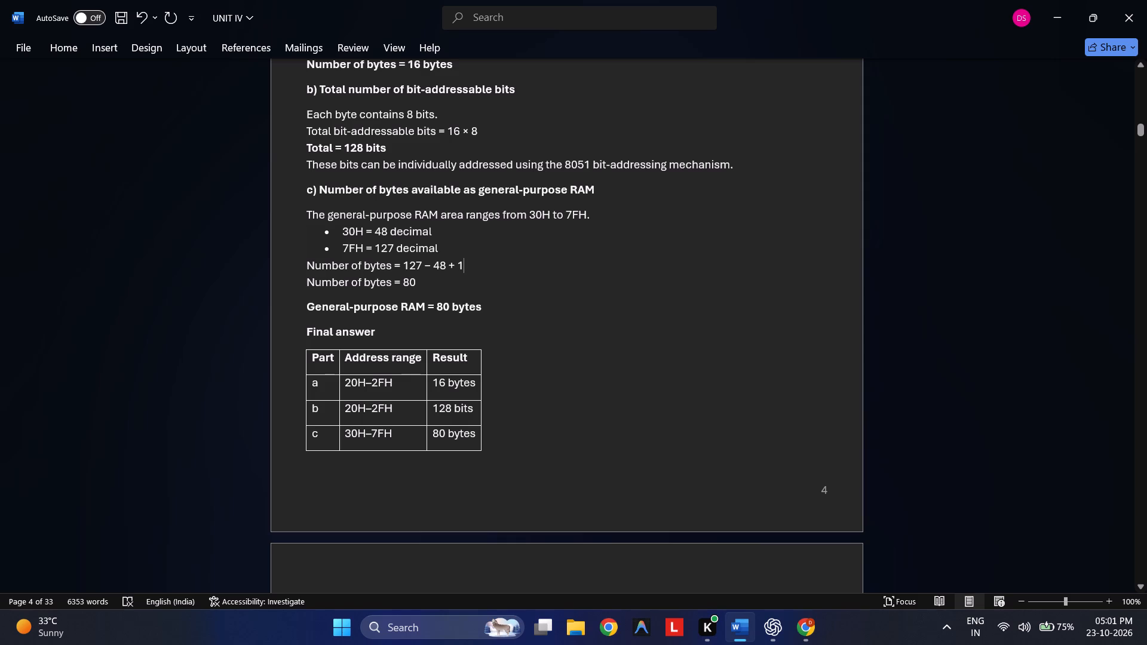
scroll(424, 307, down, 1)
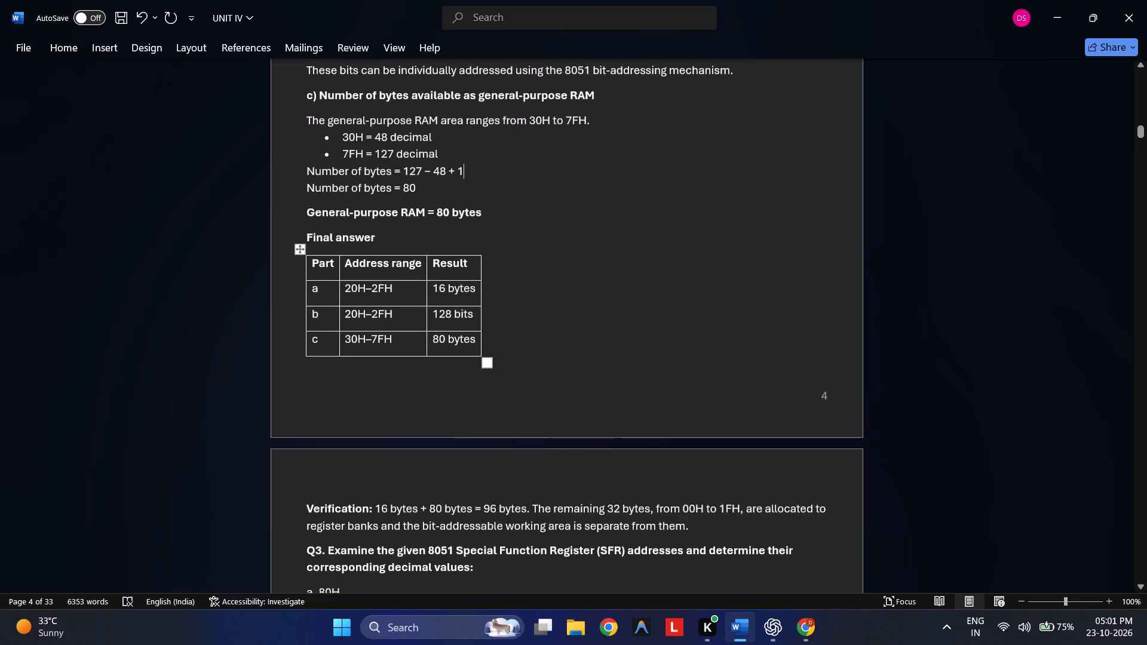
scroll(424, 307, down, 2)
scroll(424, 307, up, 2)
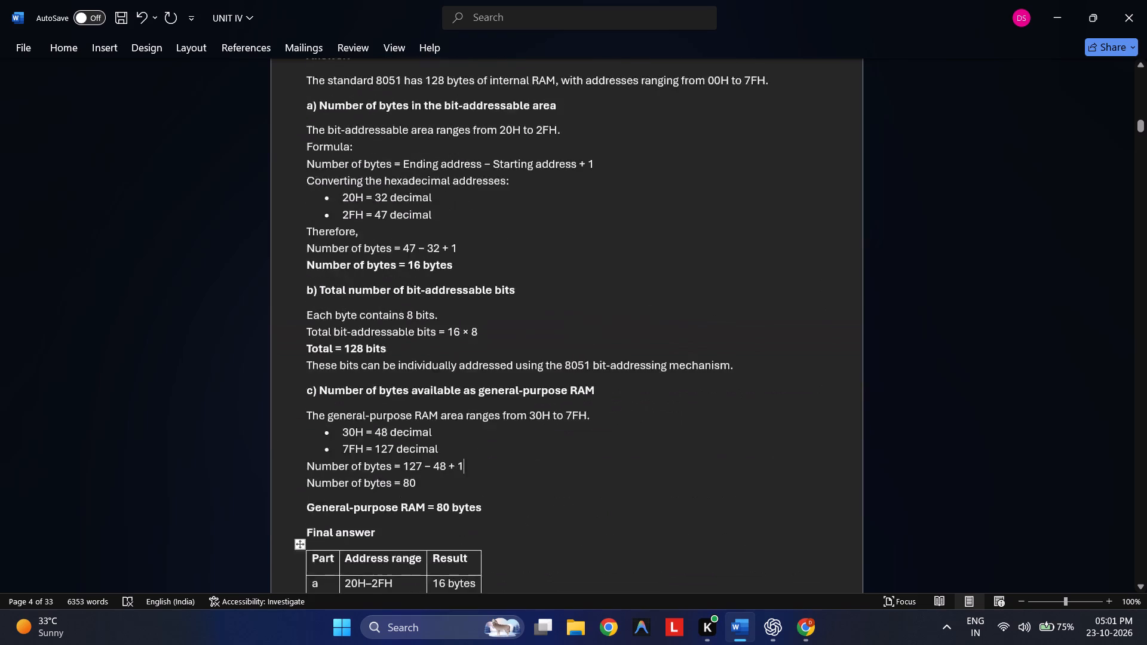
Review the Q2 question and its full answer, from parts a) to c) through the Final answer table to the Verification paragraph.
scroll(424, 307, up, 2)
scroll(424, 307, down, 2)
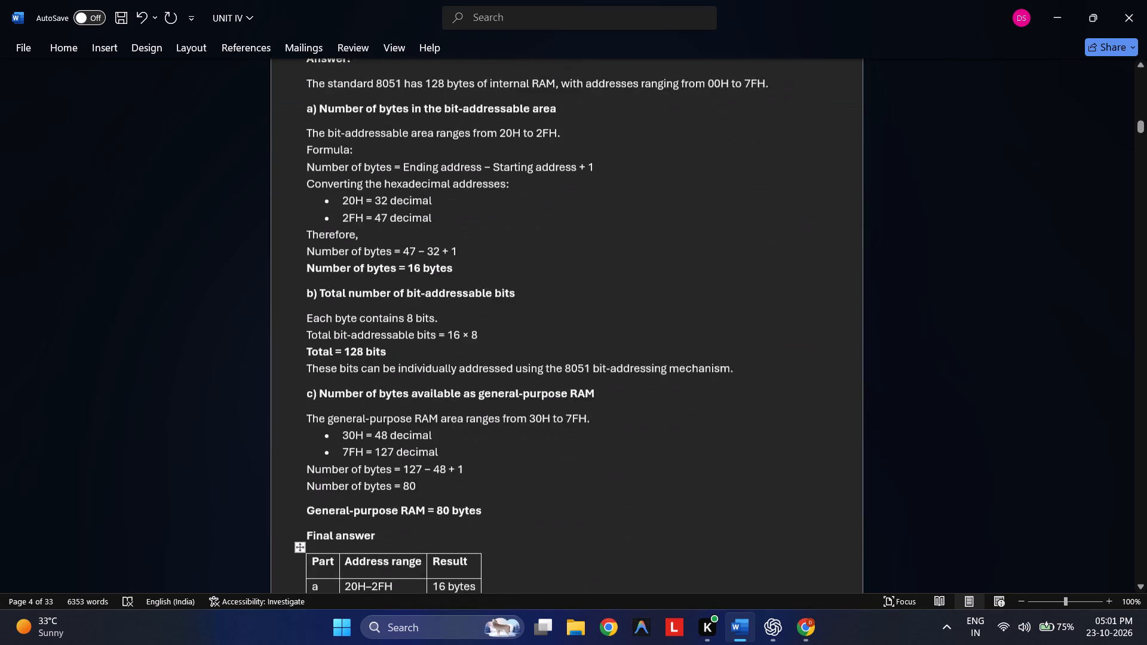
scroll(424, 307, down, 1)
scroll(424, 307, up, 4)
scroll(424, 307, down, 1)
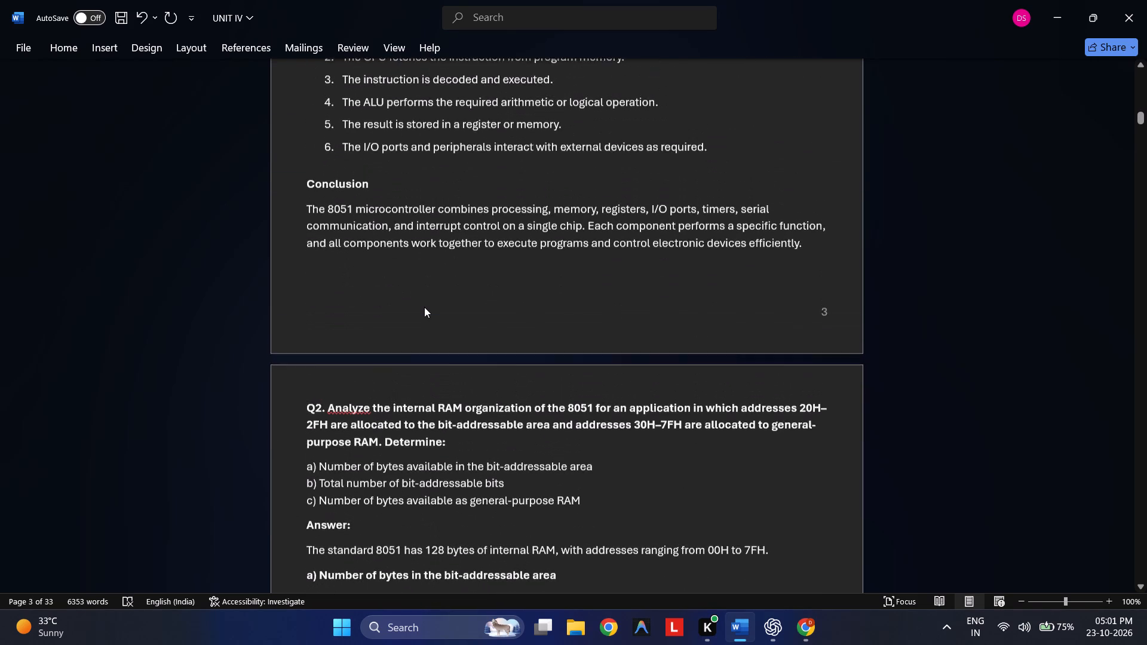
scroll(424, 307, down, 2)
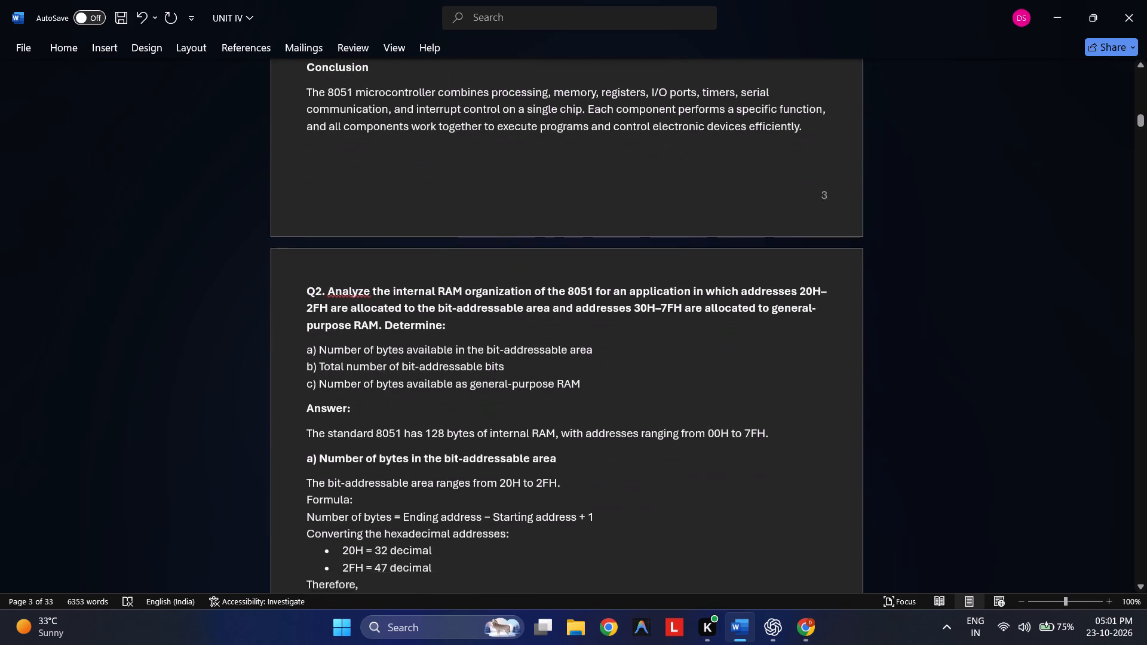
scroll(424, 307, down, 1)
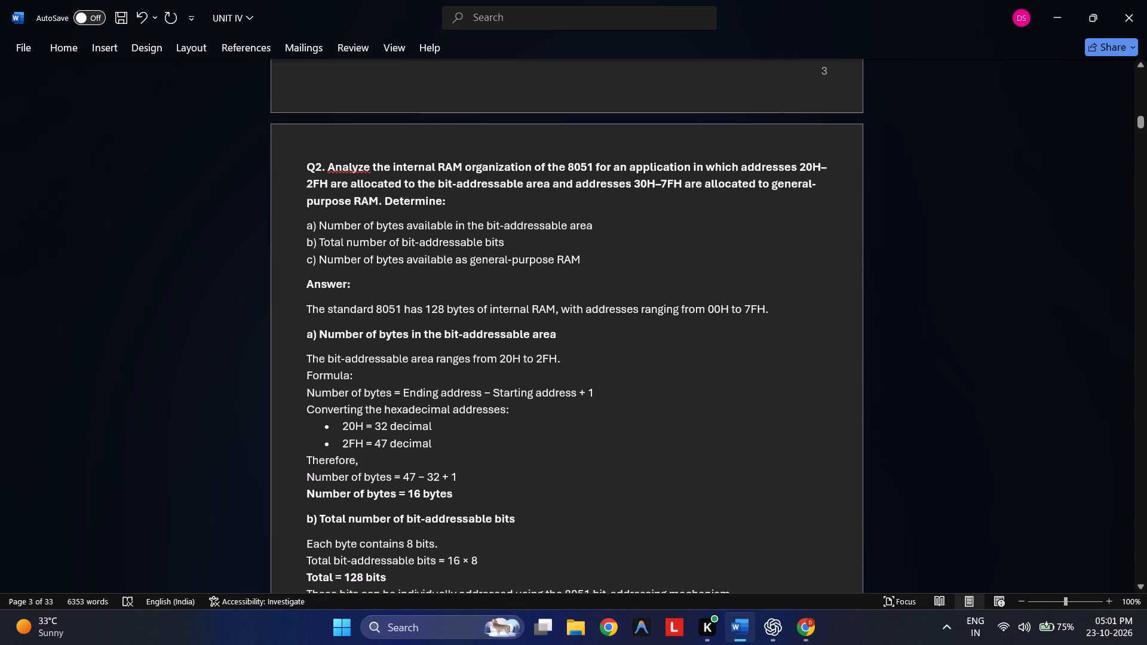
scroll(424, 307, down, 4)
scroll(424, 307, up, 1)
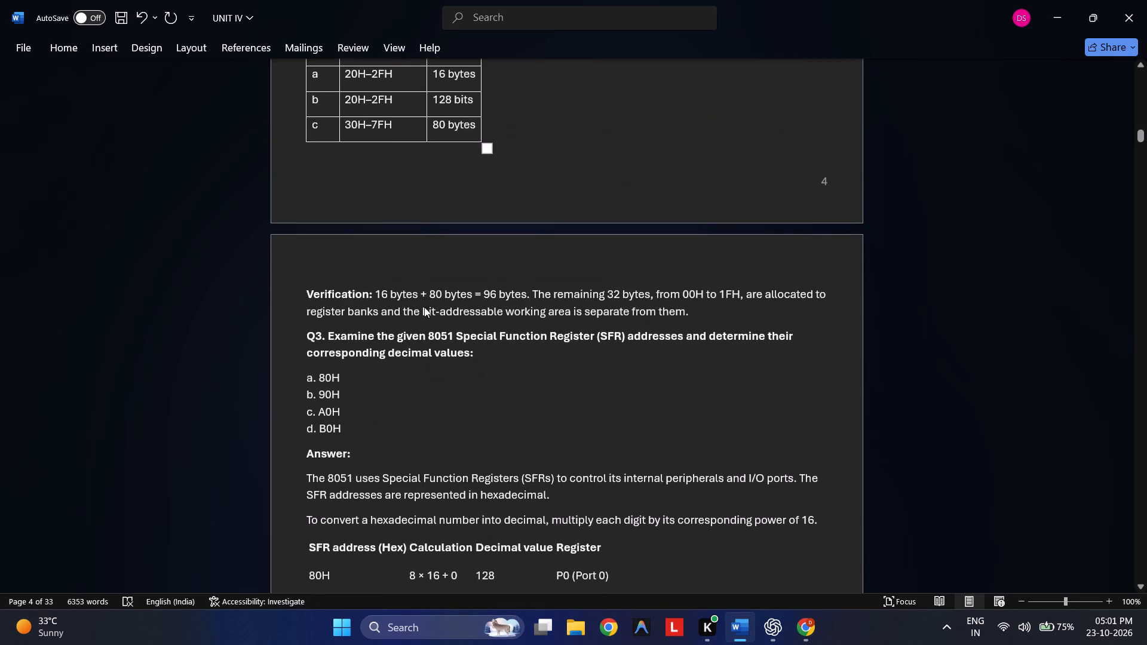
scroll(424, 307, up, 1)
scroll(521, 362, down, 1)
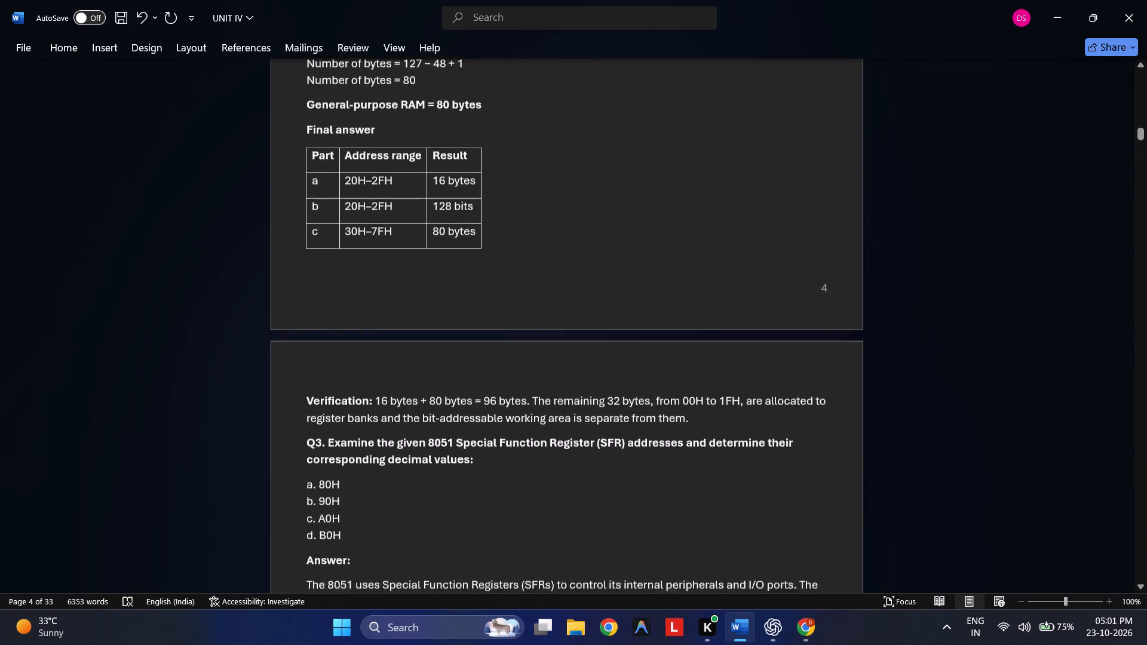
scroll(521, 362, down, 1)
Study the Verification paragraph of Q2, checking its byte sum and remaining-bytes statement against the calculations and Final answer table above.
triple_click(425, 301)
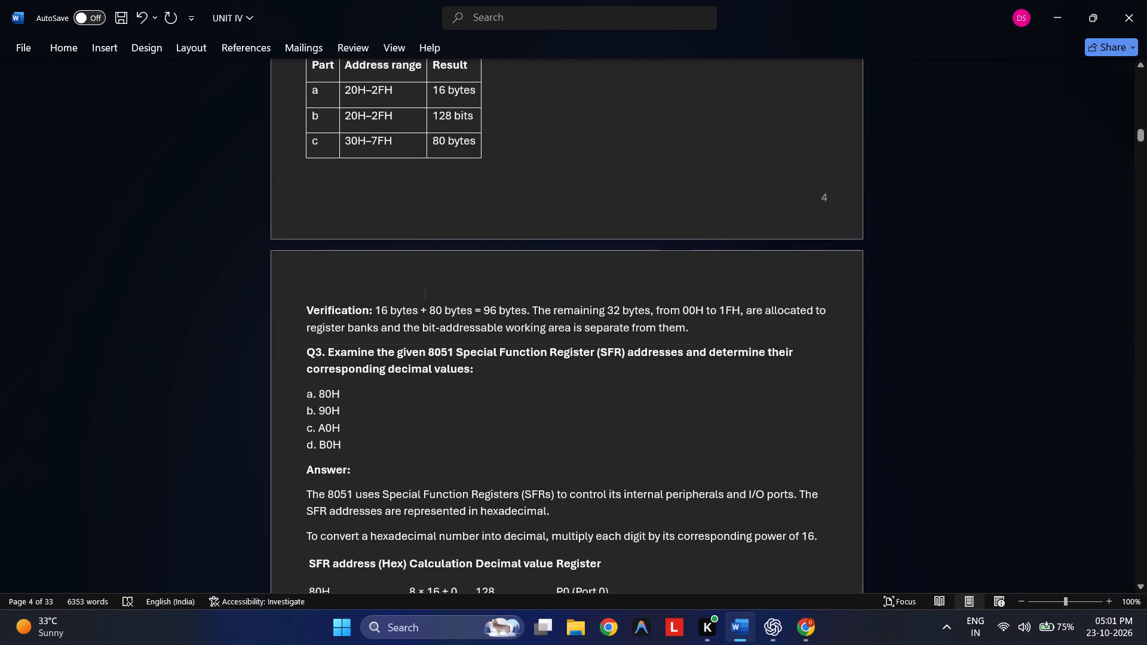
click(425, 308)
triple_click(464, 311)
triple_click(506, 311)
click(533, 312)
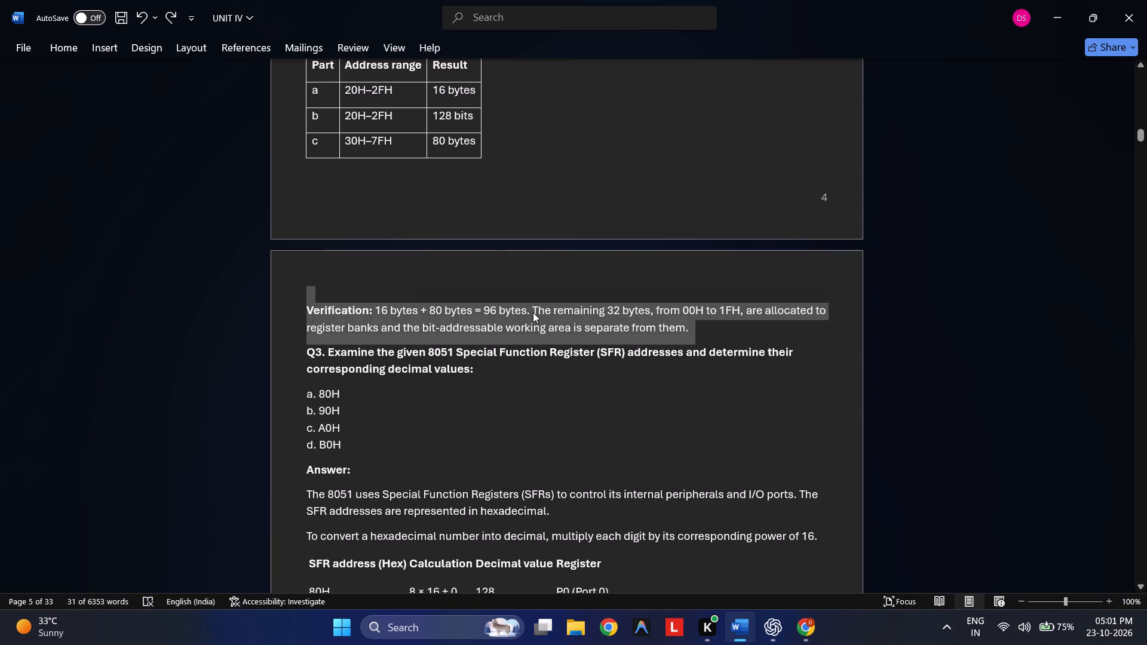
scroll(469, 294, up, 5)
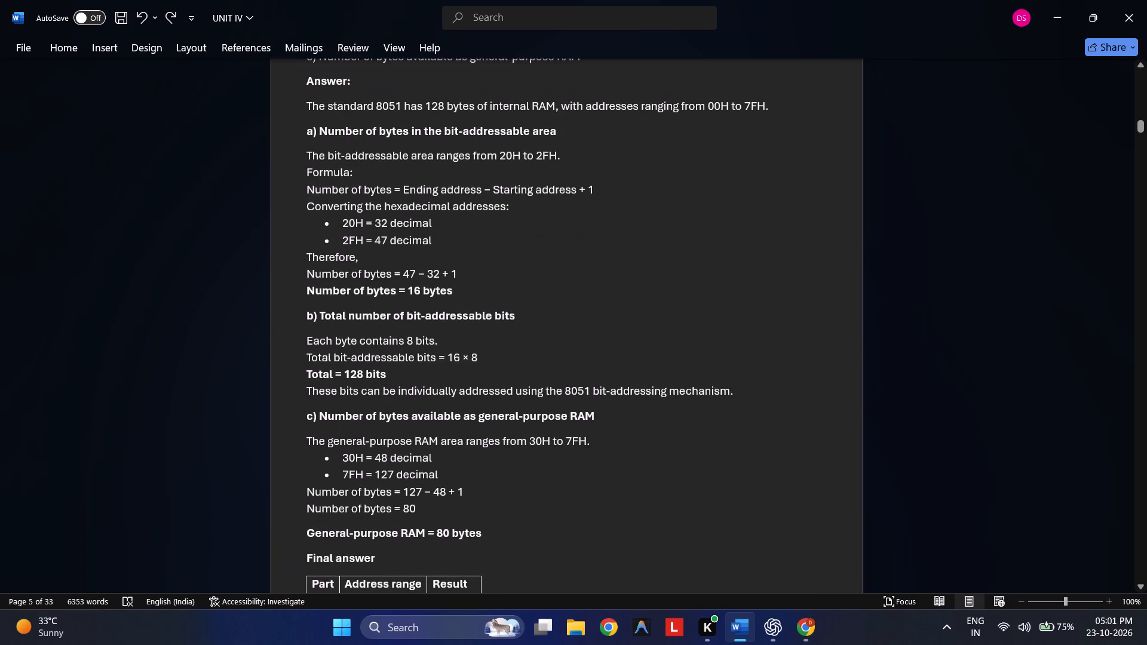
scroll(469, 294, down, 4)
scroll(469, 294, up, 1)
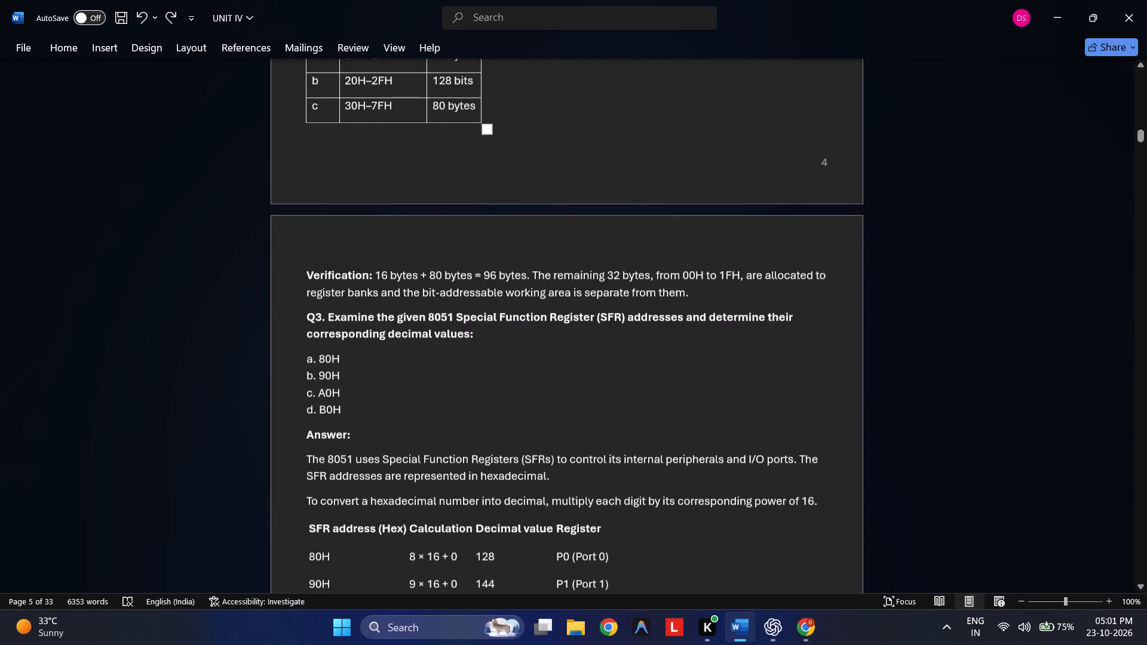
triple_click(581, 271)
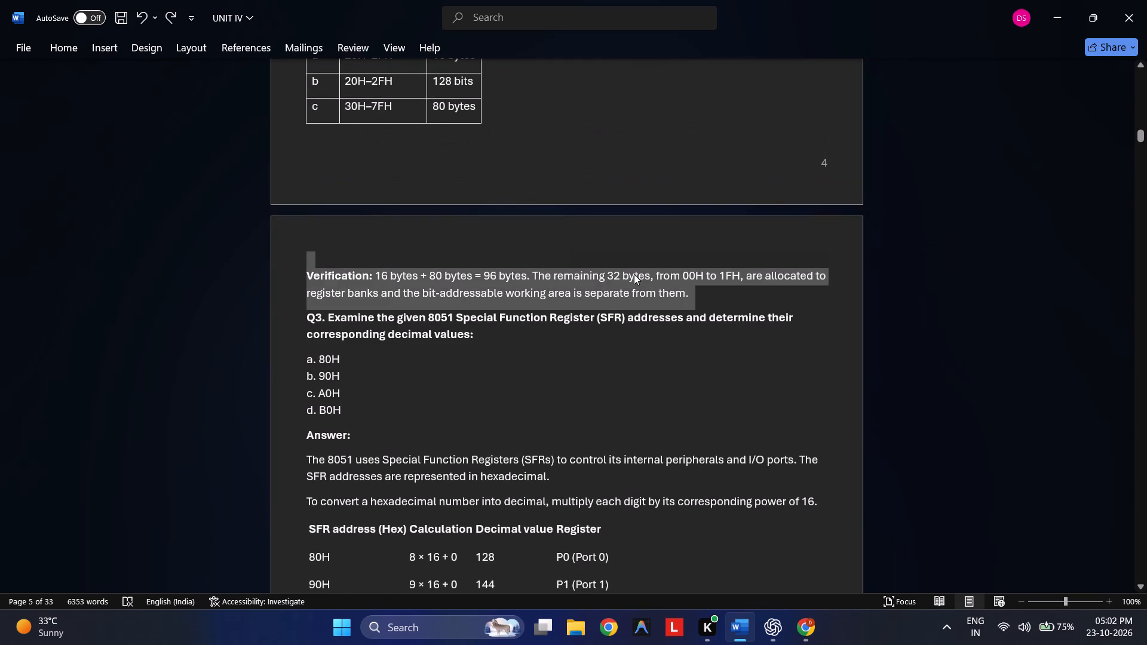
double_click(634, 274)
triple_click(423, 274)
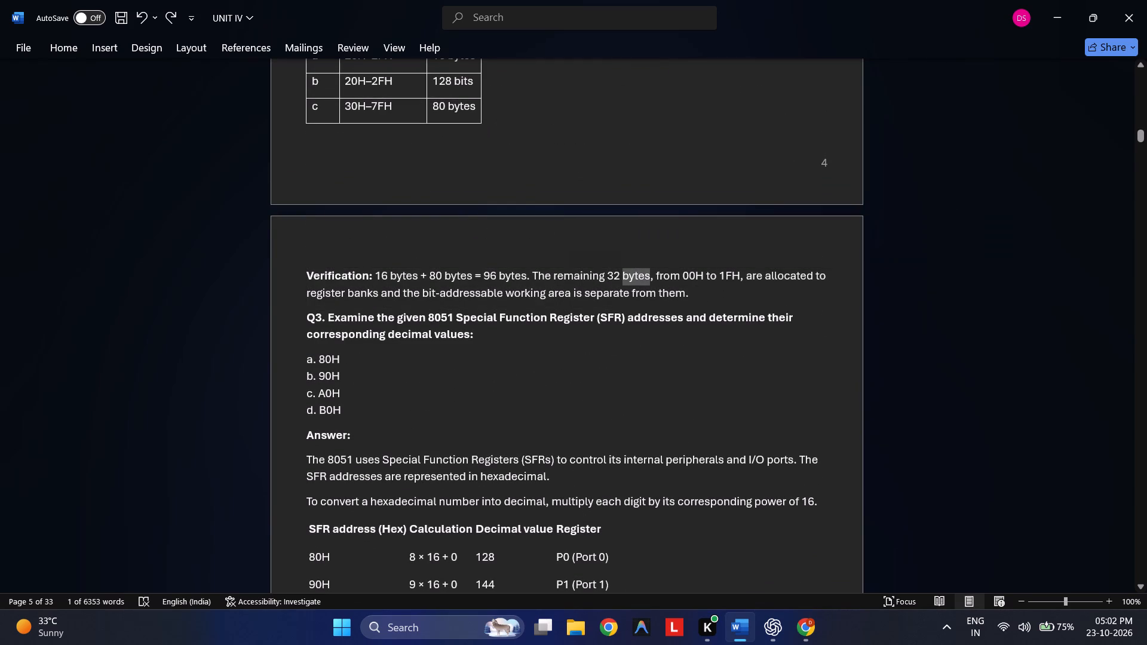
click(430, 283)
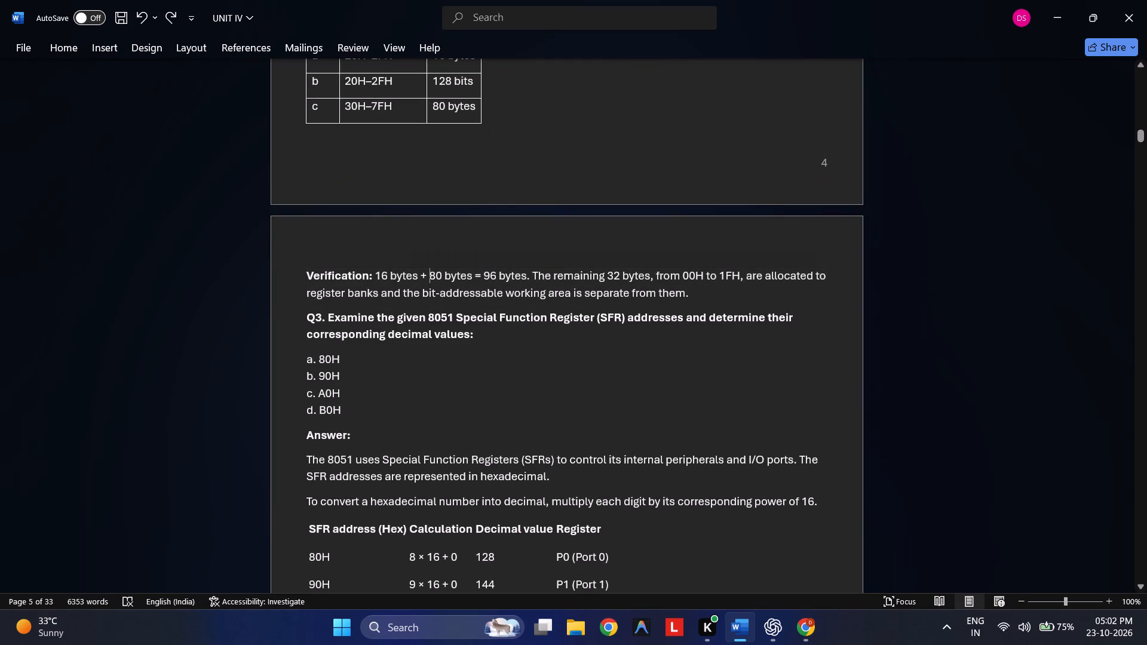
click(714, 290)
scroll(714, 292, up, 1)
scroll(714, 292, down, 1)
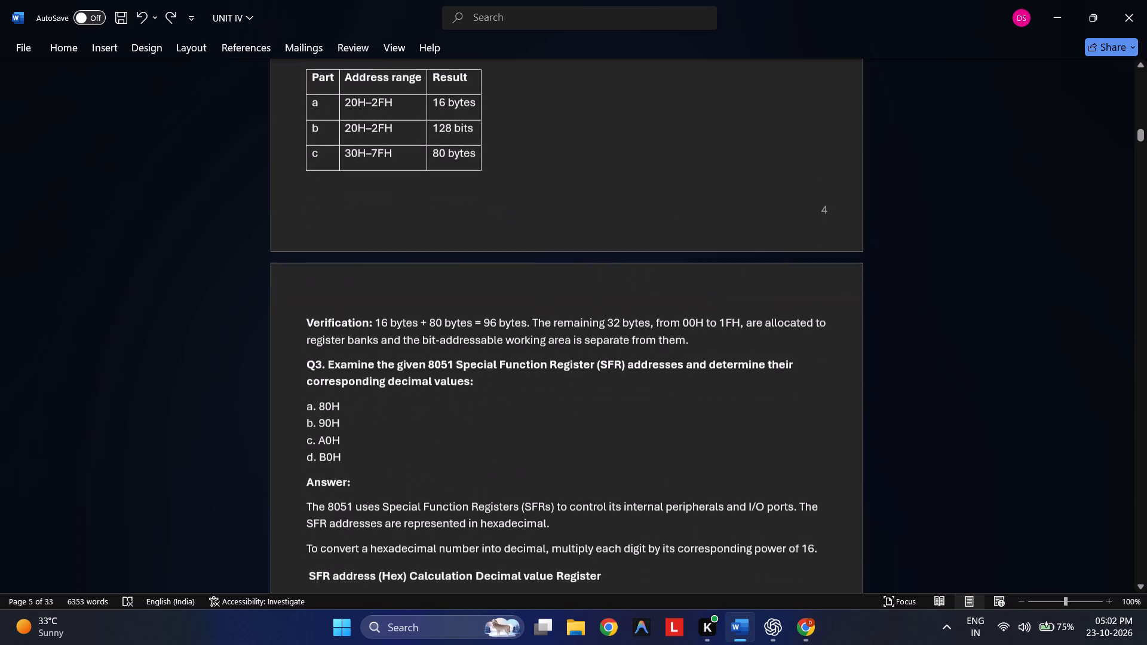
scroll(714, 292, down, 1)
click(701, 320)
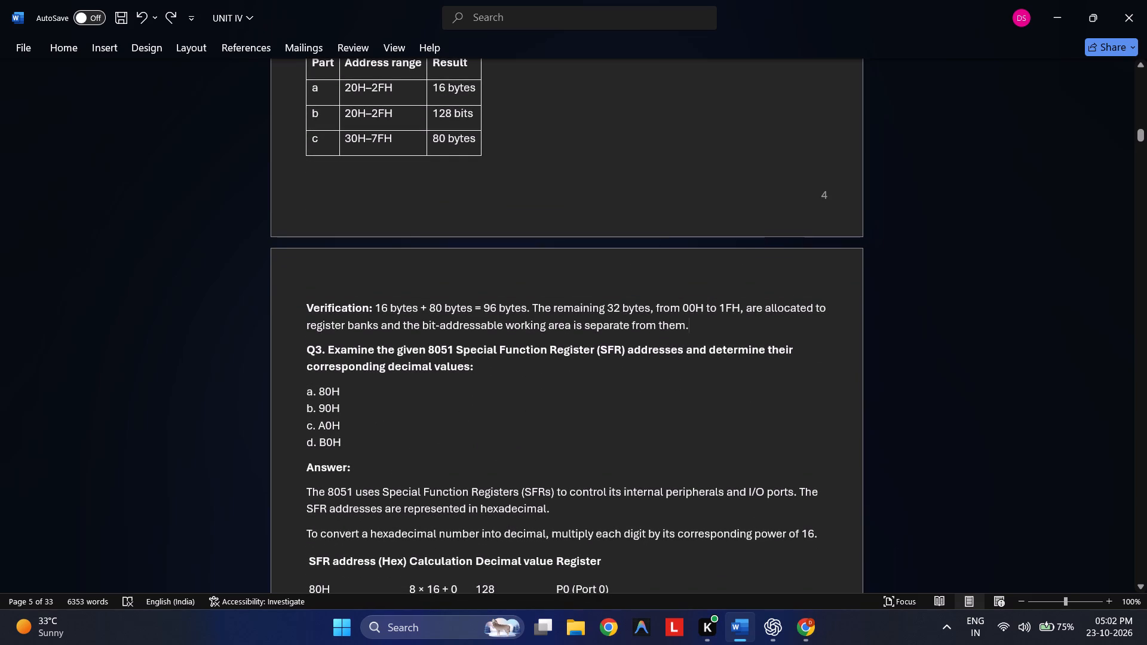
double_click(439, 303)
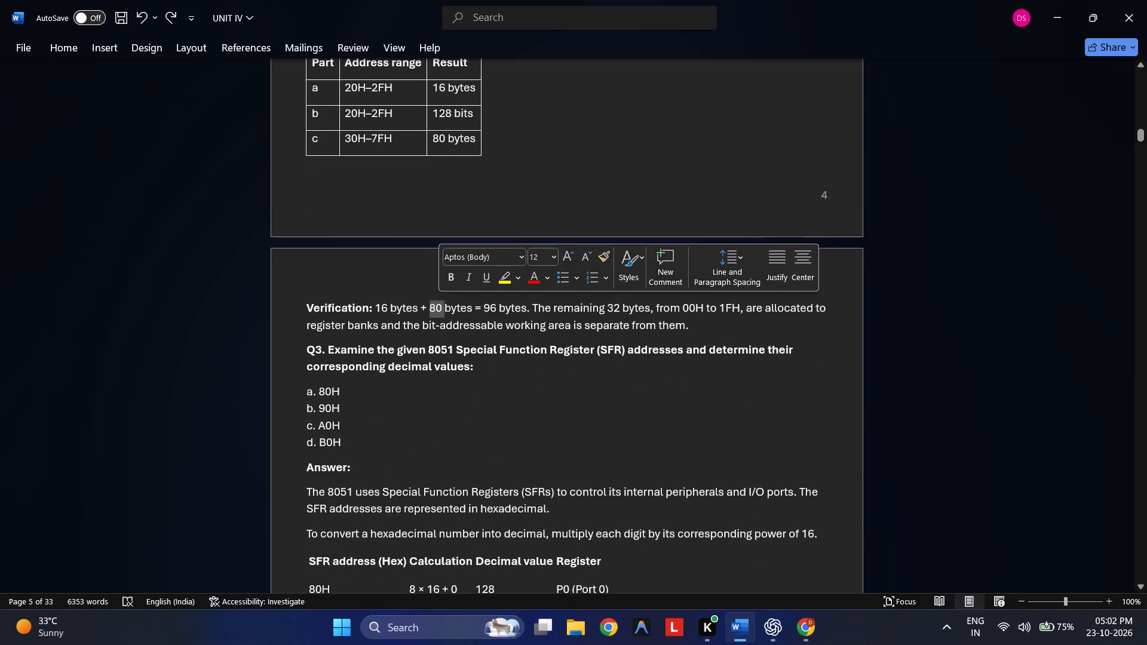
double_click(523, 306)
scroll(523, 306, up, 3)
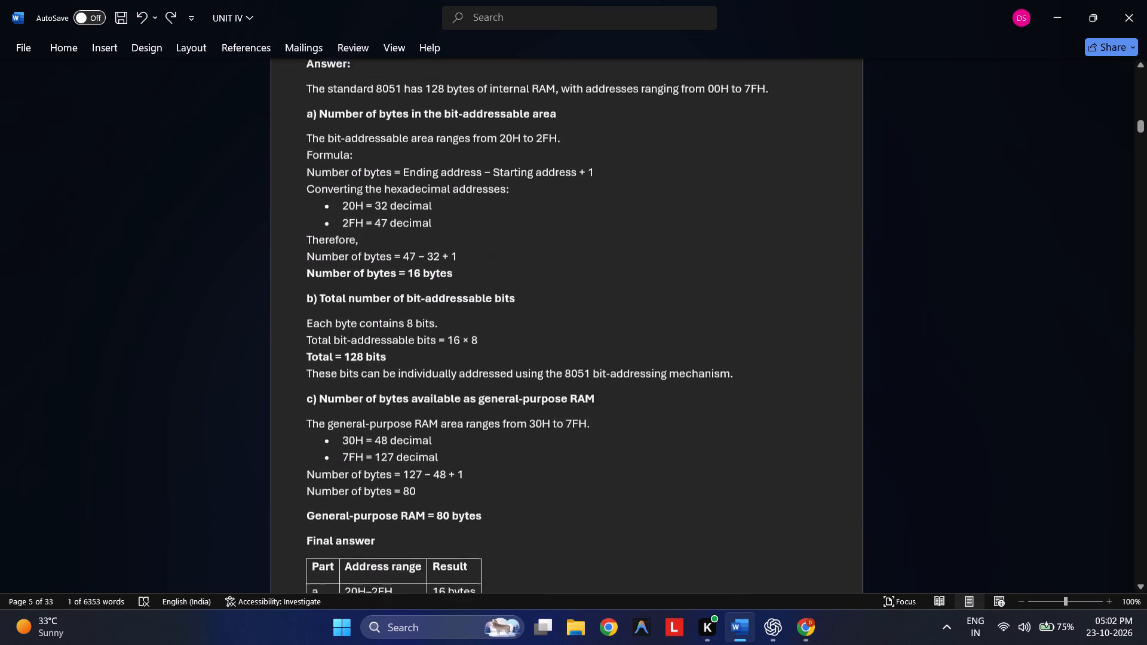
scroll(523, 306, down, 3)
Insert an empty paragraph after the Verification paragraph to separate it from the Q3 question.
click(707, 405)
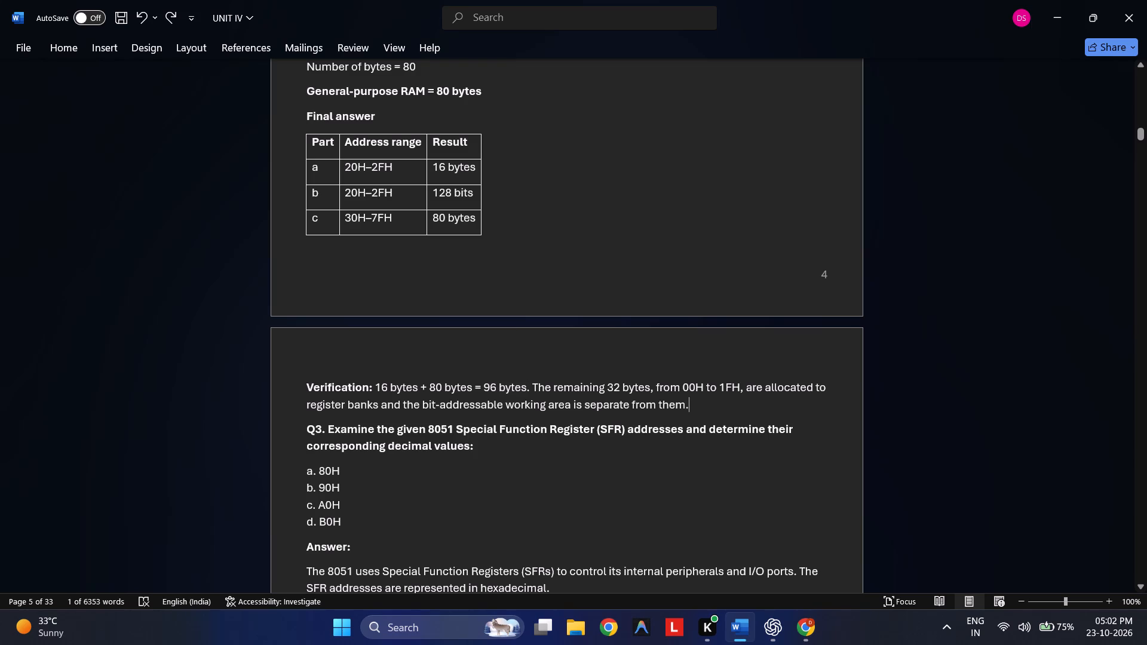
key(Return)
scroll(707, 405, down, 1)
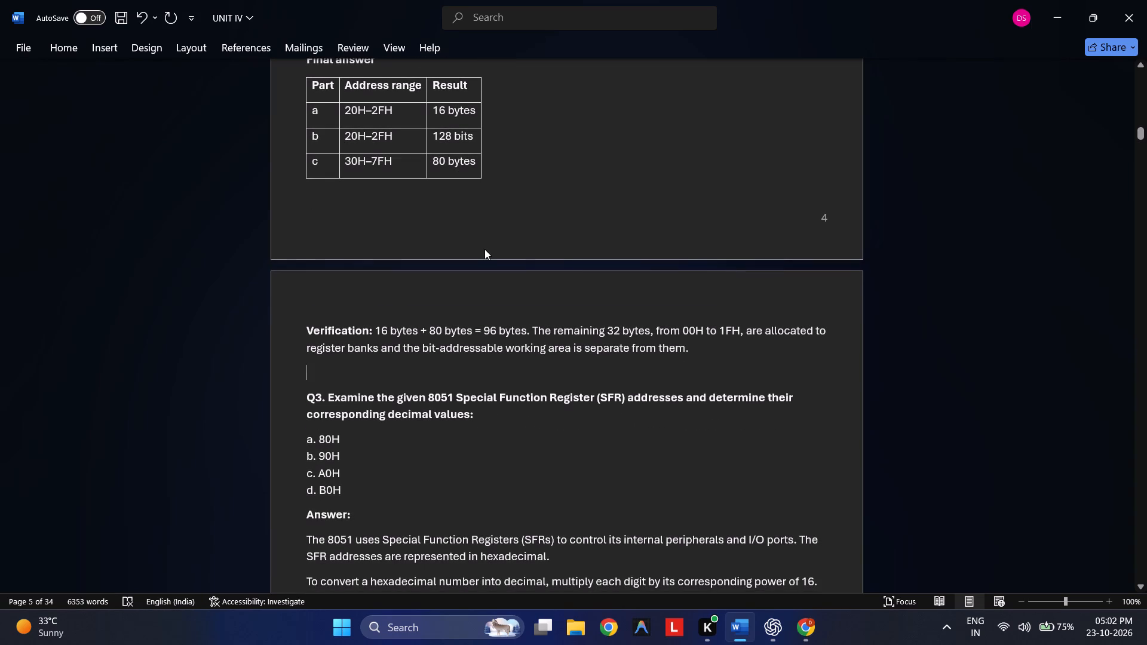
scroll(484, 249, up, 1)
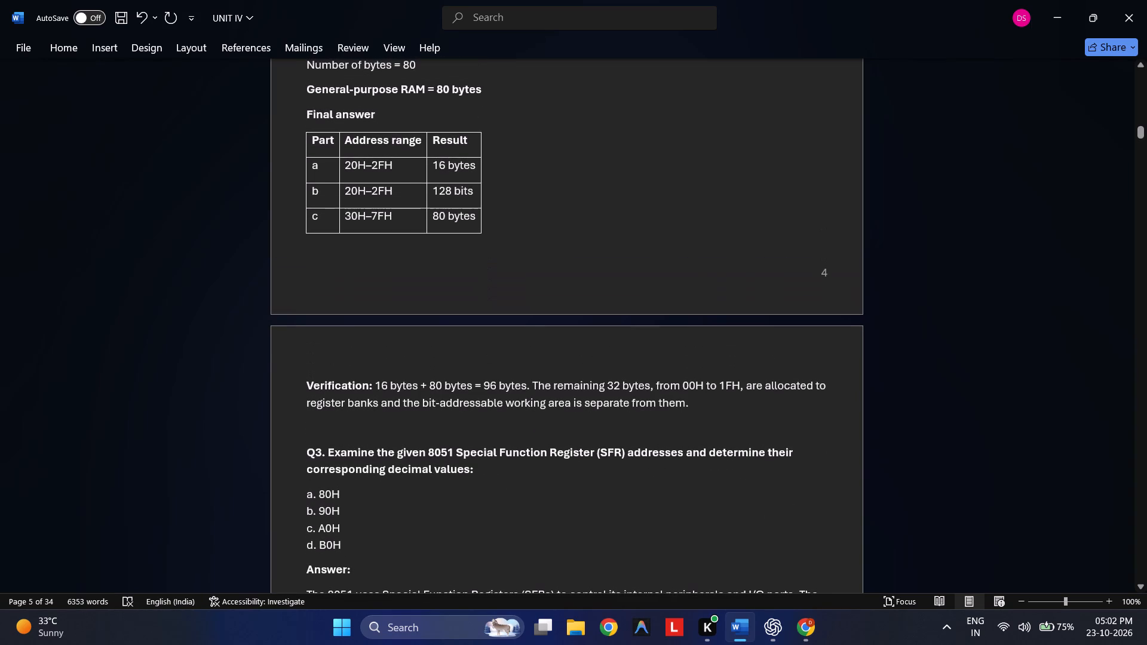
click(576, 382)
double_click(618, 385)
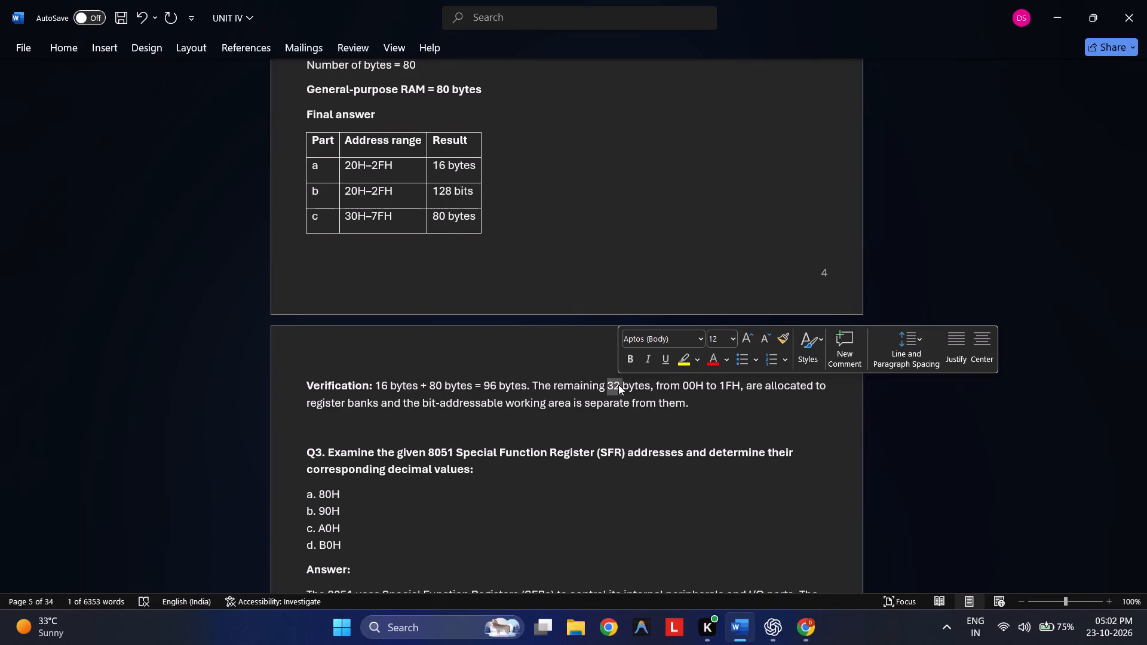
scroll(618, 385, right, 1)
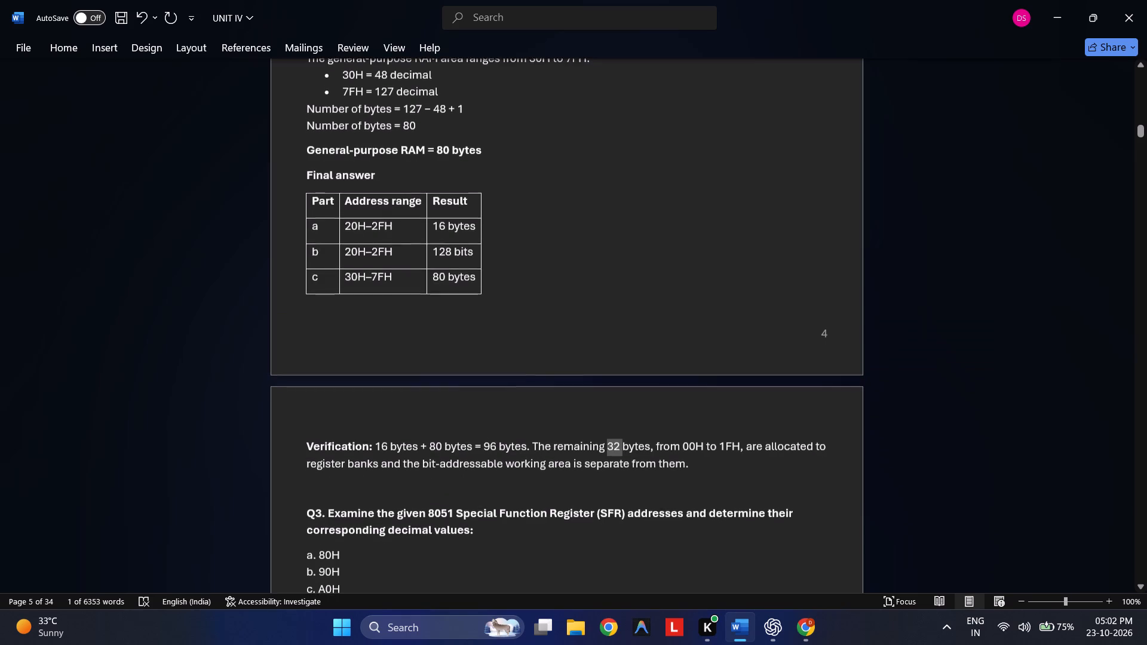
scroll(618, 385, right, 2)
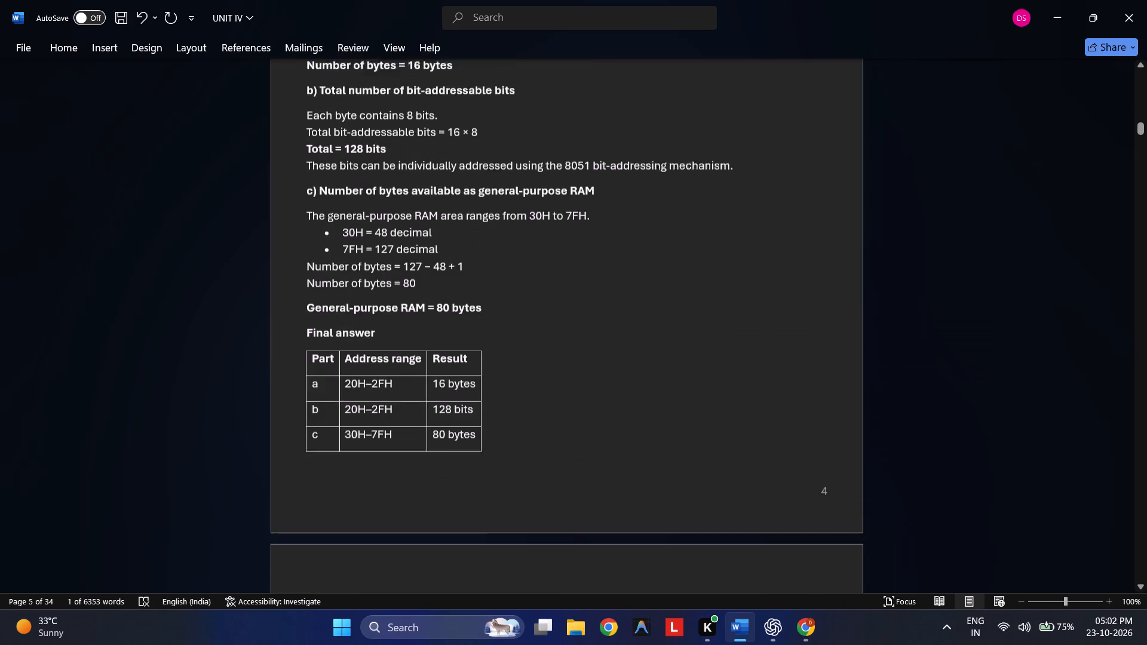
scroll(618, 385, right, 1)
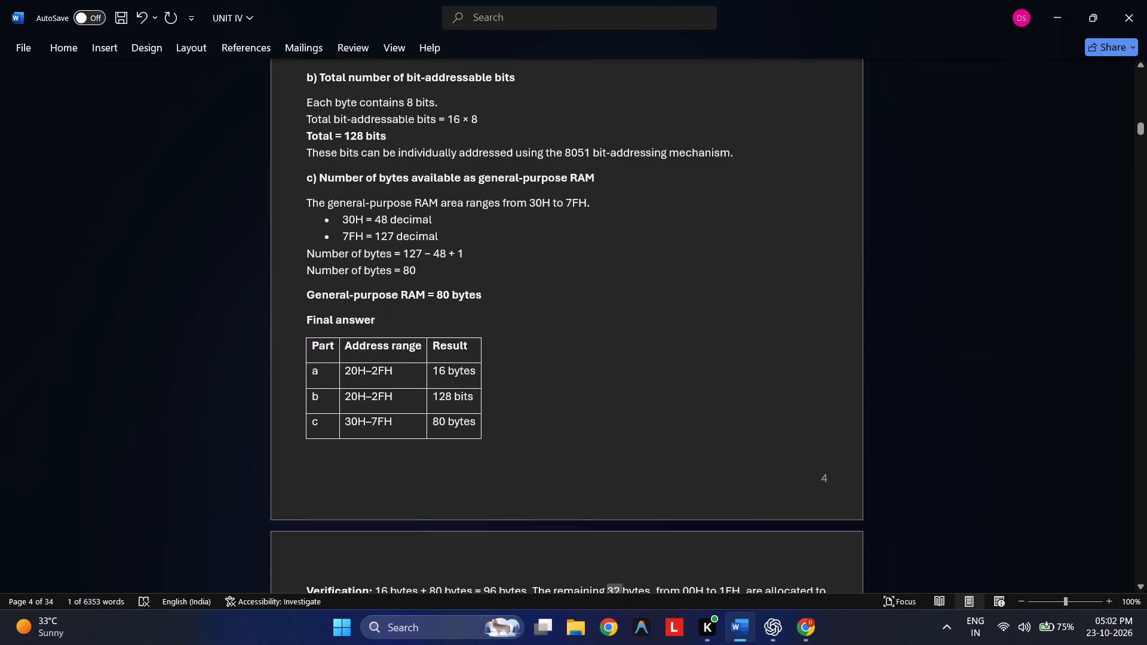
scroll(618, 385, down, 1)
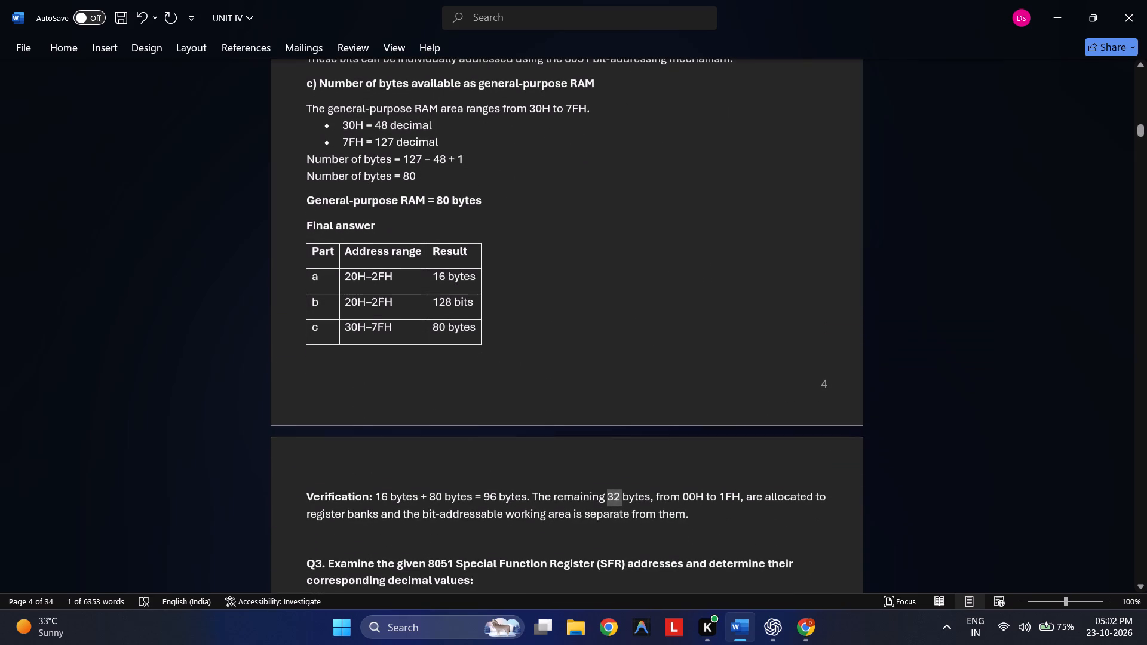
scroll(611, 489, down, 1)
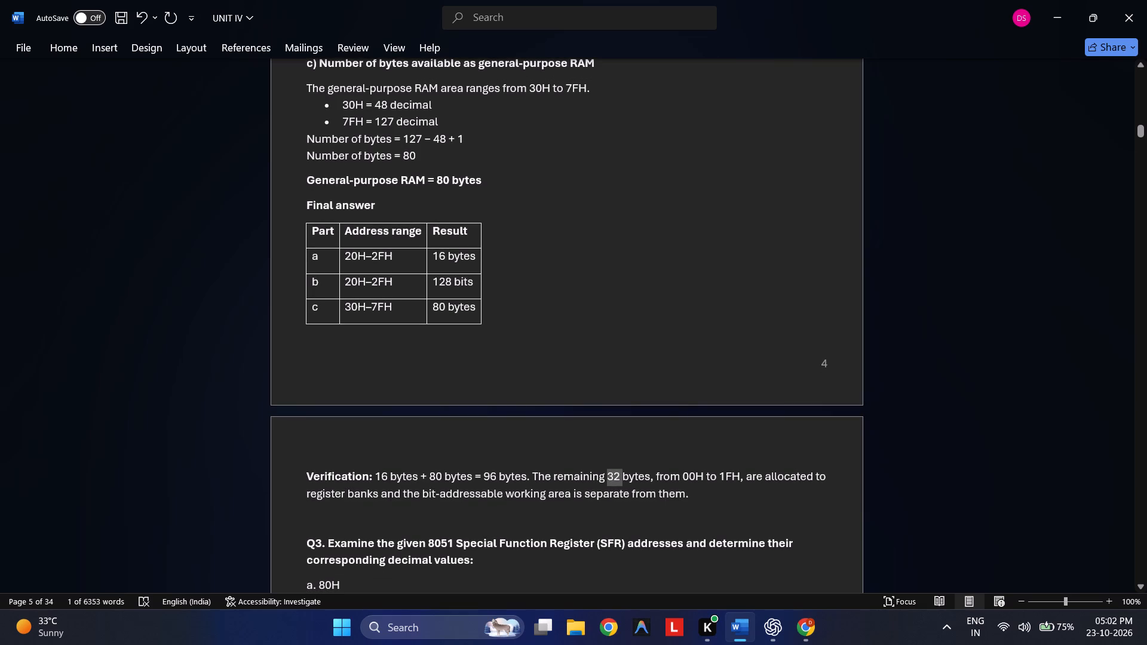
triple_click(390, 492)
click(433, 492)
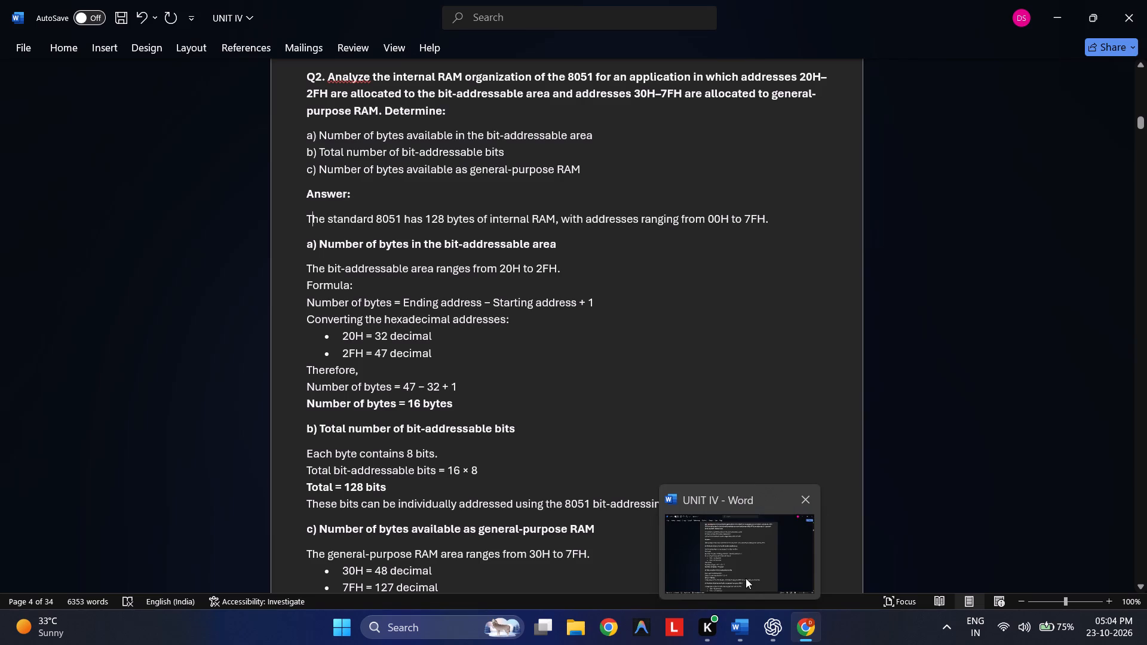
click(746, 578)
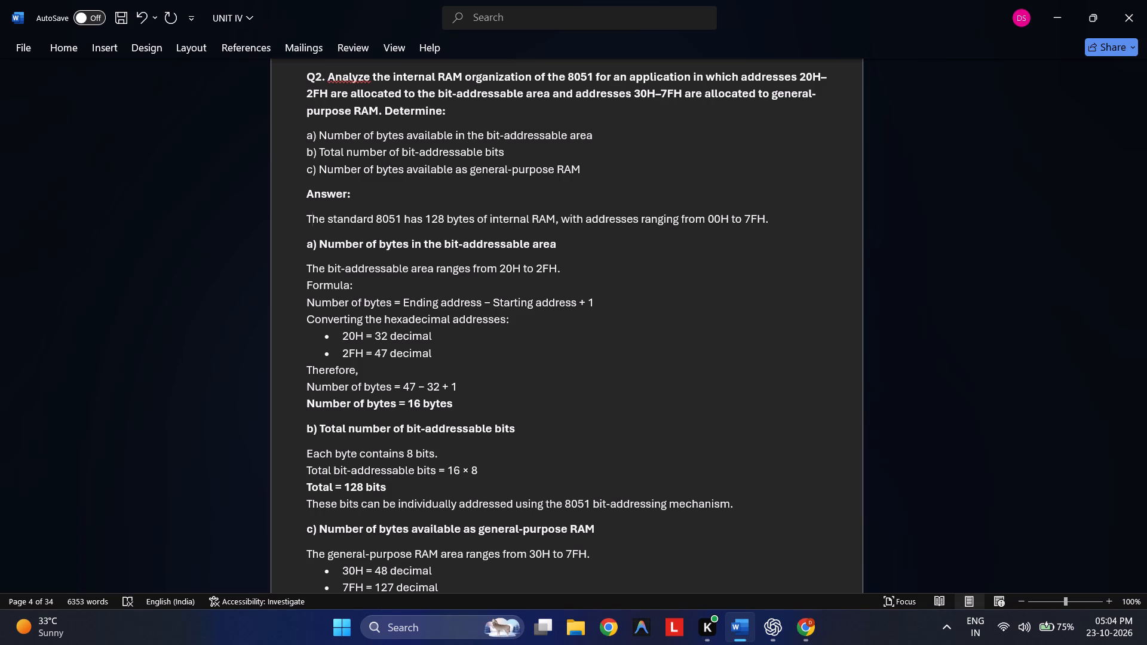
scroll(608, 489, down, 1)
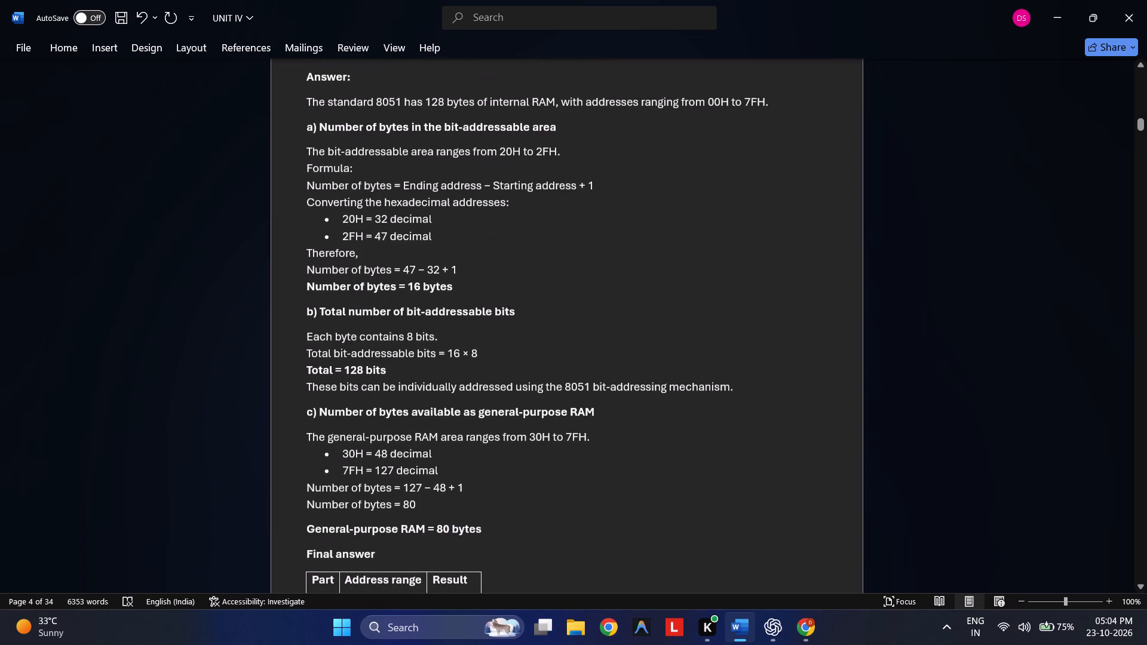
scroll(612, 416, down, 1)
click(557, 383)
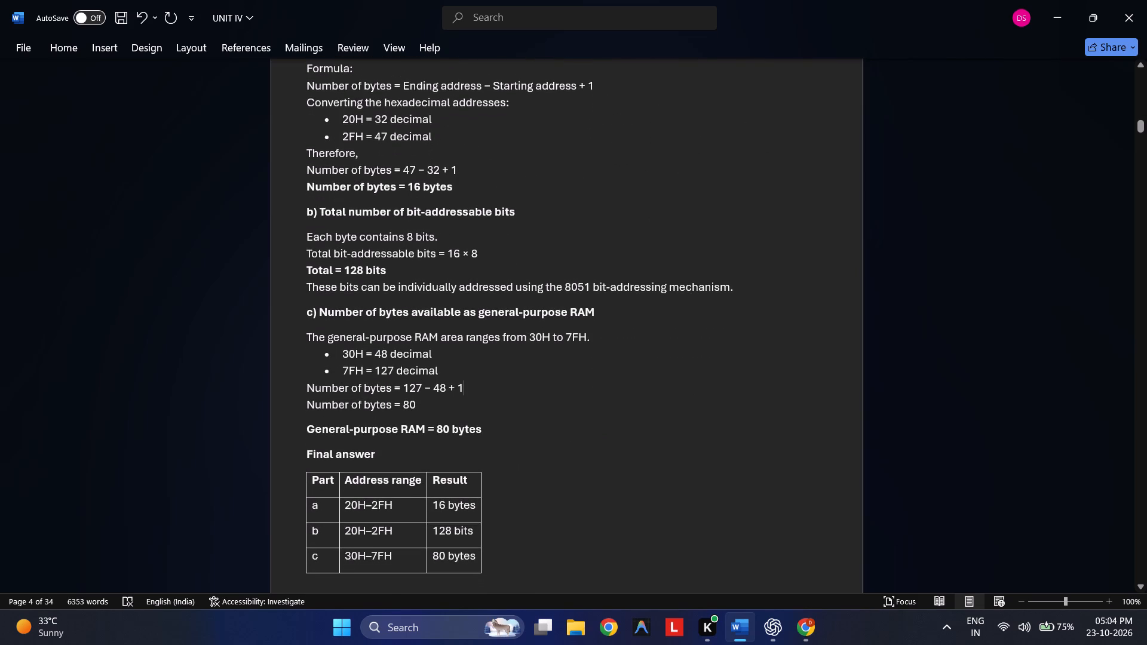
scroll(564, 391, down, 1)
scroll(544, 482, down, 1)
click(422, 484)
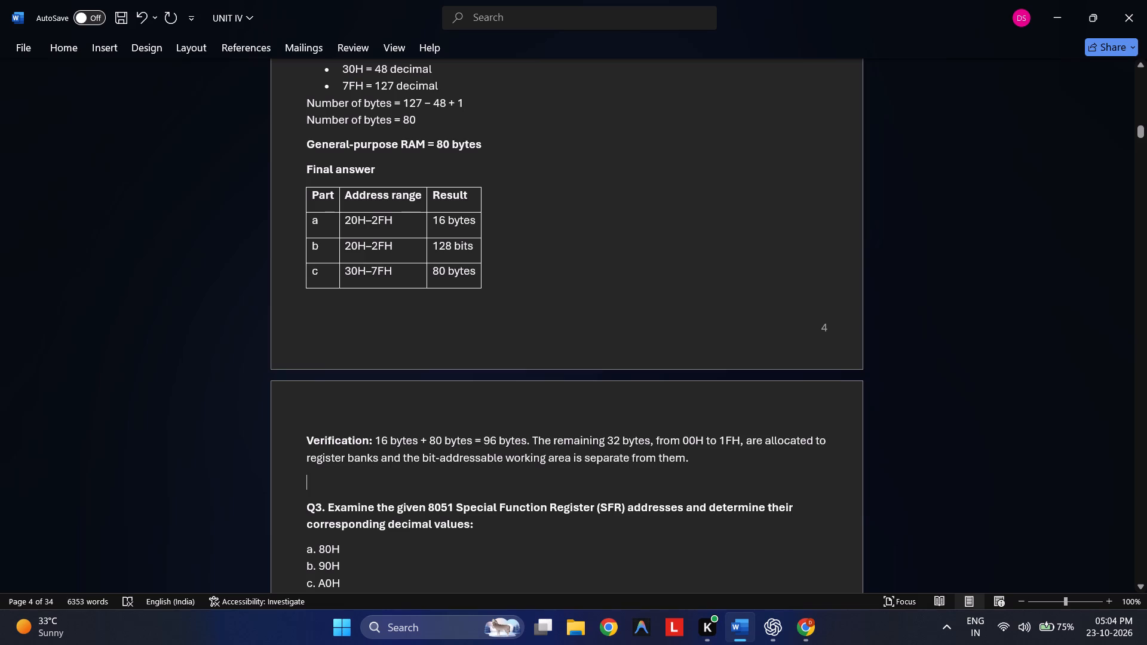
key(ctrl+v)
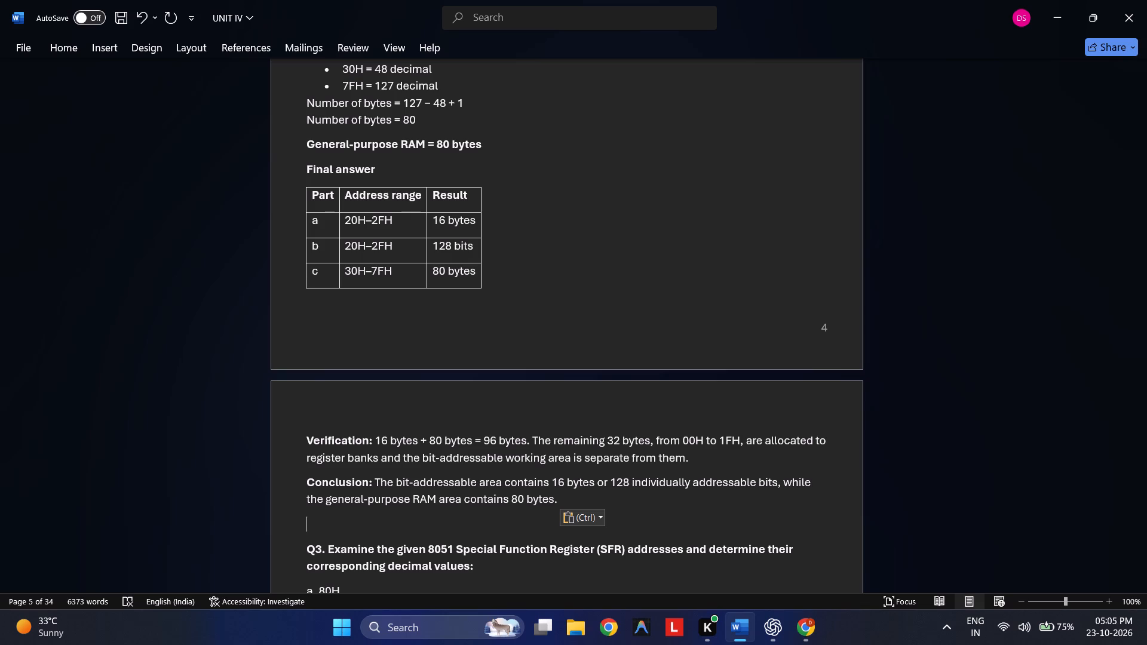
click(351, 519)
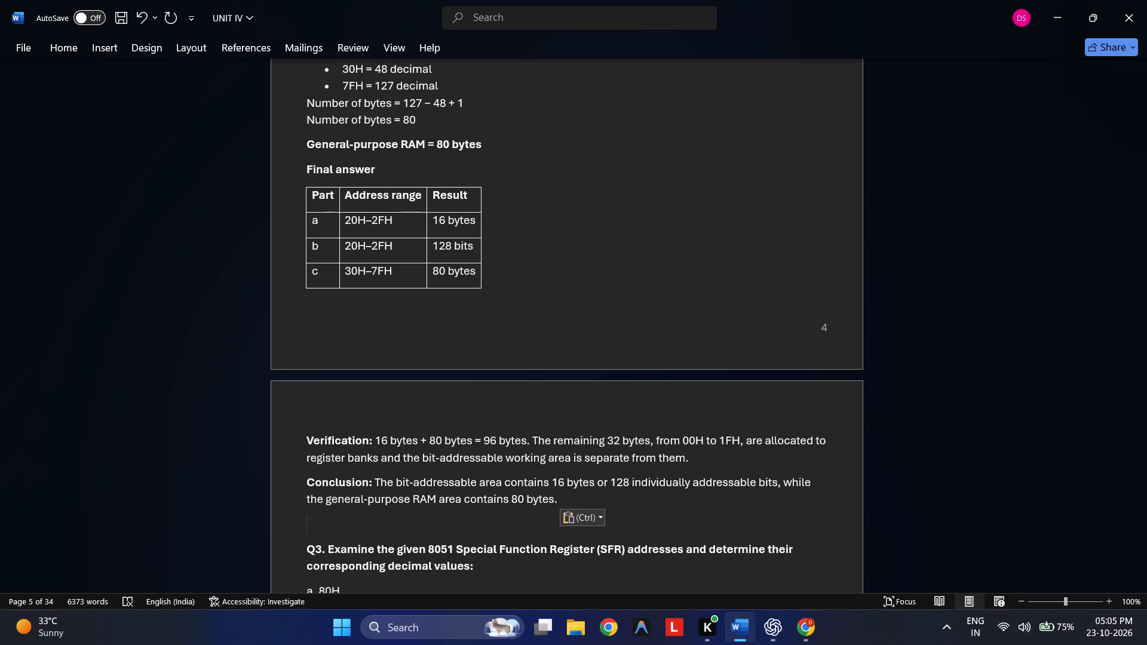